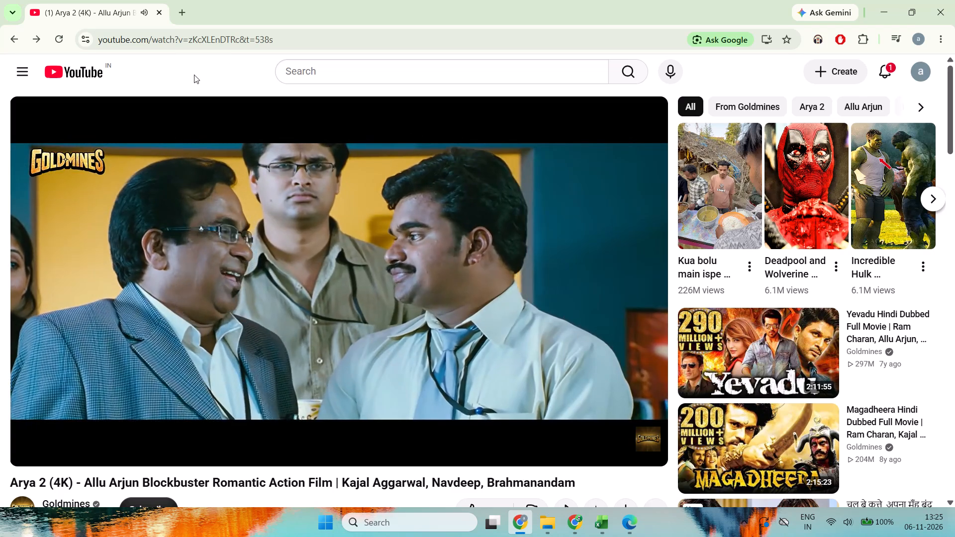
Skip back slightly in the Arya 2 video and pause playback.
{"action": "key", "text": "Left"}
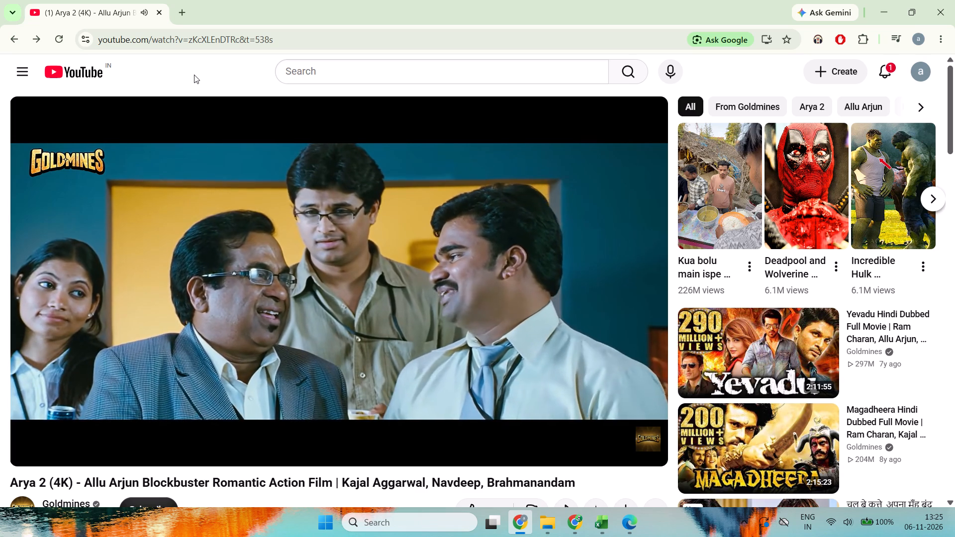
{"action": "key", "text": "space"}
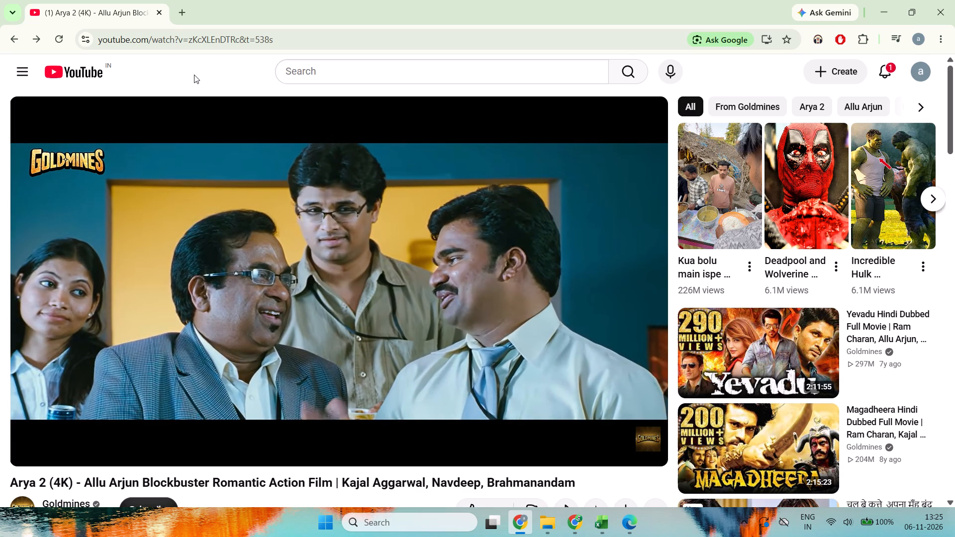
Switch to the browser window with the CDSCO Online System for Medical Devices and dismiss the Help & Support pop-up.
{"action": "key", "text": "alt+Tab"}
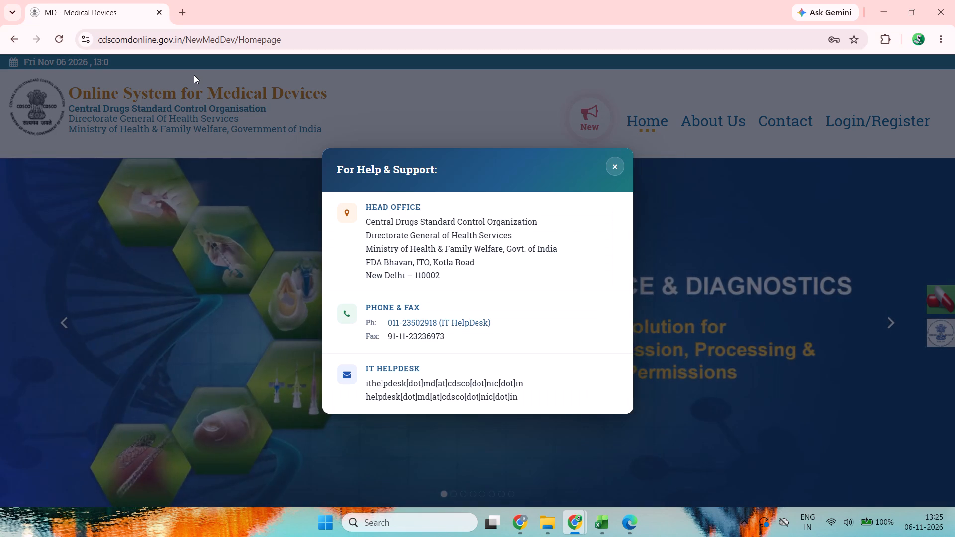
{"action": "left_click", "coordinate": [615, 159]}
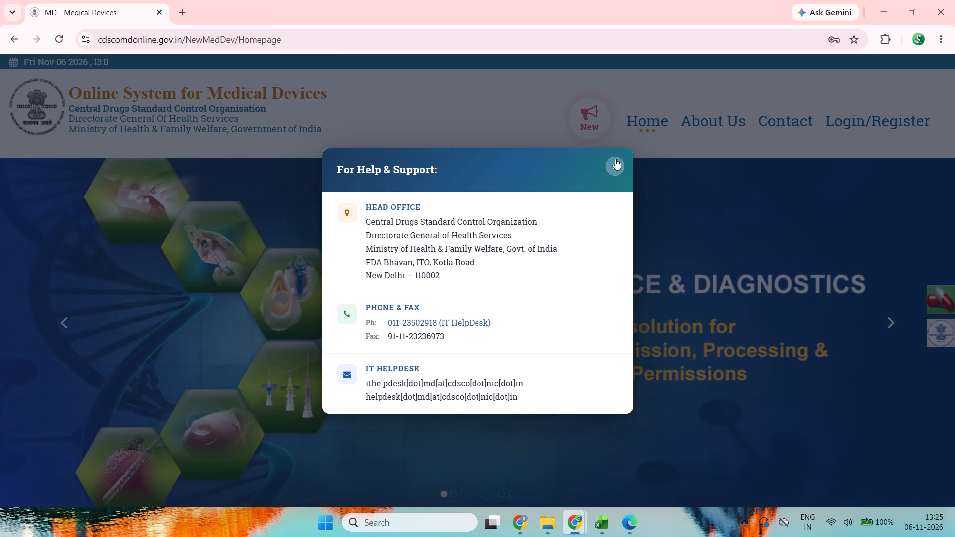
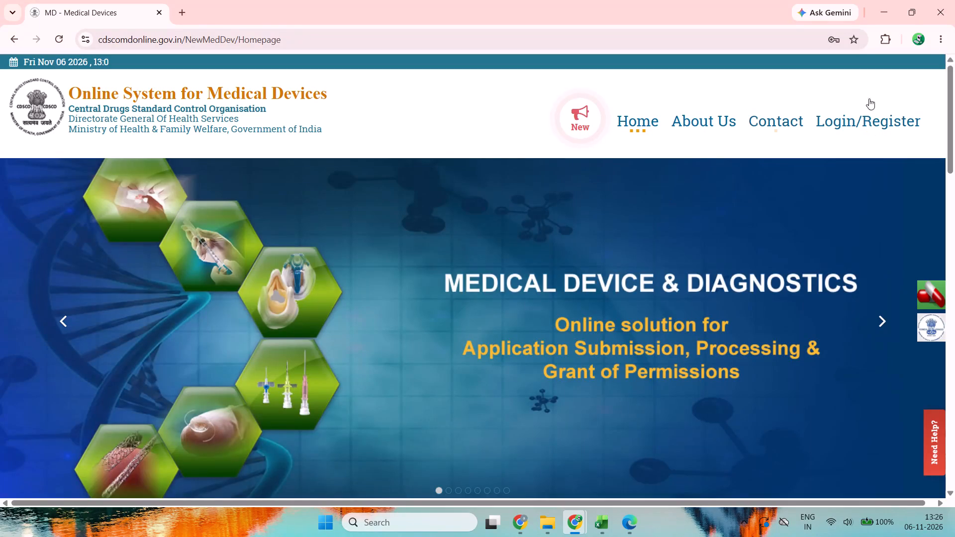
Log in to the Online System for Medical Devices with the prefilled account credentials and the displayed captcha code.
{"action": "left_click", "coordinate": [872, 134]}
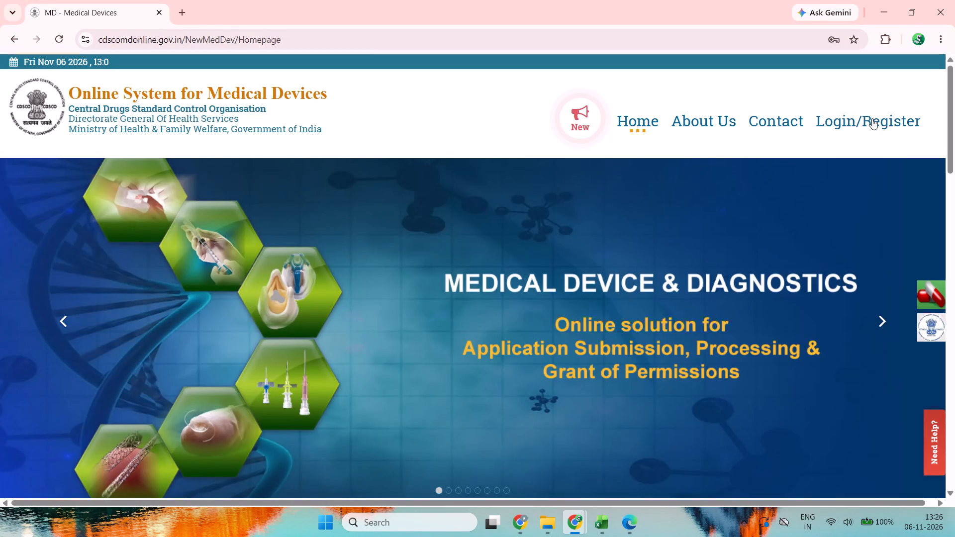
{"action": "left_click", "coordinate": [871, 125]}
{"action": "left_click", "coordinate": [398, 244]}
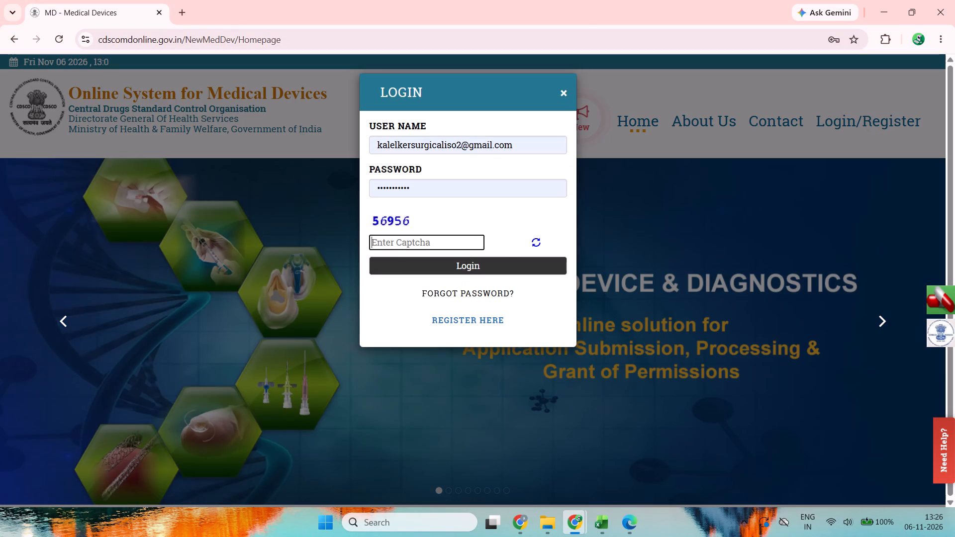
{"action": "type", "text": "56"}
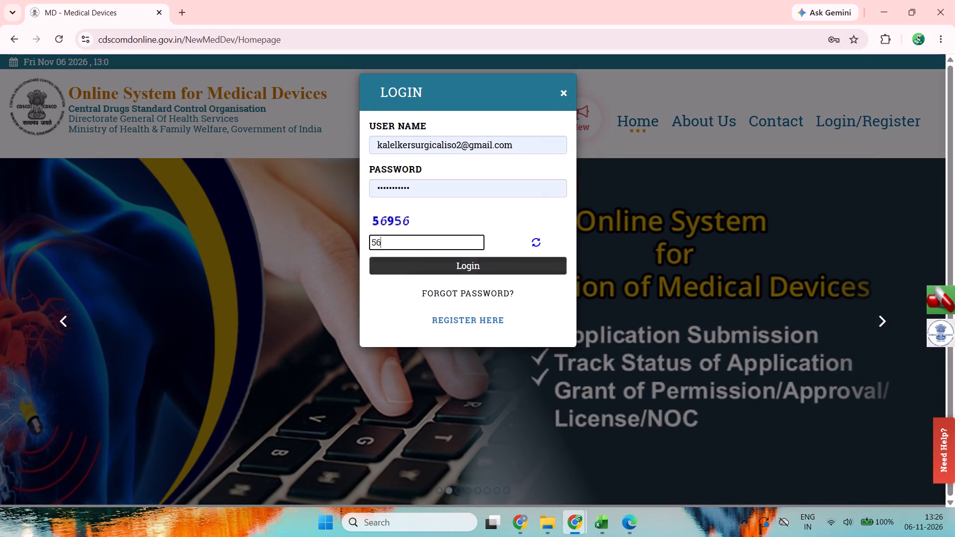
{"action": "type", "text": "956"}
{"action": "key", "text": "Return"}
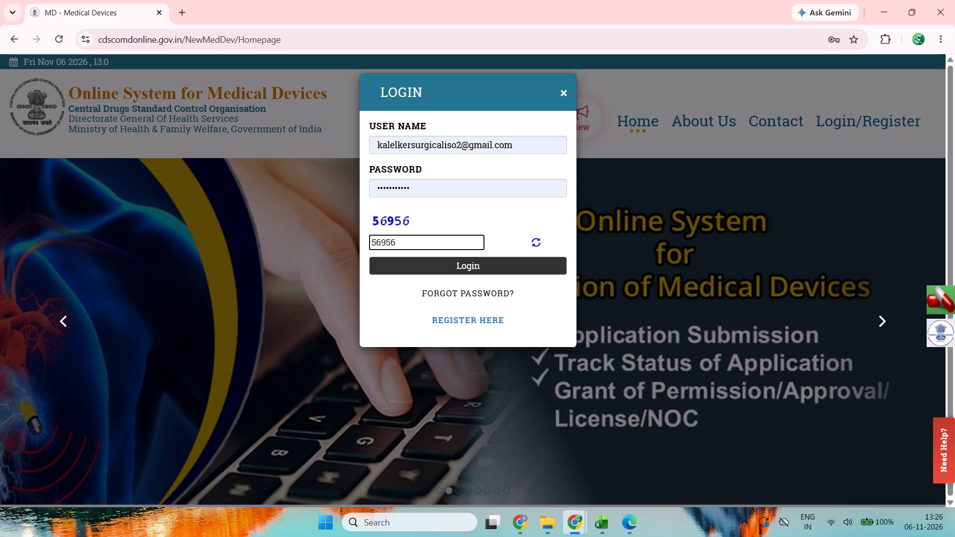
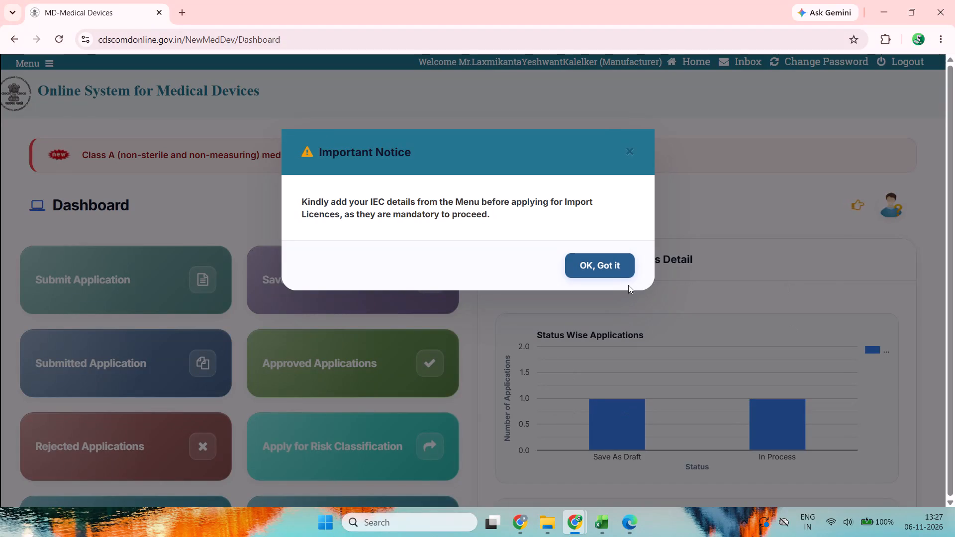
Dismiss the IEC details notice and open the draft Form MD-3 application from the Save As Draft applications for editing.
{"action": "left_click", "coordinate": [619, 276]}
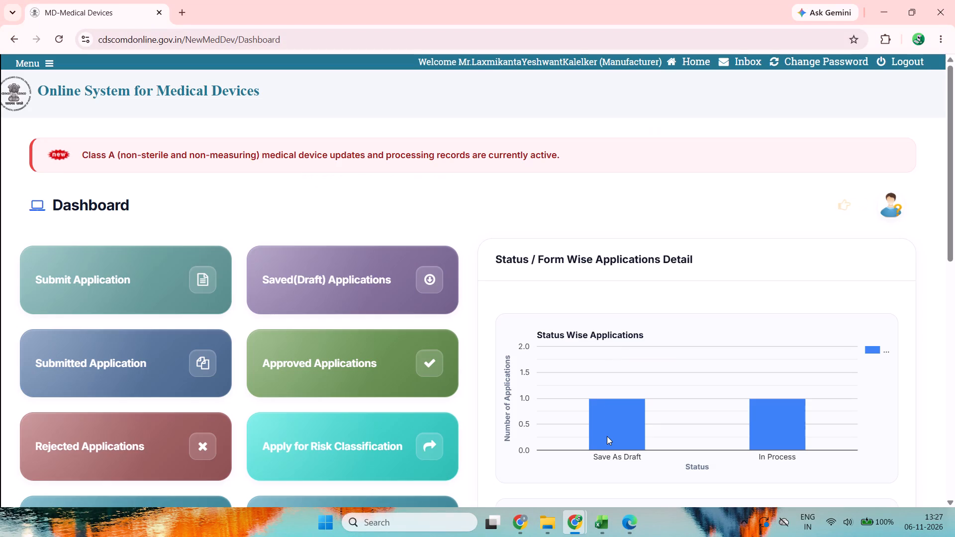
{"action": "left_click", "coordinate": [607, 436]}
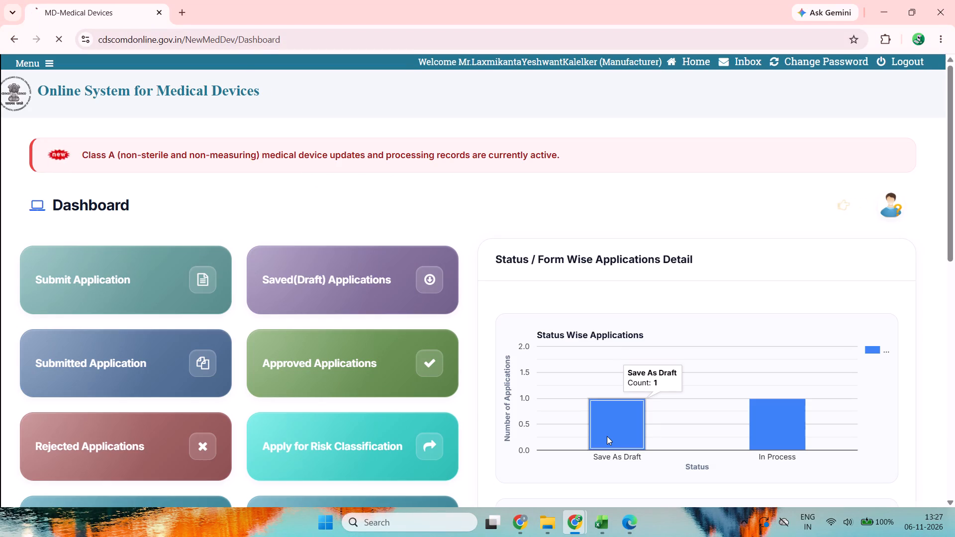
{"action": "scroll", "coordinate": [184, 359], "scroll_direction": "down", "scroll_amount": 2}
{"action": "left_click", "coordinate": [827, 223]}
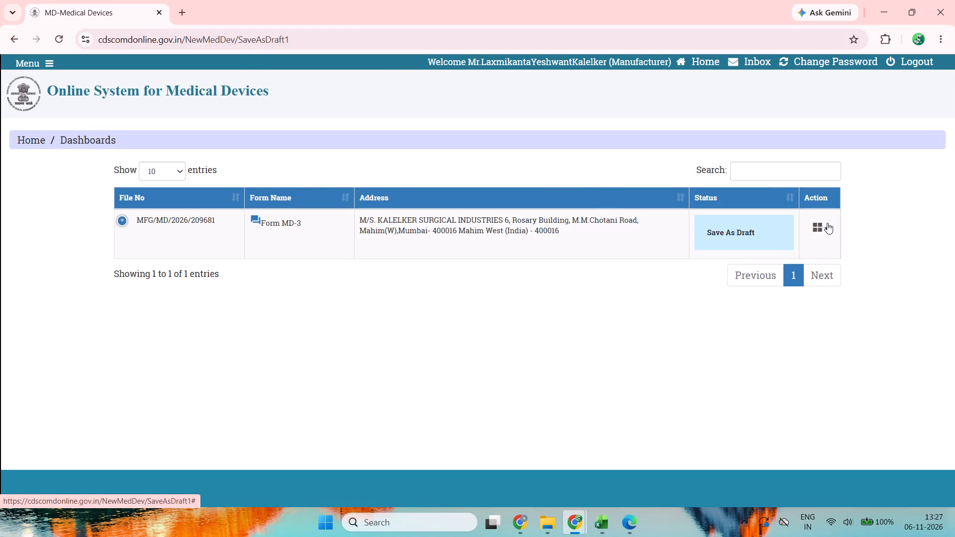
{"action": "left_click", "coordinate": [765, 252]}
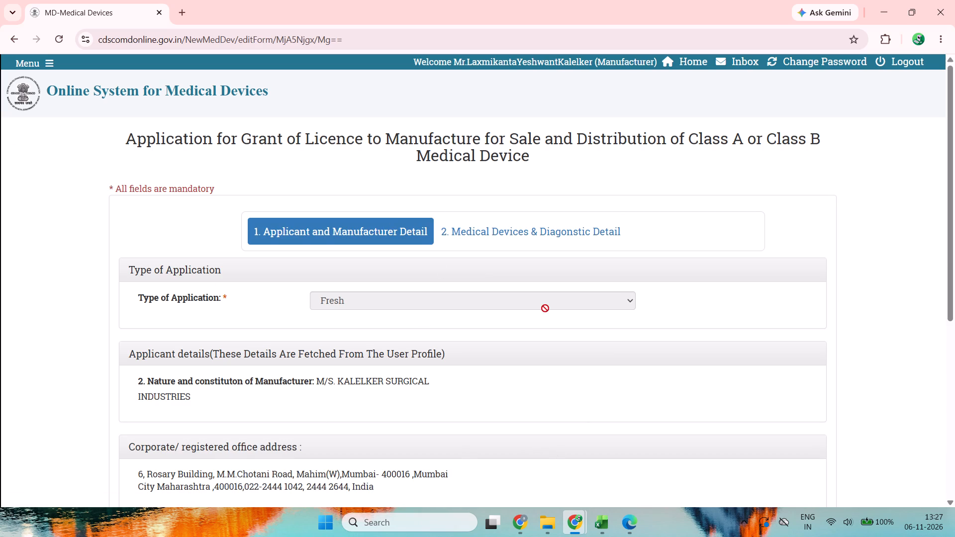
Continue from the applicant and manufacturer details to the application's Medical Devices & Diagnostic Detail section.
{"action": "scroll", "coordinate": [373, 324], "scroll_direction": "down", "scroll_amount": 3}
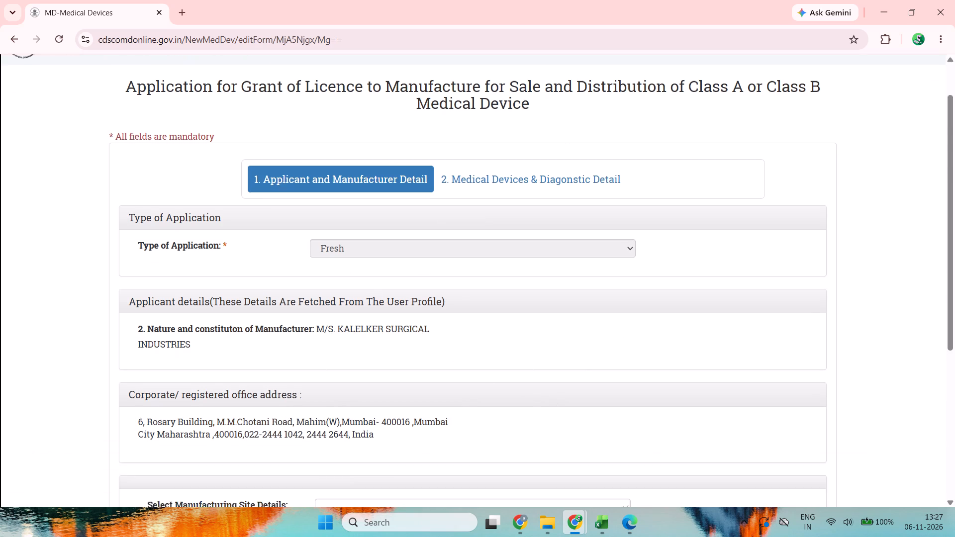
{"action": "scroll", "coordinate": [363, 375], "scroll_direction": "down", "scroll_amount": 8}
{"action": "left_click", "coordinate": [473, 429]}
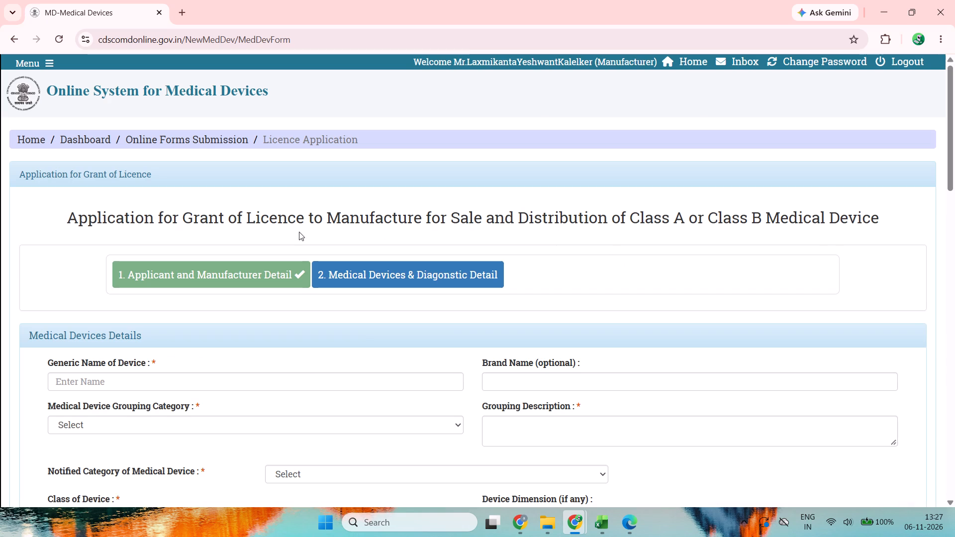
On the second page of the device details list, select Suction Instruments (S.No. 13) and open it for editing.
{"action": "scroll", "coordinate": [233, 284], "scroll_direction": "down", "scroll_amount": 11}
{"action": "scroll", "coordinate": [190, 464], "scroll_direction": "down", "scroll_amount": 4}
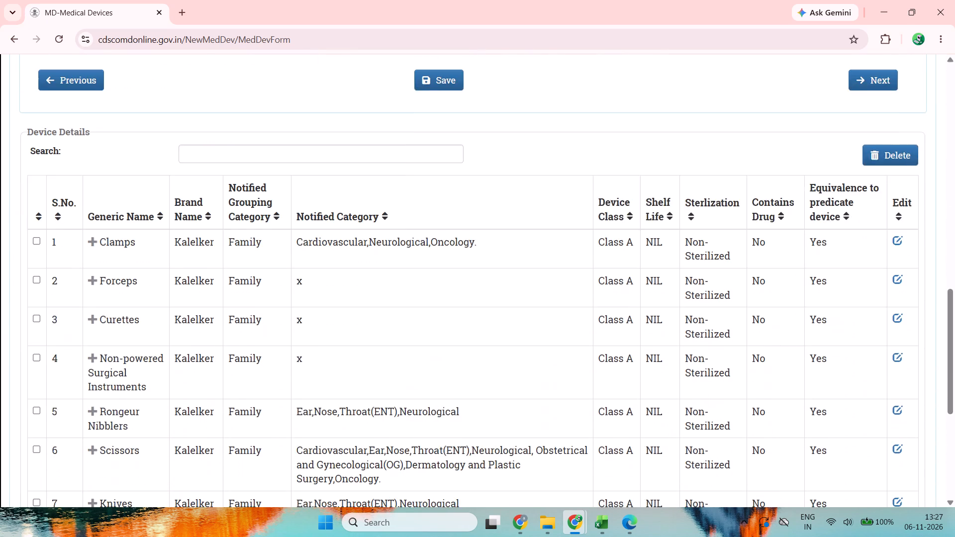
{"action": "scroll", "coordinate": [109, 536], "scroll_direction": "down", "scroll_amount": 11}
{"action": "left_click", "coordinate": [350, 386]}
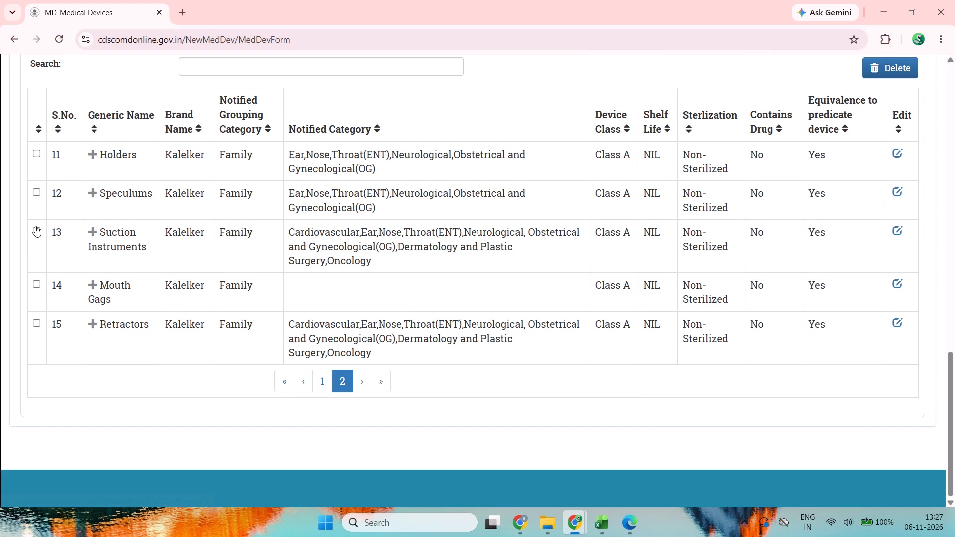
{"action": "left_click", "coordinate": [35, 231]}
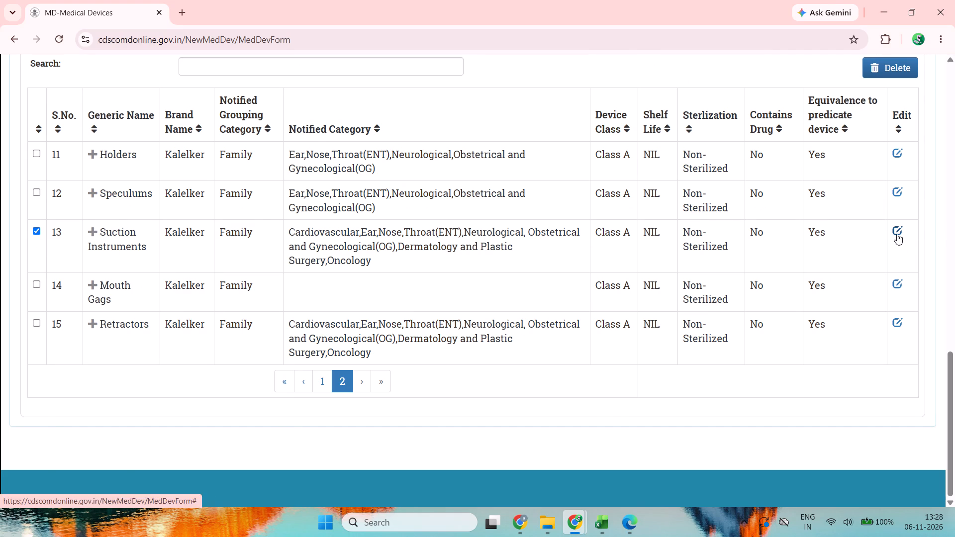
{"action": "left_click", "coordinate": [897, 234]}
Expand the Models section for Suction Instruments and add twelve blank model rows after 44.M118.01.
{"action": "scroll", "coordinate": [533, 375], "scroll_direction": "down", "scroll_amount": 9}
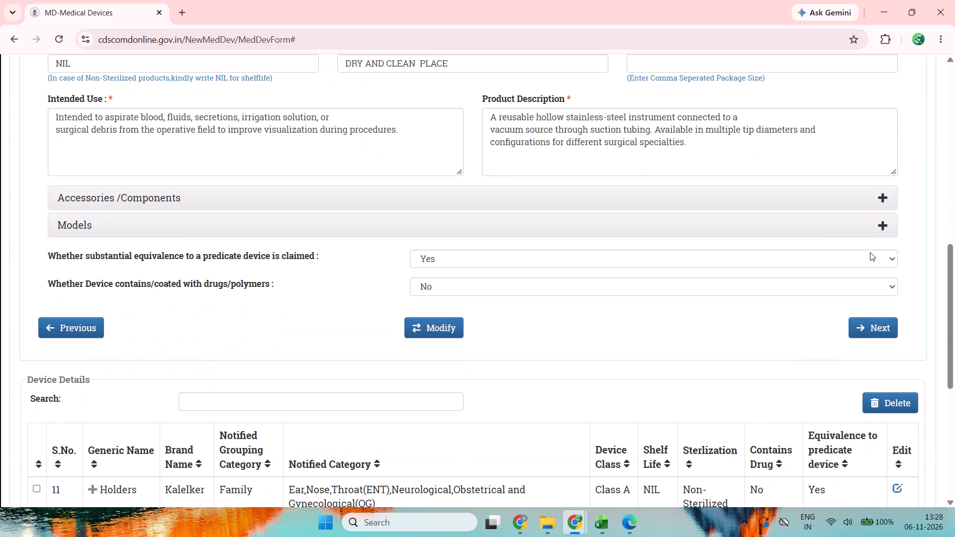
{"action": "left_click", "coordinate": [882, 222]}
{"action": "scroll", "coordinate": [802, 289], "scroll_direction": "down", "scroll_amount": 17}
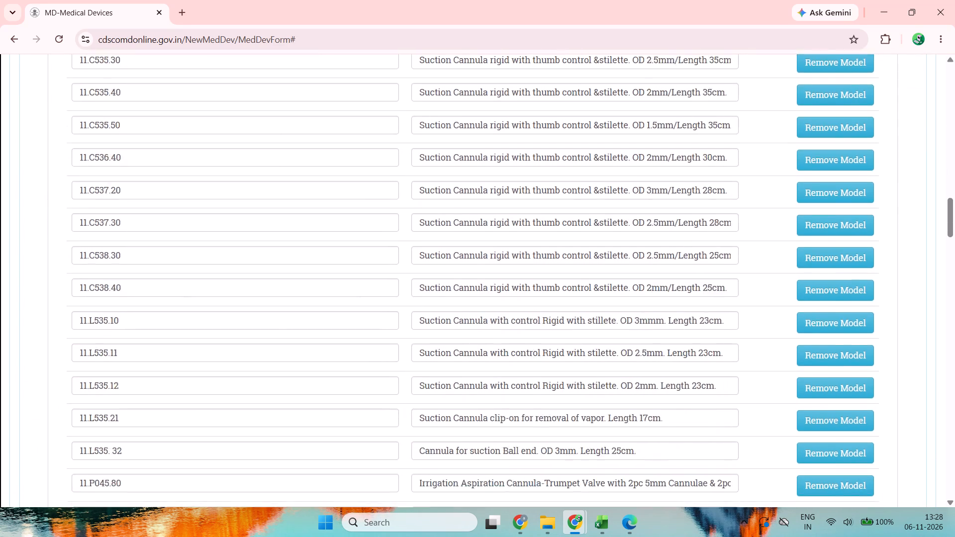
{"action": "scroll", "coordinate": [530, 378], "scroll_direction": "down", "scroll_amount": 20}
{"action": "scroll", "coordinate": [530, 378], "scroll_direction": "down", "scroll_amount": 7}
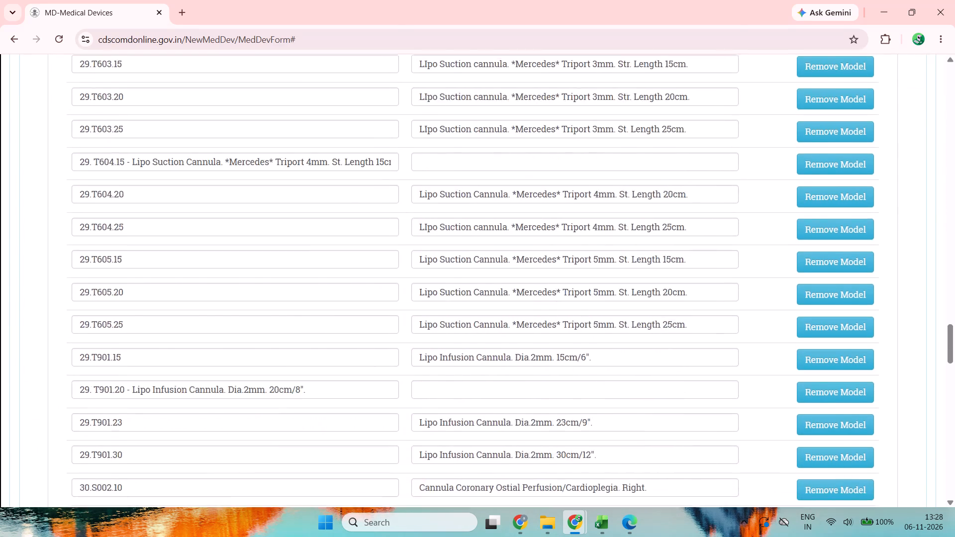
{"action": "scroll", "coordinate": [476, 390], "scroll_direction": "down", "scroll_amount": 18}
{"action": "scroll", "coordinate": [477, 390], "scroll_direction": "up", "scroll_amount": 4}
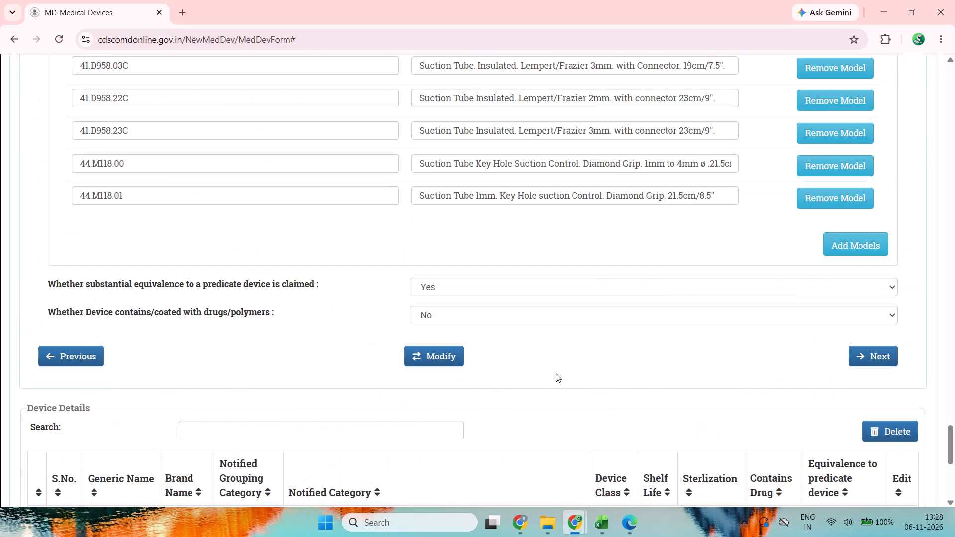
{"action": "left_click", "coordinate": [829, 252]}
{"action": "scroll", "coordinate": [609, 220], "scroll_direction": "down", "scroll_amount": 3}
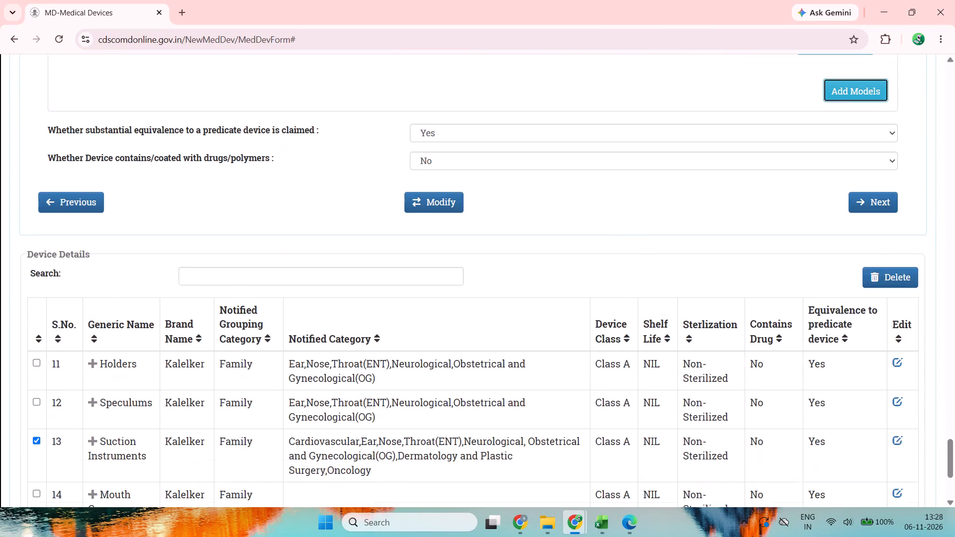
{"action": "scroll", "coordinate": [660, 234], "scroll_direction": "up", "scroll_amount": 1}
{"action": "key", "text": "Return"}
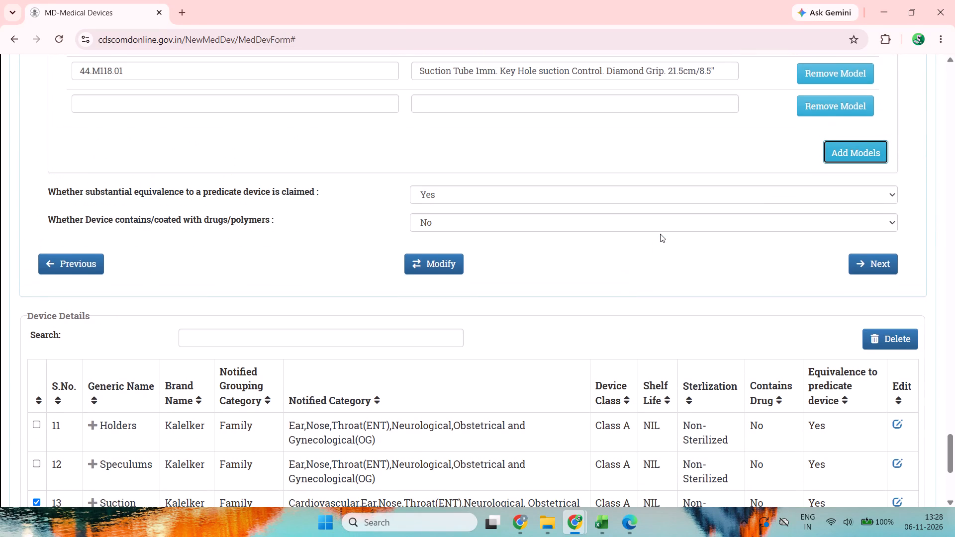
{"action": "key", "text": "Return"}
{"action": "key", "text": "Return"}
{"action": "key", "text": "Return"}
{"action": "key", "text": "Return"}
{"action": "key", "text": "Return"}
{"action": "key", "text": "Return"}
{"action": "key", "text": "Return"}
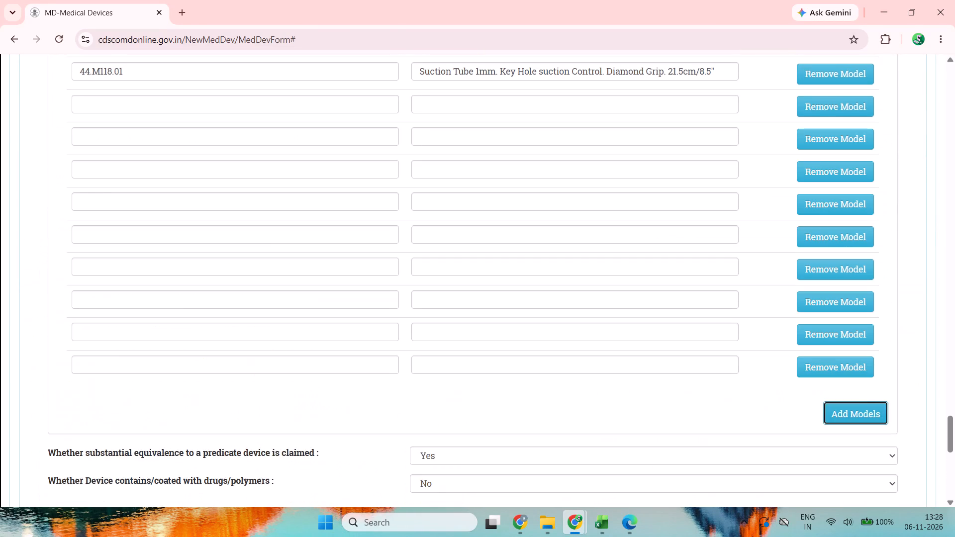
{"action": "key", "text": "Return"}
{"action": "key", "text": "Return"}
{"action": "key", "text": "Return"}
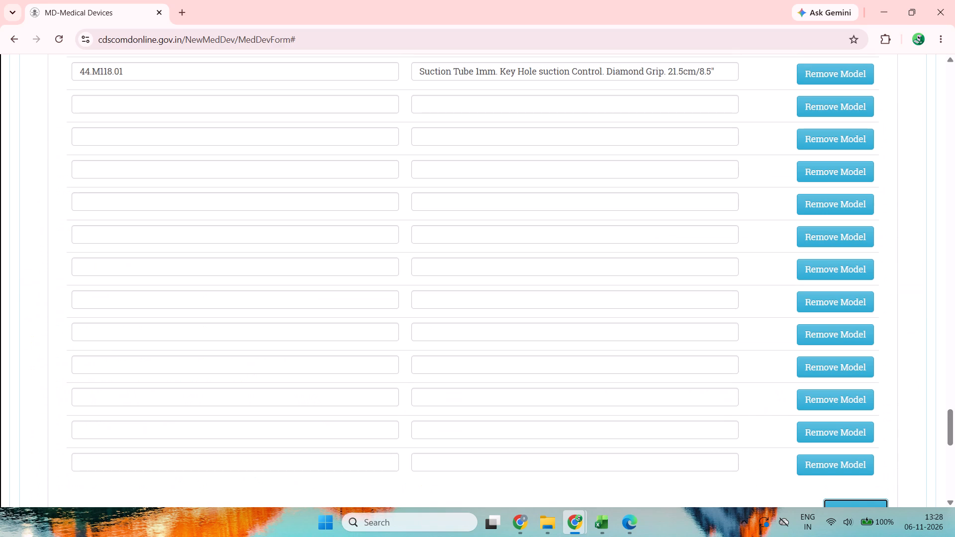
Remove the last two blank model rows from the Suction Instruments models.
{"action": "left_click", "coordinate": [821, 459]}
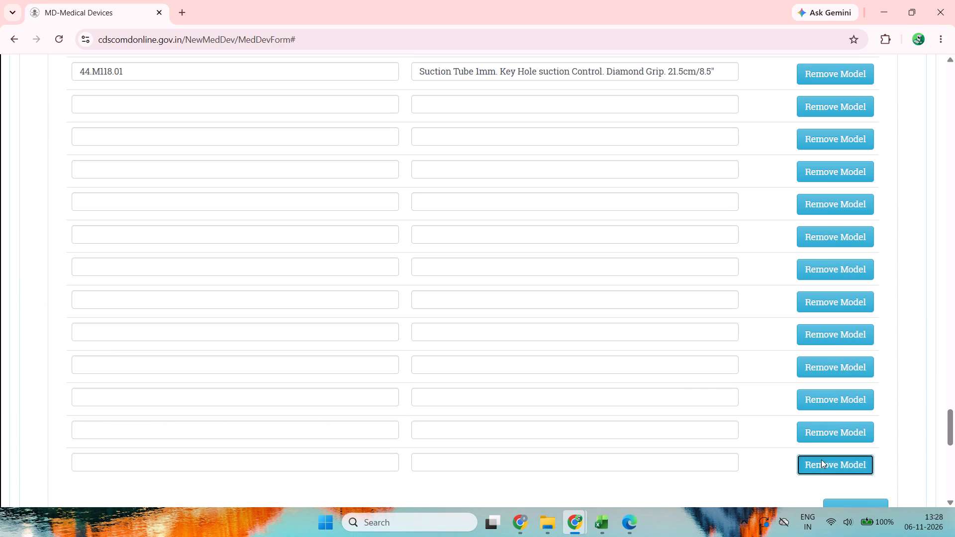
{"action": "left_click", "coordinate": [829, 429]}
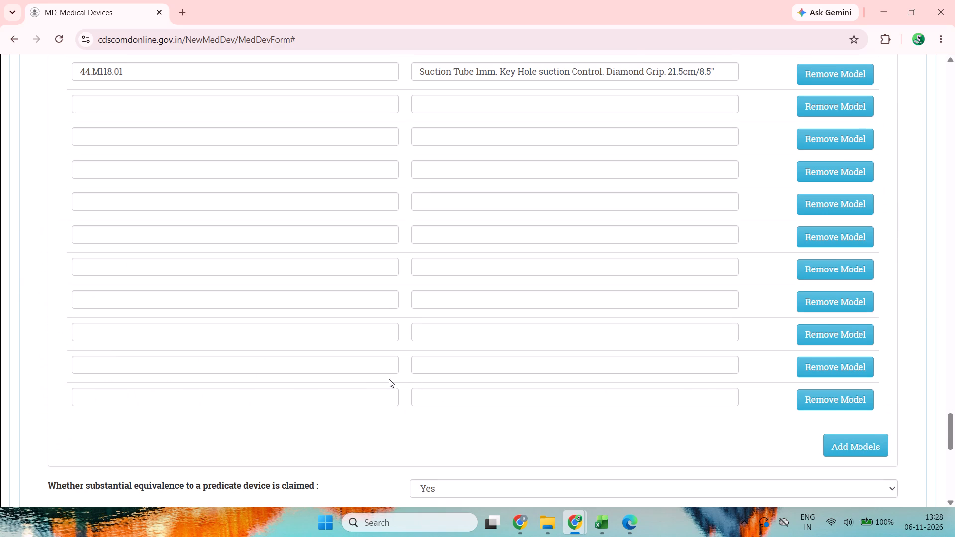
Copy model code 44.M118.02 and its description "Suction Tube 2mm. Key Hole suction Control. Diamond Grip. 21.5cm/8.5"" from the Excel list into the first blank row.
{"action": "scroll", "coordinate": [389, 379], "scroll_direction": "up", "scroll_amount": 1}
{"action": "scroll", "coordinate": [382, 385], "scroll_direction": "down", "scroll_amount": 1}
{"action": "left_click", "coordinate": [119, 108]}
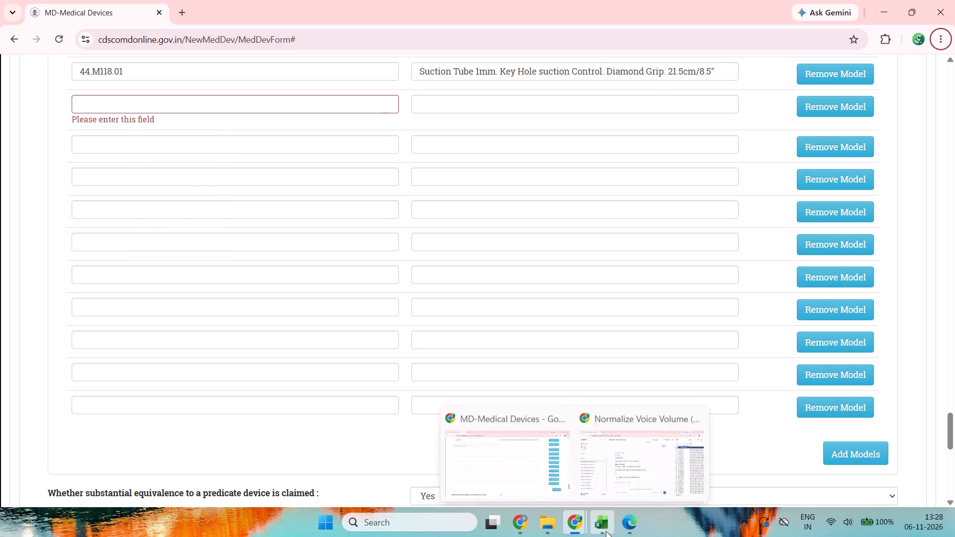
{"action": "left_click", "coordinate": [162, 110]}
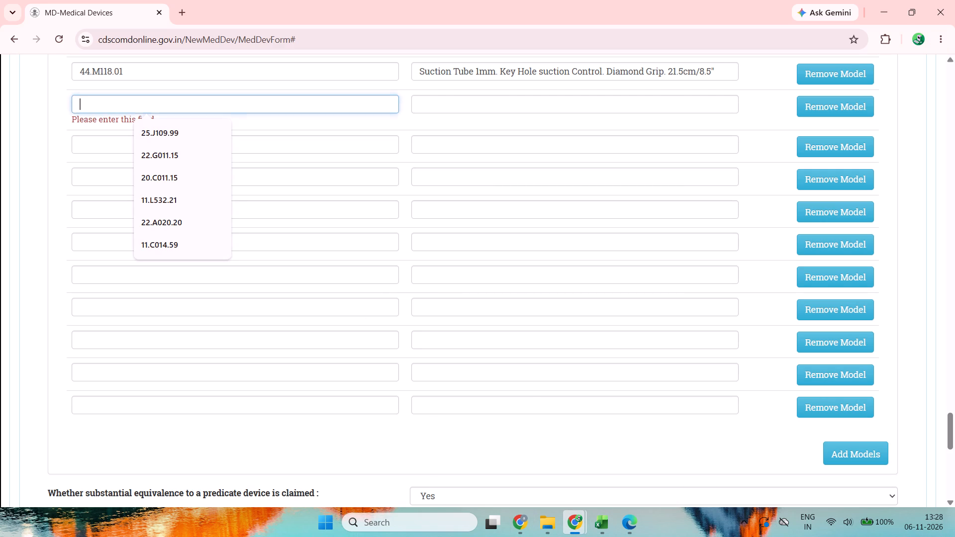
{"action": "left_click", "coordinate": [601, 527]}
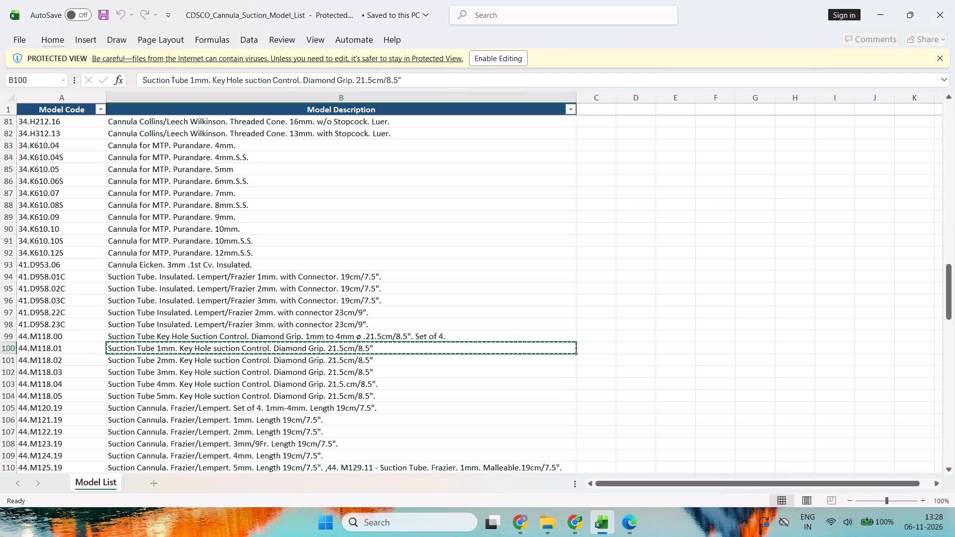
{"action": "key", "text": "Down"}
{"action": "key", "text": "Left"}
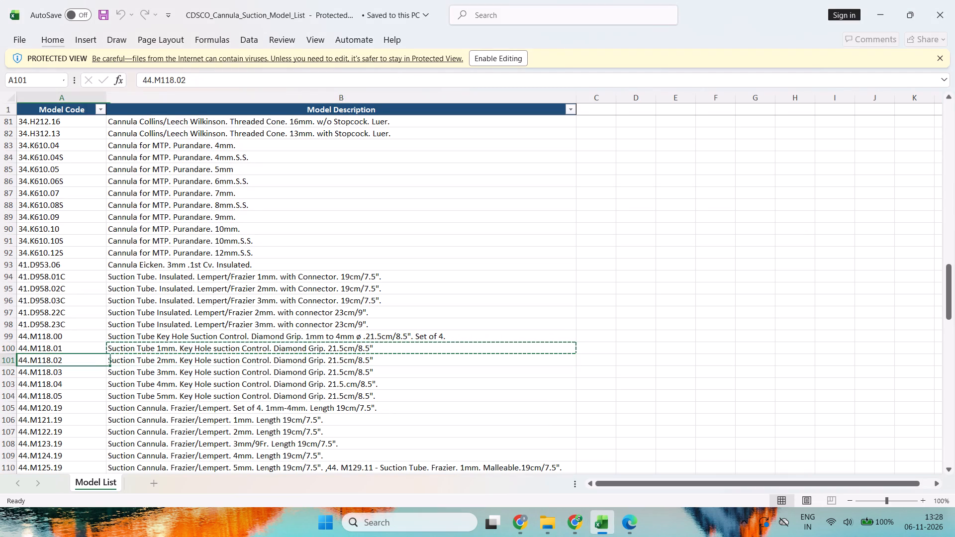
{"action": "key", "text": "ctrl+c"}
{"action": "key", "text": "alt+Tab"}
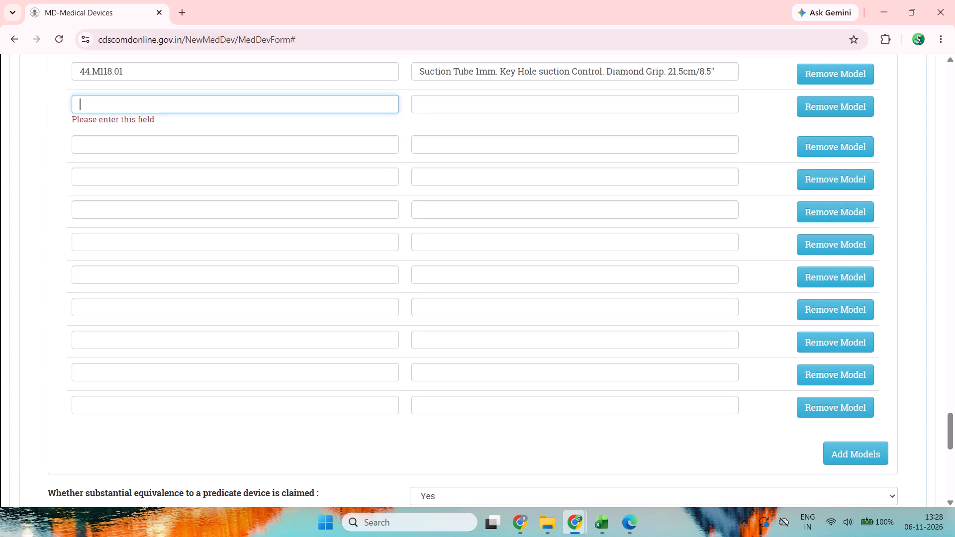
{"action": "key", "text": "ctrl+v"}
{"action": "key", "text": "alt+Tab"}
{"action": "key", "text": "Tab"}
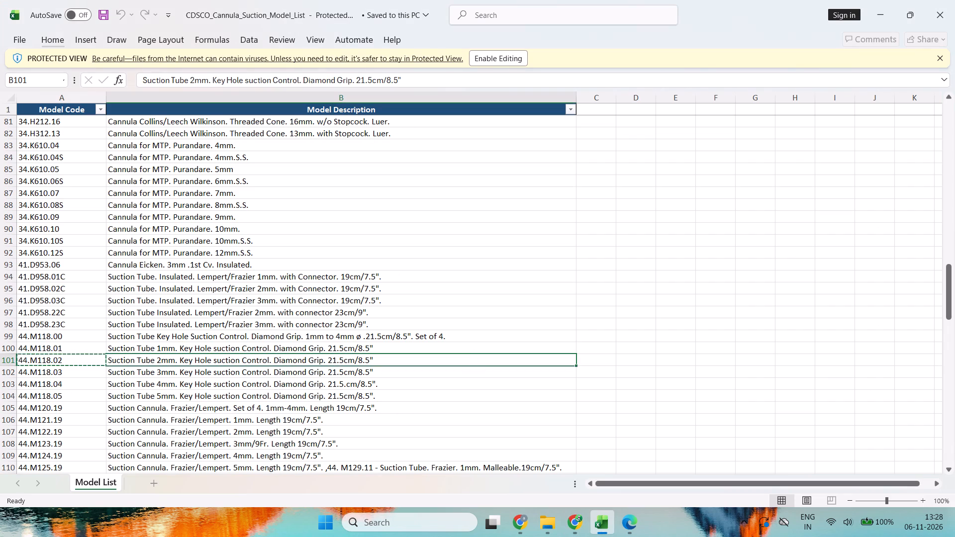
{"action": "key", "text": "ctrl+c"}
{"action": "key", "text": "alt+Tab"}
{"action": "key", "text": "Tab"}
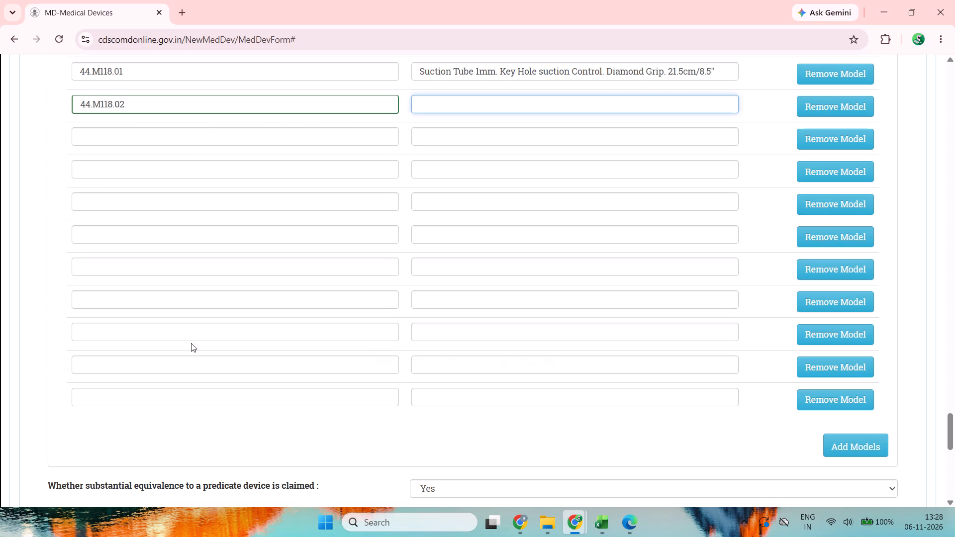
{"action": "key", "text": "ctrl+v"}
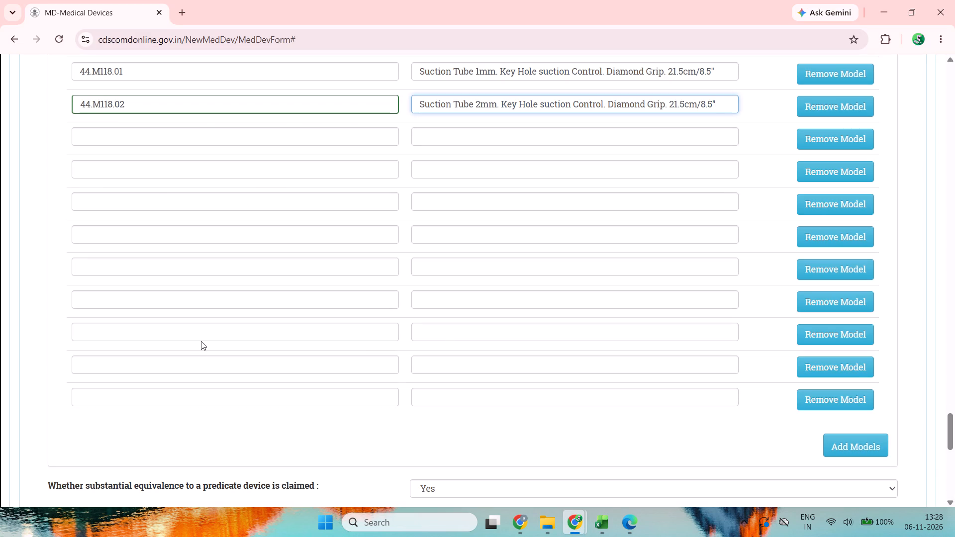
Copy model code 44.M118.03 and its description "Suction Tube 3mm. Key Hole suction Control. Diamond Grip. 21.5cm/8.5"" from Excel into the next blank row.
{"action": "key", "text": "alt+Tab"}
{"action": "key", "text": "Down"}
{"action": "key", "text": "Left"}
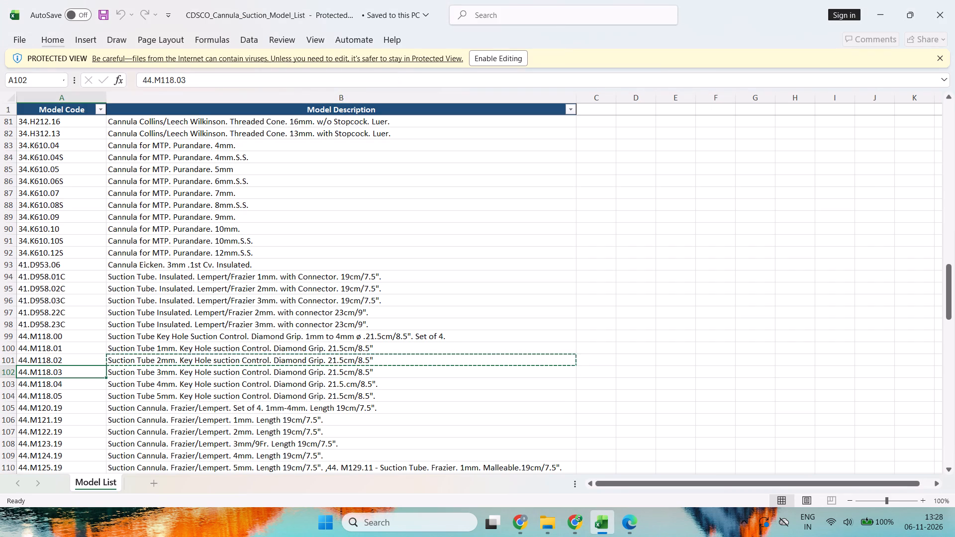
{"action": "key", "text": "ctrl+c"}
{"action": "key", "text": "alt+Tab"}
{"action": "key", "text": "Tab"}
{"action": "key", "text": "Tab"}
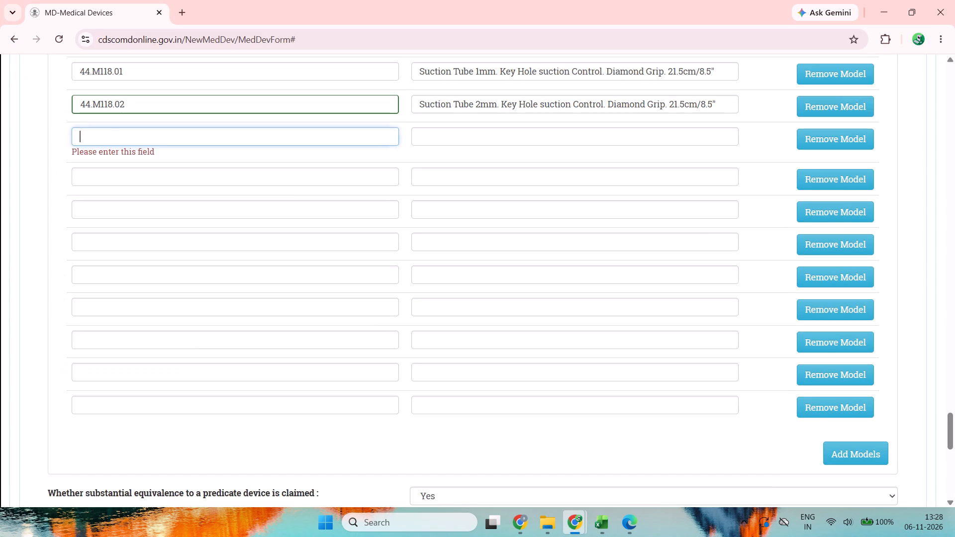
{"action": "key", "text": "ctrl+v"}
{"action": "key", "text": "alt+Tab"}
{"action": "key", "text": "Tab"}
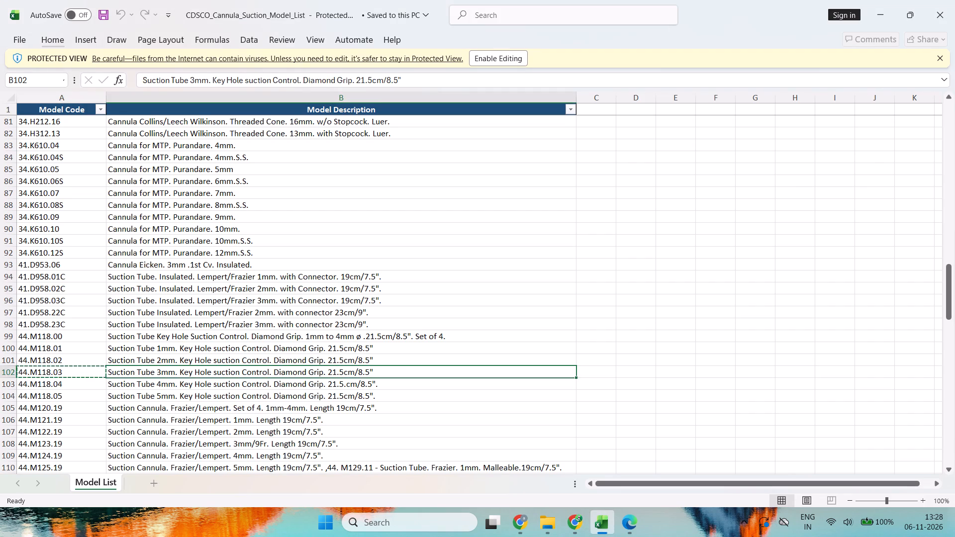
{"action": "key", "text": "ctrl+c"}
{"action": "key", "text": "alt+Tab"}
{"action": "key", "text": "Tab"}
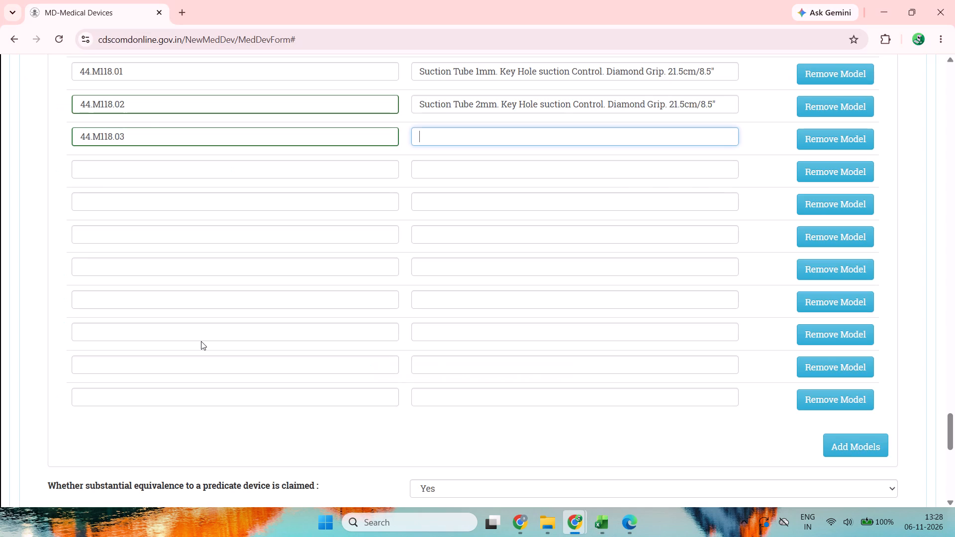
{"action": "key", "text": "ctrl+v"}
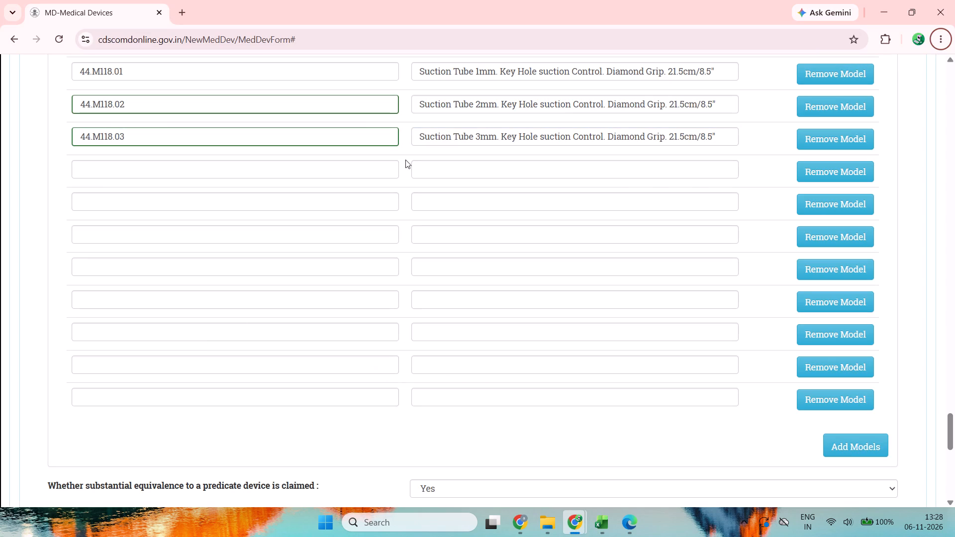
{"action": "left_click", "coordinate": [470, 142]}
Copy model code 44.M118.04 and its description "Suction Tube 4mm. Key Hole suction Control. Diamond Grip. 21.5.cm/8.5"." from Excel into the next blank row.
{"action": "key", "text": "alt+Tab"}
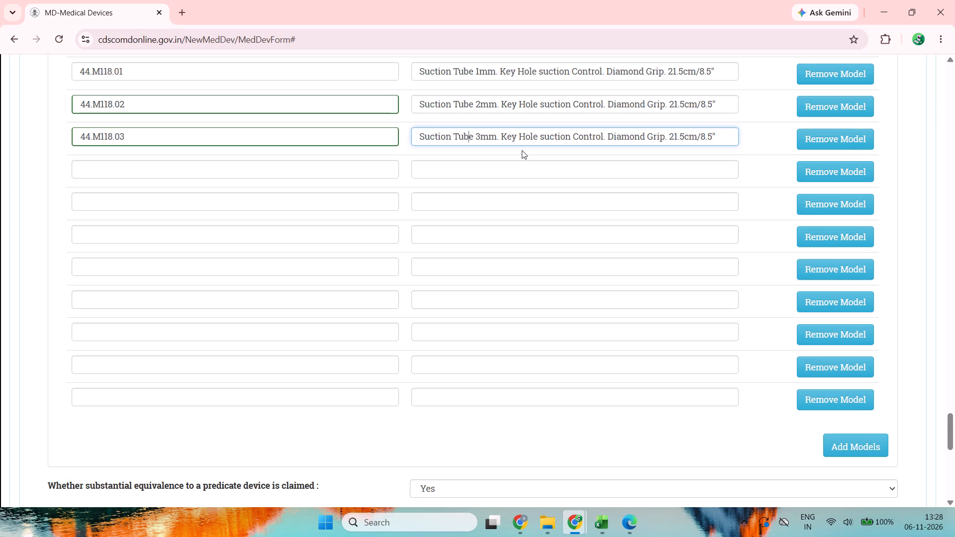
{"action": "key", "text": "Down"}
{"action": "key", "text": "Left"}
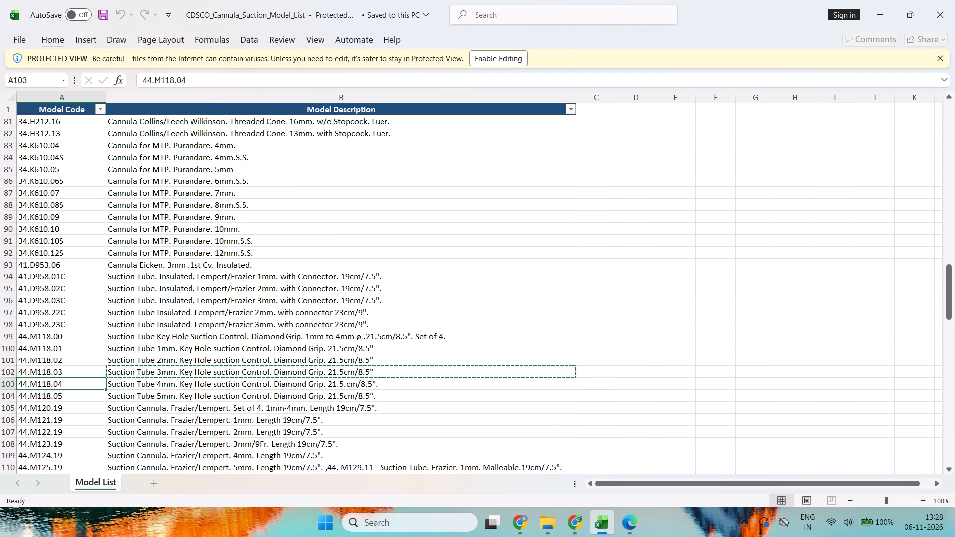
{"action": "key", "text": "ctrl+c"}
{"action": "key", "text": "alt+Tab"}
{"action": "key", "text": "Tab"}
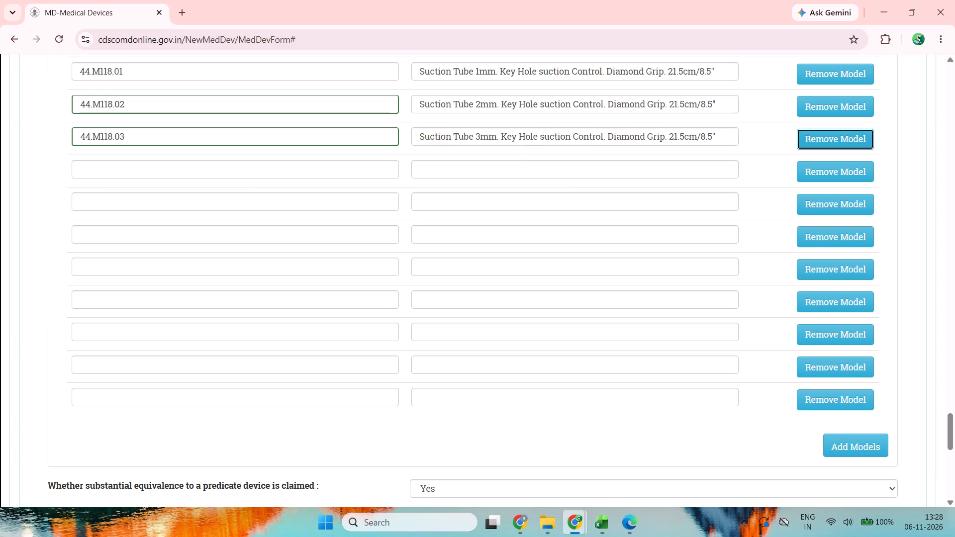
{"action": "key", "text": "Tab"}
{"action": "key", "text": "ctrl+v"}
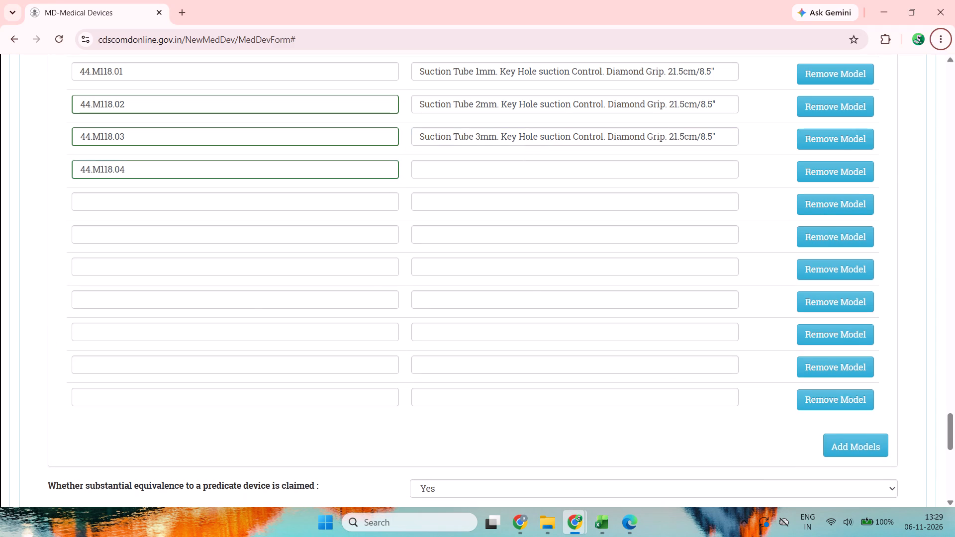
{"action": "key", "text": "alt+Tab"}
{"action": "key", "text": "Tab"}
{"action": "key", "text": "ctrl+c"}
{"action": "key", "text": "alt+Tab"}
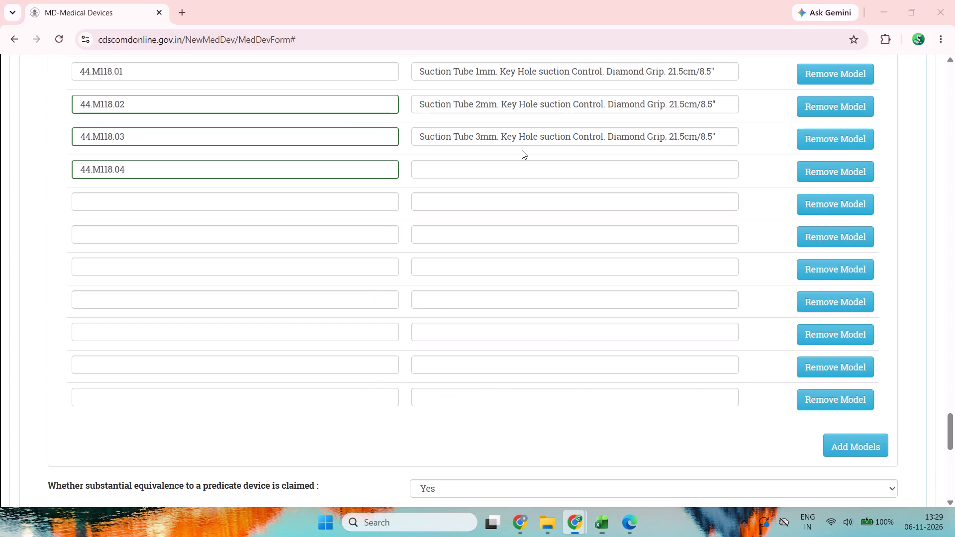
{"action": "key", "text": "Tab"}
{"action": "left_click", "coordinate": [482, 164]}
{"action": "key", "text": "ctrl+v"}
Copy model code 44.M118.05 and its description "Suction Tube 5mm. Key Hole suction Control. Diamond Grip. 21.5cm/8.5"." from Excel into the next blank row.
{"action": "key", "text": "alt+Tab"}
{"action": "key", "text": "Down"}
{"action": "key", "text": "Left"}
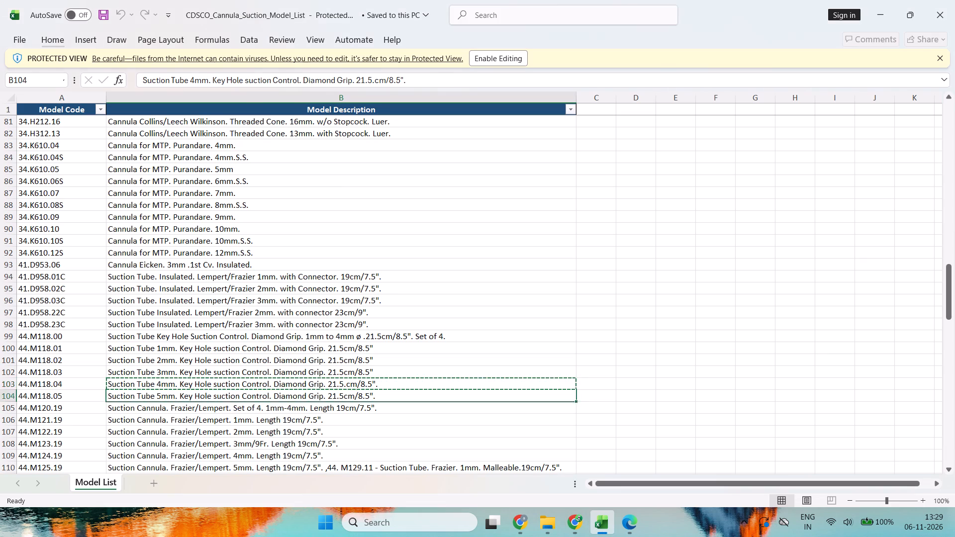
{"action": "key", "text": "ctrl+x"}
{"action": "key", "text": "ctrl+x"}
{"action": "key", "text": "ctrl+c"}
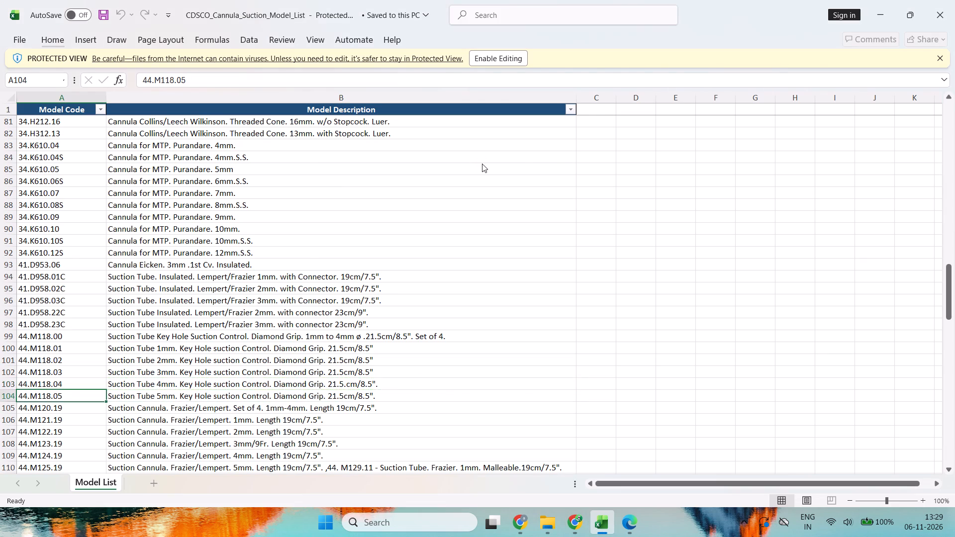
{"action": "key", "text": "alt+Tab"}
{"action": "key", "text": "Tab"}
{"action": "key", "text": "Tab"}
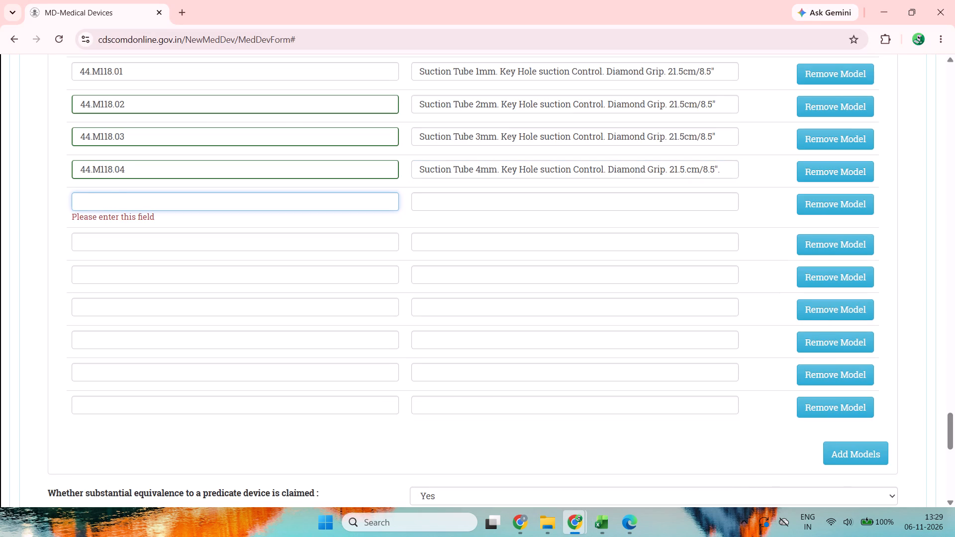
{"action": "key", "text": "ctrl+v"}
{"action": "key", "text": "alt+Tab"}
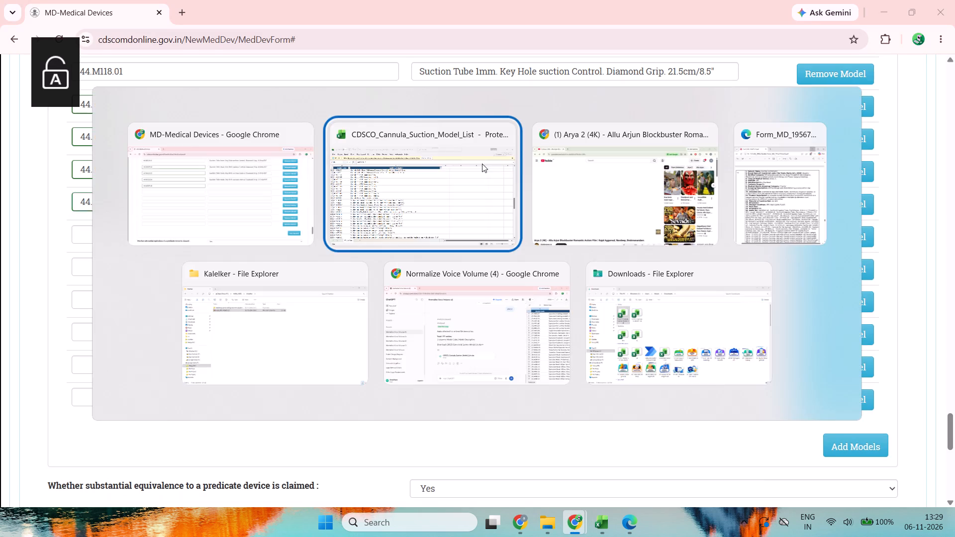
{"action": "key", "text": "alt+Tab"}
{"action": "key", "text": "alt+Tab"}
{"action": "key", "text": "alt+Tab"}
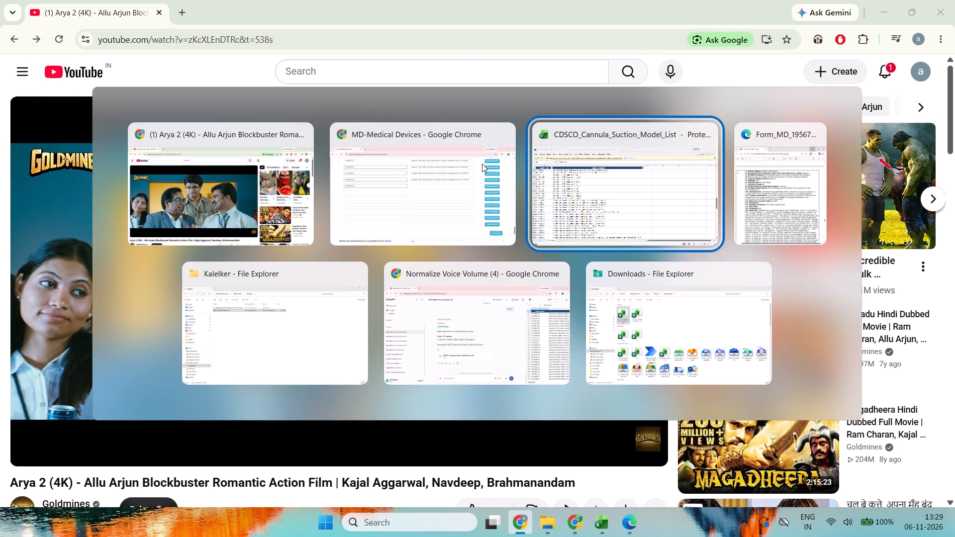
{"action": "key", "text": "alt+Tab"}
{"action": "key", "text": "alt+Tab"}
{"action": "key", "text": "alt+Tab"}
{"action": "key", "text": "alt+Tab"}
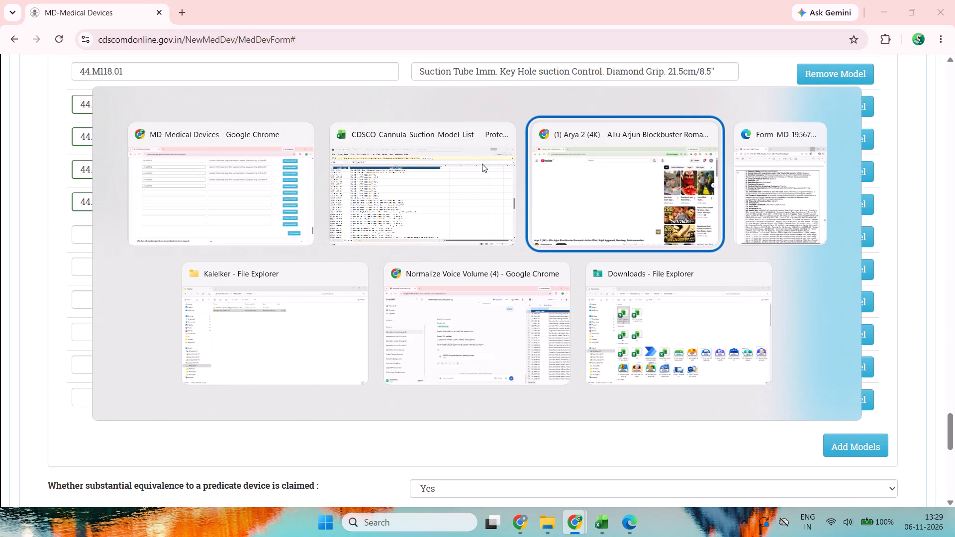
{"action": "key", "text": "alt+Left"}
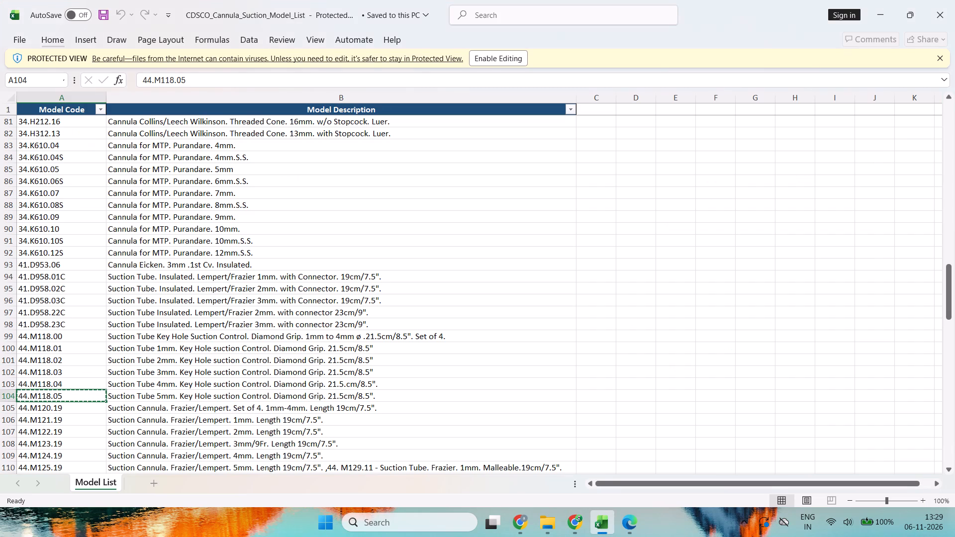
{"action": "key", "text": "Tab"}
{"action": "key", "text": "ctrl+c"}
{"action": "key", "text": "alt+Tab"}
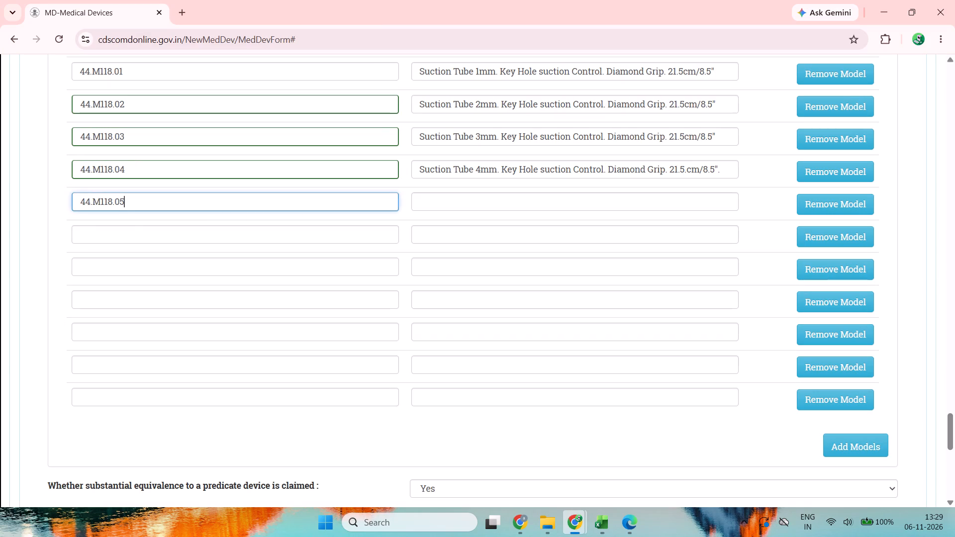
{"action": "key", "text": "Tab"}
{"action": "key", "text": "ctrl+v"}
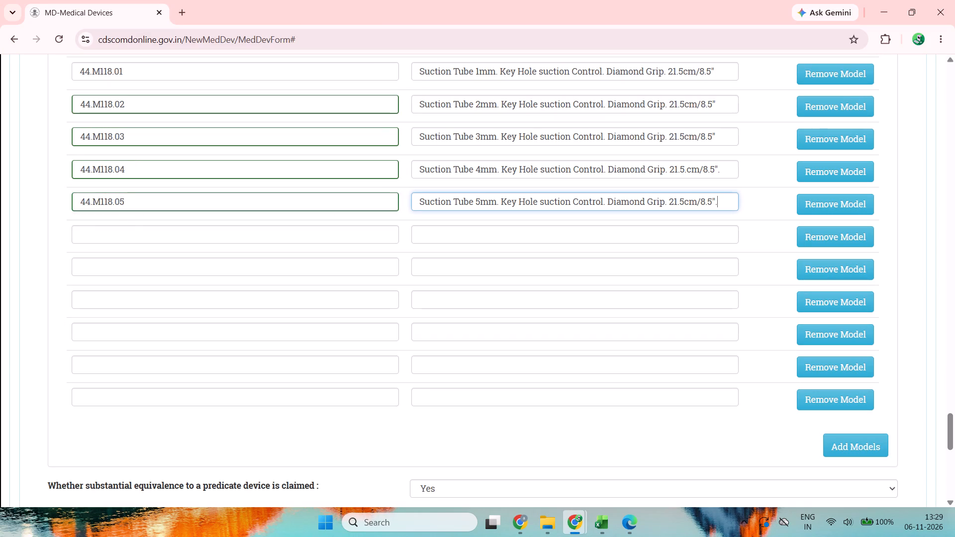
Copy model code 44.M120.19 and its description "Suction Cannula. Frazier/Lempert. Set of 4. 1mm-4mm. Length 19cm/7.5"." from Excel into the next blank row.
{"action": "key", "text": "alt+Tab"}
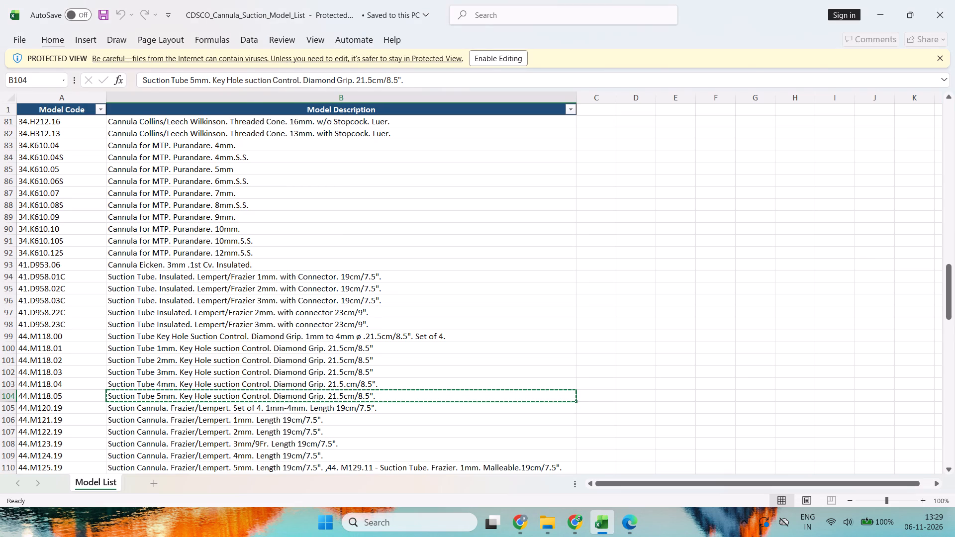
{"action": "key", "text": "Down"}
{"action": "key", "text": "Left"}
{"action": "key", "text": "ctrl+c"}
{"action": "key", "text": "alt+Tab"}
{"action": "key", "text": "Tab"}
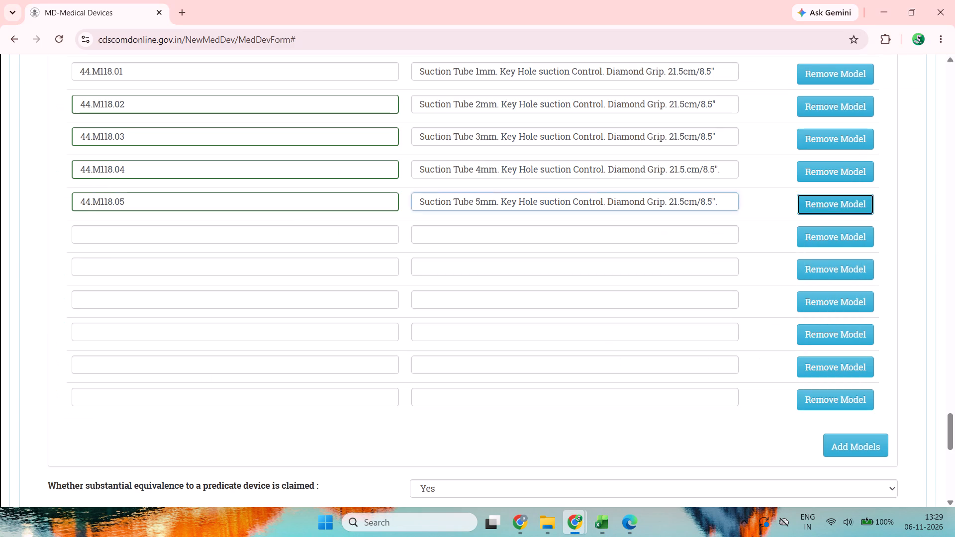
{"action": "key", "text": "Tab"}
{"action": "key", "text": "ctrl+v"}
{"action": "key", "text": "ctrl+v"}
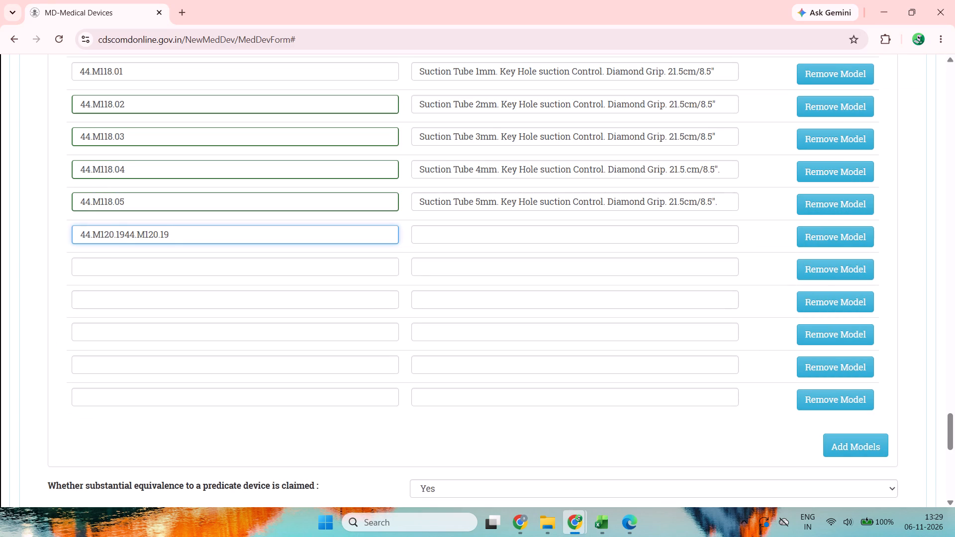
{"action": "key", "text": "ctrl+z"}
{"action": "key", "text": "Tab"}
{"action": "key", "text": "Tab"}
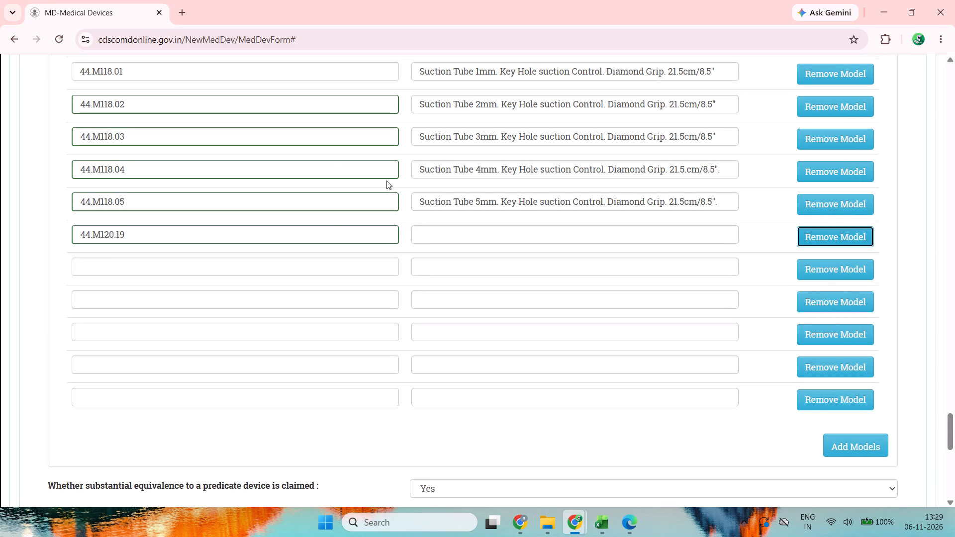
{"action": "left_click", "coordinate": [275, 228]}
{"action": "key", "text": "alt+Tab"}
{"action": "key", "text": "Tab"}
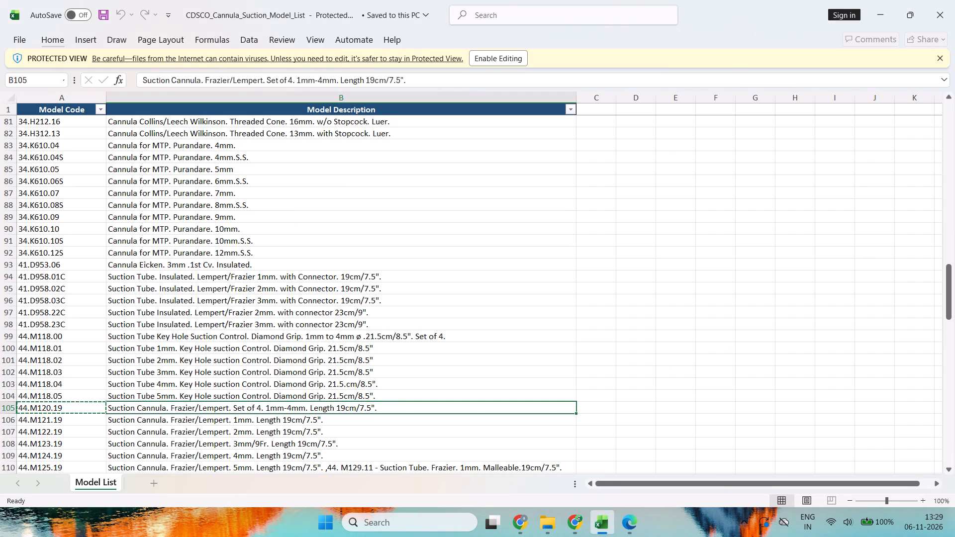
{"action": "key", "text": "ctrl+c"}
{"action": "key", "text": "alt+Tab"}
{"action": "key", "text": "alt+Tab"}
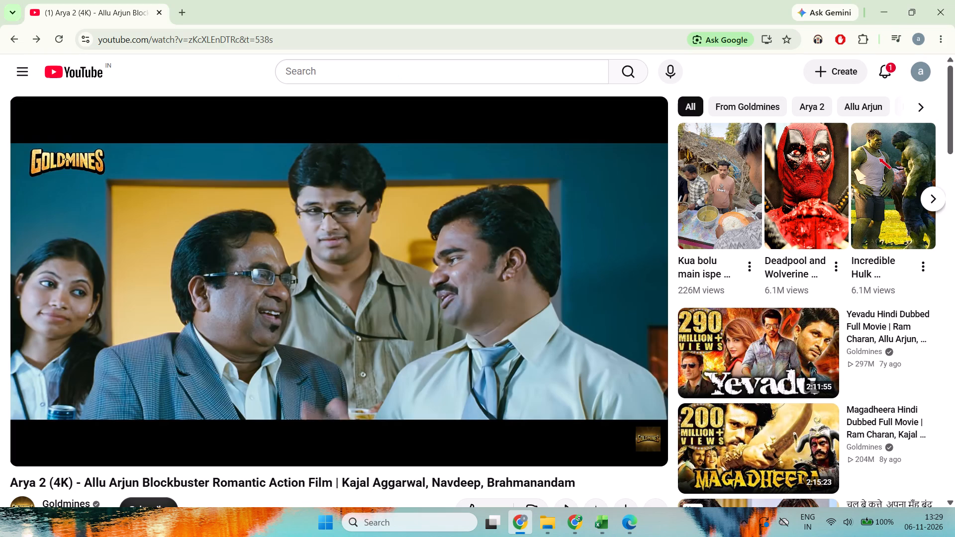
{"action": "key", "text": "alt+Tab"}
{"action": "key", "text": "alt+Tab"}
{"action": "key", "text": "alt+Tab"}
{"action": "key", "text": "alt+Tab"}
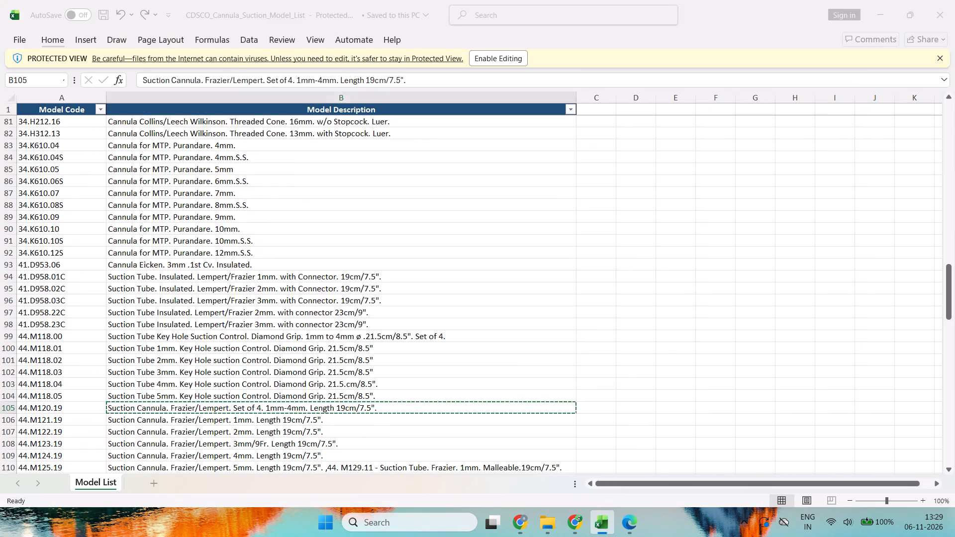
{"action": "key", "text": "alt+Tab"}
{"action": "key", "text": "Tab"}
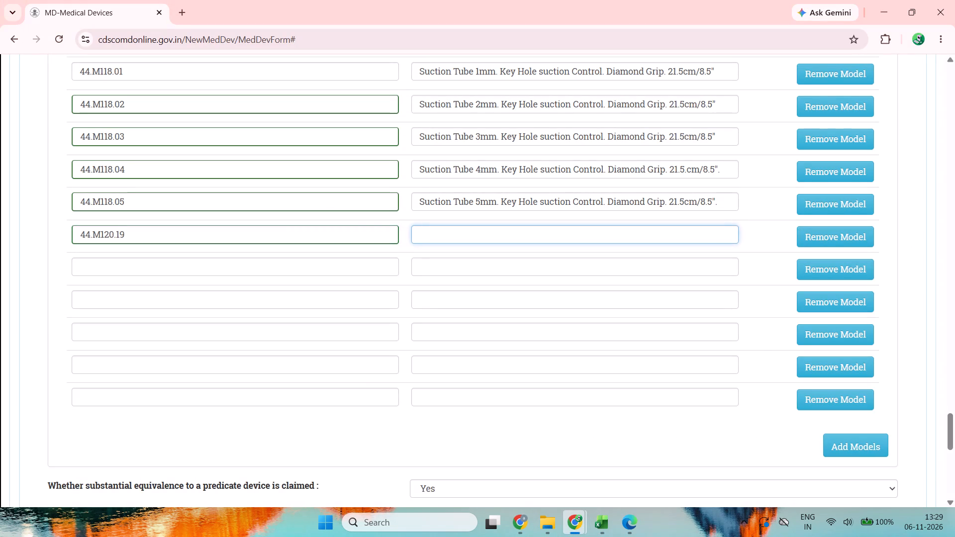
{"action": "key", "text": "ctrl+v"}
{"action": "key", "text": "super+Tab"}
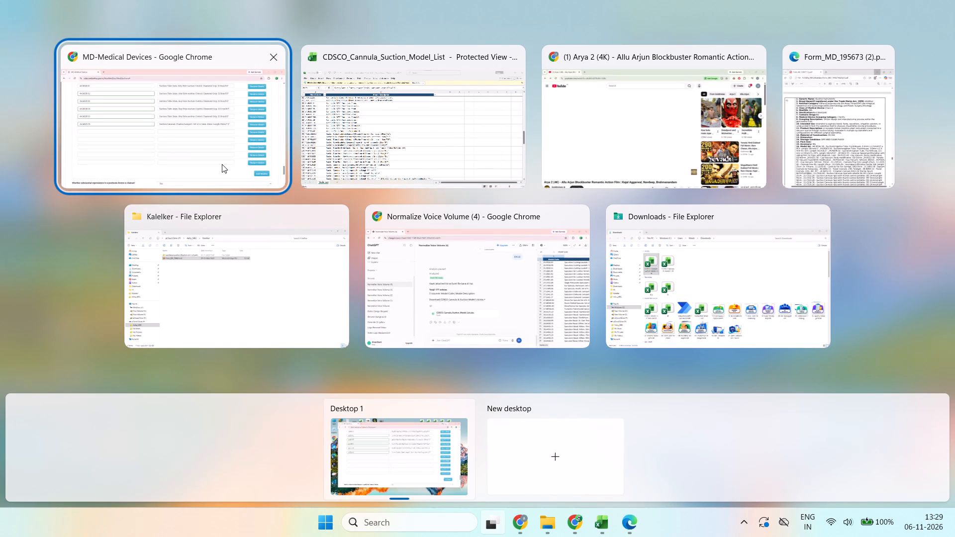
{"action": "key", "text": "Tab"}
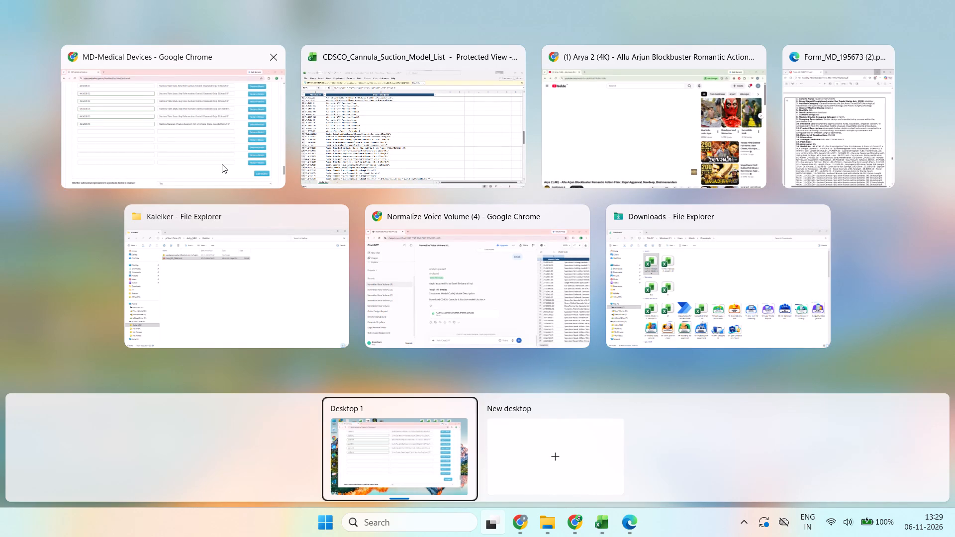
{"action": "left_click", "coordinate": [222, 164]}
Copy model code 44.M121.19 and its description "Suction Cannula. Frazier/Lempert. 1mm. Length 19cm/7.5"." from Excel into the next blank row.
{"action": "left_click", "coordinate": [162, 266]}
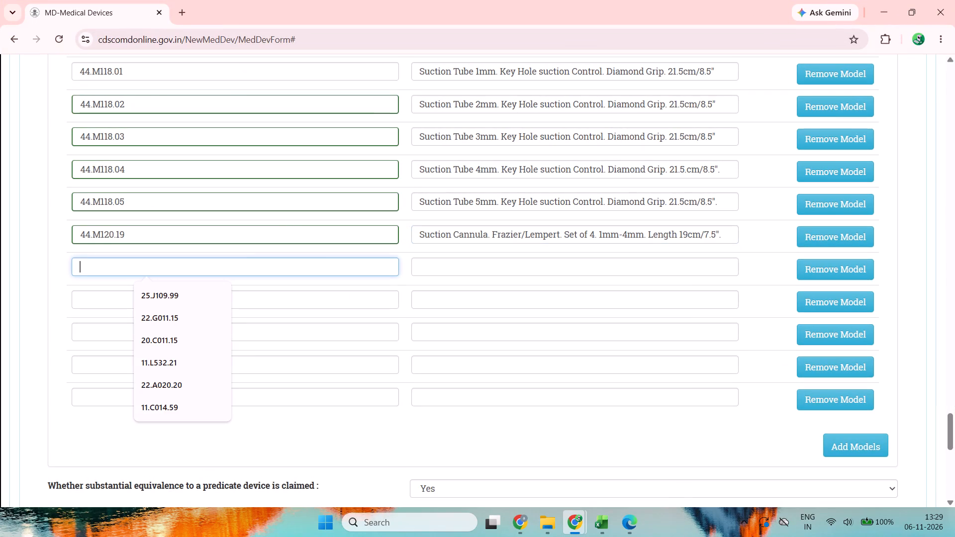
{"action": "left_click", "coordinate": [455, 235]}
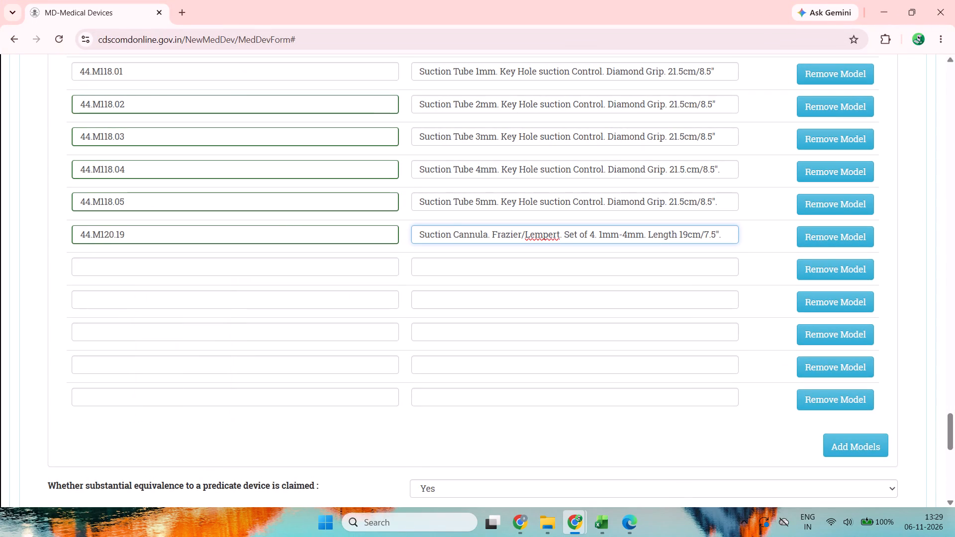
{"action": "key", "text": "alt+Tab"}
{"action": "key", "text": "Down"}
{"action": "key", "text": "Left"}
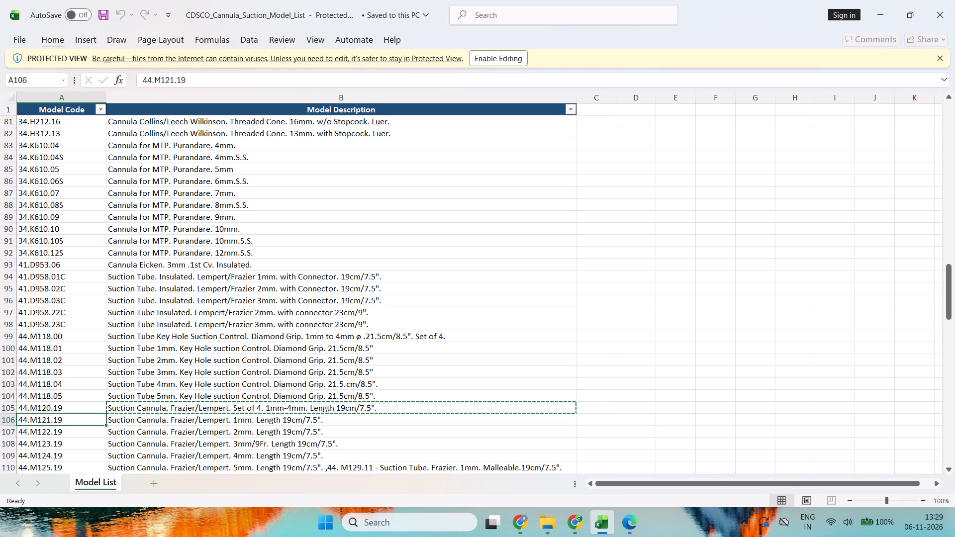
{"action": "key", "text": "ctrl+c"}
{"action": "key", "text": "alt+Tab"}
{"action": "key", "text": "Tab"}
{"action": "key", "text": "Tab"}
{"action": "key", "text": "ctrl+v"}
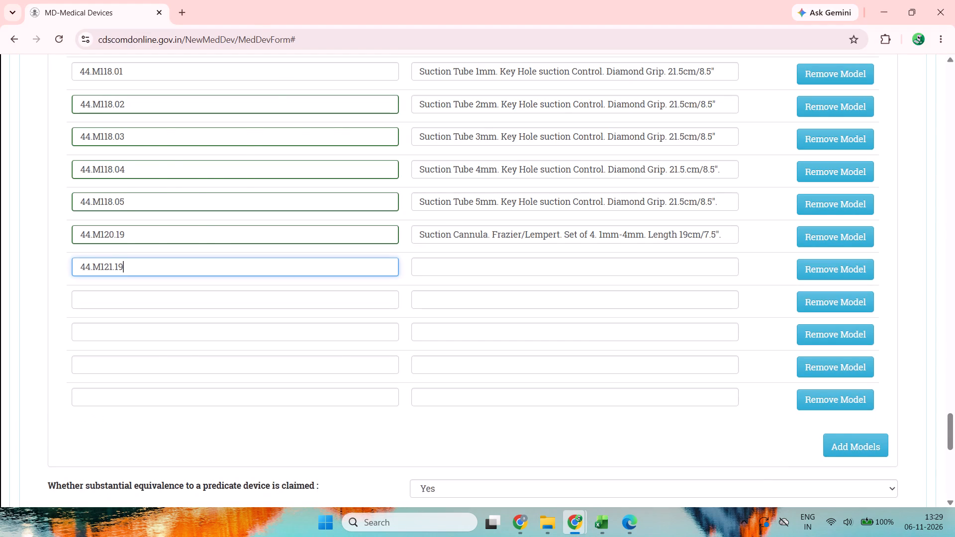
{"action": "key", "text": "alt+Tab"}
{"action": "key", "text": "Tab"}
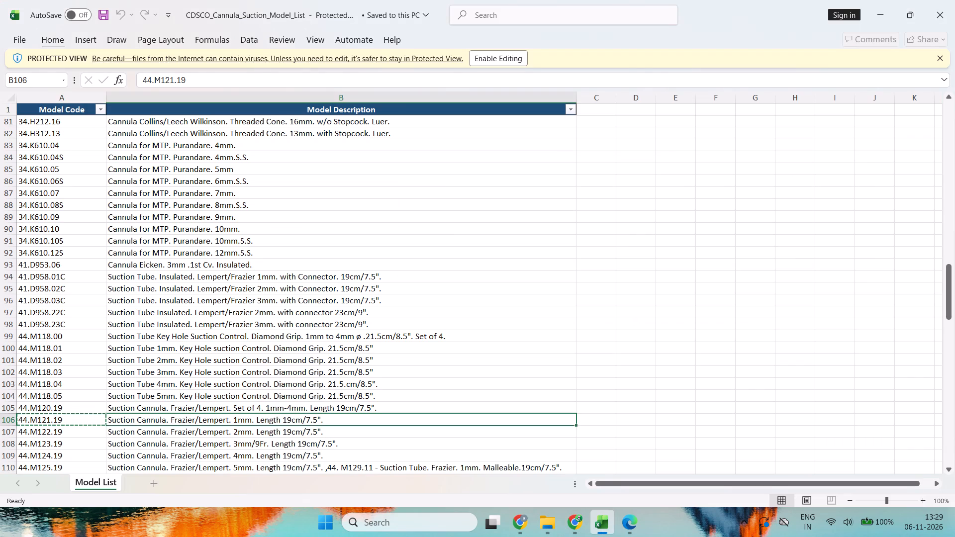
{"action": "key", "text": "ctrl+c"}
{"action": "key", "text": "alt+Tab"}
{"action": "key", "text": "Tab"}
{"action": "key", "text": "Tab"}
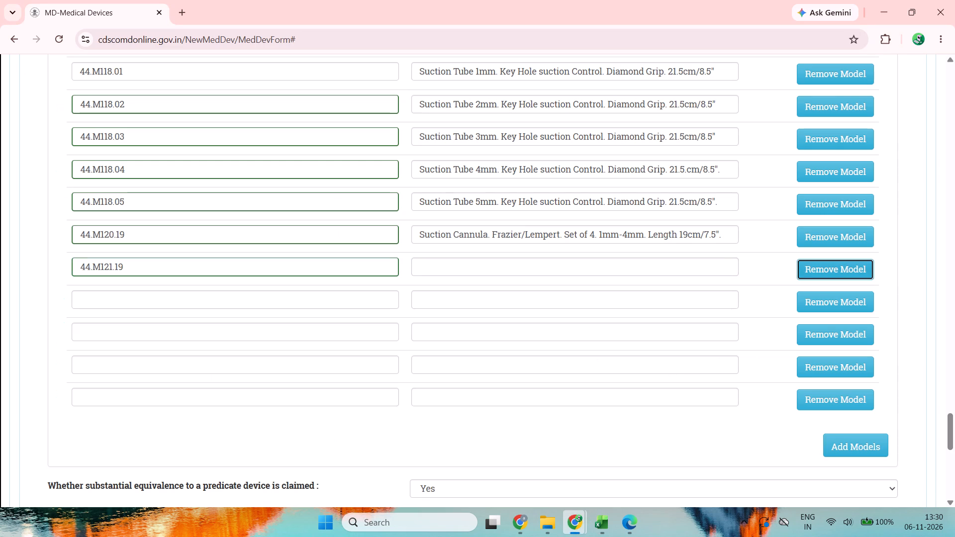
{"action": "left_click", "coordinate": [461, 264]}
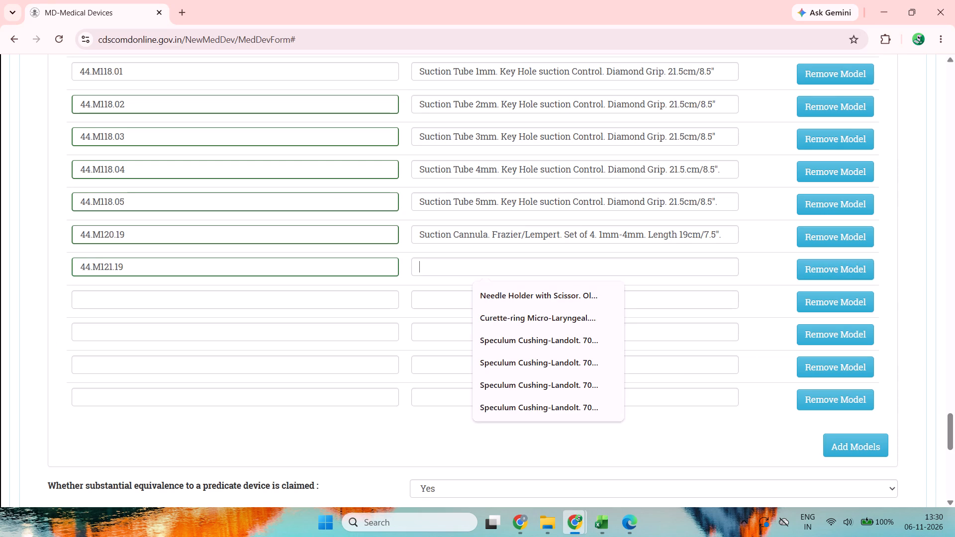
{"action": "key", "text": "ctrl+v"}
{"action": "key", "text": "Tab"}
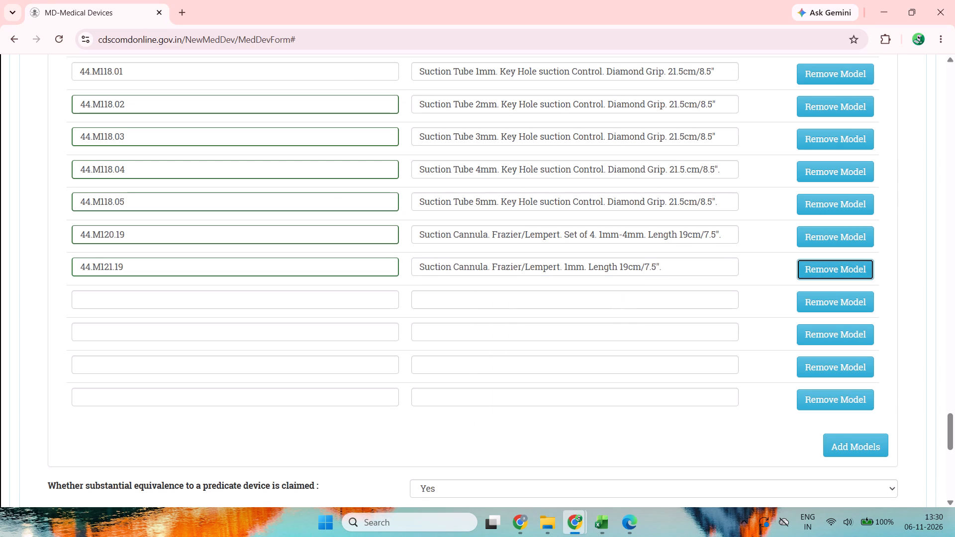
Copy model code 44.M122.19 and its description "Suction Cannula. Frazier/Lempert. 2mm. Length 19cm/7.5"." from Excel into the next blank row.
{"action": "key", "text": "alt+Tab"}
{"action": "key", "text": "Down"}
{"action": "key", "text": "Left"}
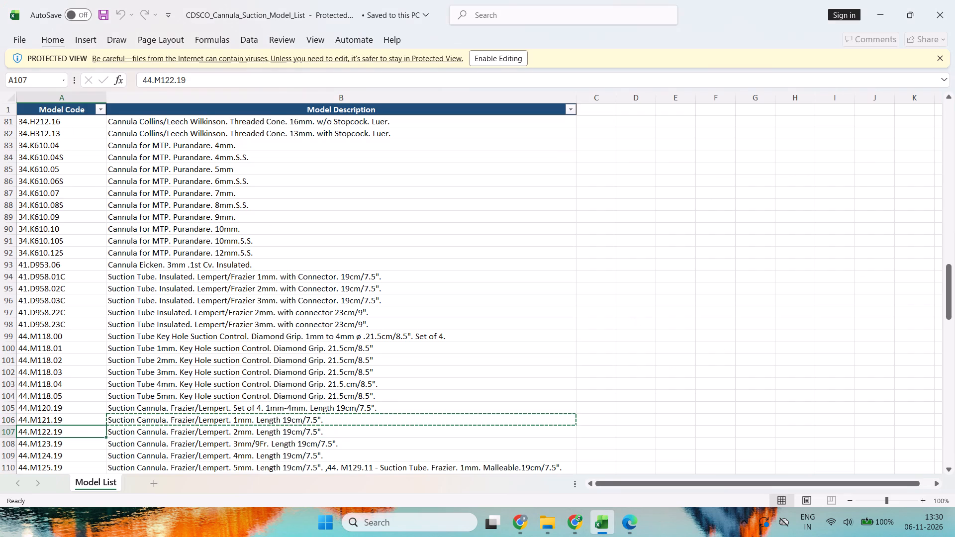
{"action": "key", "text": "ctrl+c"}
{"action": "key", "text": "alt+Tab"}
{"action": "key", "text": "Tab"}
{"action": "key", "text": "ctrl+v"}
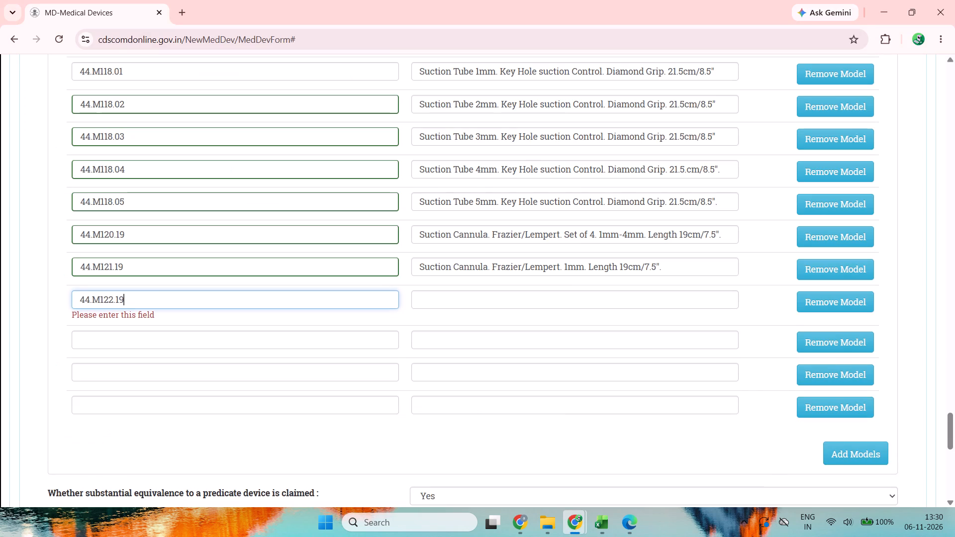
{"action": "key", "text": "alt+Tab"}
{"action": "key", "text": "Tab"}
{"action": "key", "text": "ctrl+c"}
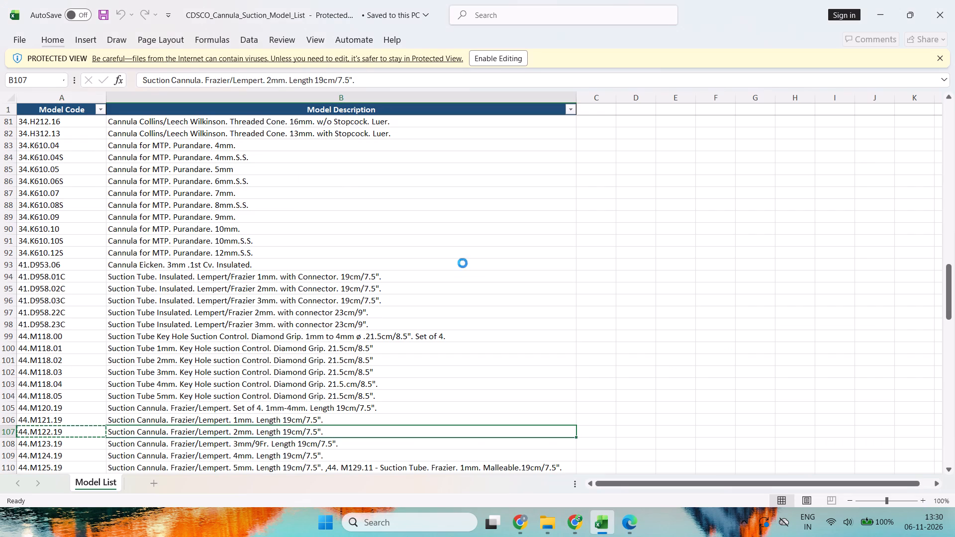
{"action": "key", "text": "alt+Tab"}
{"action": "key", "text": "Tab"}
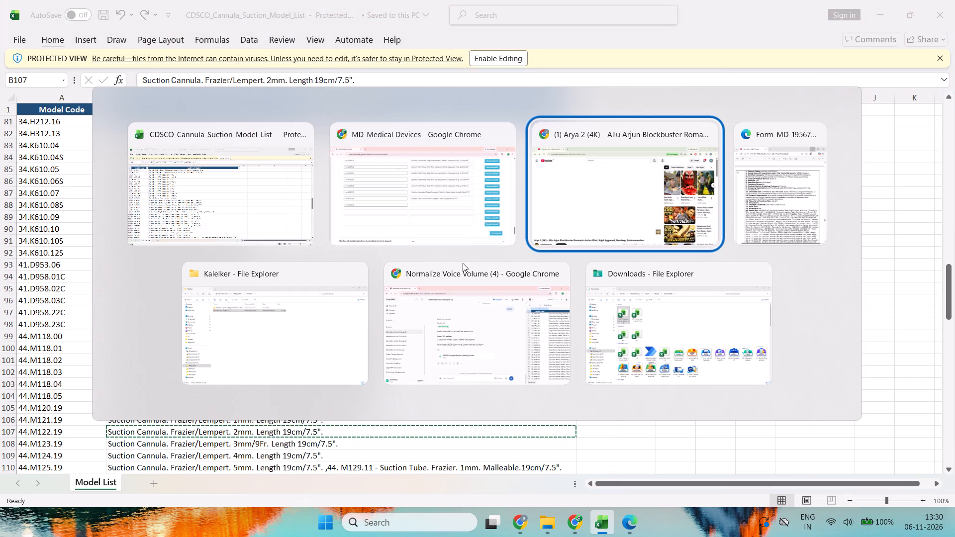
{"action": "key", "text": "ctrl+Left"}
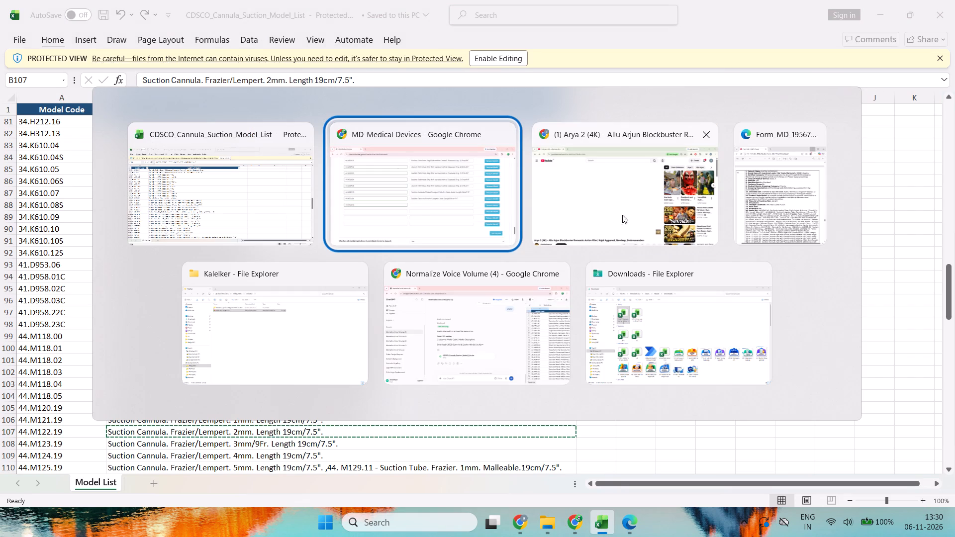
{"action": "left_click", "coordinate": [805, 227]}
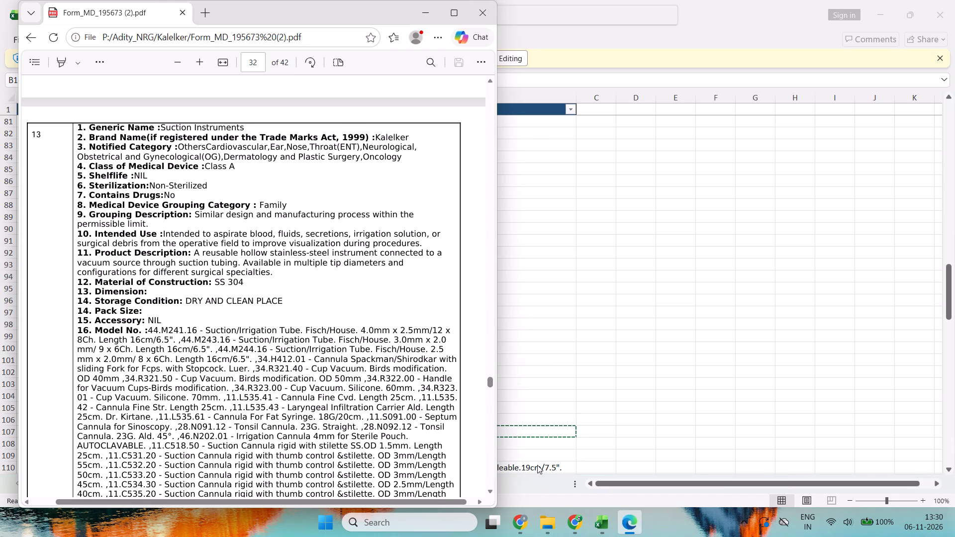
{"action": "left_click", "coordinate": [537, 465]}
{"action": "key", "text": "alt+Tab"}
{"action": "key", "text": "alt+Tab"}
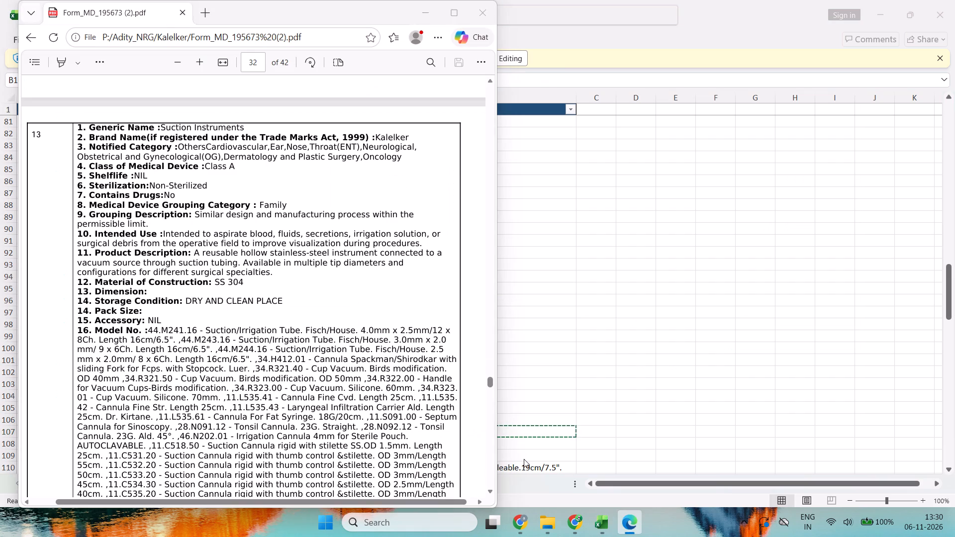
{"action": "key", "text": "alt+Tab"}
{"action": "key", "text": "alt+Tab"}
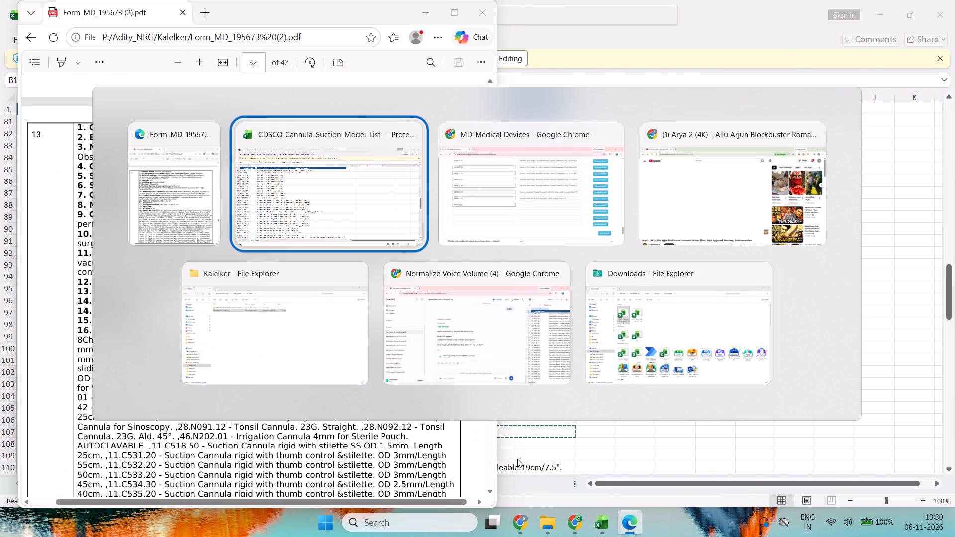
{"action": "key", "text": "alt+Tab"}
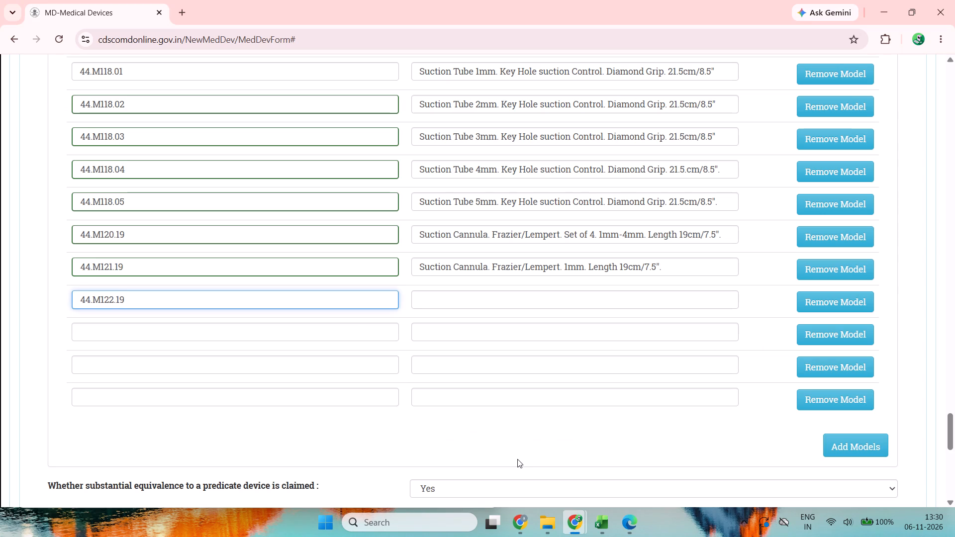
{"action": "key", "text": "Tab"}
{"action": "key", "text": "ctrl+v"}
Copy model code 44.M123.19 and its description "Suction Cannula. Frazier/Lempert. 3mm/9Fr. Length 19cm/7.5"." from Excel into the next blank row.
{"action": "key", "text": "alt+Tab"}
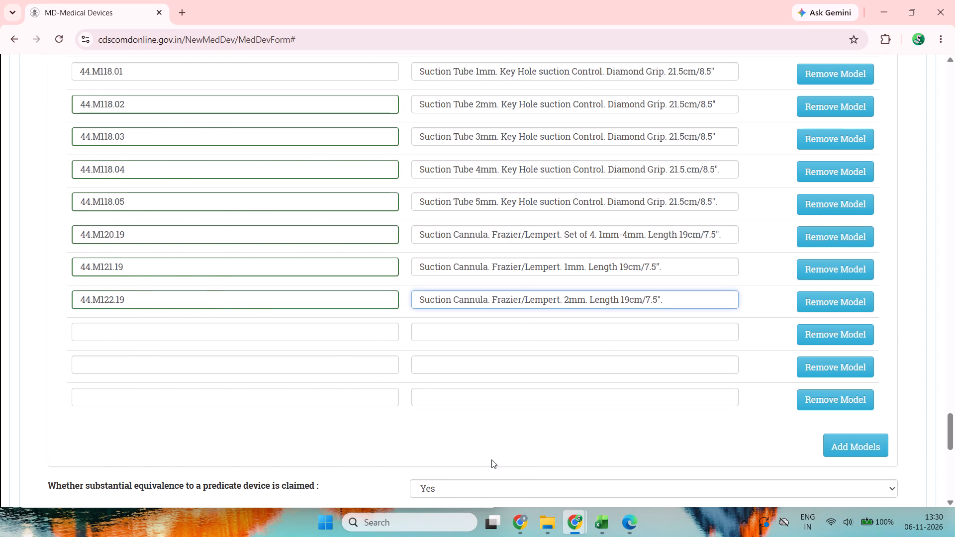
{"action": "key", "text": "alt+Tab"}
{"action": "key", "text": "alt+Tab"}
{"action": "key", "text": "alt+Tab"}
{"action": "key", "text": "alt+Tab"}
{"action": "key", "text": "alt+Tab"}
{"action": "key", "text": "Down"}
{"action": "key", "text": "Left"}
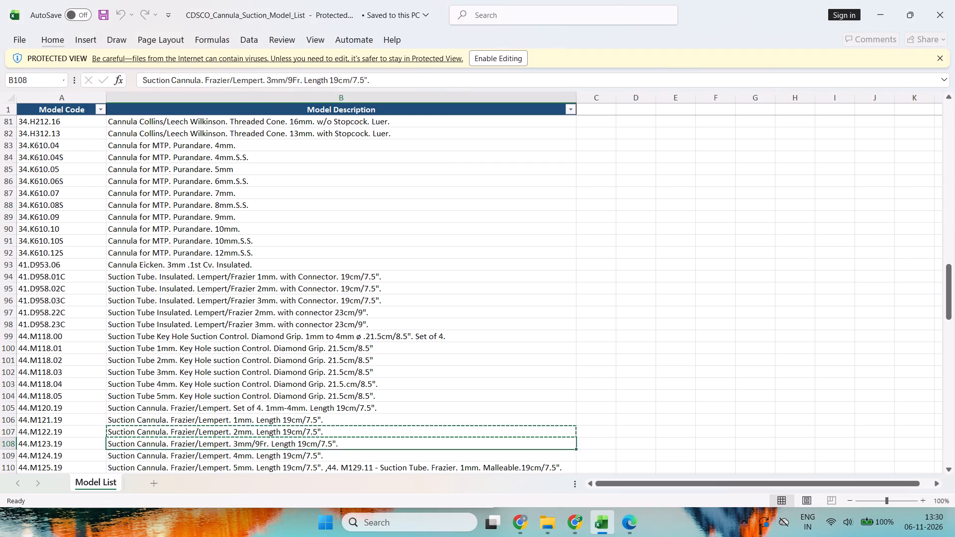
{"action": "key", "text": "ctrl+c"}
{"action": "key", "text": "alt+Tab"}
{"action": "key", "text": "Tab"}
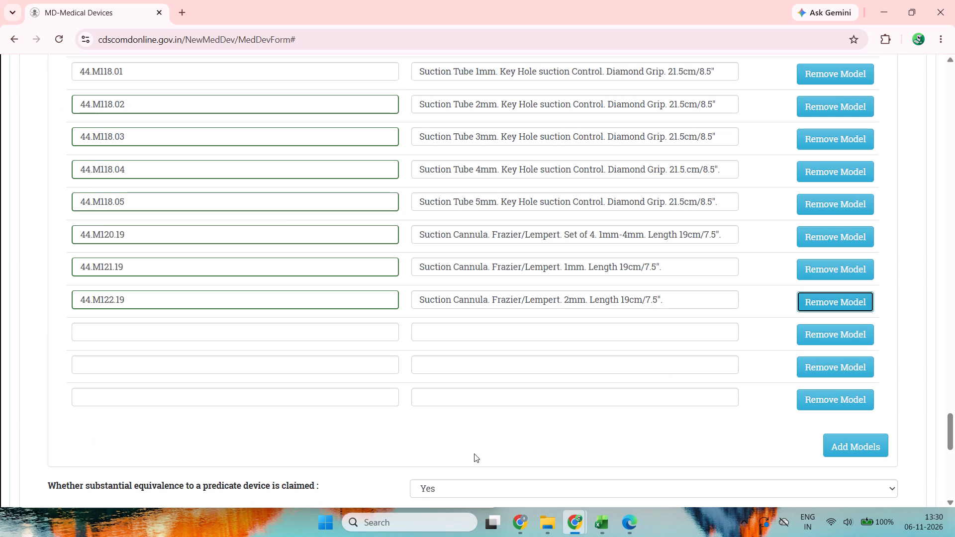
{"action": "key", "text": "Tab"}
{"action": "key", "text": "ctrl+v"}
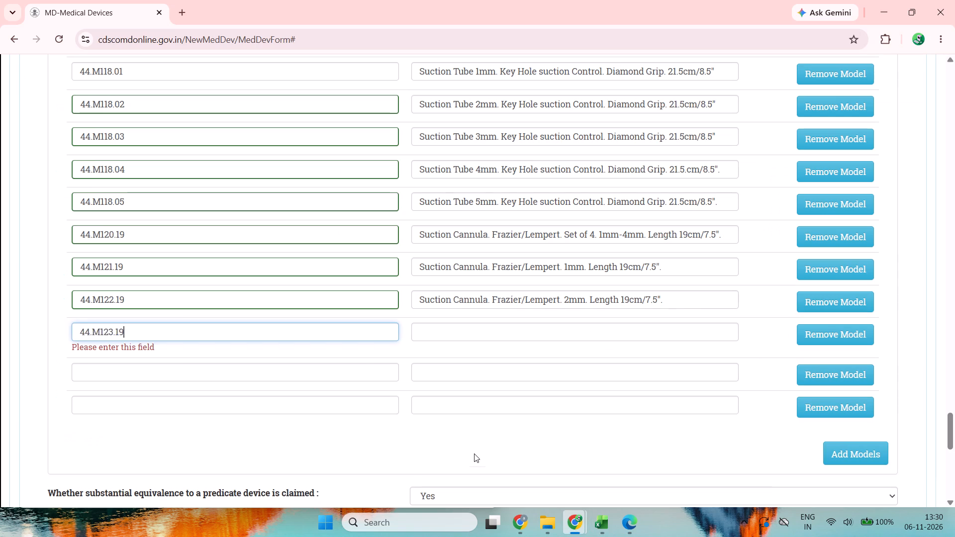
{"action": "key", "text": "alt+Tab"}
{"action": "key", "text": "Tab"}
{"action": "key", "text": "ctrl+c"}
{"action": "key", "text": "alt+Tab"}
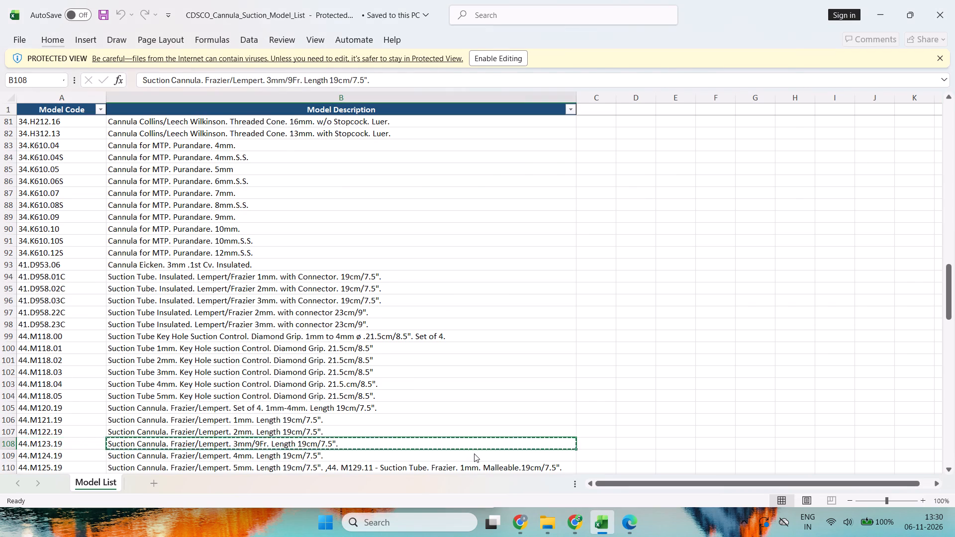
{"action": "key", "text": "Tab"}
{"action": "key", "text": "ctrl+v"}
Copy model code 44.M124.19 and its description "Suction Cannula. Frazier/Lempert. 4mm. Length 19cm/7.5"." from Excel into the next blank row.
{"action": "key", "text": "alt+Tab"}
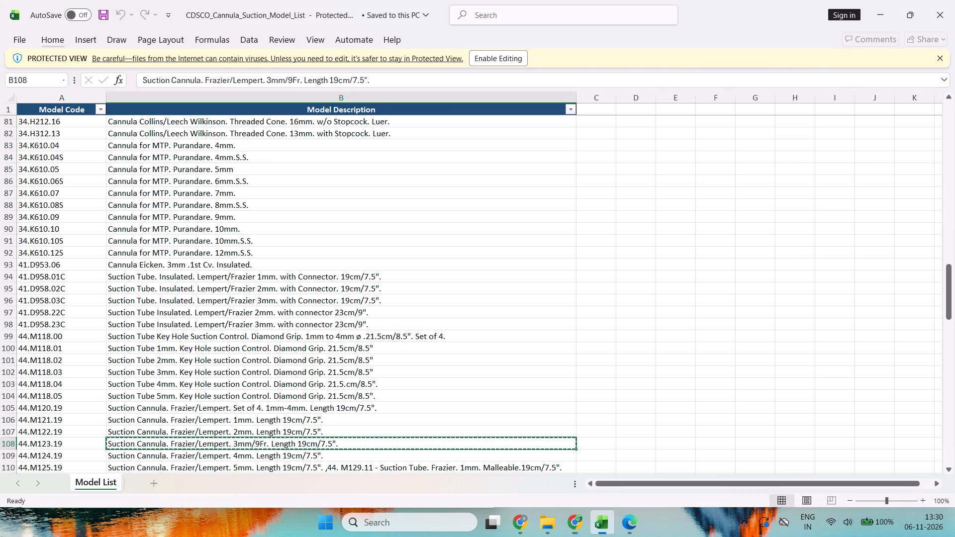
{"action": "key", "text": "Right"}
{"action": "key", "text": "Down"}
{"action": "key", "text": "Left"}
{"action": "key", "text": "Left"}
{"action": "key", "text": "Left"}
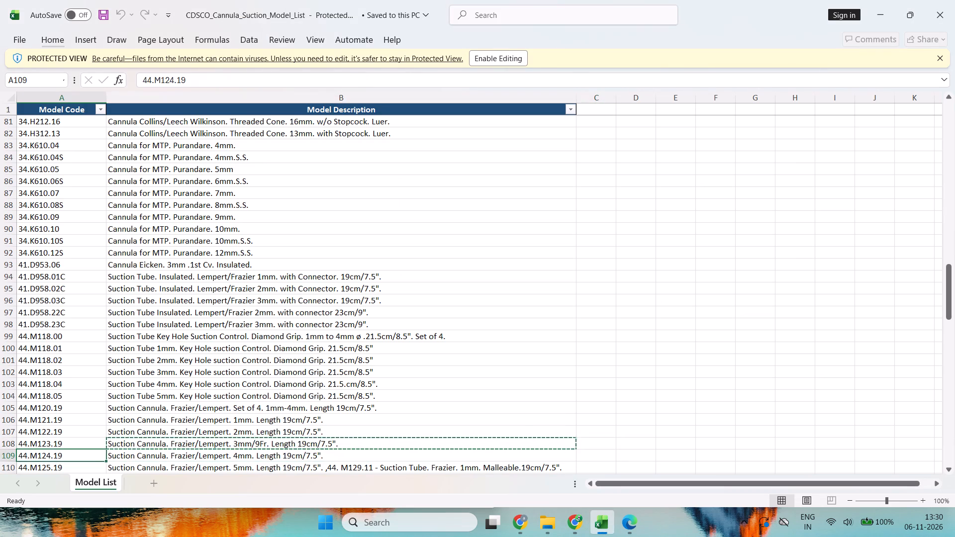
{"action": "key", "text": "ctrl+c"}
{"action": "key", "text": "ctrl+c"}
{"action": "key", "text": "alt+Tab"}
{"action": "key", "text": "Tab"}
{"action": "key", "text": "Tab"}
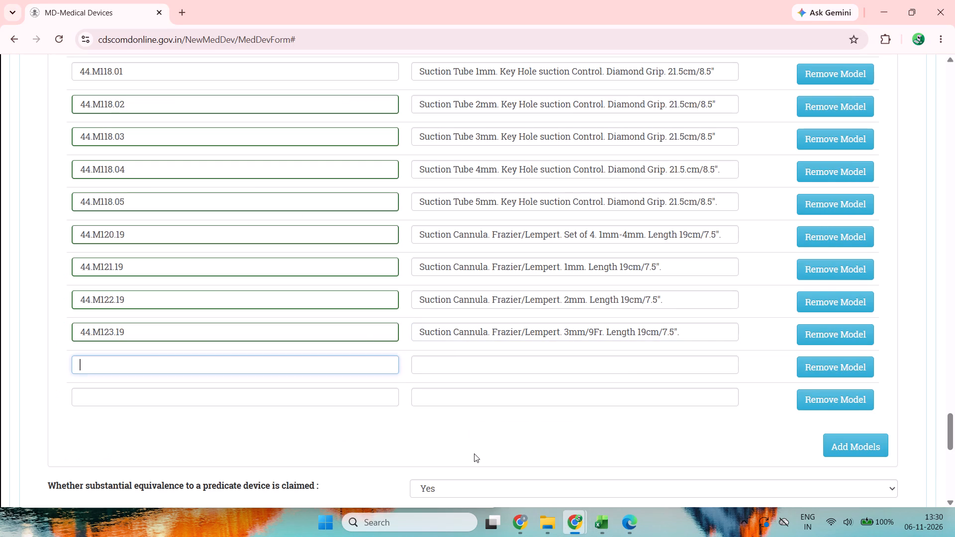
{"action": "key", "text": "ctrl+v"}
{"action": "key", "text": "alt+Tab"}
{"action": "key", "text": "Tab"}
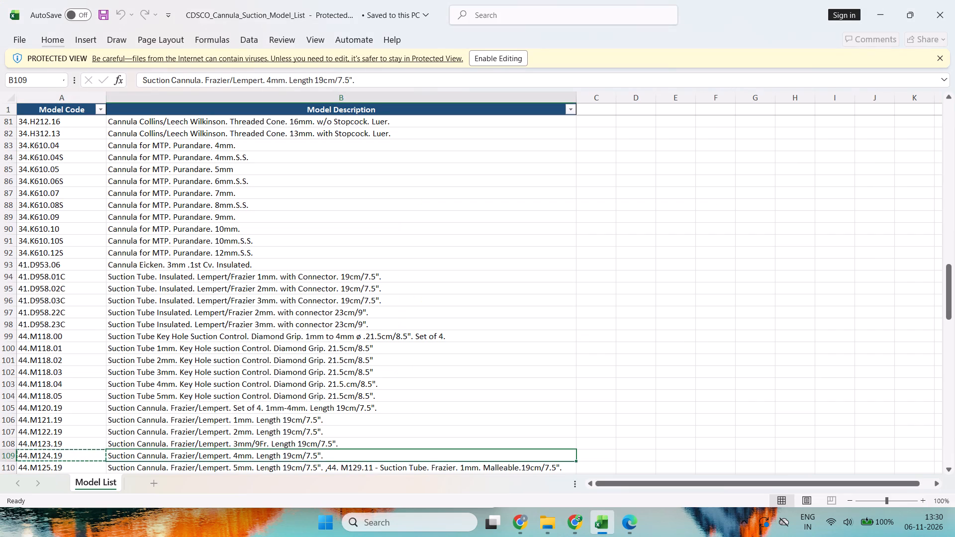
{"action": "key", "text": "ctrl+c"}
{"action": "key", "text": "alt+Tab"}
{"action": "key", "text": "Tab"}
{"action": "key", "text": "ctrl+v"}
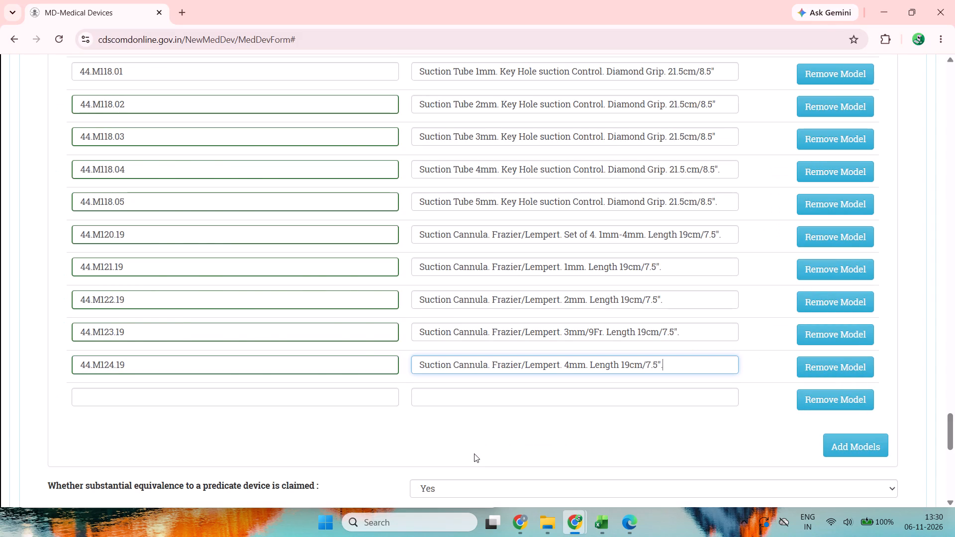
Copy model code 44.M125.19 and its description "Suction Cannula. Frazier/Lempert. 5mm. Length 19cm/7.5". ,44. M129.11 - Suction Tube. Frazier. 1mm. Malleable.19cm/7.5"." from Excel into the last blank row.
{"action": "key", "text": "alt+Tab"}
{"action": "key", "text": "Right"}
{"action": "key", "text": "Down"}
{"action": "key", "text": "Left"}
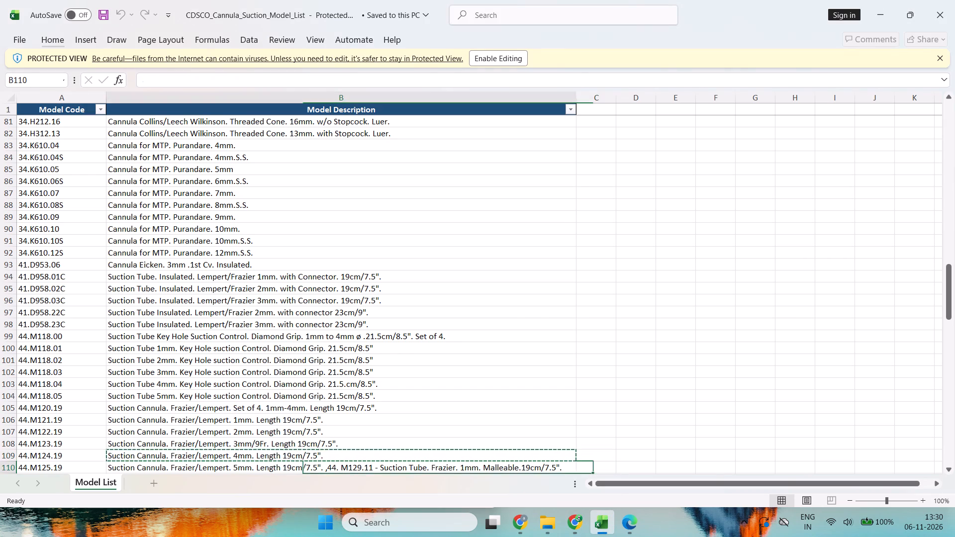
{"action": "key", "text": "Left"}
{"action": "key", "text": "ctrl+c"}
{"action": "key", "text": "ctrl+c"}
{"action": "key", "text": "alt+Tab"}
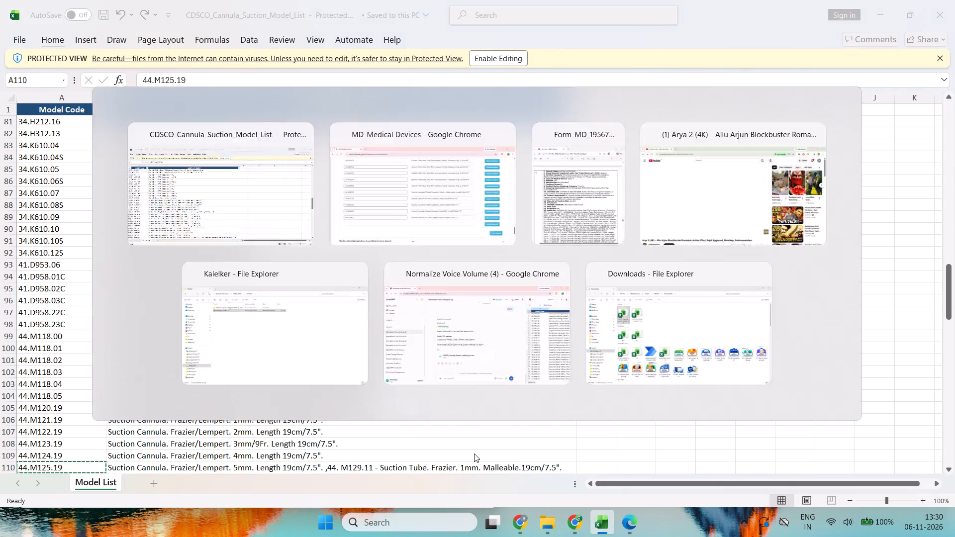
{"action": "key", "text": "Tab"}
{"action": "key", "text": "Tab"}
{"action": "key", "text": "ctrl+v"}
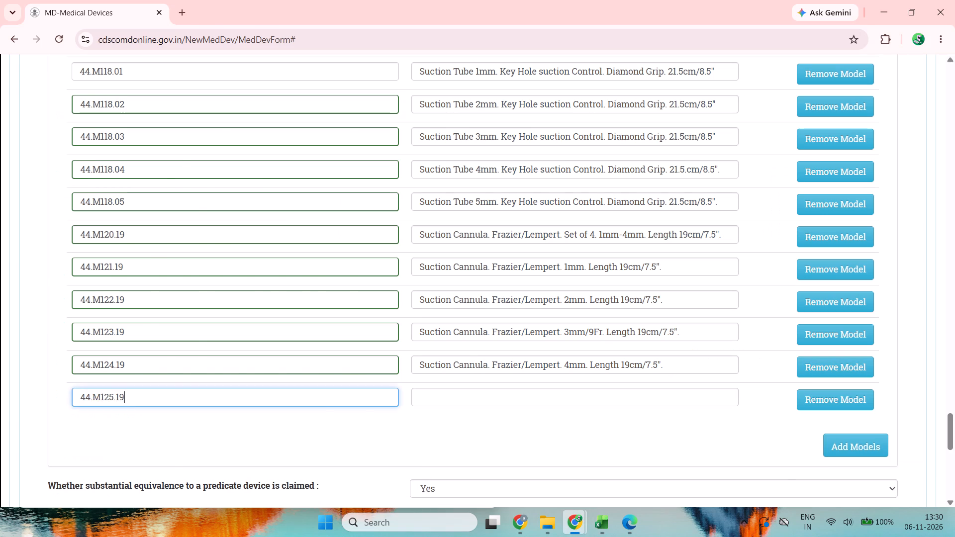
{"action": "key", "text": "alt+Tab"}
{"action": "key", "text": "Tab"}
{"action": "key", "text": "ctrl+v"}
{"action": "key", "text": "ctrl+c"}
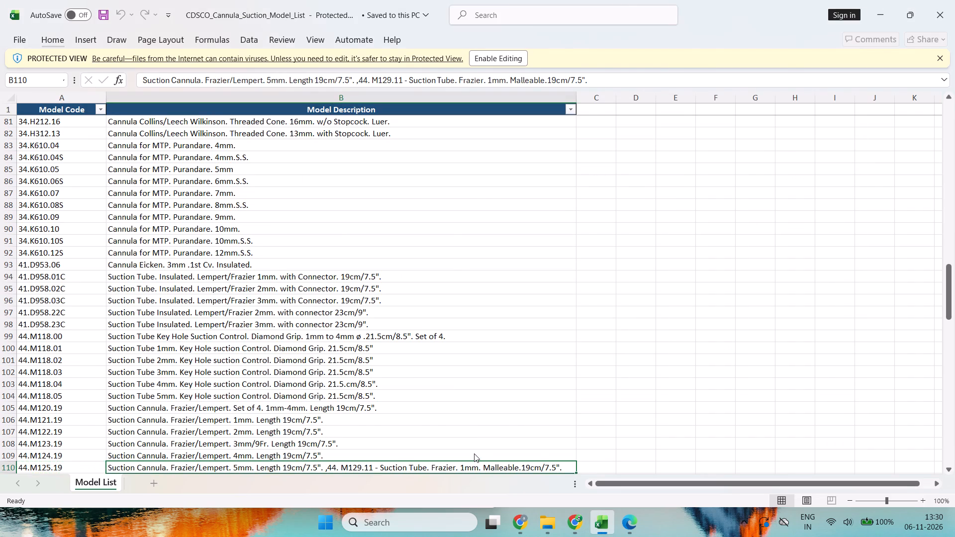
{"action": "key", "text": "alt+Tab"}
{"action": "key", "text": "Tab"}
{"action": "key", "text": "ctrl+v"}
Save the modified Suction Instruments device details with the newly entered models.
{"action": "key", "text": "alt+Tab"}
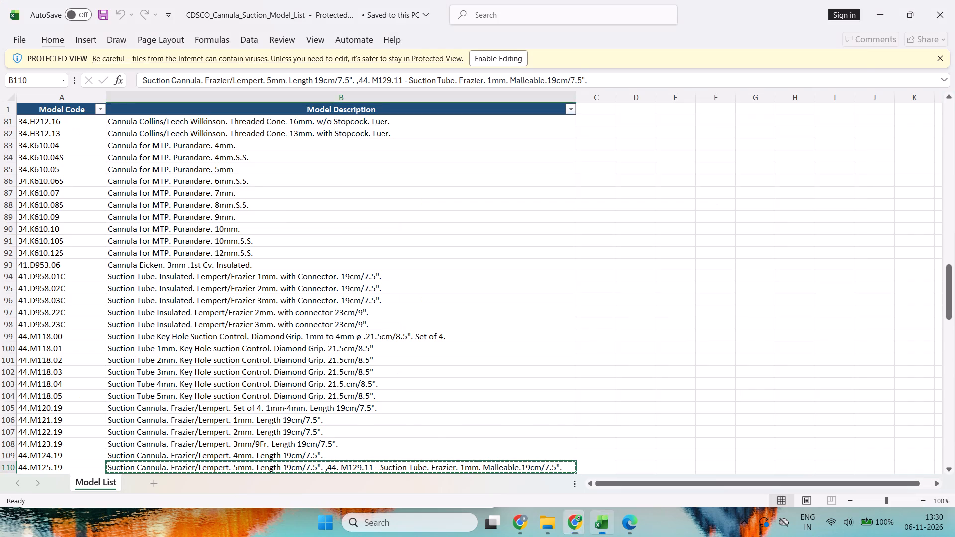
{"action": "key", "text": "alt+Tab"}
{"action": "scroll", "coordinate": [515, 424], "scroll_direction": "down", "scroll_amount": 2}
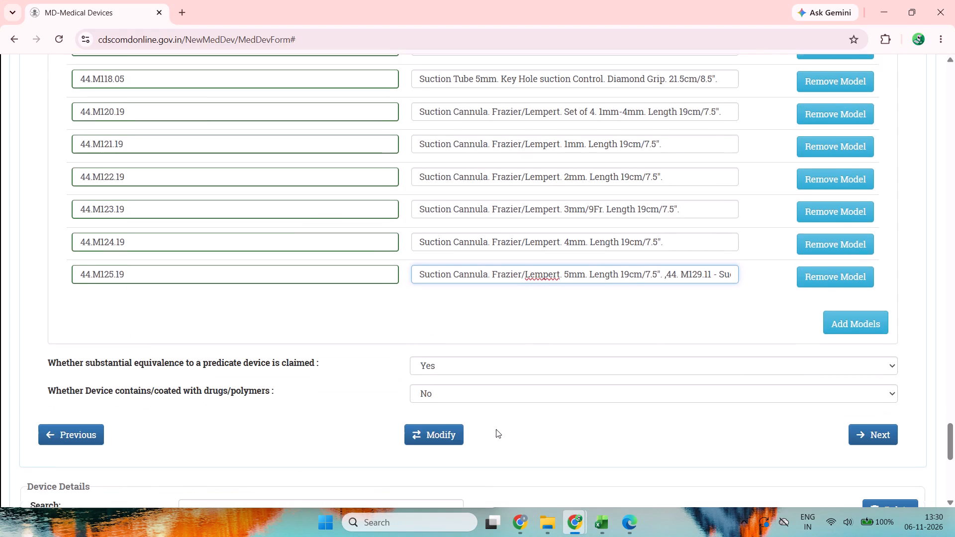
{"action": "left_click", "coordinate": [449, 432]}
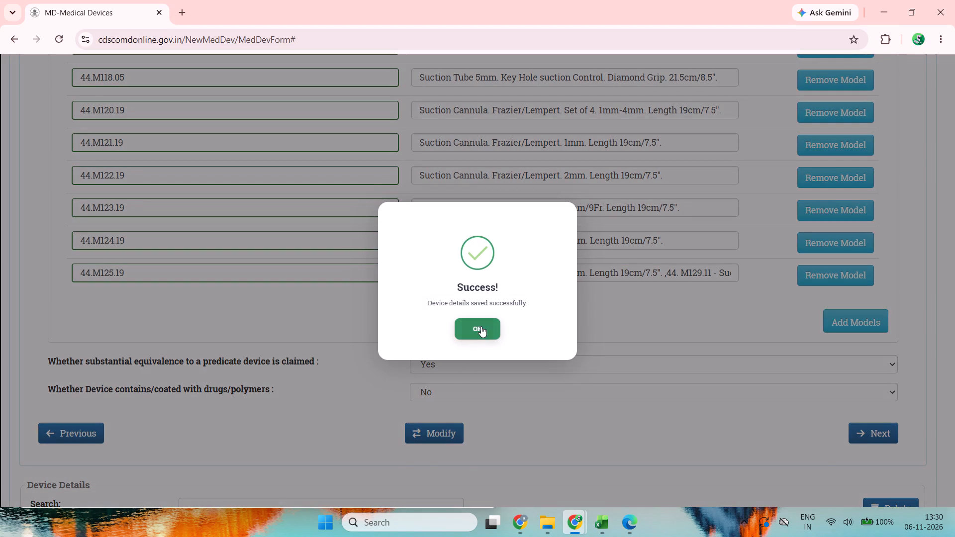
{"action": "left_click", "coordinate": [481, 326]}
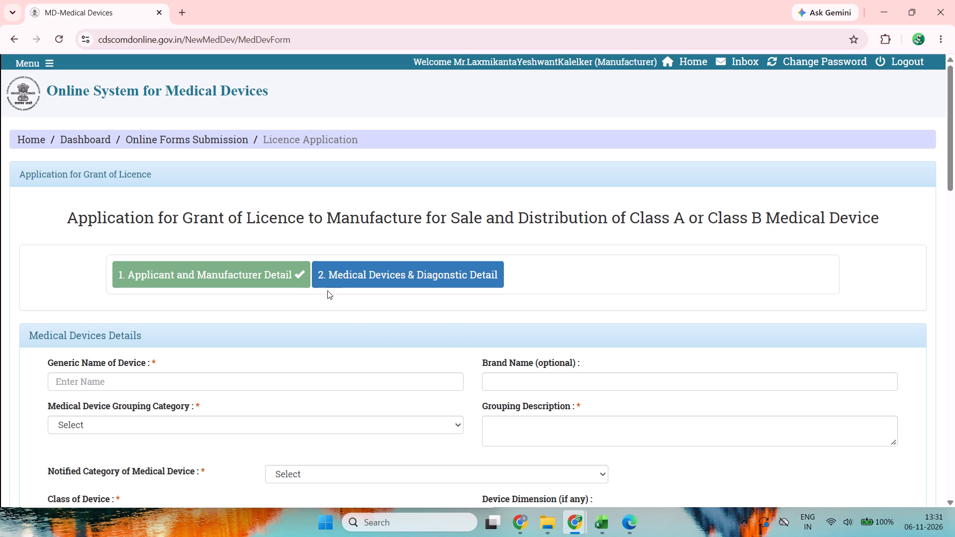
Reopen the Suction Instruments record, number 13 on page 2 of the Device Details table, for editing.
{"action": "scroll", "coordinate": [223, 489], "scroll_direction": "down", "scroll_amount": 13}
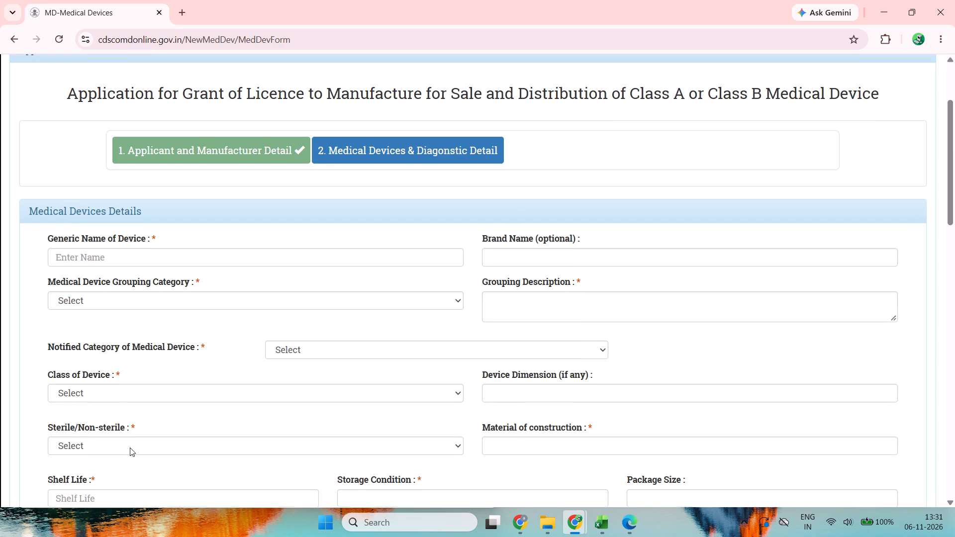
{"action": "scroll", "coordinate": [130, 447], "scroll_direction": "down", "scroll_amount": 10}
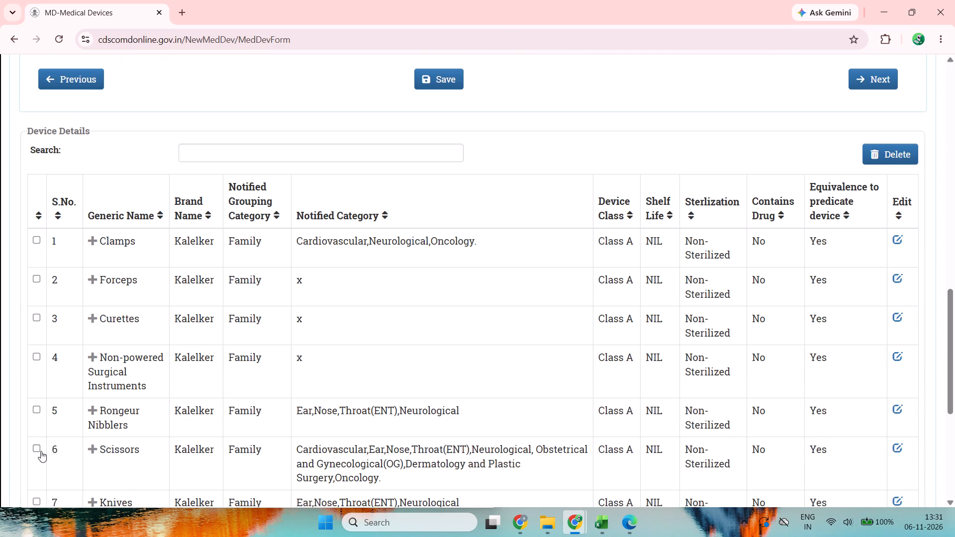
{"action": "scroll", "coordinate": [31, 465], "scroll_direction": "down", "scroll_amount": 2}
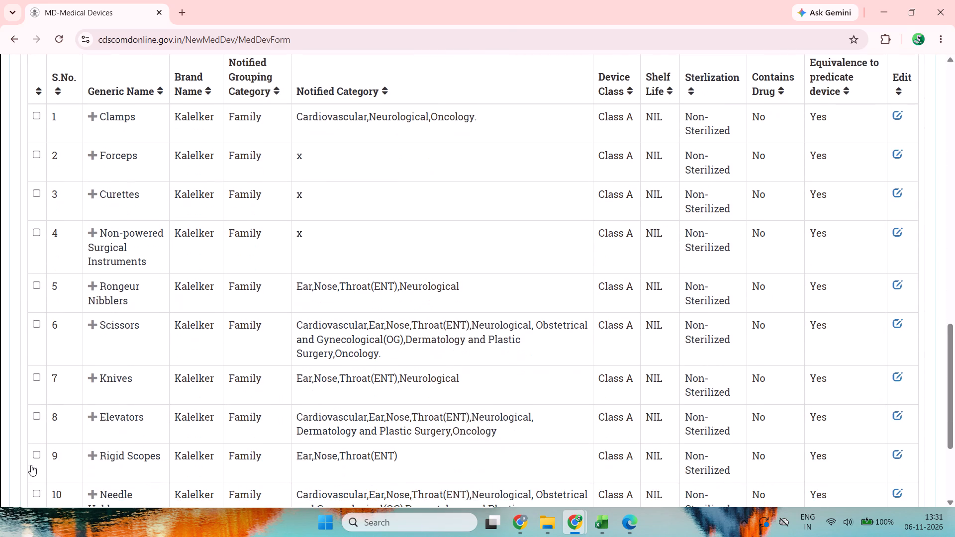
{"action": "scroll", "coordinate": [28, 389], "scroll_direction": "down", "scroll_amount": 1}
{"action": "scroll", "coordinate": [70, 326], "scroll_direction": "down", "scroll_amount": 2}
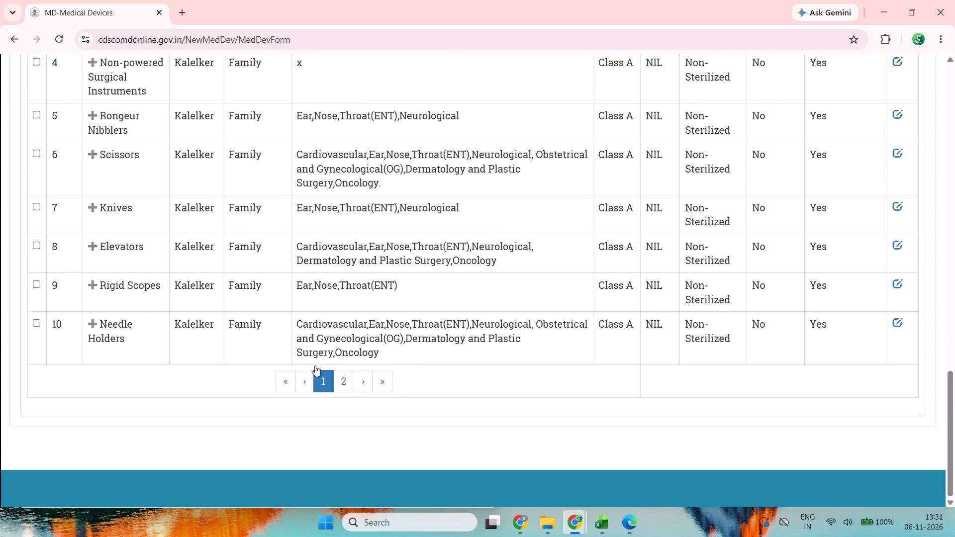
{"action": "left_click", "coordinate": [343, 379]}
{"action": "scroll", "coordinate": [99, 316], "scroll_direction": "down", "scroll_amount": 1}
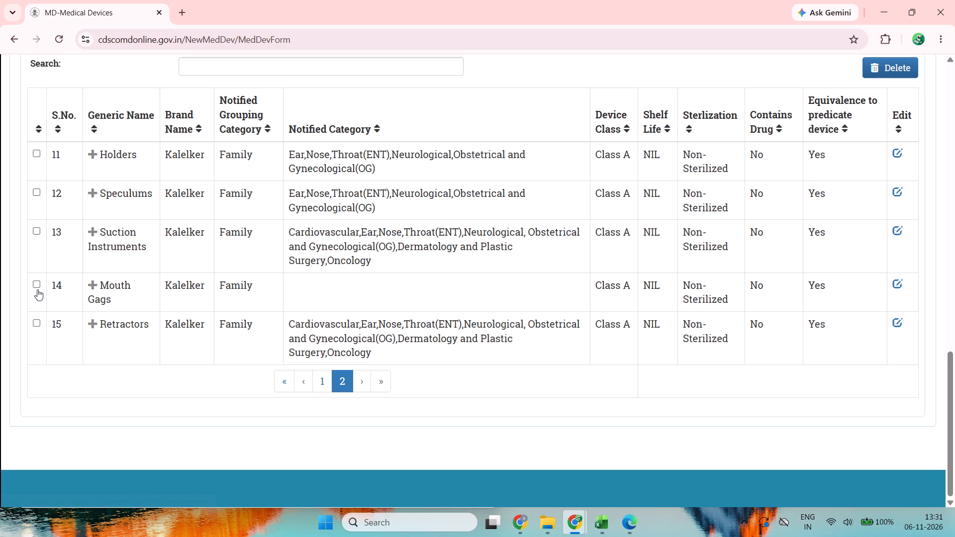
{"action": "left_click", "coordinate": [36, 232]}
{"action": "left_click", "coordinate": [897, 231]}
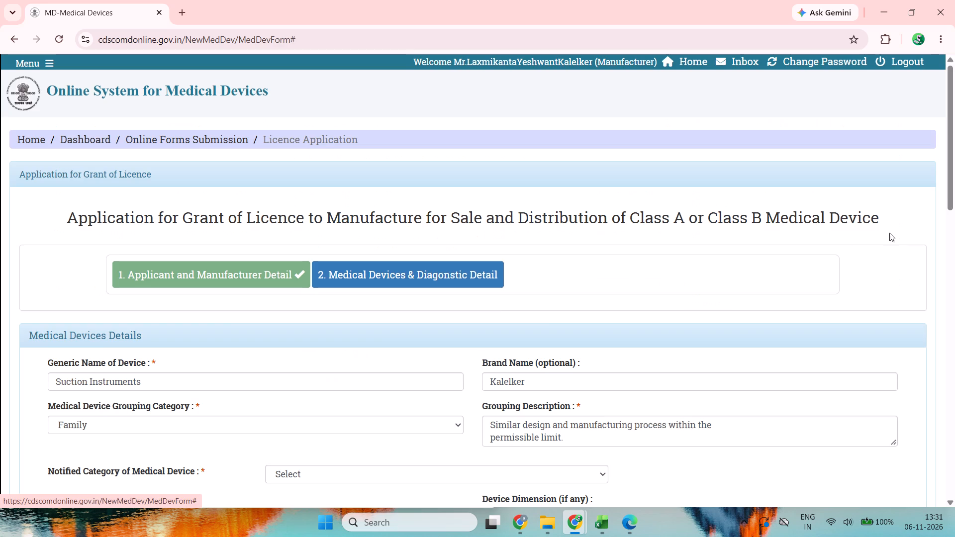
Expand the Models section of the Suction Instruments record and add ten blank model rows at the end of the list.
{"action": "scroll", "coordinate": [489, 318], "scroll_direction": "down", "scroll_amount": 20}
{"action": "scroll", "coordinate": [489, 318], "scroll_direction": "down", "scroll_amount": 1}
{"action": "scroll", "coordinate": [351, 374], "scroll_direction": "up", "scroll_amount": 4}
{"action": "scroll", "coordinate": [907, 280], "scroll_direction": "up", "scroll_amount": 1}
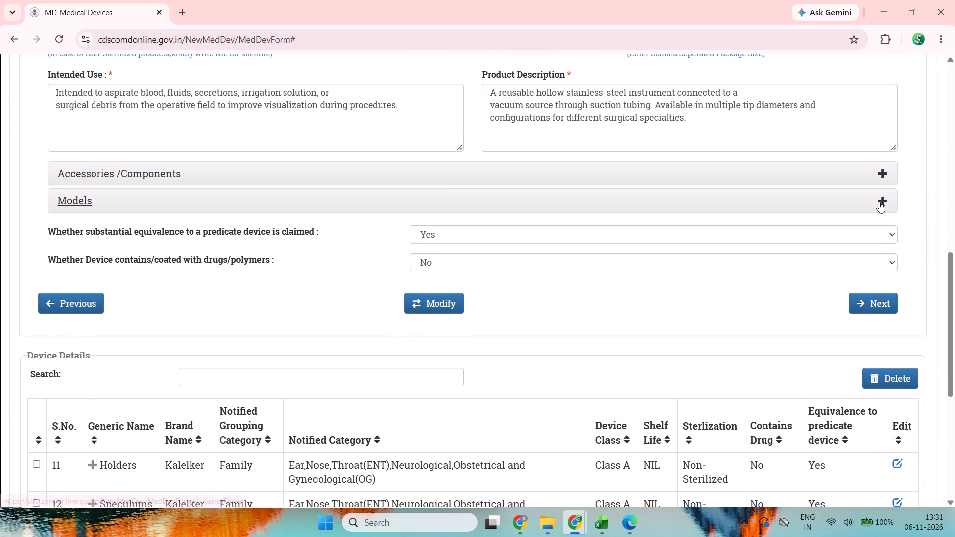
{"action": "left_click", "coordinate": [879, 202]}
{"action": "scroll", "coordinate": [572, 323], "scroll_direction": "down", "scroll_amount": 20}
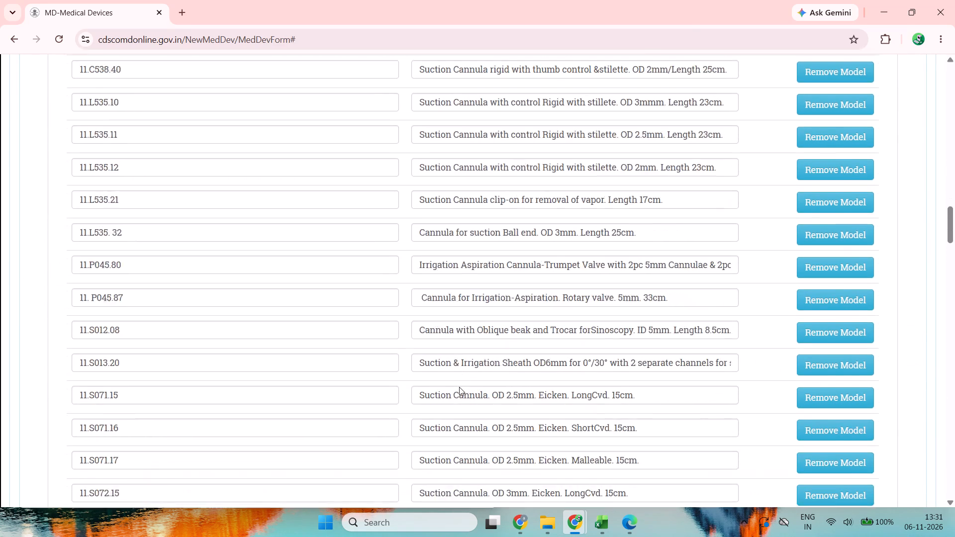
{"action": "scroll", "coordinate": [459, 387], "scroll_direction": "down", "scroll_amount": 13}
{"action": "scroll", "coordinate": [407, 398], "scroll_direction": "down", "scroll_amount": 20}
{"action": "scroll", "coordinate": [407, 398], "scroll_direction": "down", "scroll_amount": 8}
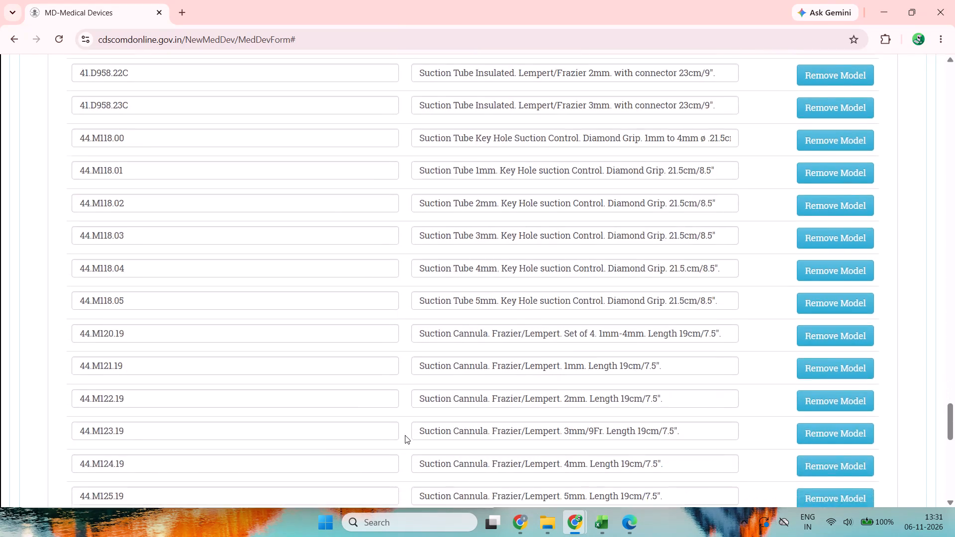
{"action": "scroll", "coordinate": [405, 435], "scroll_direction": "down", "scroll_amount": 4}
{"action": "scroll", "coordinate": [600, 340], "scroll_direction": "up", "scroll_amount": 1}
{"action": "left_click", "coordinate": [850, 214]}
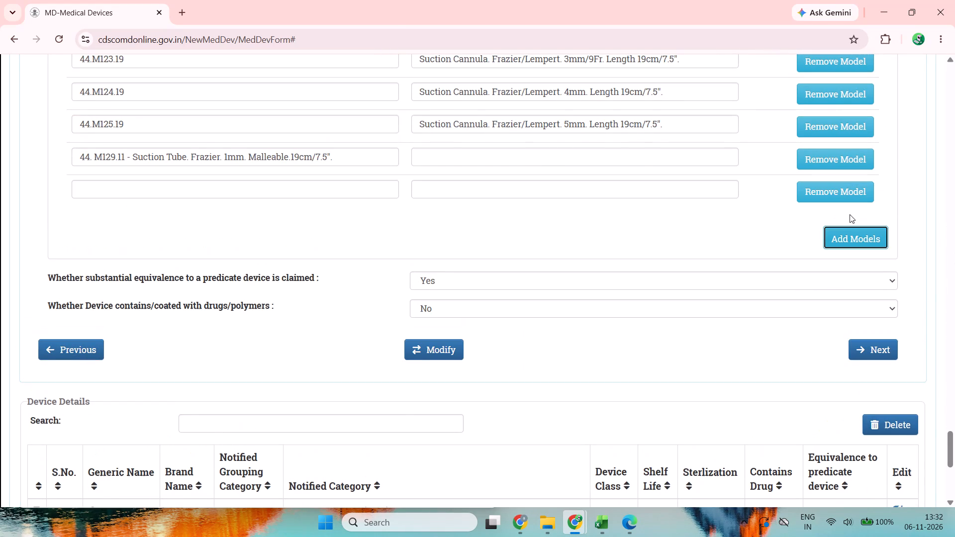
{"action": "key", "text": "Return"}
{"action": "key", "text": "Return"}
{"action": "key", "text": "Return"}
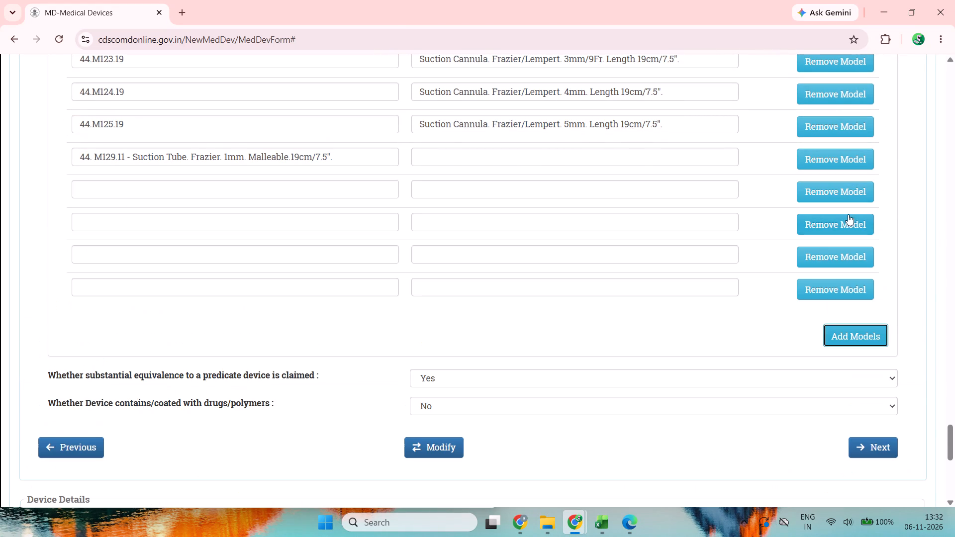
{"action": "key", "text": "Return"}
{"action": "key", "text": "Return"}
{"action": "key", "text": "Return"}
{"action": "key", "text": "Return"}
{"action": "key", "text": "Return"}
{"action": "key", "text": "Return"}
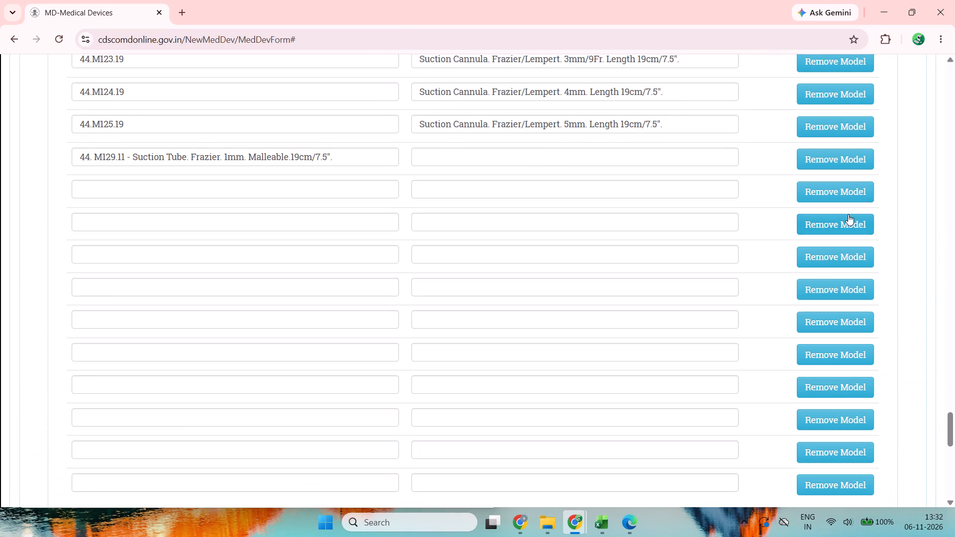
Copy model code 44.M129.12 and its description "Suction Tube. Frazier. 2mm. Malleable.19cm/7.5"." from Excel into the first new blank row.
{"action": "left_click", "coordinate": [168, 194]}
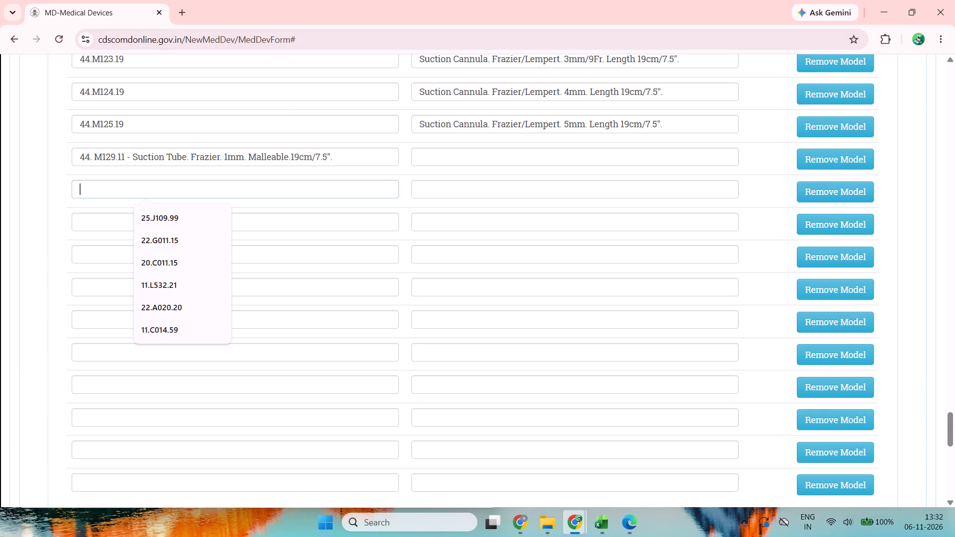
{"action": "key", "text": "alt+Tab"}
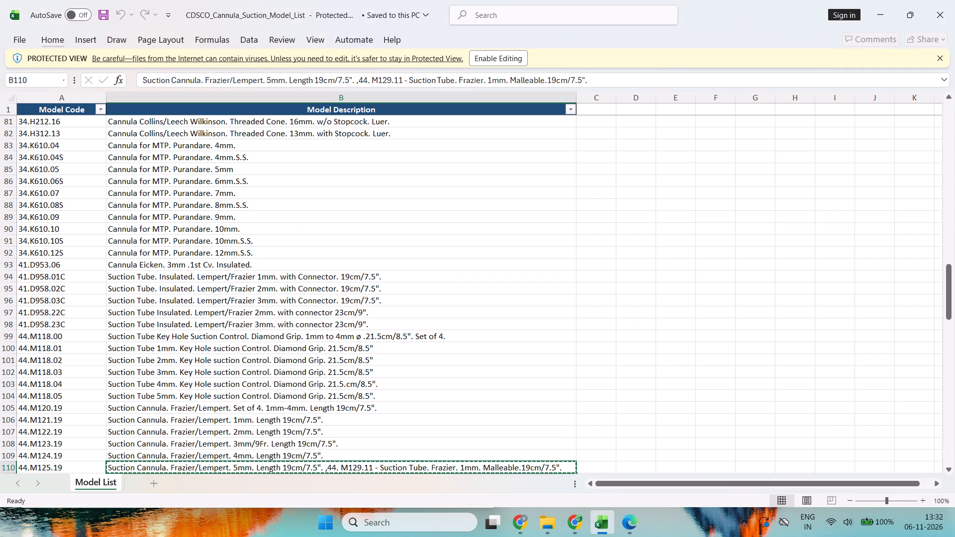
{"action": "scroll", "coordinate": [273, 268], "scroll_direction": "down", "scroll_amount": 8}
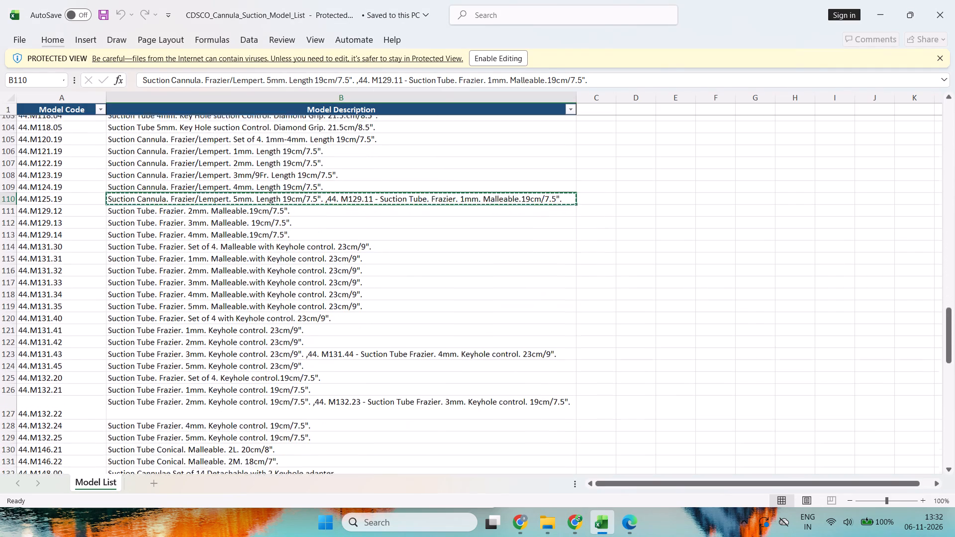
{"action": "scroll", "coordinate": [232, 279], "scroll_direction": "down", "scroll_amount": 1}
{"action": "key", "text": "Down"}
{"action": "key", "text": "Left"}
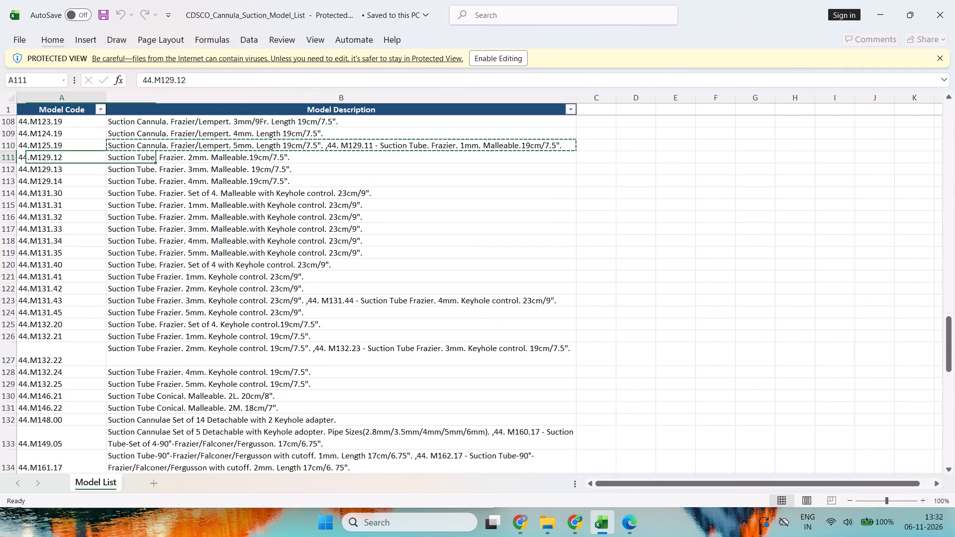
{"action": "key", "text": "ctrl+c"}
{"action": "key", "text": "alt+Tab"}
{"action": "key", "text": "Tab"}
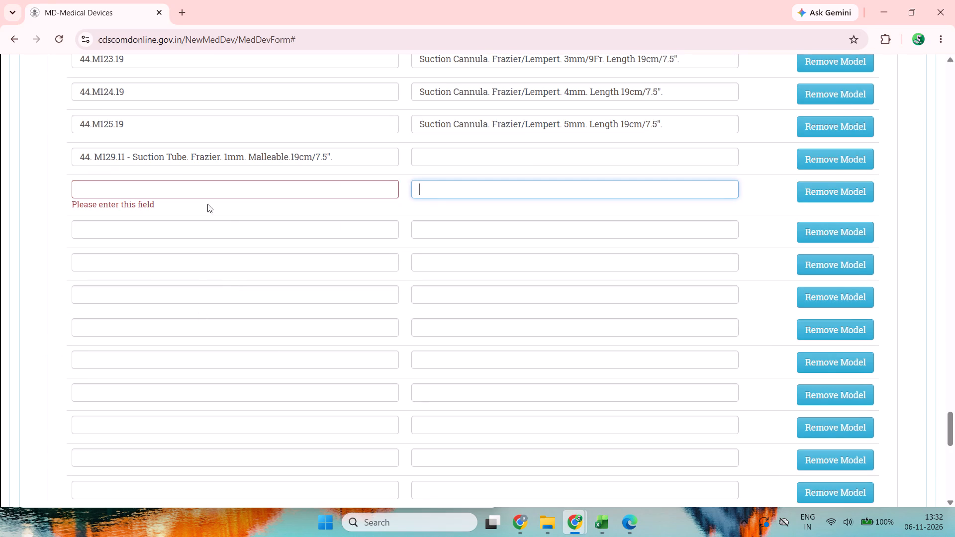
{"action": "left_click", "coordinate": [215, 187]}
{"action": "key", "text": "ctrl+v"}
{"action": "key", "text": "alt+Tab"}
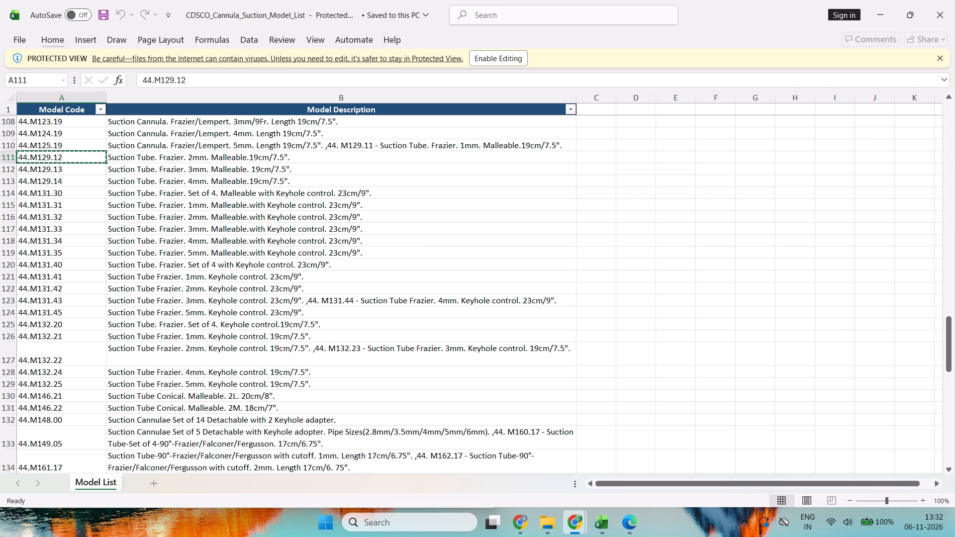
{"action": "key", "text": "Tab"}
{"action": "key", "text": "ctrl+c"}
{"action": "key", "text": "alt+Tab"}
{"action": "key", "text": "Tab"}
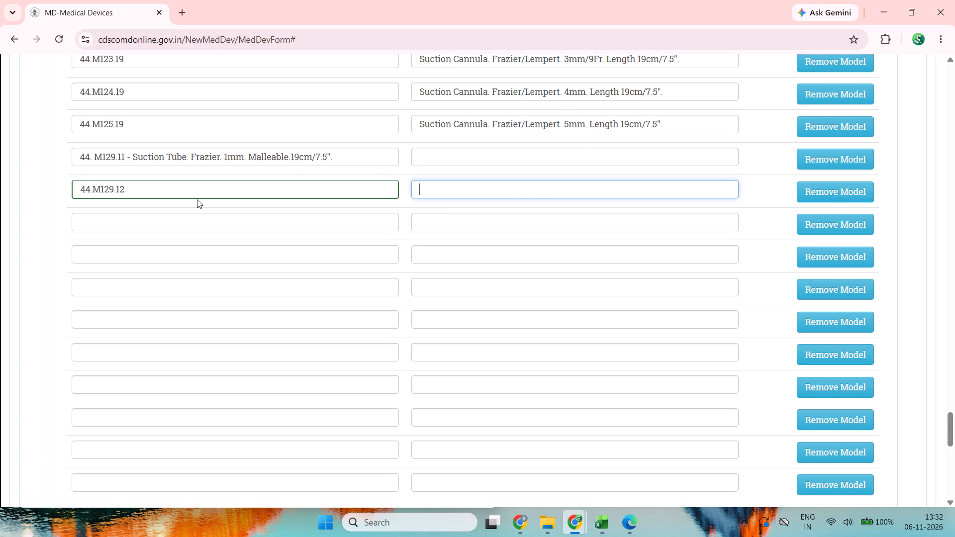
{"action": "key", "text": "ctrl+v"}
Copy model code 44.M129.13 and its description "Suction Tube. Frazier. 3mm. Malleable. 19cm/7.5"." from Excel into the next blank row.
{"action": "key", "text": "alt+Tab"}
{"action": "key", "text": "Tab"}
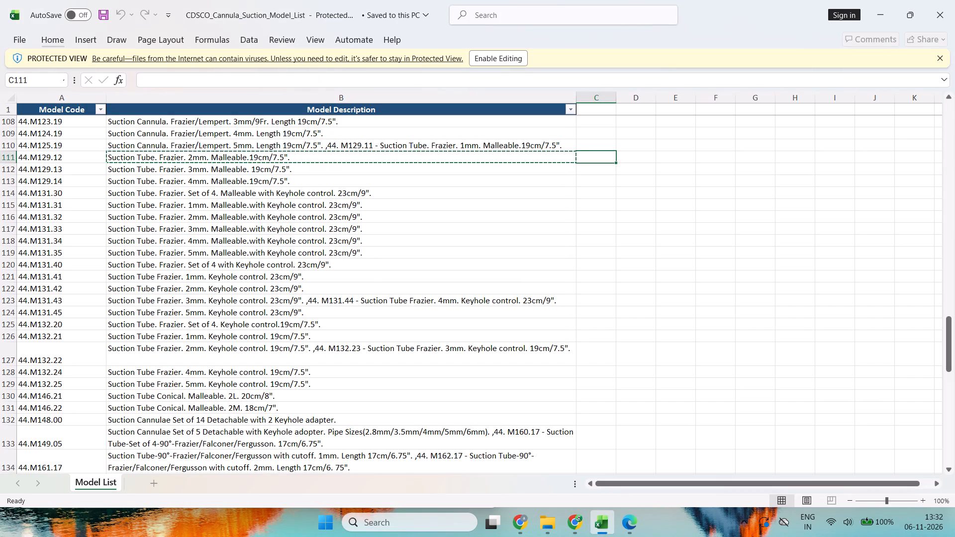
{"action": "key", "text": "Down"}
{"action": "key", "text": "Left"}
{"action": "key", "text": "Left"}
{"action": "key", "text": "ctrl+c"}
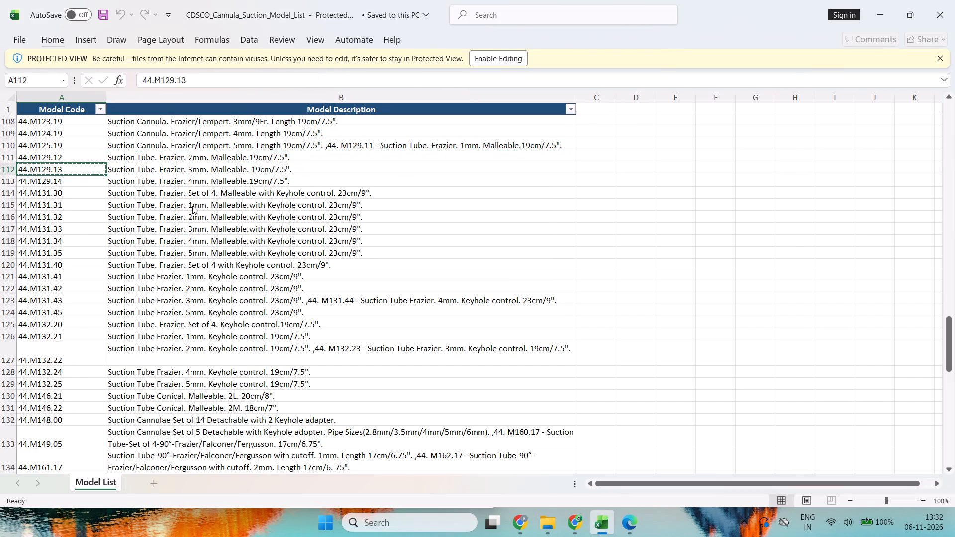
{"action": "key", "text": "alt+Tab"}
{"action": "key", "text": "Tab"}
{"action": "key", "text": "Tab"}
{"action": "key", "text": "ctrl+v"}
{"action": "key", "text": "alt+Tab"}
{"action": "key", "text": "Tab"}
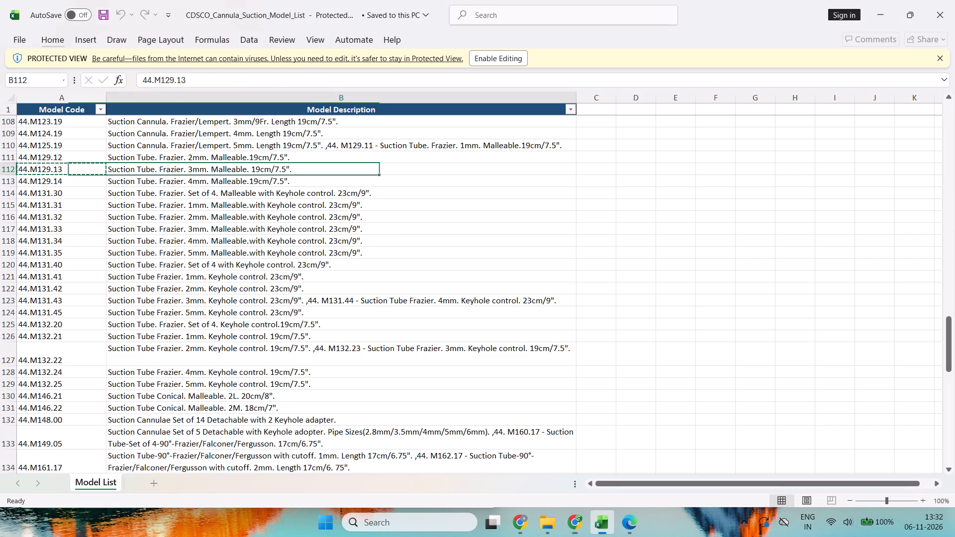
{"action": "key", "text": "ctrl+c"}
{"action": "key", "text": "alt+Tab"}
{"action": "key", "text": "Tab"}
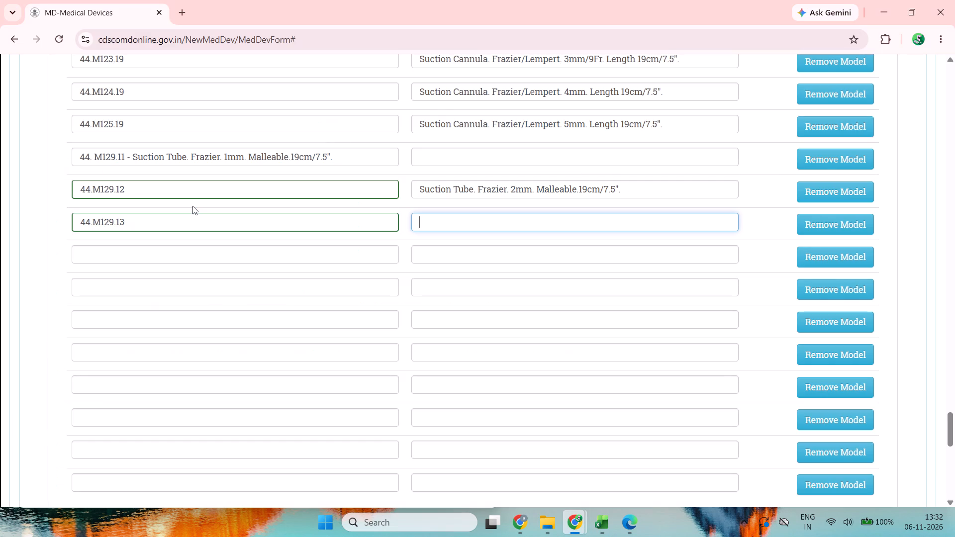
{"action": "key", "text": "ctrl+v"}
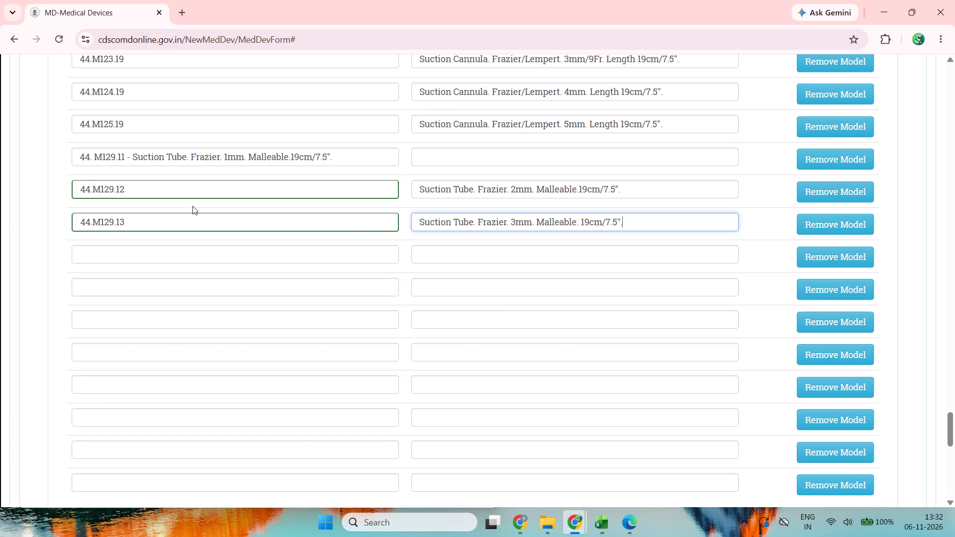
Copy model code 44.M129.14 and its description "Suction Tube. Frazier. 4mm. Malleable.19cm/7.5"." from Excel into the next blank row.
{"action": "key", "text": "alt+Tab"}
{"action": "key", "text": "Down"}
{"action": "key", "text": "Left"}
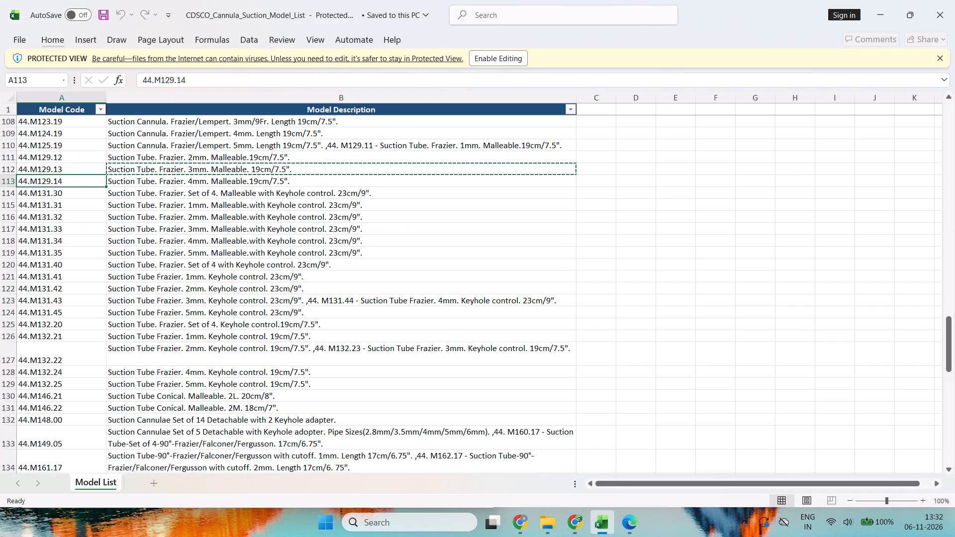
{"action": "key", "text": "ctrl+c"}
{"action": "key", "text": "alt+Tab"}
{"action": "key", "text": "Tab"}
{"action": "key", "text": "Tab"}
{"action": "key", "text": "ctrl+v"}
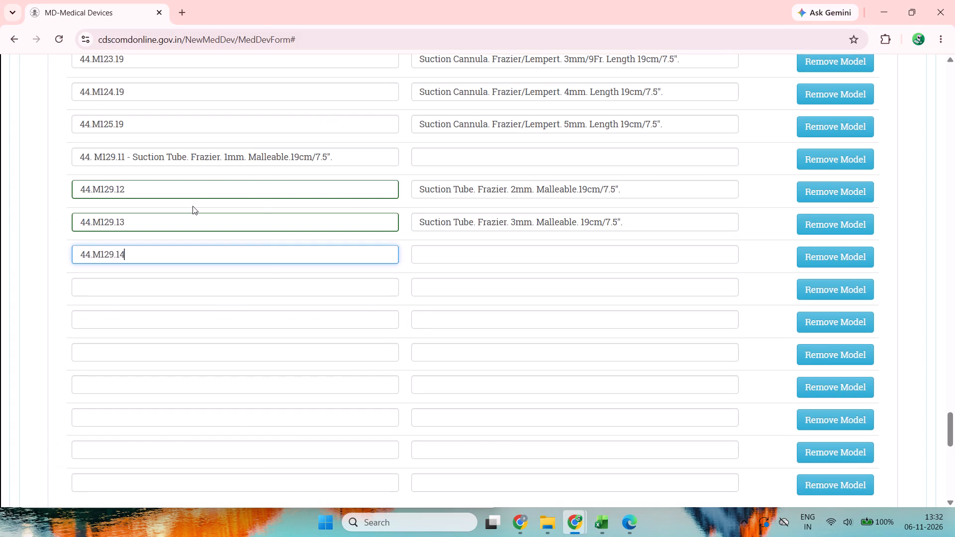
{"action": "key", "text": "alt+Tab"}
{"action": "key", "text": "Tab"}
{"action": "key", "text": "ctrl+v"}
{"action": "key", "text": "ctrl+c"}
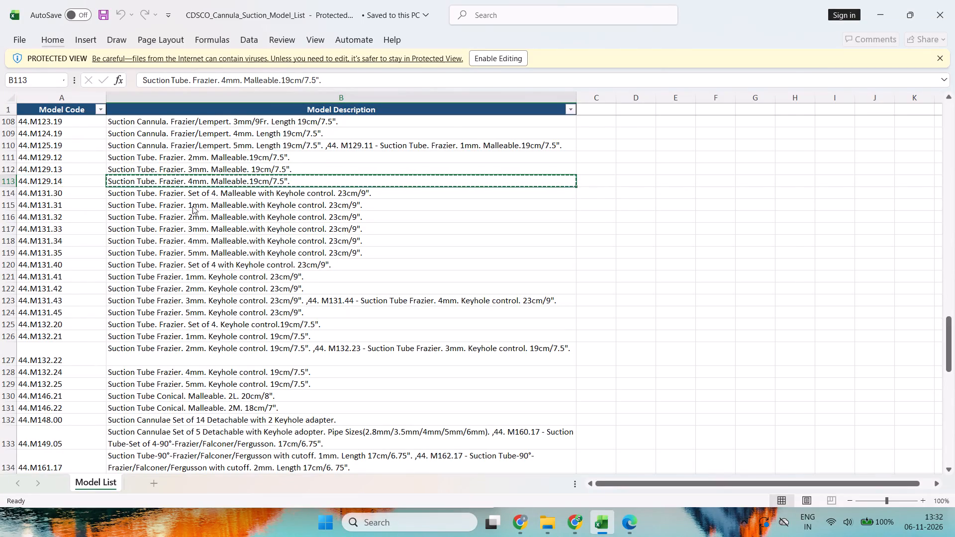
{"action": "key", "text": "alt+Tab"}
{"action": "key", "text": "Tab"}
{"action": "key", "text": "ctrl+v"}
Copy model code 44.M131.30 and its description "Suction Tube. Frazier. Set of 4. Malleable with Keyhole control. 23cm/9"." from Excel into the next blank row.
{"action": "key", "text": "alt+Tab"}
{"action": "key", "text": "Tab"}
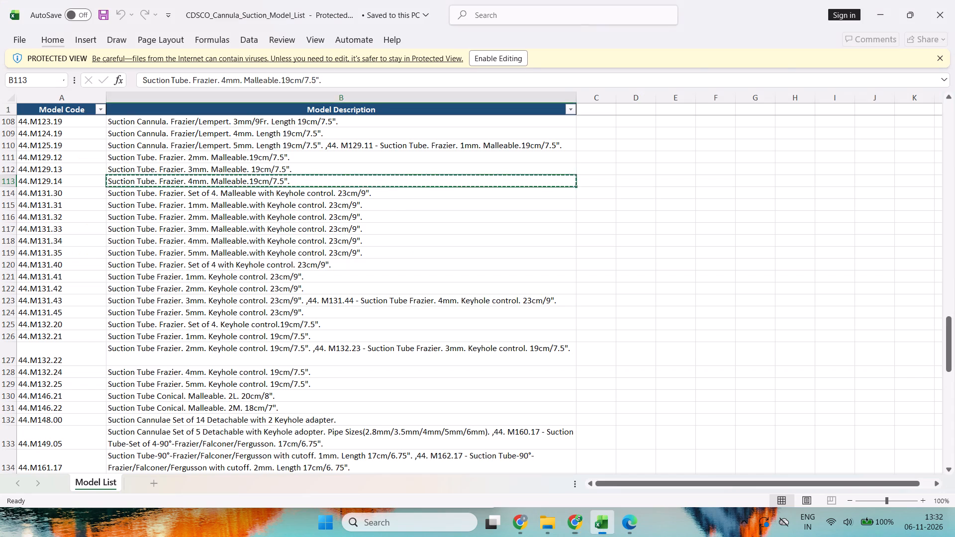
{"action": "key", "text": "Down"}
{"action": "key", "text": "Left"}
{"action": "key", "text": "Left"}
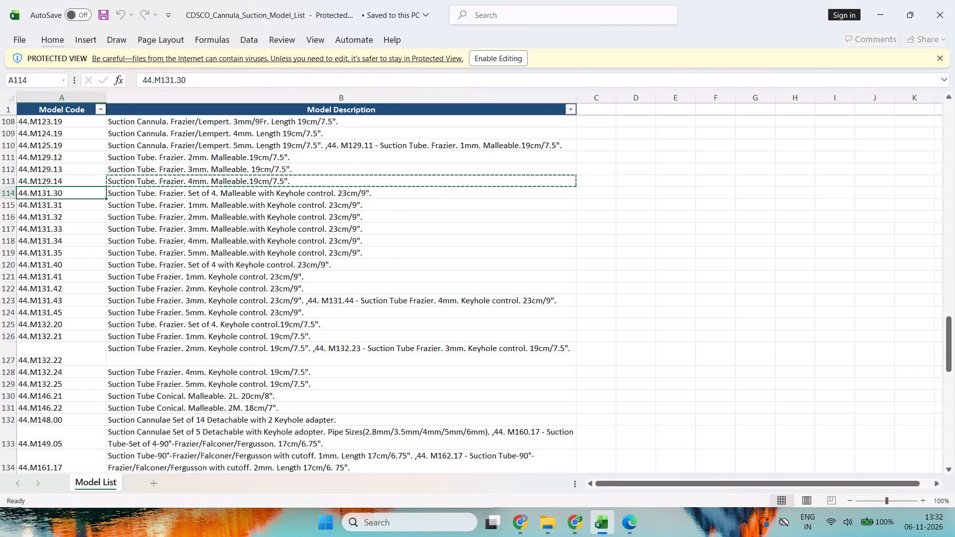
{"action": "key", "text": "ctrl+c"}
{"action": "key", "text": "alt+Tab"}
{"action": "key", "text": "Tab"}
{"action": "key", "text": "Tab"}
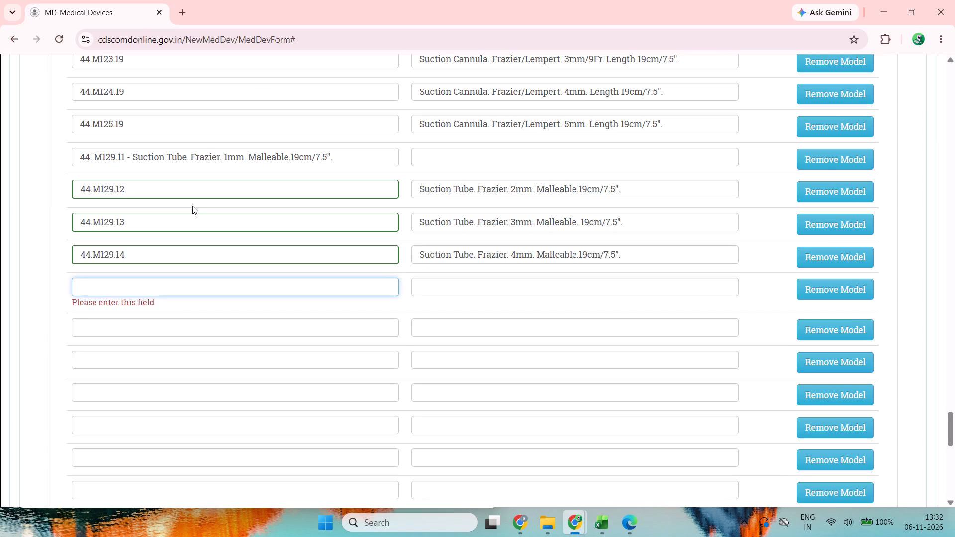
{"action": "key", "text": "ctrl+v"}
{"action": "key", "text": "alt+Tab"}
{"action": "key", "text": "Tab"}
{"action": "key", "text": "ctrl+c"}
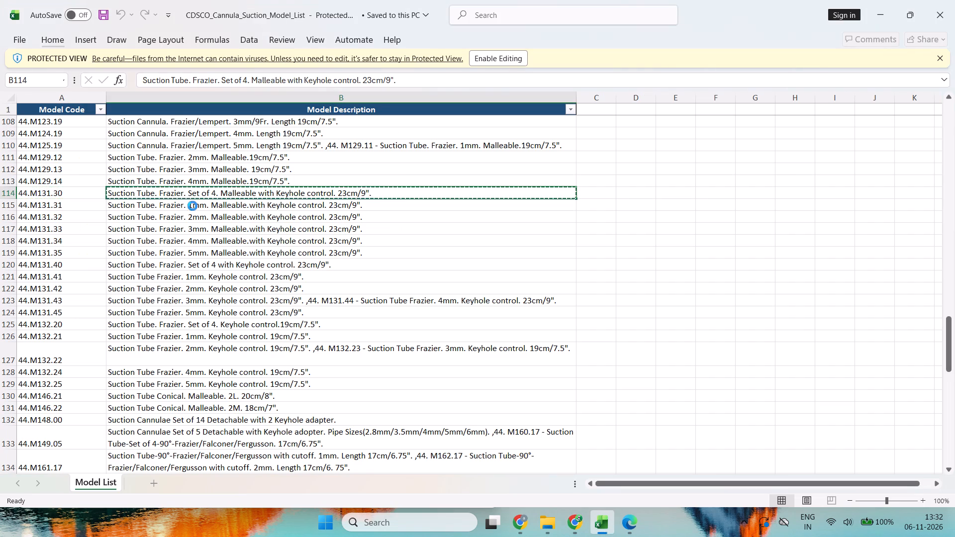
{"action": "key", "text": "alt+Tab"}
{"action": "key", "text": "Tab"}
{"action": "key", "text": "ctrl+v"}
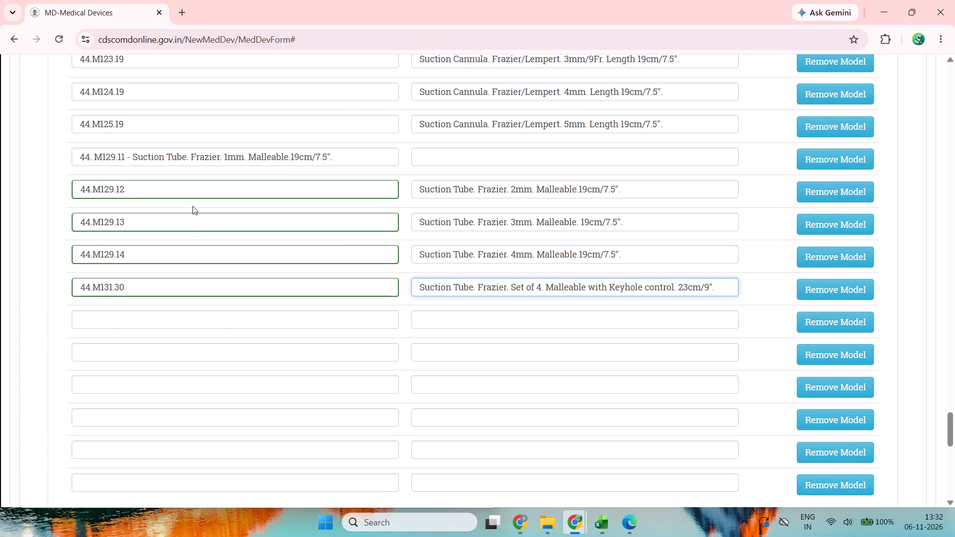
Copy model code 44.M131.31 and its description "Suction Tube. Frazier. 1mm. Malleable.with Keyhole control. 23cm/9"." from Excel into the next blank row.
{"action": "key", "text": "alt+Tab"}
{"action": "key", "text": "Down"}
{"action": "key", "text": "Left"}
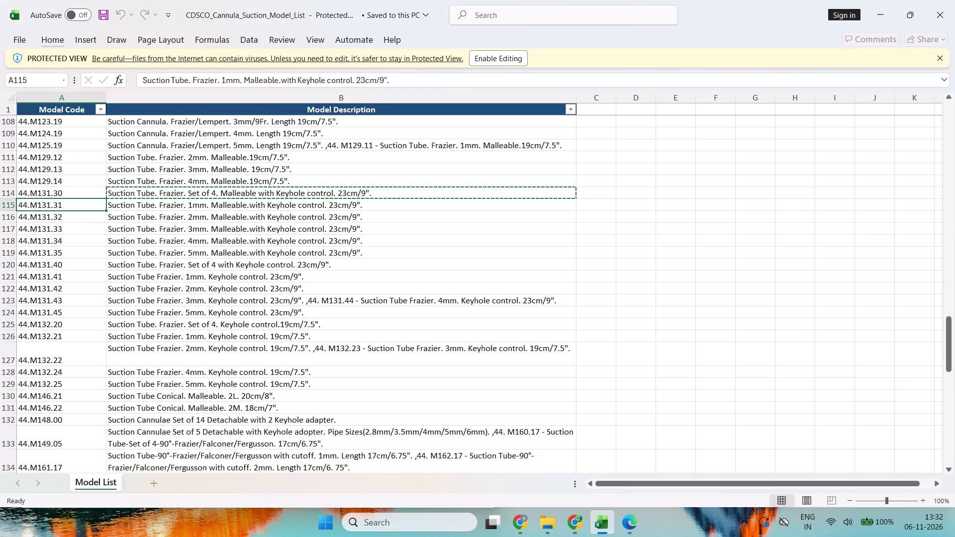
{"action": "key", "text": "ctrl+c"}
{"action": "key", "text": "alt+Tab"}
{"action": "key", "text": "Tab"}
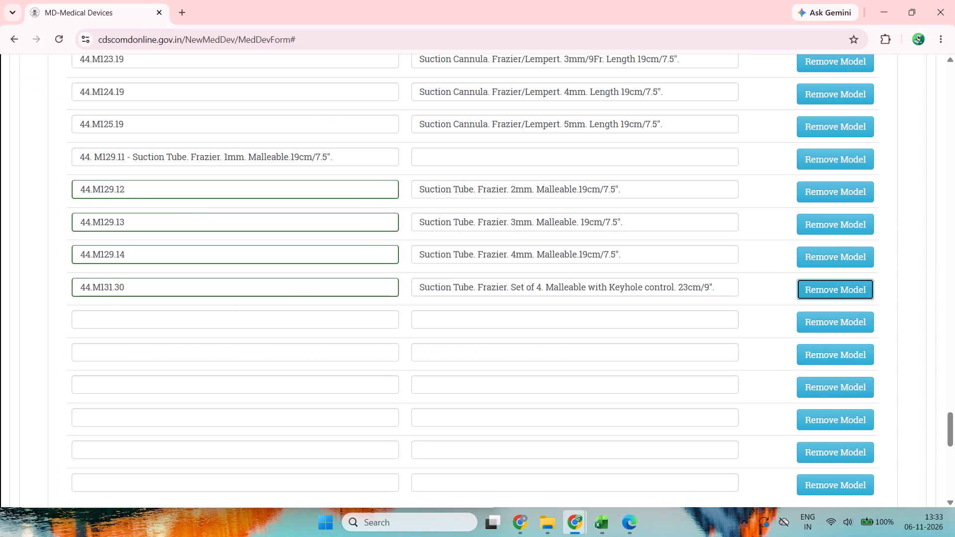
{"action": "key", "text": "Tab"}
{"action": "key", "text": "ctrl+v"}
{"action": "key", "text": "alt+Tab"}
{"action": "key", "text": "Tab"}
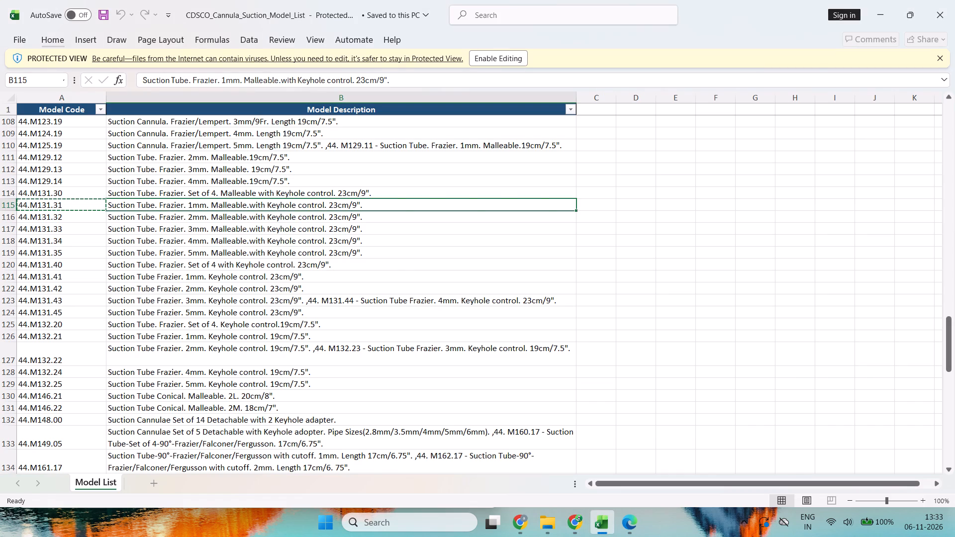
{"action": "key", "text": "ctrl+c"}
{"action": "key", "text": "alt+Tab"}
{"action": "key", "text": "Tab"}
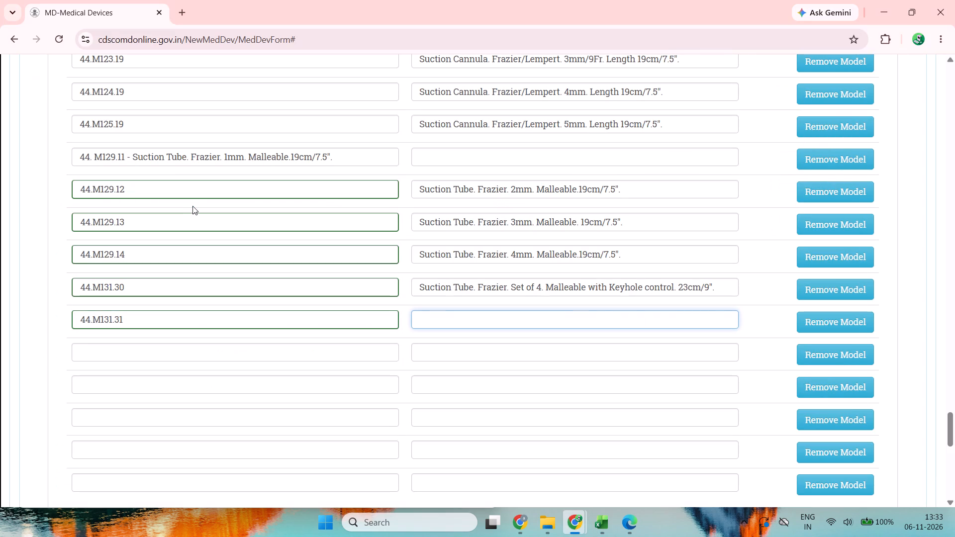
{"action": "key", "text": "ctrl+v"}
Copy model code 44.M131.32 and its description "Suction Tube. Frazier. 2mm. Malleable.with Keyhole control. 23cm/9"." from Excel into the next blank row.
{"action": "key", "text": "alt+Tab"}
{"action": "key", "text": "Down"}
{"action": "key", "text": "Left"}
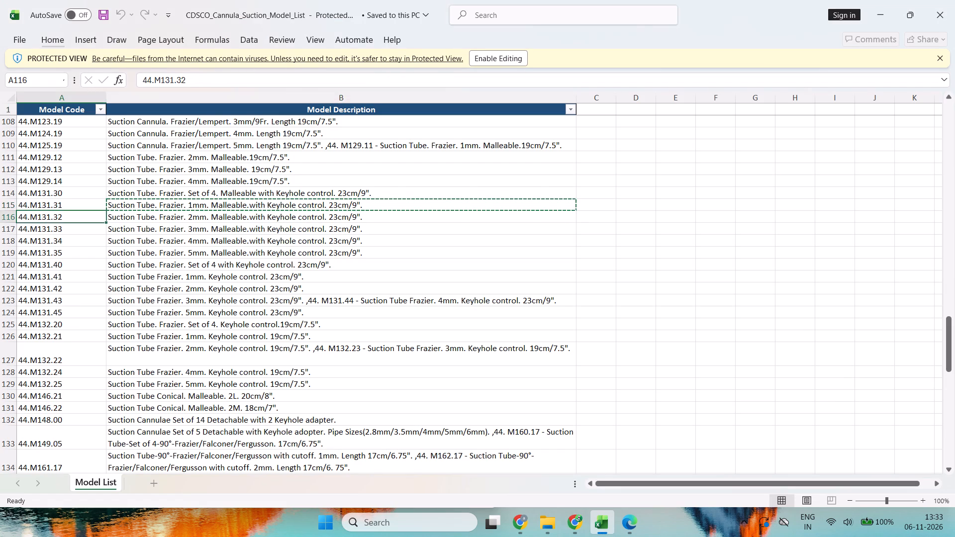
{"action": "key", "text": "ctrl+c"}
{"action": "key", "text": "Tab"}
{"action": "key", "text": "alt+Tab"}
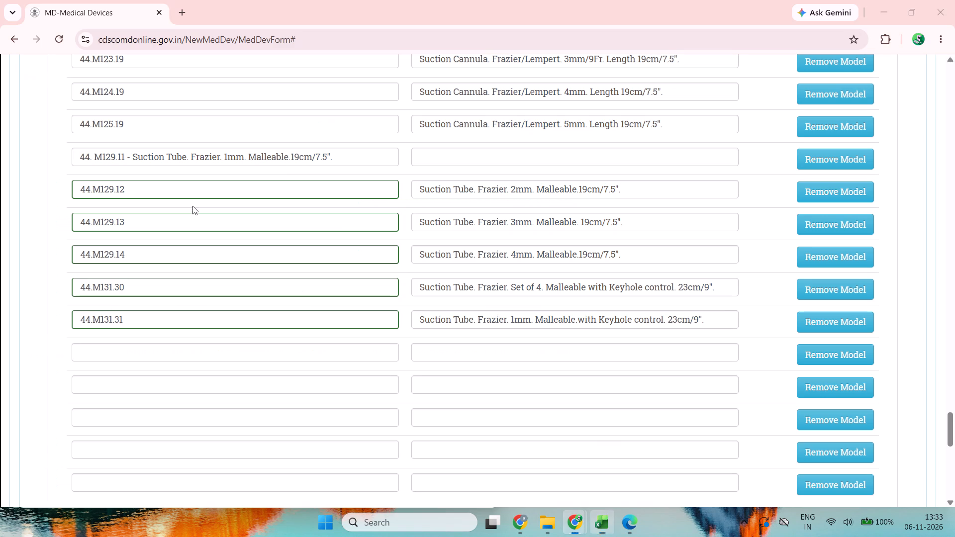
{"action": "key", "text": "Tab"}
{"action": "key", "text": "Tab"}
{"action": "key", "text": "ctrl+v"}
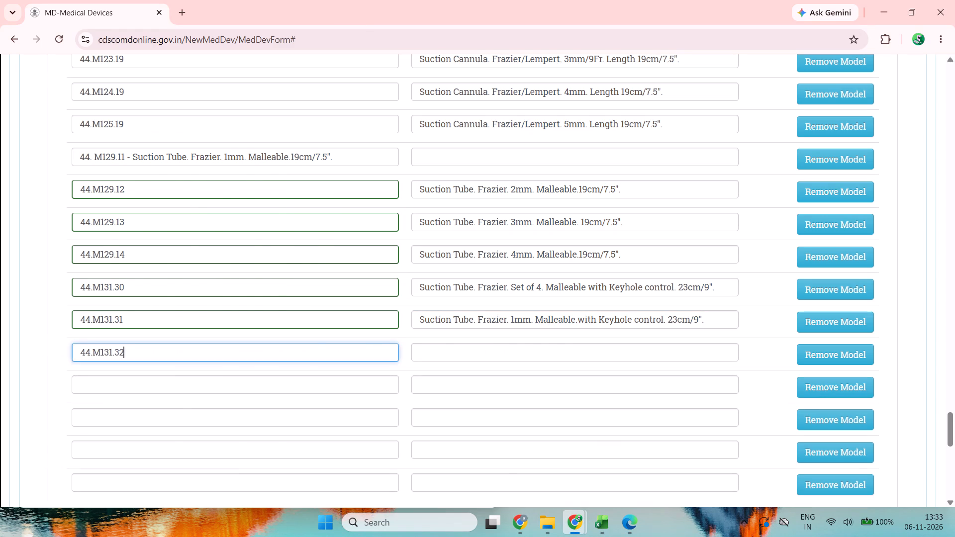
{"action": "key", "text": "alt+Tab"}
{"action": "key", "text": "Tab"}
{"action": "key", "text": "Left"}
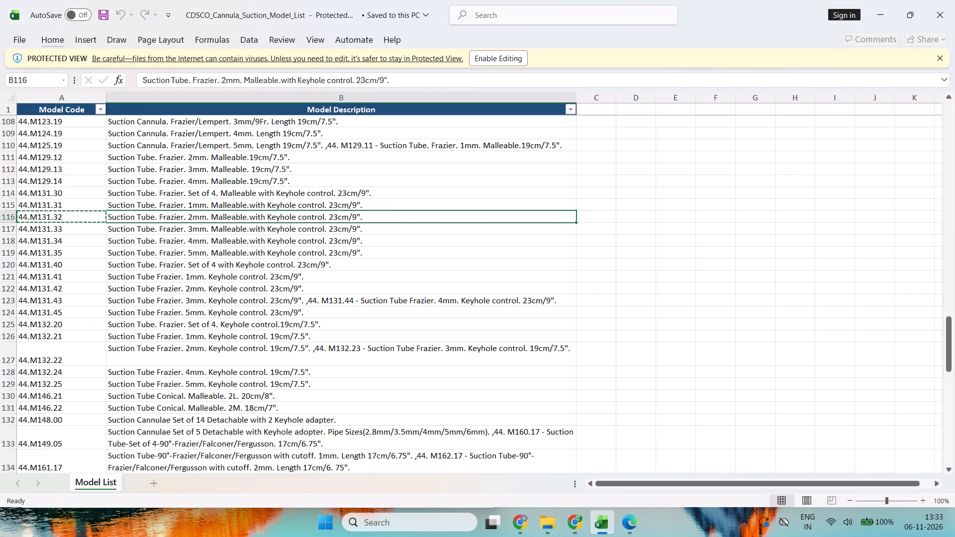
{"action": "key", "text": "ctrl+c"}
{"action": "key", "text": "alt+Tab"}
{"action": "key", "text": "Tab"}
{"action": "key", "text": "ctrl+v"}
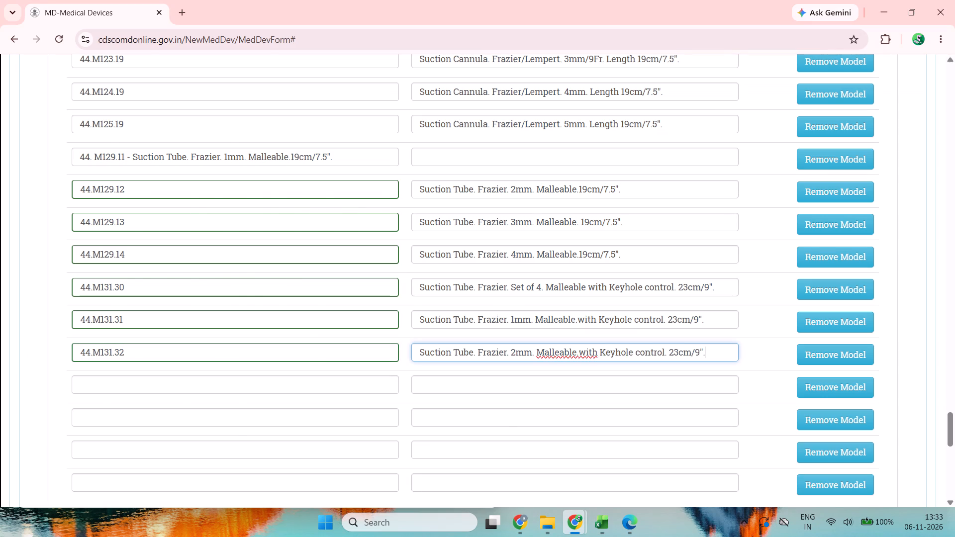
Copy model code 44.M131.33 and its description "Suction Tube. Frazier. 3mm. Malleable.with Keyhole control. 23cm/9"." from Excel into the next blank row.
{"action": "key", "text": "alt+Tab"}
{"action": "key", "text": "Down"}
{"action": "key", "text": "Left"}
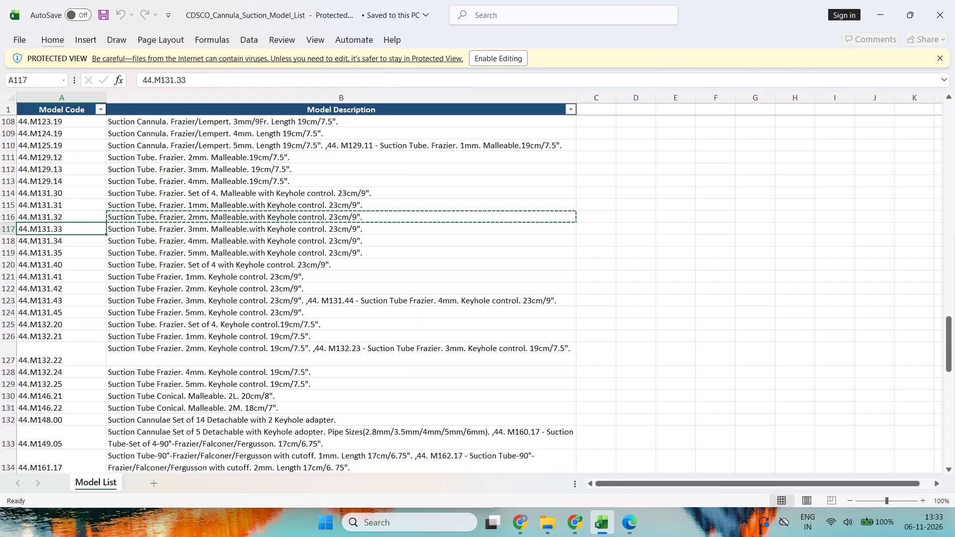
{"action": "key", "text": "ctrl+c"}
{"action": "key", "text": "alt+Tab"}
{"action": "key", "text": "Down"}
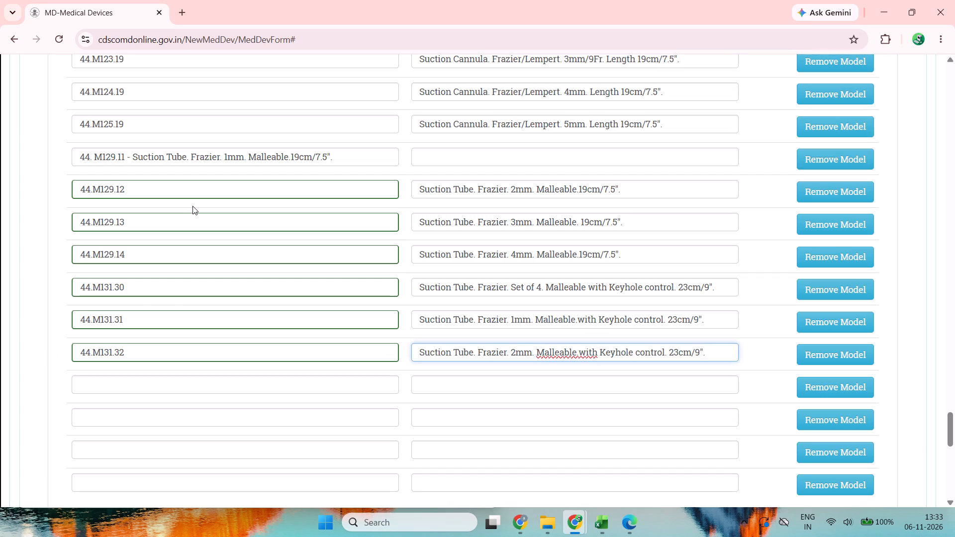
{"action": "key", "text": "Left"}
{"action": "key", "text": "Tab"}
{"action": "key", "text": "Tab"}
{"action": "key", "text": "ctrl+c"}
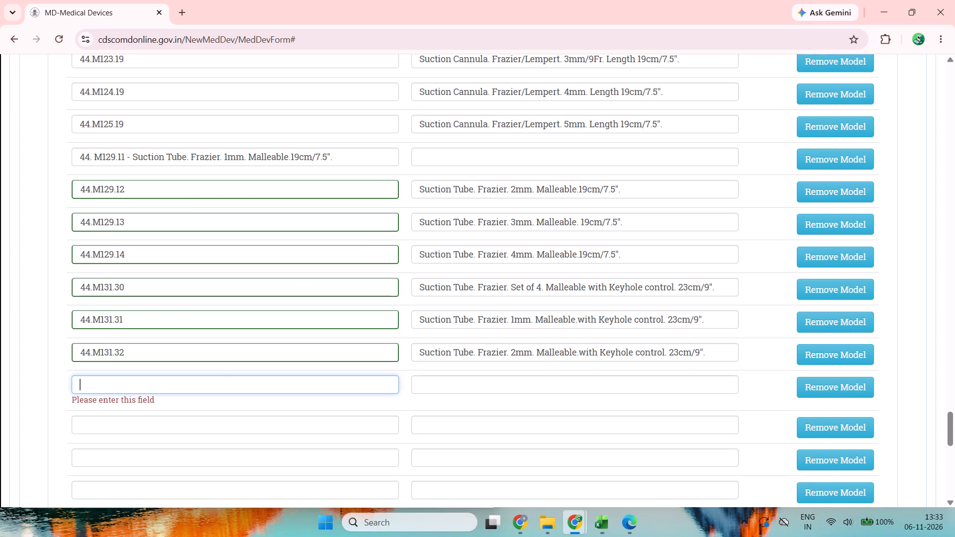
{"action": "key", "text": "ctrl+v"}
{"action": "key", "text": "alt+Tab"}
{"action": "key", "text": "Tab"}
{"action": "key", "text": "ctrl+c"}
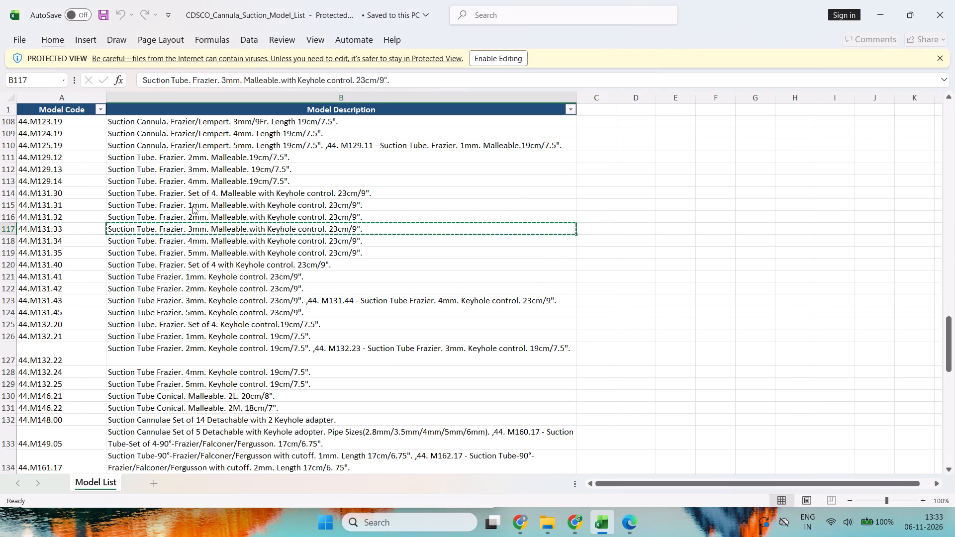
{"action": "key", "text": "alt+Tab"}
{"action": "key", "text": "Tab"}
{"action": "key", "text": "ctrl+v"}
Copy model code 44.M131.34 and its description "Suction Tube. Frazier. 4mm. Malleable.with Keyhole control. 23cm/9"." from Excel into the next blank row.
{"action": "key", "text": "alt+Tab"}
{"action": "key", "text": "Down"}
{"action": "key", "text": "Left"}
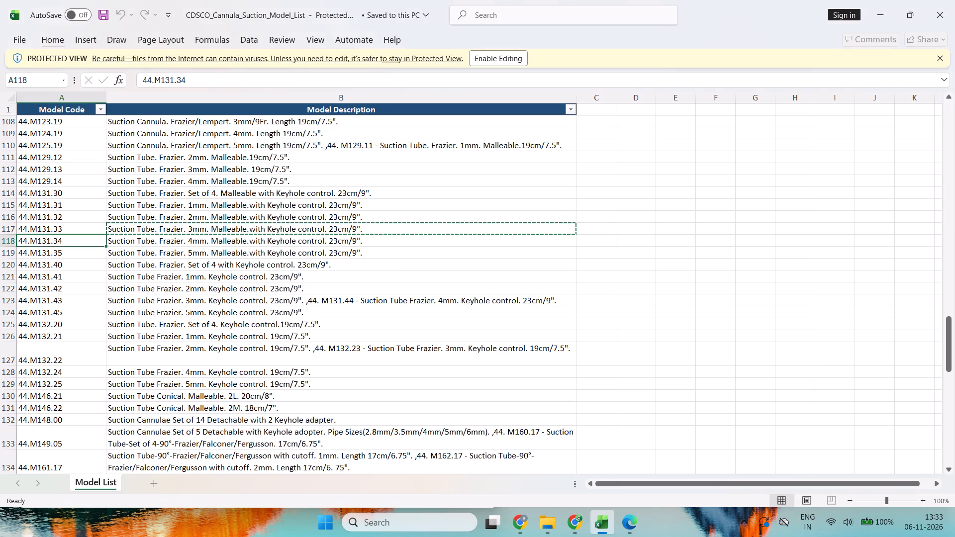
{"action": "key", "text": "ctrl+c"}
{"action": "key", "text": "alt+Tab"}
{"action": "key", "text": "Tab"}
{"action": "key", "text": "Tab"}
{"action": "key", "text": "Tab"}
{"action": "key", "text": "Tab"}
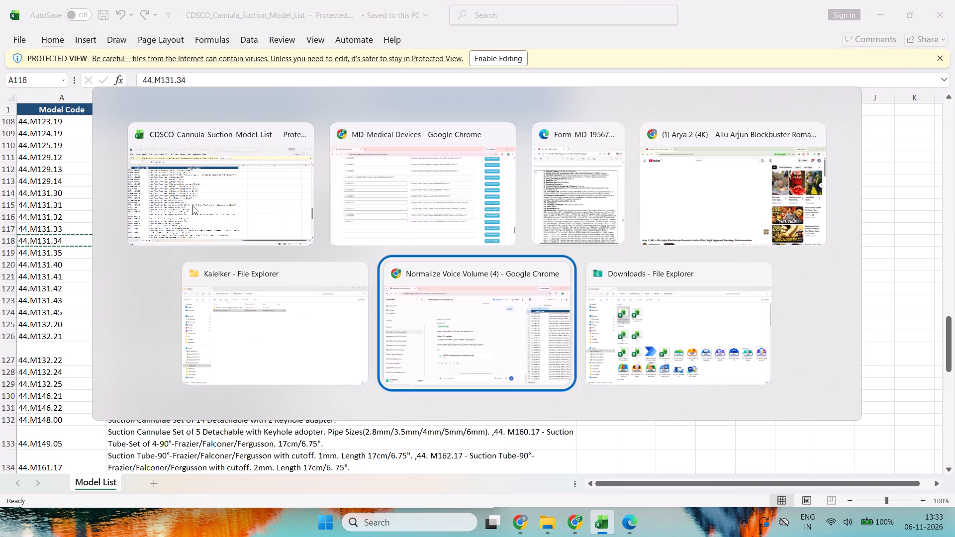
{"action": "key", "text": "Tab"}
{"action": "key", "text": "Tab"}
{"action": "key", "text": "Tab"}
{"action": "key", "text": "Return"}
{"action": "key", "text": "Tab"}
{"action": "key", "text": "Tab"}
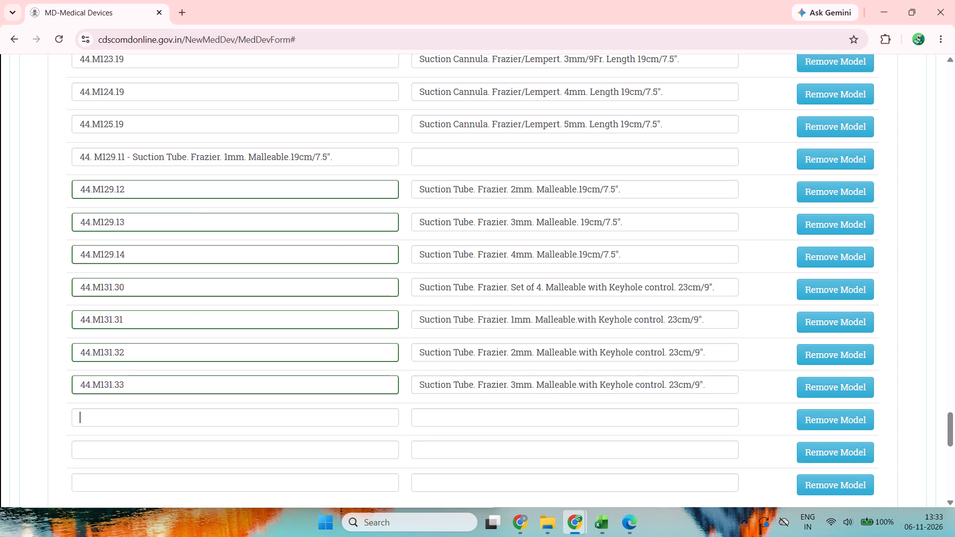
{"action": "key", "text": "ctrl+v"}
{"action": "key", "text": "alt+Tab"}
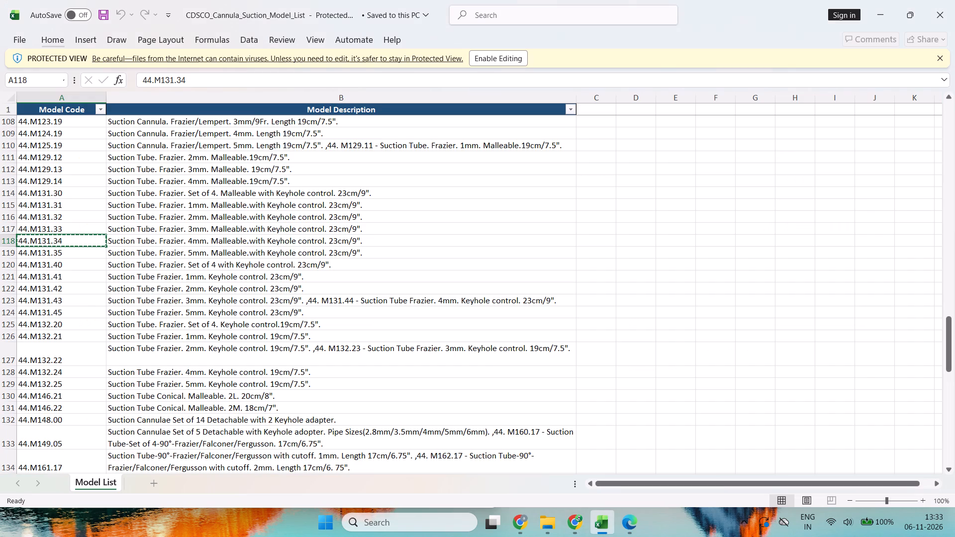
{"action": "key", "text": "Tab"}
{"action": "key", "text": "ctrl+c"}
{"action": "key", "text": "alt+Tab"}
{"action": "key", "text": "Tab"}
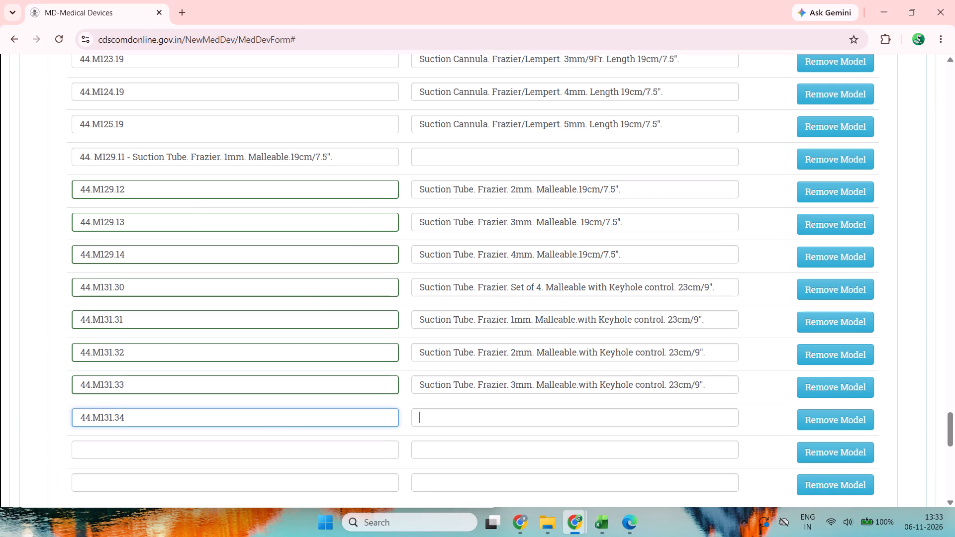
{"action": "key", "text": "Tab"}
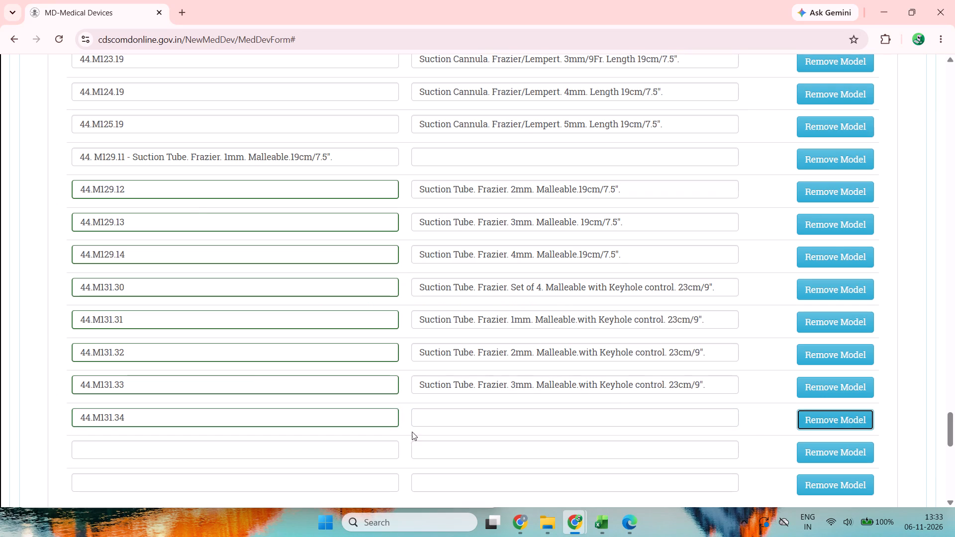
{"action": "left_click", "coordinate": [439, 408]}
{"action": "key", "text": "ctrl+v"}
Copy model code 44.M131.35 and its description "Suction Tube. Frazier. 5mm. Malleable.with Keyhole control. 23cm/9"." from Excel into the next blank row.
{"action": "key", "text": "alt+Tab"}
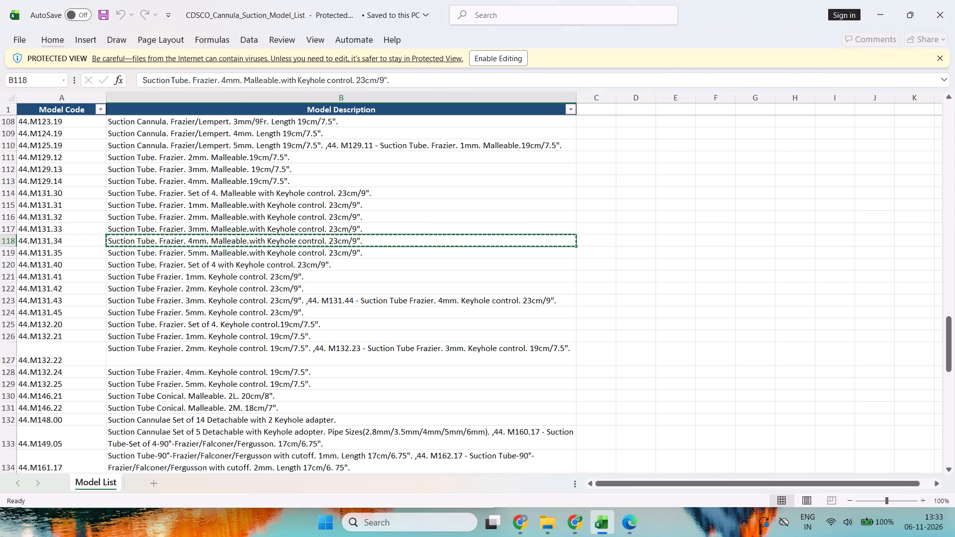
{"action": "key", "text": "Down"}
{"action": "key", "text": "Left"}
{"action": "key", "text": "ctrl+c"}
{"action": "key", "text": "alt+Tab"}
{"action": "key", "text": "Tab"}
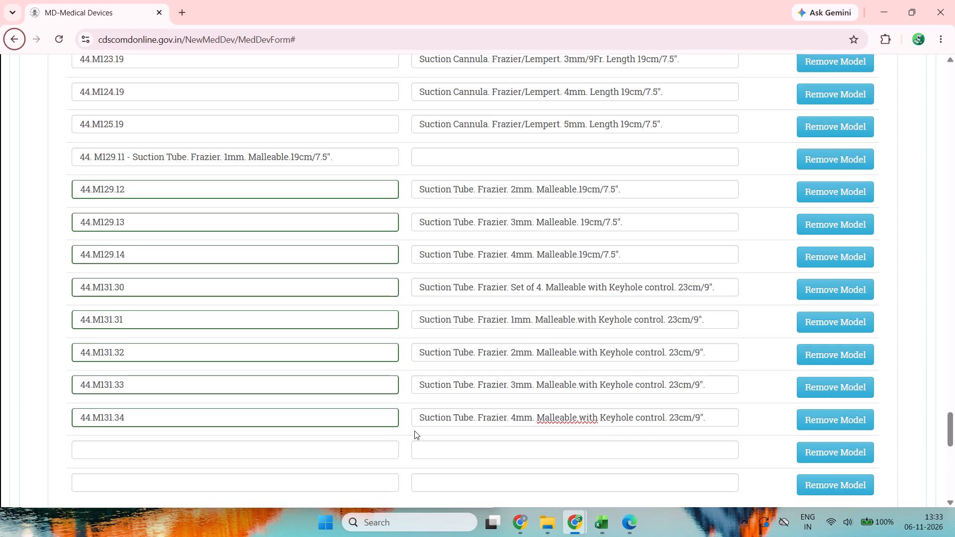
{"action": "key", "text": "Tab"}
{"action": "scroll", "coordinate": [353, 395], "scroll_direction": "down", "scroll_amount": 3}
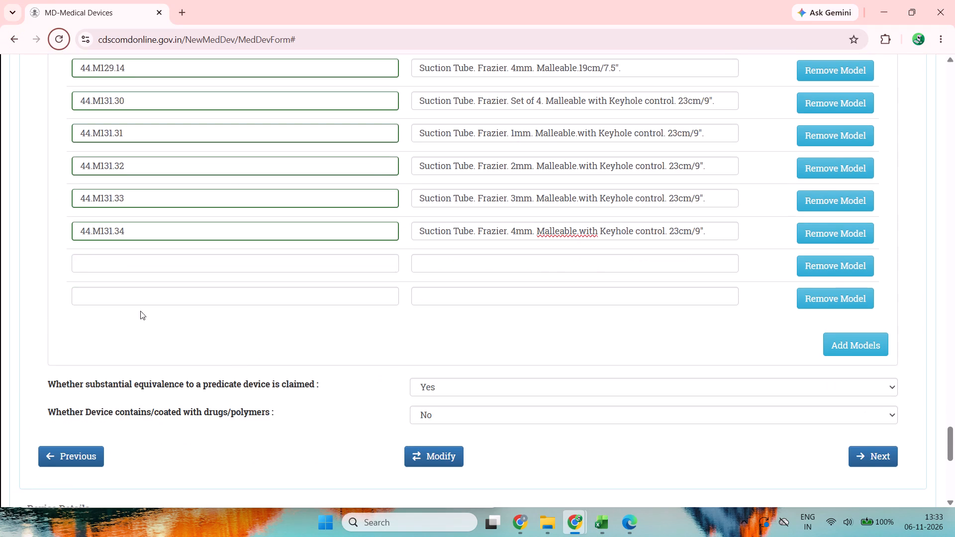
{"action": "left_click", "coordinate": [117, 261]}
{"action": "key", "text": "ctrl+v"}
{"action": "key", "text": "alt+Tab"}
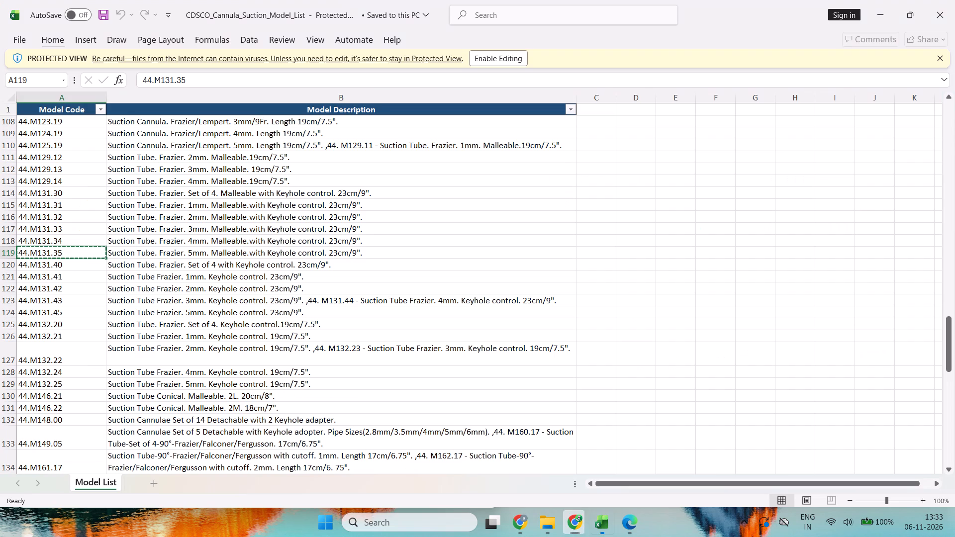
{"action": "key", "text": "Tab"}
{"action": "key", "text": "ctrl+c"}
{"action": "key", "text": "alt+Tab"}
{"action": "key", "text": "Tab"}
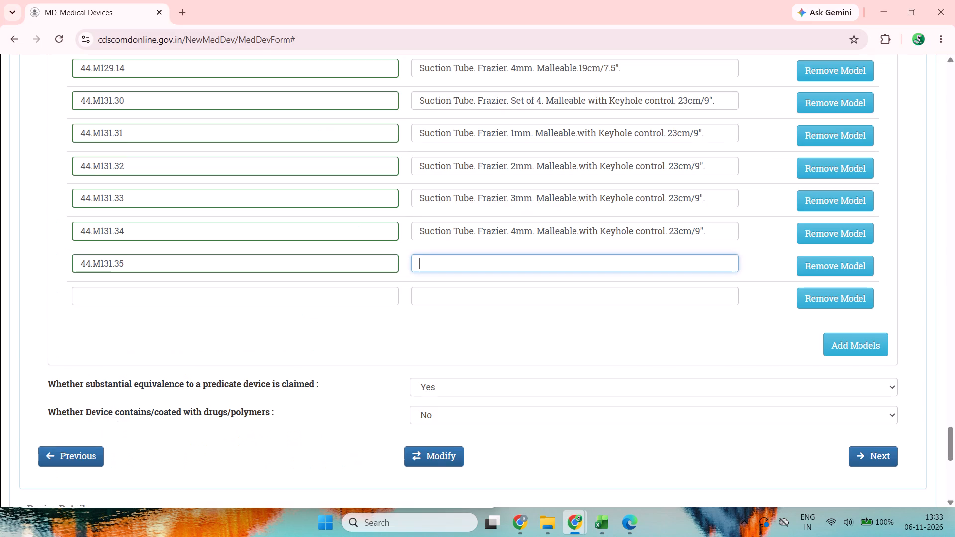
{"action": "key", "text": "ctrl+v"}
Copy model code 44.M131.40 and its description "Suction Tube. Frazier. Set of 4 with Keyhole control. 23cm/9"." from Excel into the last blank row.
{"action": "key", "text": "alt+Tab"}
{"action": "key", "text": "Down"}
{"action": "key", "text": "Left"}
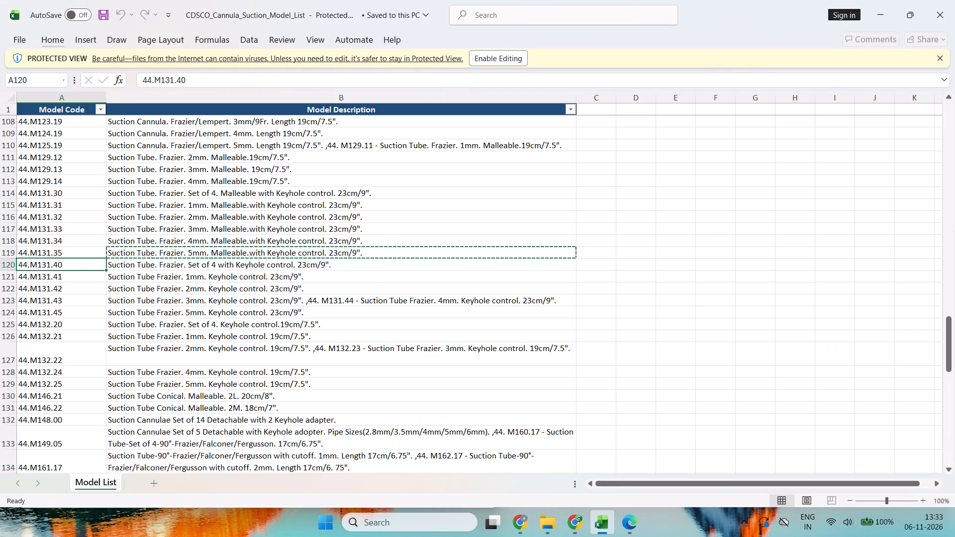
{"action": "key", "text": "ctrl+d"}
{"action": "key", "text": "ctrl+c"}
{"action": "key", "text": "alt+Tab"}
{"action": "key", "text": "Tab"}
{"action": "key", "text": "Tab"}
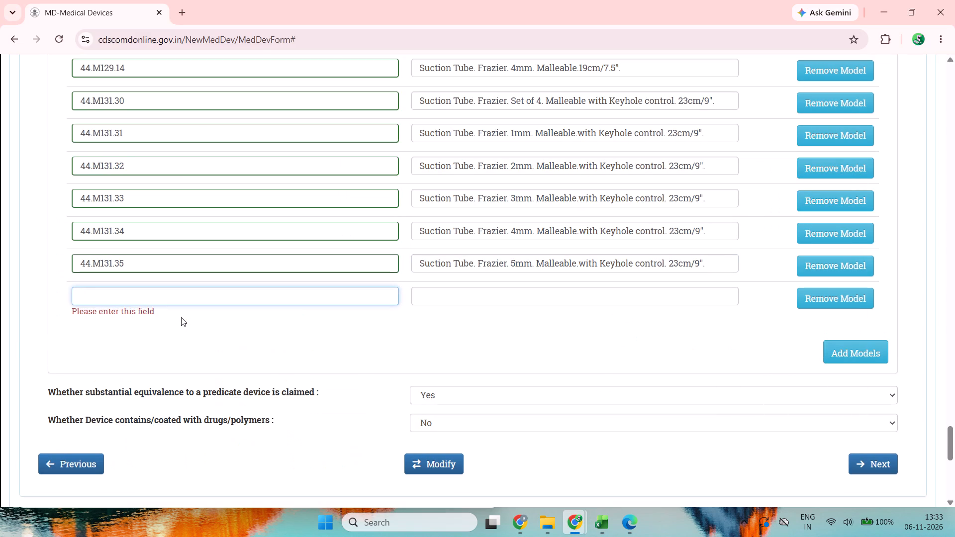
{"action": "key", "text": "ctrl+v"}
{"action": "key", "text": "alt+Tab"}
{"action": "key", "text": "Tab"}
{"action": "key", "text": "ctrl+c"}
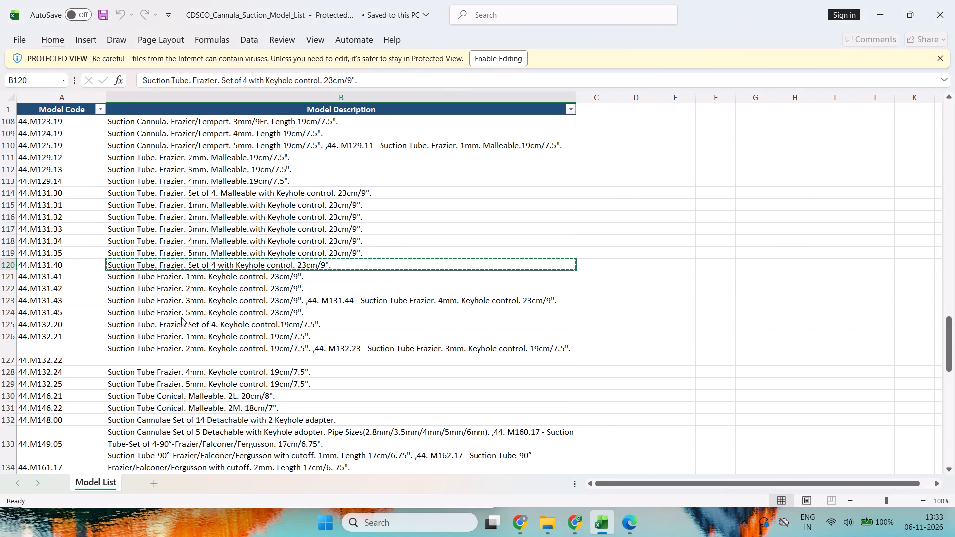
{"action": "key", "text": "alt+Tab"}
{"action": "key", "text": "Tab"}
{"action": "key", "text": "ctrl+v"}
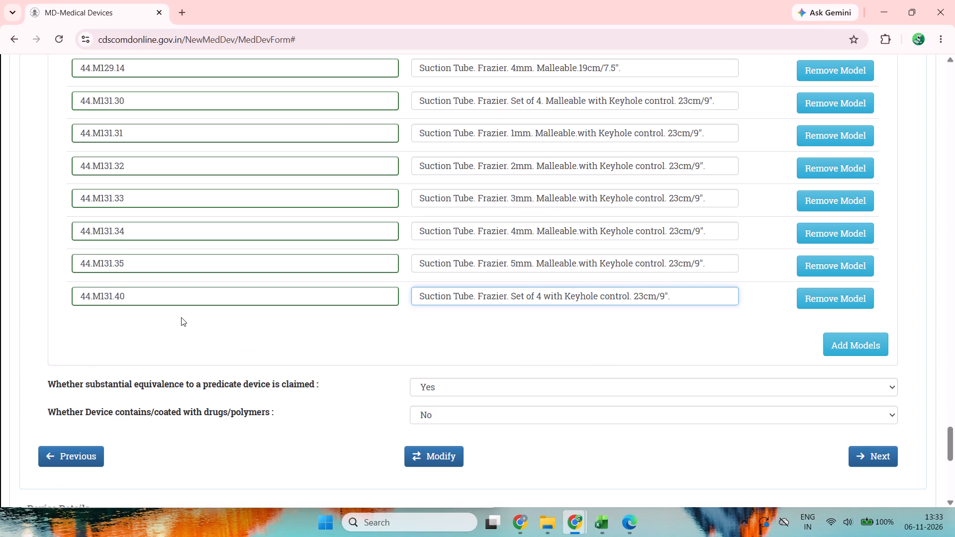
Save the modified Suction Instruments device details with the newly entered models.
{"action": "left_click", "coordinate": [434, 453]}
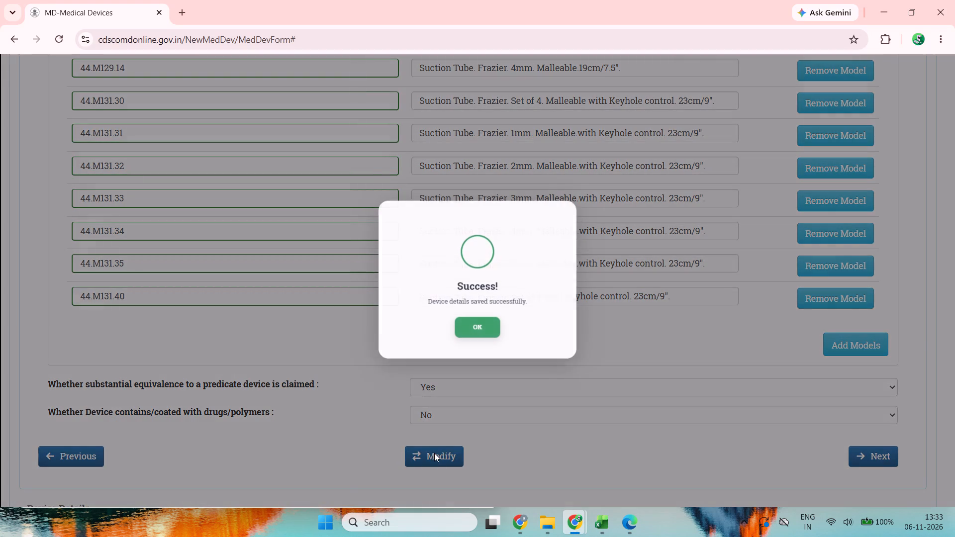
{"action": "double_click", "coordinate": [485, 322]}
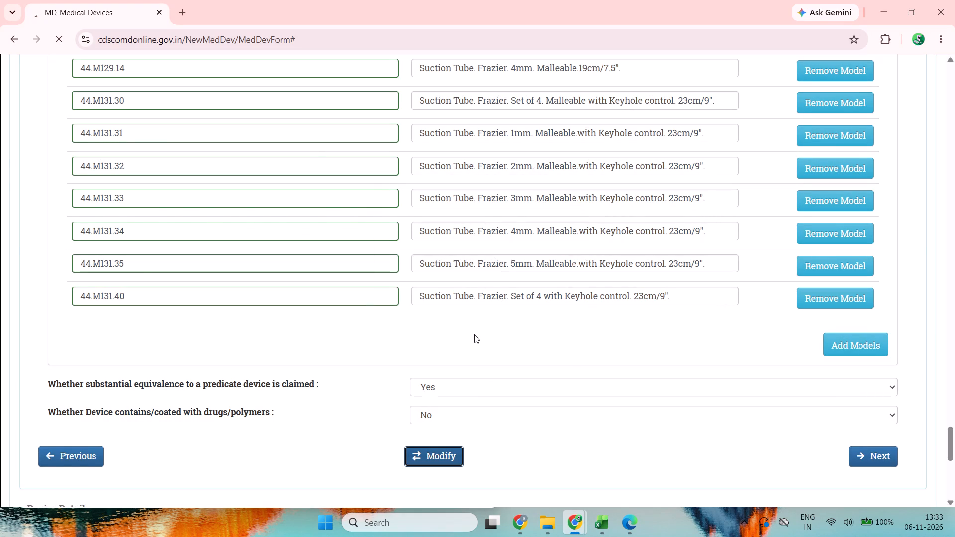
Reopen the Suction Instruments entry, number 13 in the Device Details table, for editing and expand its Models section.
{"action": "scroll", "coordinate": [474, 334], "scroll_direction": "down", "scroll_amount": 1}
{"action": "scroll", "coordinate": [416, 393], "scroll_direction": "down", "scroll_amount": 17}
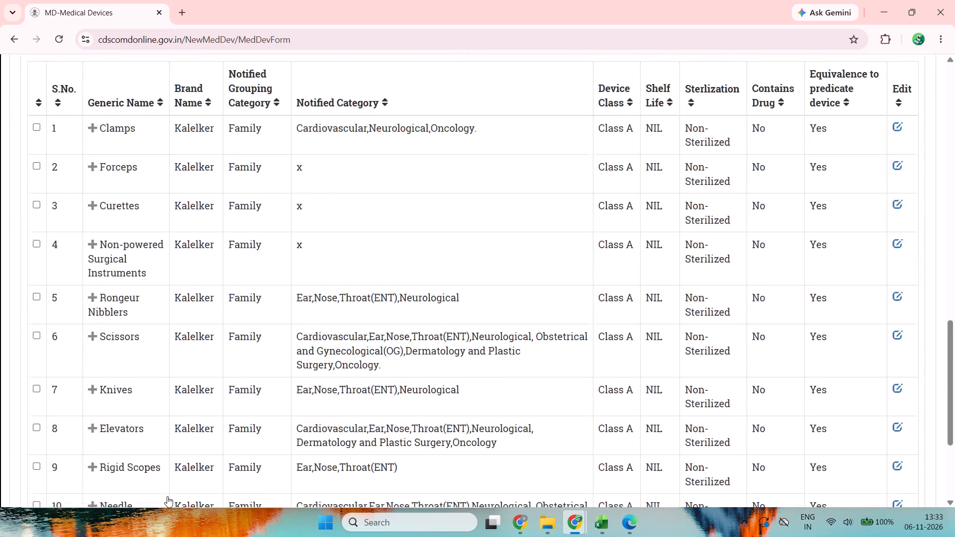
{"action": "scroll", "coordinate": [167, 496], "scroll_direction": "down", "scroll_amount": 4}
{"action": "left_click", "coordinate": [346, 376]}
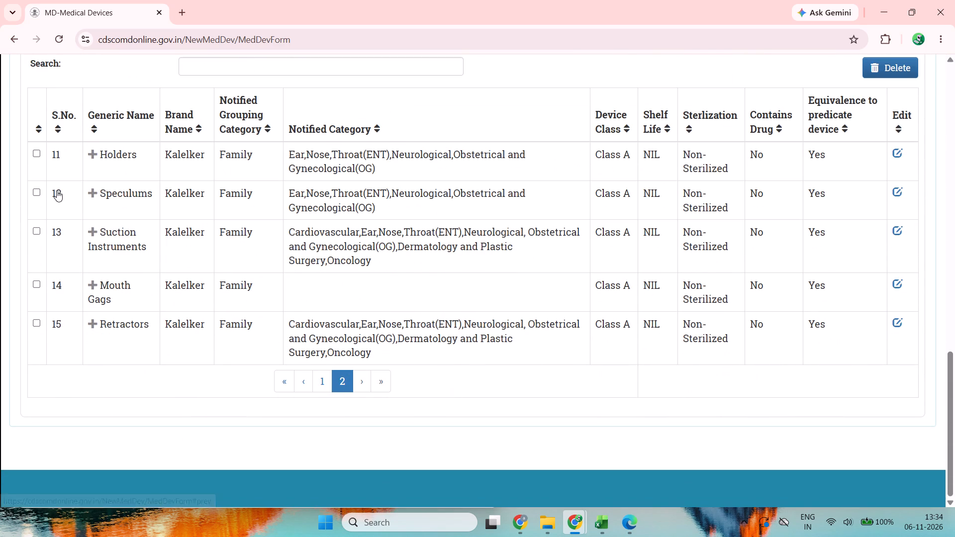
{"action": "left_click", "coordinate": [35, 228]}
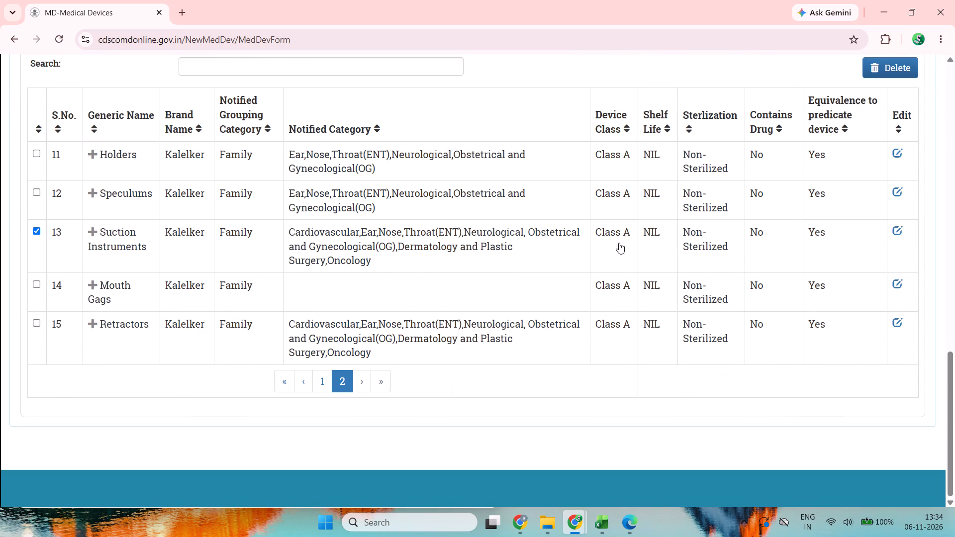
{"action": "left_click", "coordinate": [897, 233]}
{"action": "scroll", "coordinate": [639, 293], "scroll_direction": "down", "scroll_amount": 5}
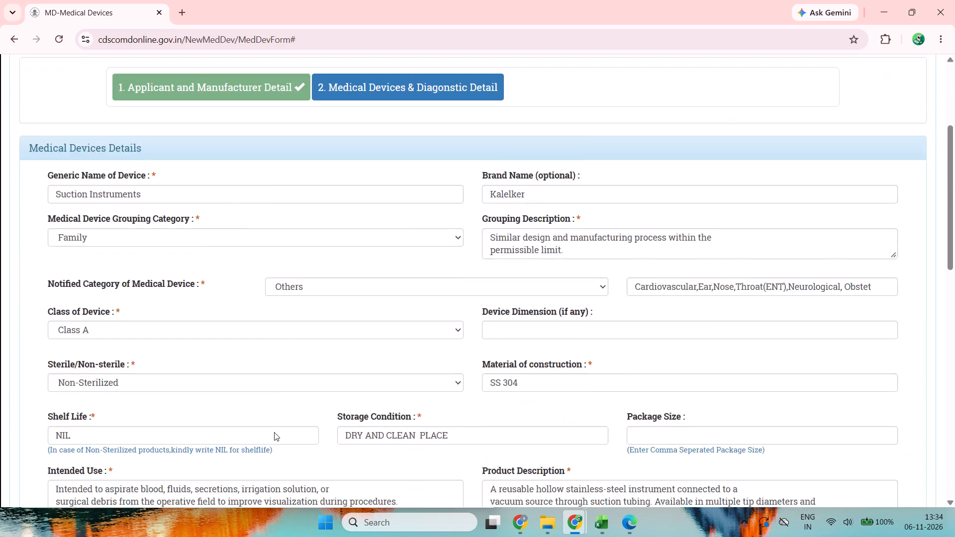
{"action": "scroll", "coordinate": [274, 432], "scroll_direction": "down", "scroll_amount": 11}
{"action": "scroll", "coordinate": [357, 455], "scroll_direction": "up", "scroll_amount": 4}
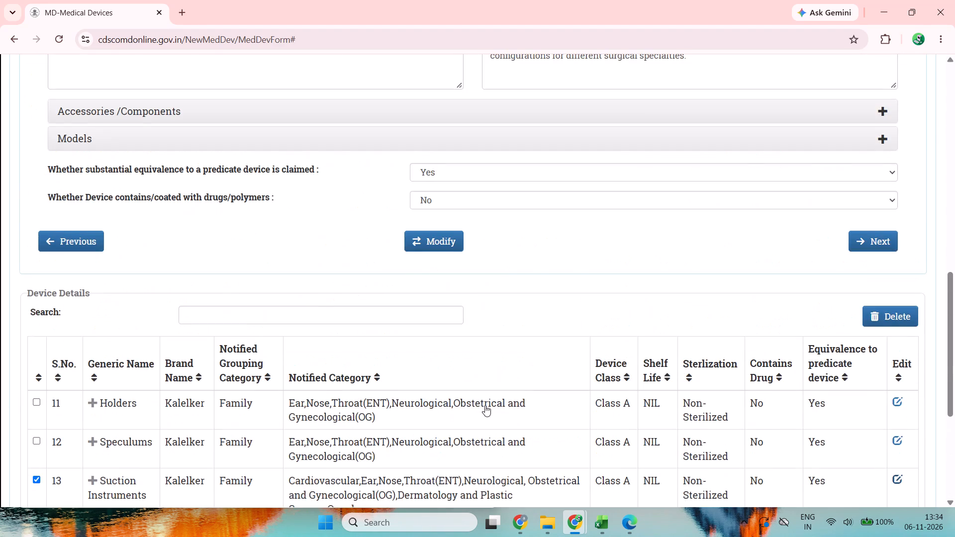
{"action": "scroll", "coordinate": [778, 357], "scroll_direction": "up", "scroll_amount": 3}
{"action": "left_click", "coordinate": [879, 324]}
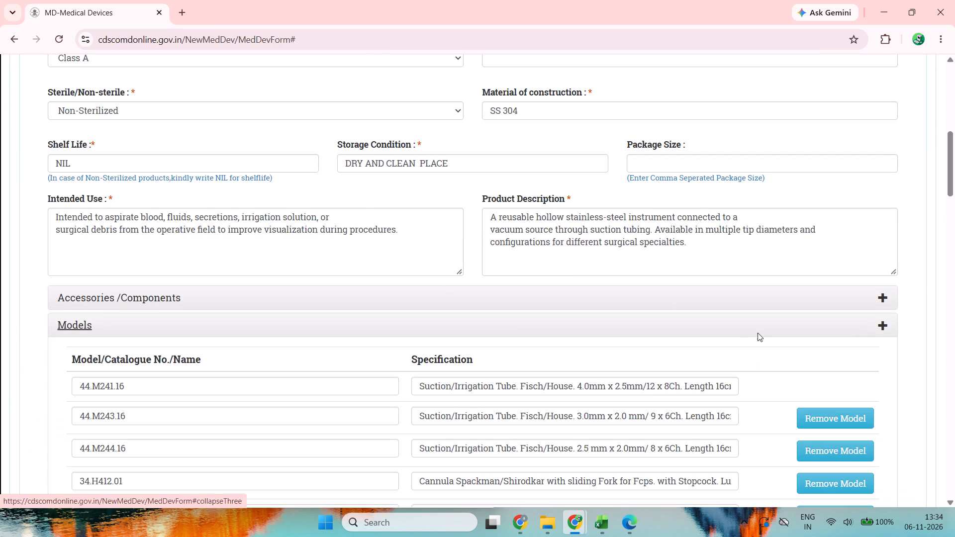
Add ten blank model rows below 44.M131.40 at the end of the Suction Instruments Models list.
{"action": "scroll", "coordinate": [751, 333], "scroll_direction": "down", "scroll_amount": 20}
{"action": "scroll", "coordinate": [751, 333], "scroll_direction": "down", "scroll_amount": 12}
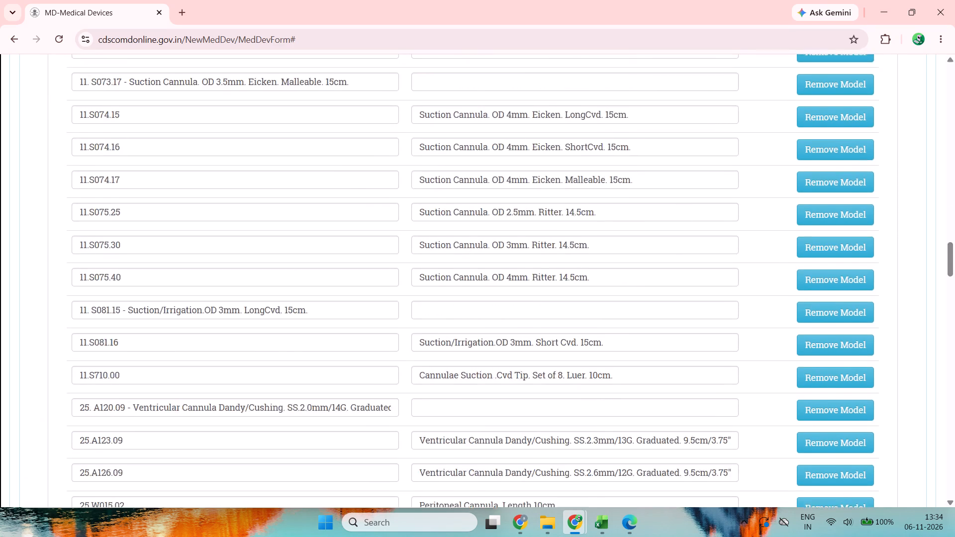
{"action": "scroll", "coordinate": [542, 431], "scroll_direction": "down", "scroll_amount": 20}
{"action": "scroll", "coordinate": [542, 431], "scroll_direction": "down", "scroll_amount": 14}
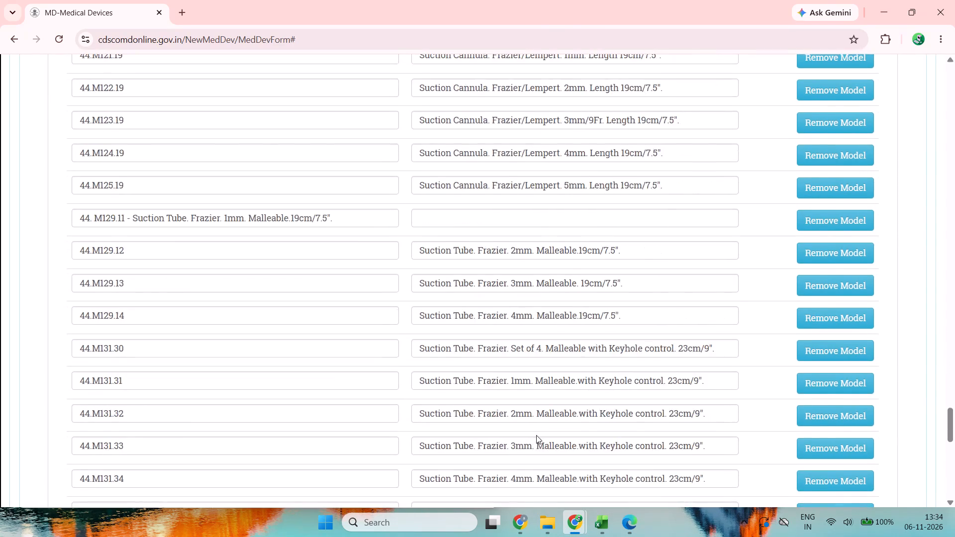
{"action": "scroll", "coordinate": [536, 435], "scroll_direction": "down", "scroll_amount": 9}
{"action": "scroll", "coordinate": [536, 435], "scroll_direction": "up", "scroll_amount": 10}
{"action": "scroll", "coordinate": [536, 435], "scroll_direction": "down", "scroll_amount": 1}
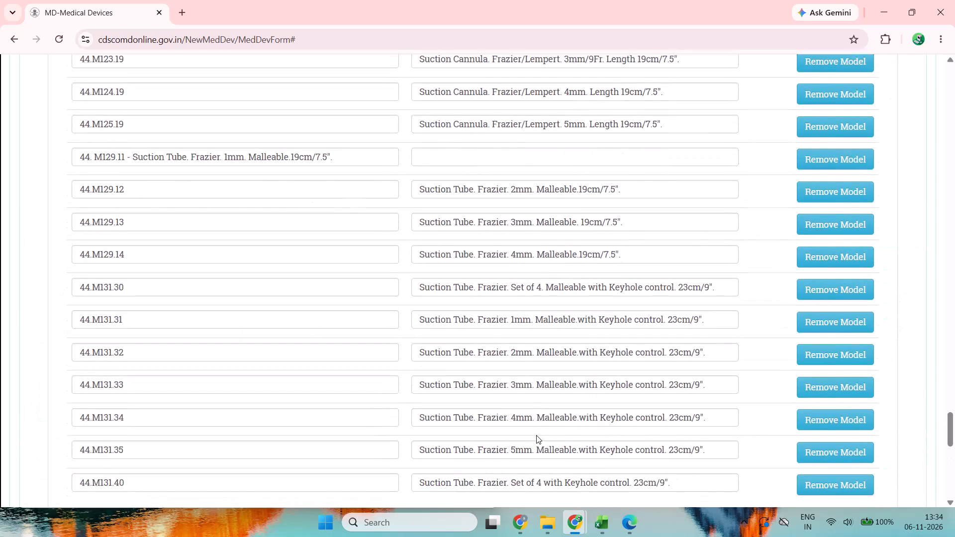
{"action": "scroll", "coordinate": [536, 435], "scroll_direction": "down", "scroll_amount": 1}
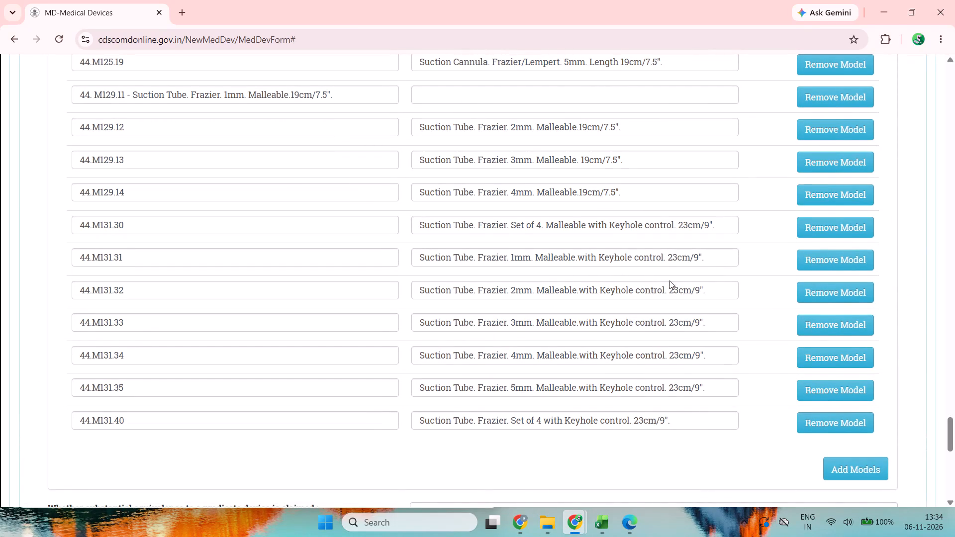
{"action": "scroll", "coordinate": [389, 283], "scroll_direction": "up", "scroll_amount": 2}
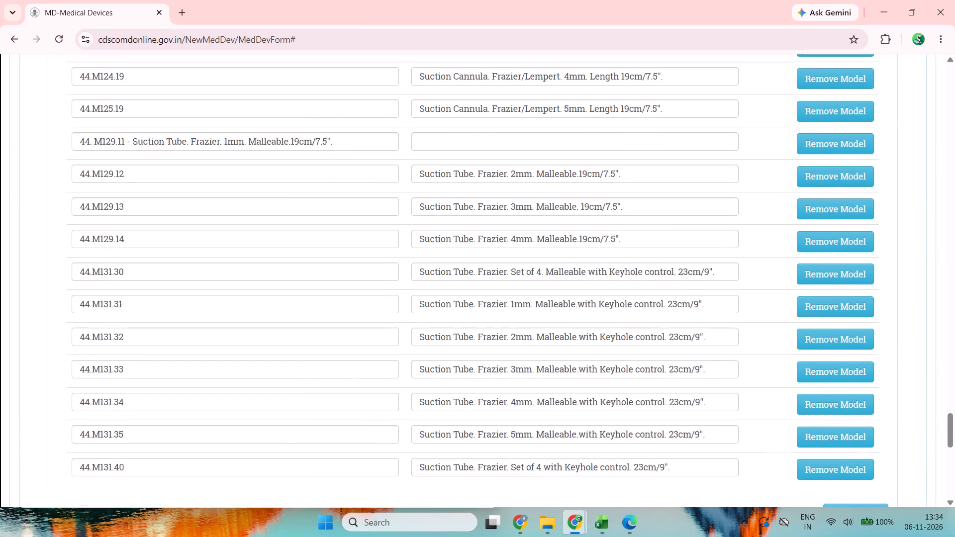
{"action": "scroll", "coordinate": [389, 283], "scroll_direction": "down", "scroll_amount": 2}
{"action": "left_click", "coordinate": [852, 477]}
{"action": "scroll", "coordinate": [683, 420], "scroll_direction": "down", "scroll_amount": 3}
{"action": "key", "text": "Return"}
{"action": "key", "text": "Return"}
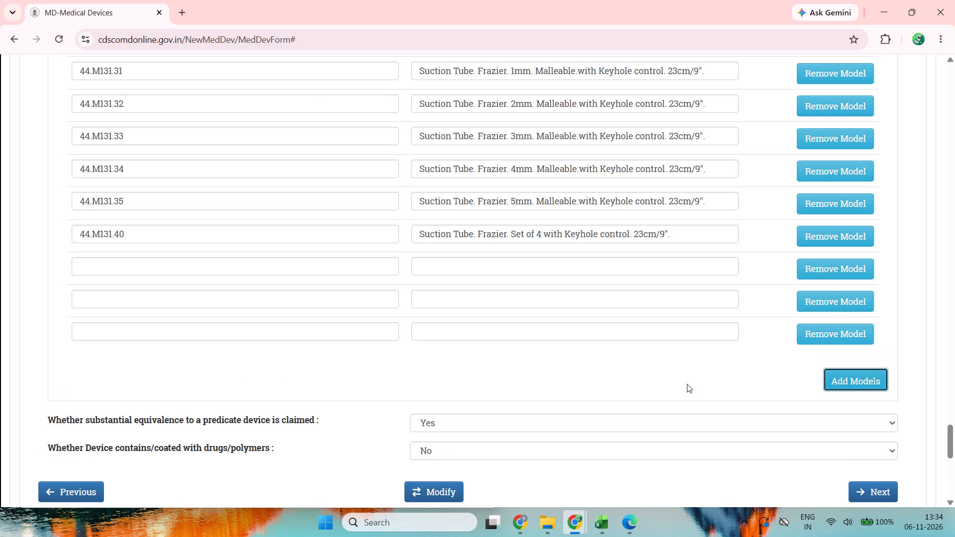
{"action": "key", "text": "Return"}
{"action": "key", "text": "Return"}
{"action": "key", "text": "Return"}
{"action": "key", "text": "Return"}
{"action": "key", "text": "Return"}
{"action": "key", "text": "Return"}
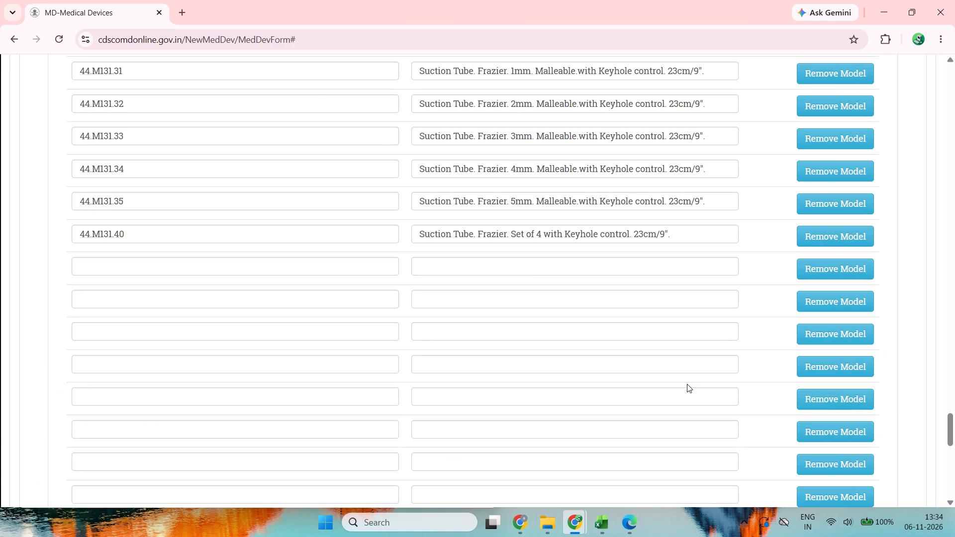
{"action": "key", "text": "Return"}
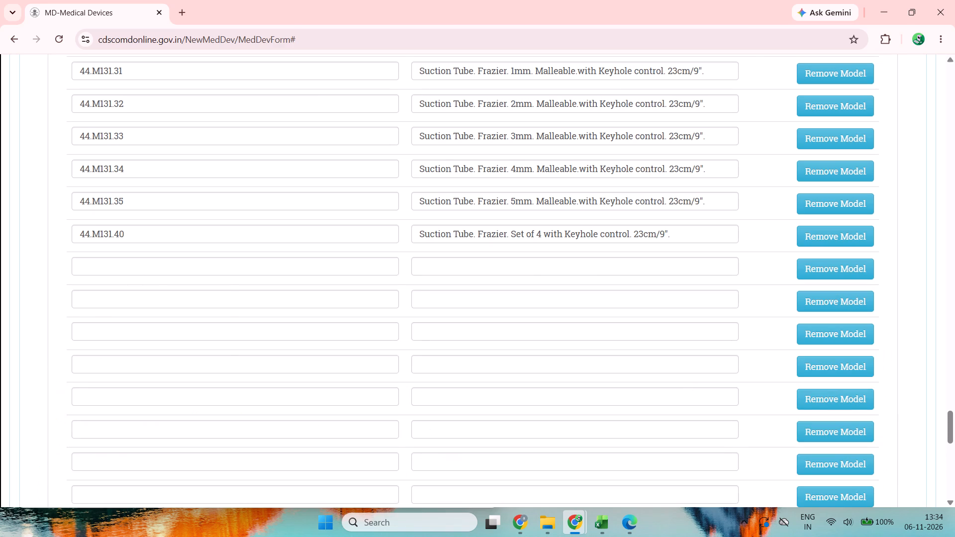
Copy model code 44.M131.41 and its description "Suction Tube Frazier. 1mm. Keyhole control. 23cm/9"." from Excel into the first blank row below 44.M131.40.
{"action": "left_click", "coordinate": [126, 267]}
{"action": "key", "text": "alt+Tab"}
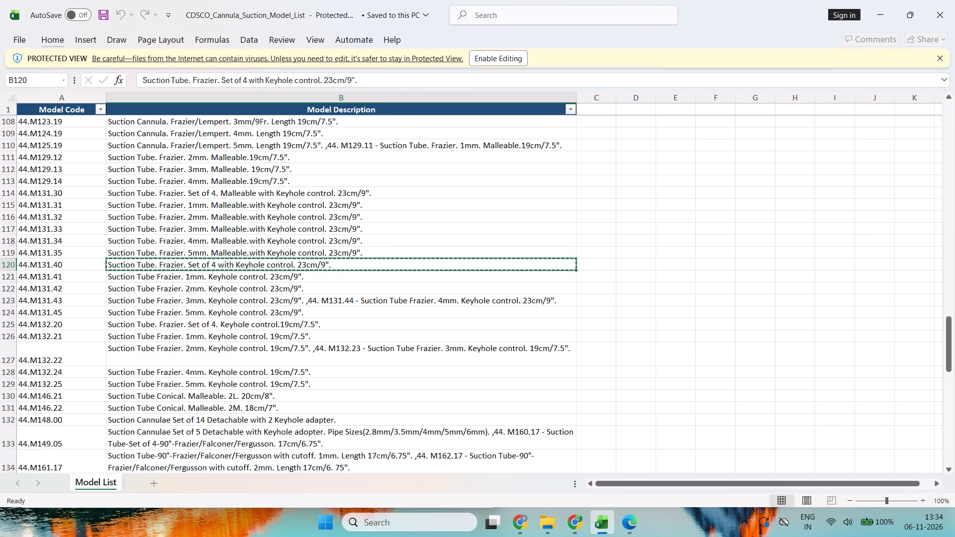
{"action": "key", "text": "Down"}
{"action": "key", "text": "Left"}
{"action": "key", "text": "ctrl+c"}
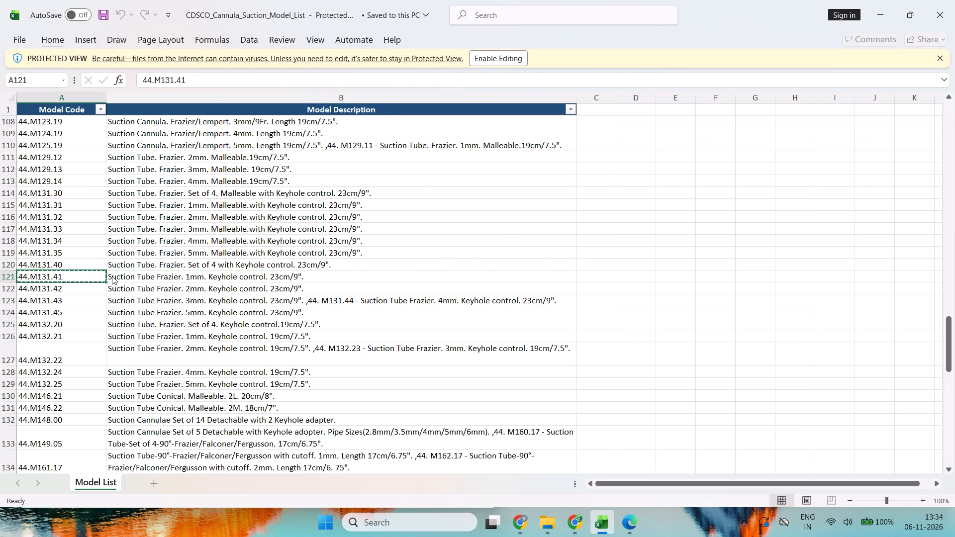
{"action": "key", "text": "alt+Tab"}
{"action": "key", "text": "Tab"}
{"action": "key", "text": "Tab"}
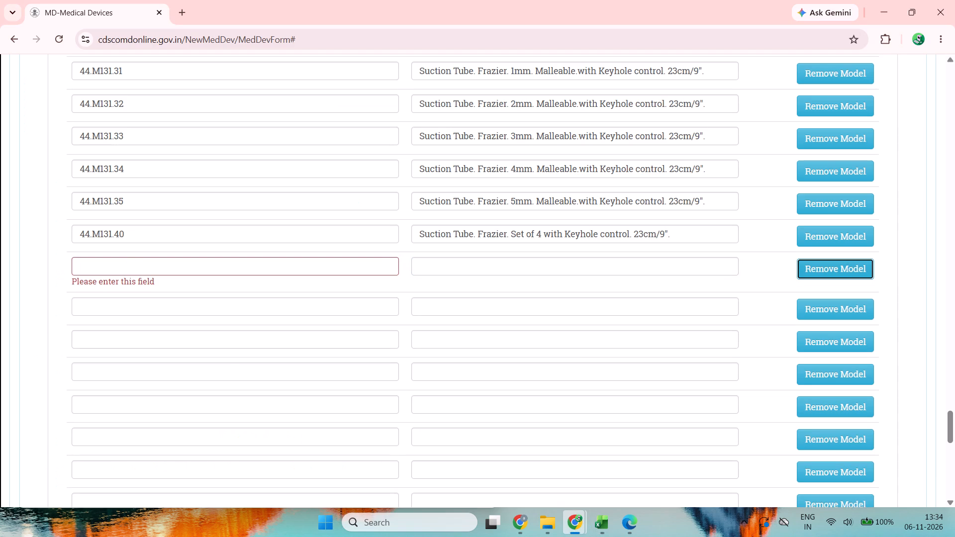
{"action": "left_click", "coordinate": [137, 275]}
{"action": "left_click", "coordinate": [144, 263]}
{"action": "key", "text": "ctrl+v"}
{"action": "key", "text": "alt+Tab"}
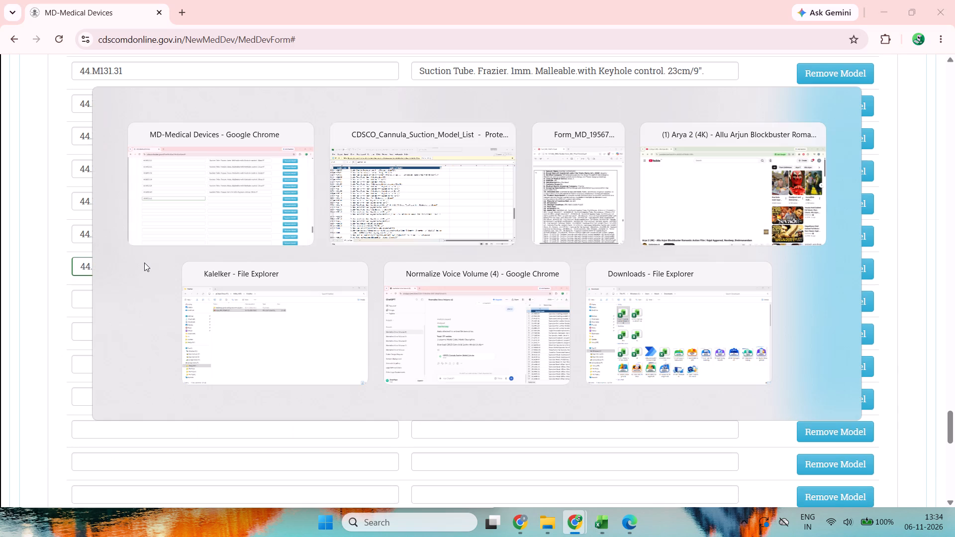
{"action": "key", "text": "Tab"}
{"action": "left_click_drag", "start_coordinate": [327, 208], "coordinate": [321, 206]}
{"action": "left_click", "coordinate": [350, 215]}
{"action": "key", "text": "Tab"}
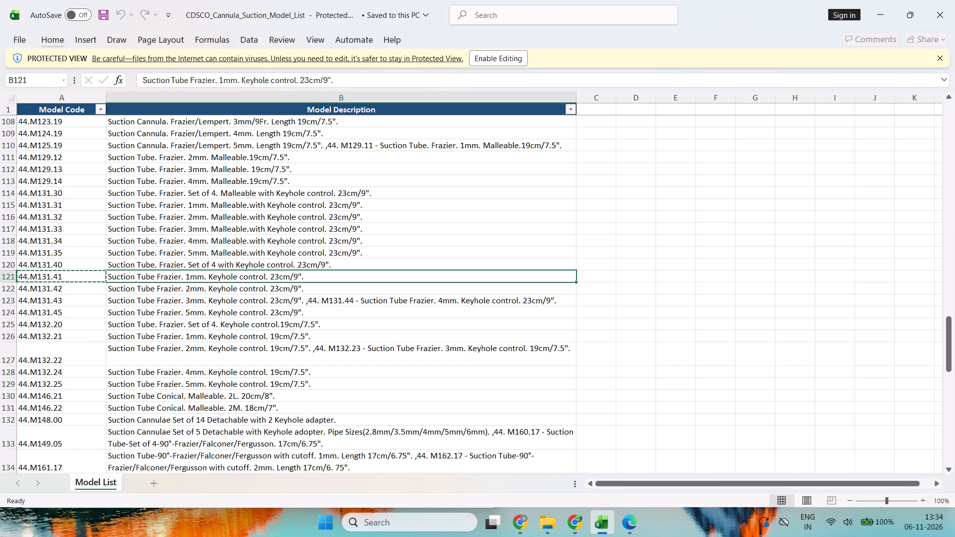
{"action": "key", "text": "ctrl+c"}
{"action": "key", "text": "alt+Tab"}
{"action": "key", "text": "Tab"}
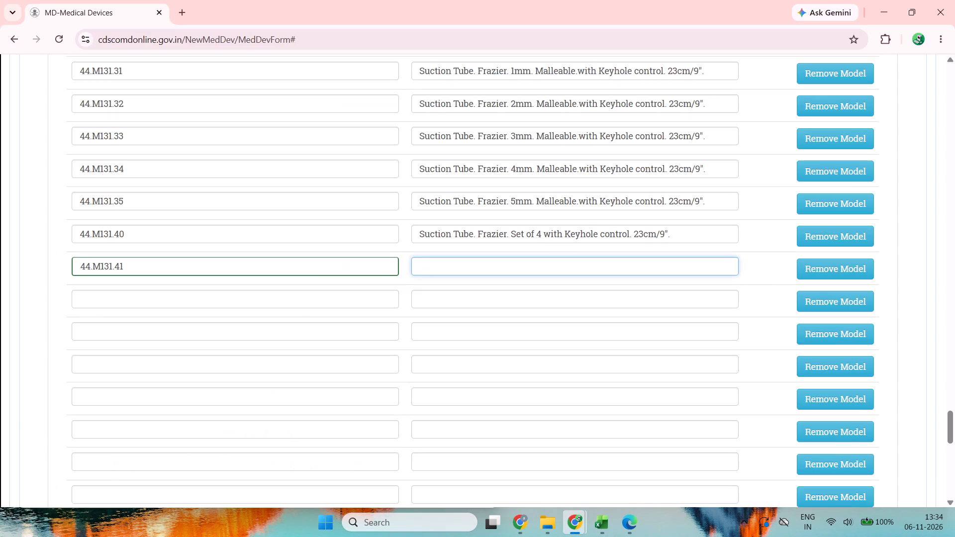
{"action": "key", "text": "ctrl+v"}
Copy model code 44.M131.42 and its description "Suction Tube Frazier. 2mm. Keyhole control. 23cm/9"." from Excel into the next blank row.
{"action": "key", "text": "alt+Tab"}
{"action": "key", "text": "Down"}
{"action": "key", "text": "Left"}
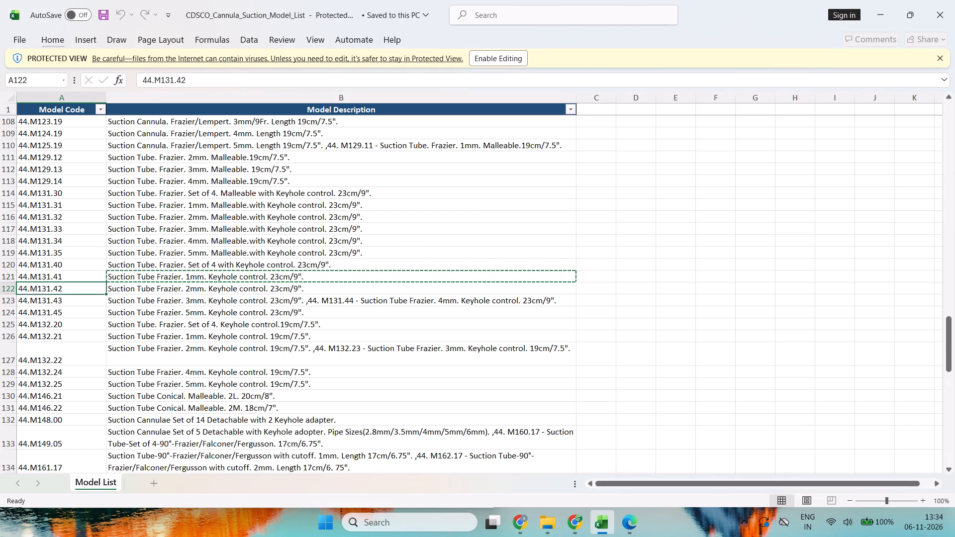
{"action": "key", "text": "ctrl+c"}
{"action": "key", "text": "alt+Tab"}
{"action": "key", "text": "Tab"}
{"action": "key", "text": "Tab"}
{"action": "key", "text": "ctrl+v"}
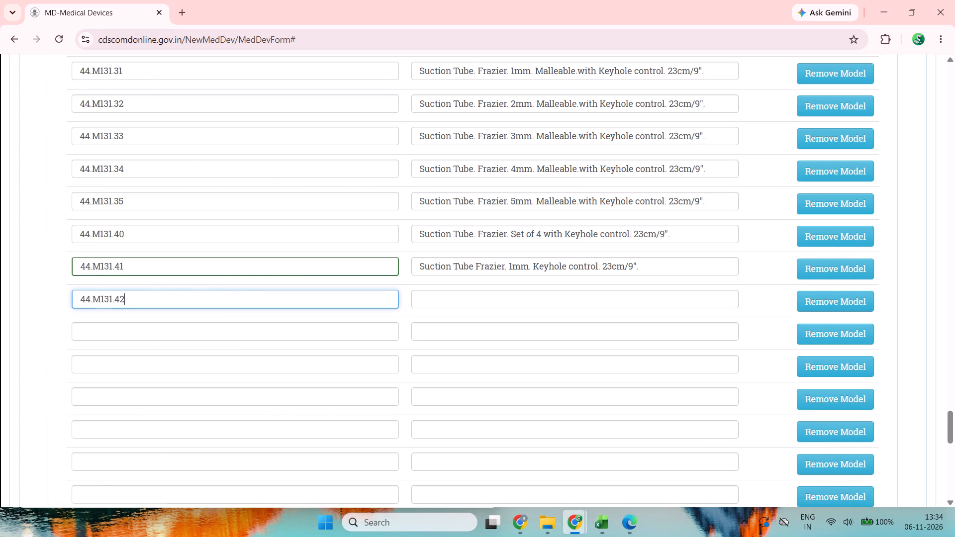
{"action": "key", "text": "alt+Tab"}
{"action": "key", "text": "Tab"}
{"action": "key", "text": "ctrl+c"}
{"action": "key", "text": "alt+Tab"}
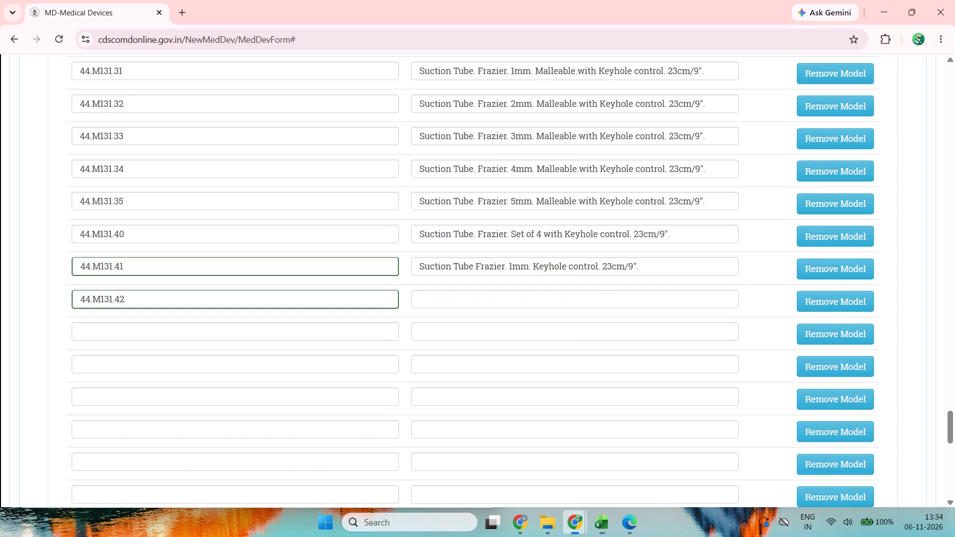
{"action": "key", "text": "Tab"}
{"action": "key", "text": "ctrl+v"}
Copy model code 44.M131.43 and its full Suction Tube Frazier 3mm description, including the 44. M131.44 4mm text, from Excel into the next blank row.
{"action": "key", "text": "alt+Tab"}
{"action": "key", "text": "Tab"}
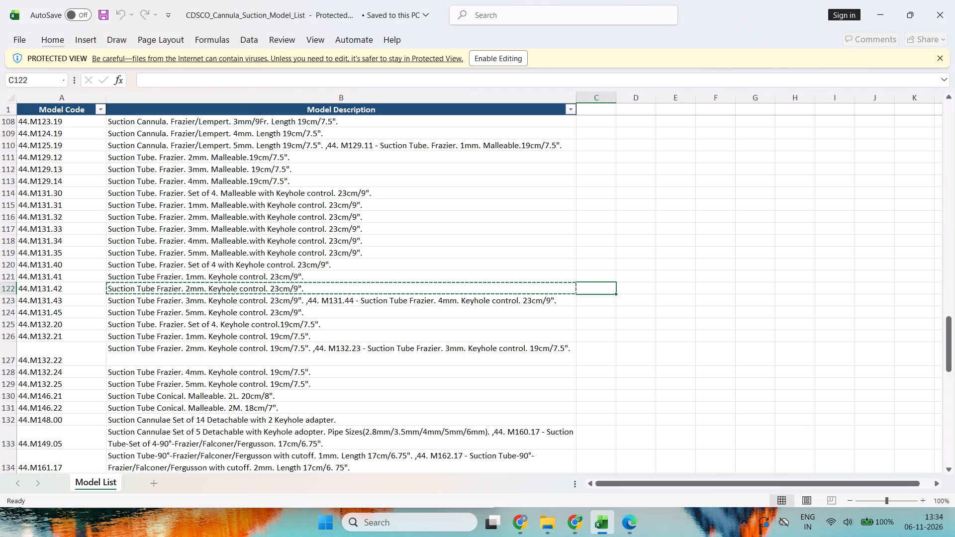
{"action": "key", "text": "Down"}
{"action": "key", "text": "Left"}
{"action": "key", "text": "Left"}
{"action": "key", "text": "Left"}
{"action": "key", "text": "ctrl+c"}
{"action": "key", "text": "alt+Tab"}
{"action": "key", "text": "Tab"}
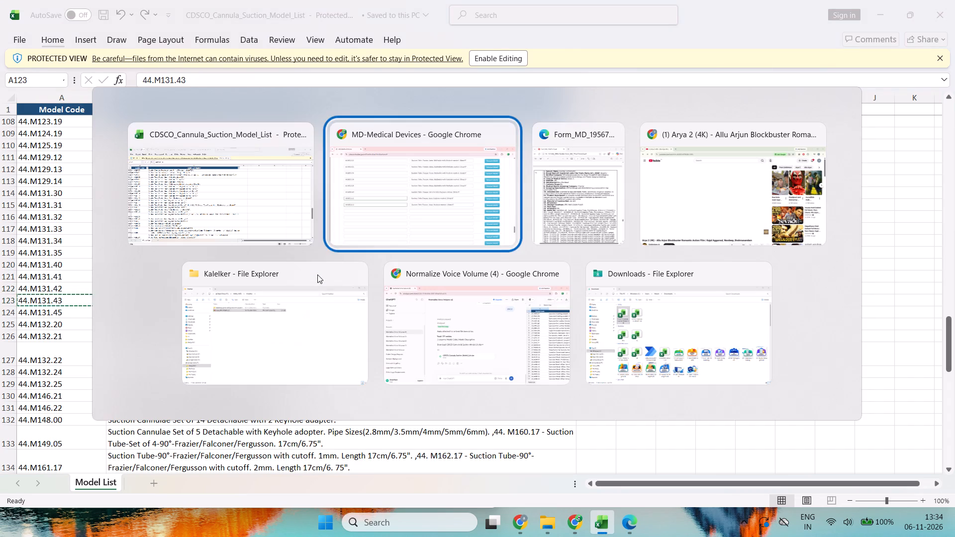
{"action": "key", "text": "ctrl+Left"}
{"action": "key", "text": "ctrl+Return"}
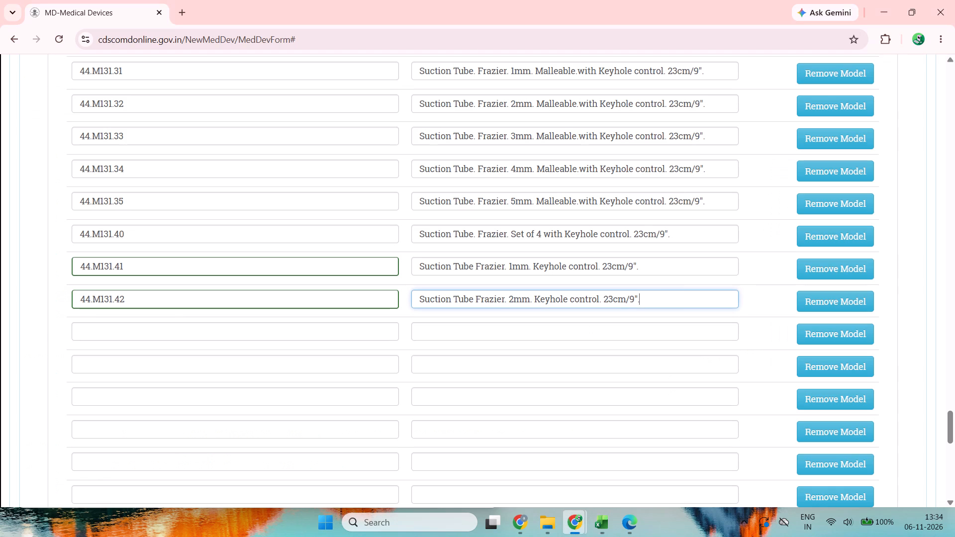
{"action": "key", "text": "ctrl+v"}
{"action": "key", "text": "ctrl+z"}
{"action": "key", "text": "Tab"}
{"action": "key", "text": "Tab"}
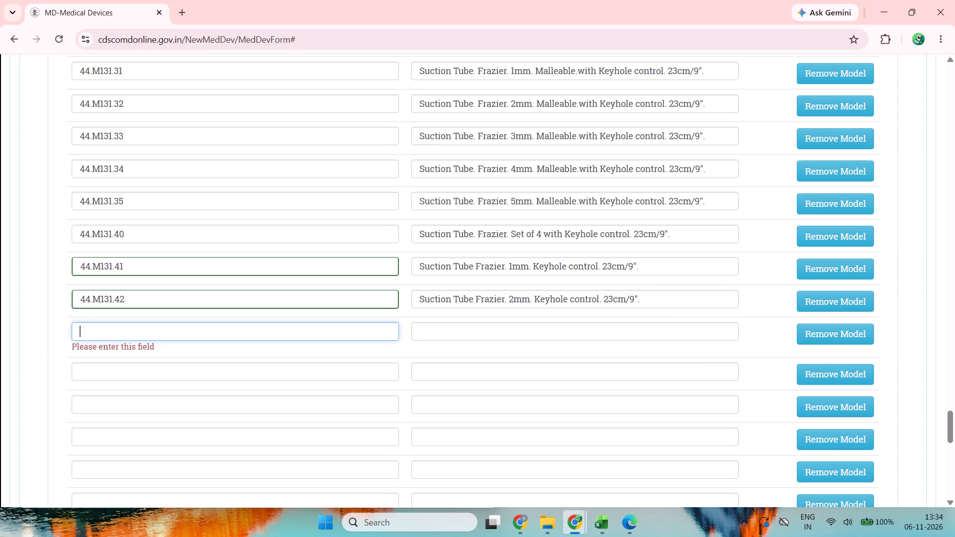
{"action": "key", "text": "ctrl+v"}
{"action": "key", "text": "alt+Tab"}
{"action": "key", "text": "Tab"}
{"action": "key", "text": "ctrl+c"}
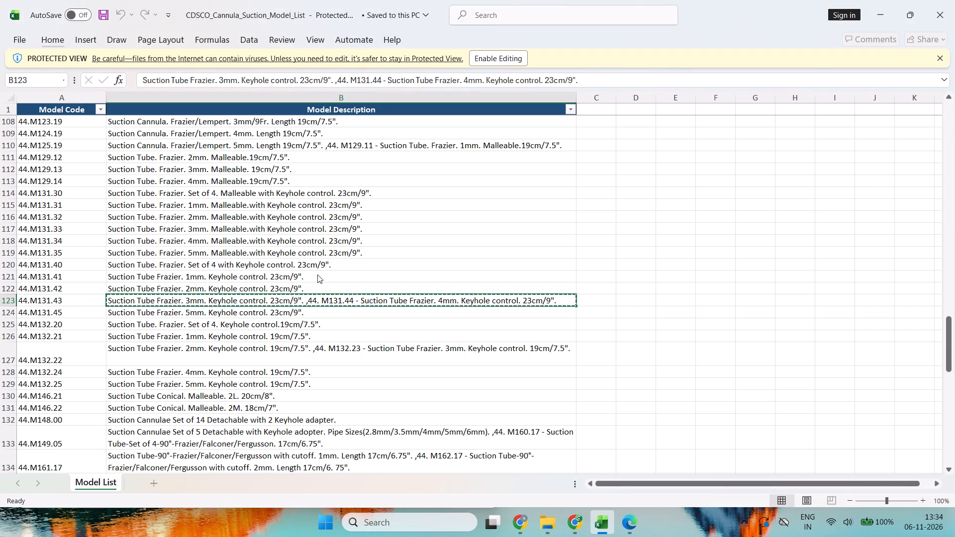
{"action": "key", "text": "alt+Tab"}
{"action": "key", "text": "Tab"}
{"action": "key", "text": "ctrl+v"}
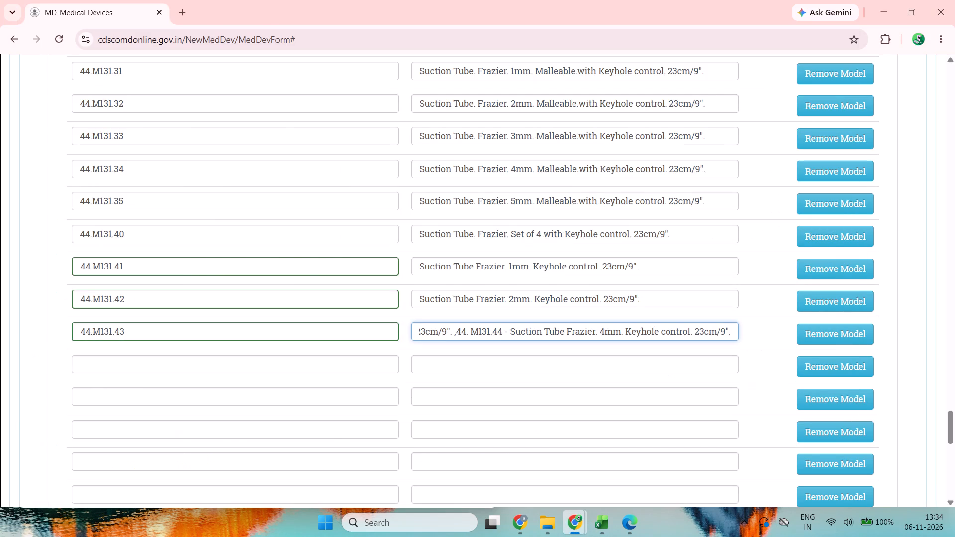
Copy model code 44.M131.45 and its description "Suction Tube Frazier. 5mm. Keyhole control. 23cm/9"." from Excel into the next blank row.
{"action": "key", "text": "alt+Tab"}
{"action": "key", "text": "Right"}
{"action": "key", "text": "Down"}
{"action": "key", "text": "Left"}
{"action": "key", "text": "Left"}
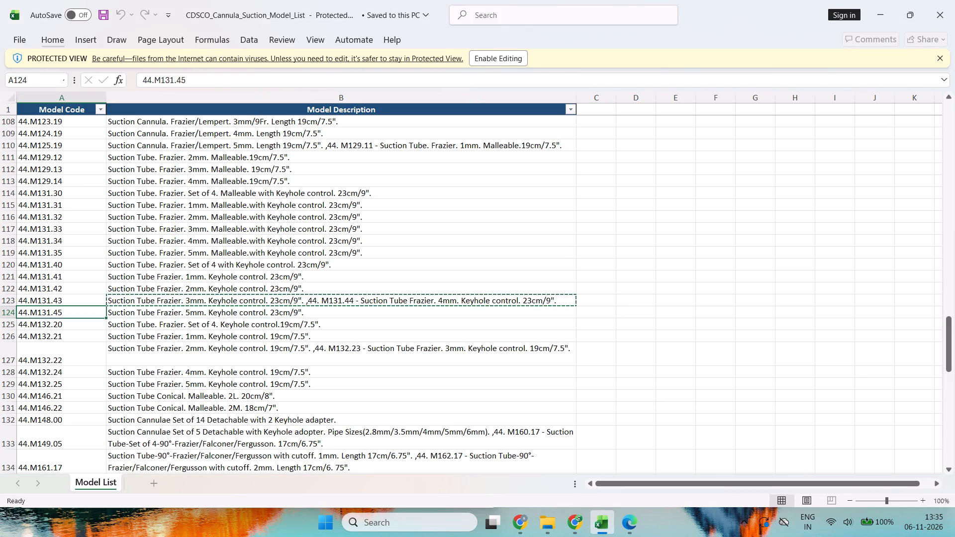
{"action": "key", "text": "ctrl+c"}
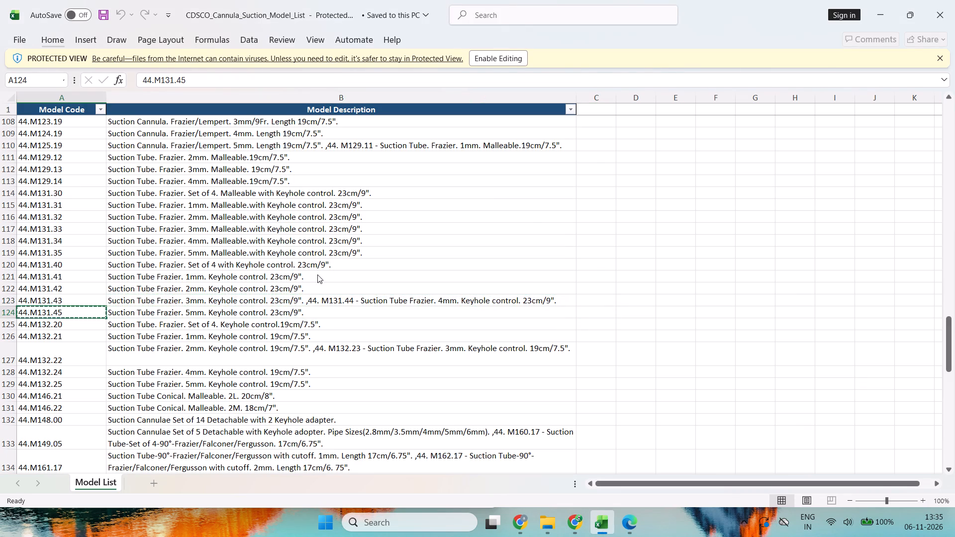
{"action": "key", "text": "alt+Tab"}
{"action": "key", "text": "Tab"}
{"action": "key", "text": "Tab"}
{"action": "key", "text": "ctrl+v"}
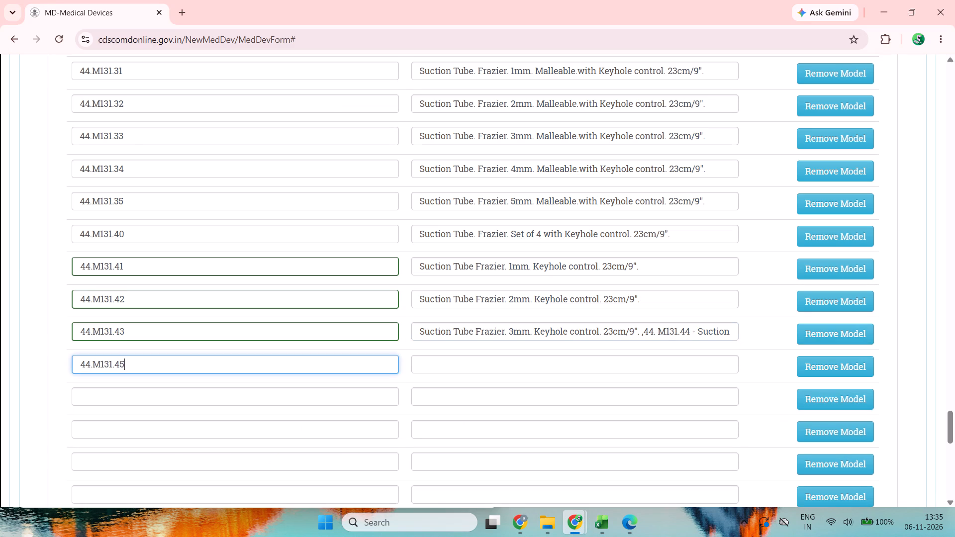
{"action": "key", "text": "Down"}
{"action": "key", "text": "Left"}
{"action": "key", "text": "alt+Tab"}
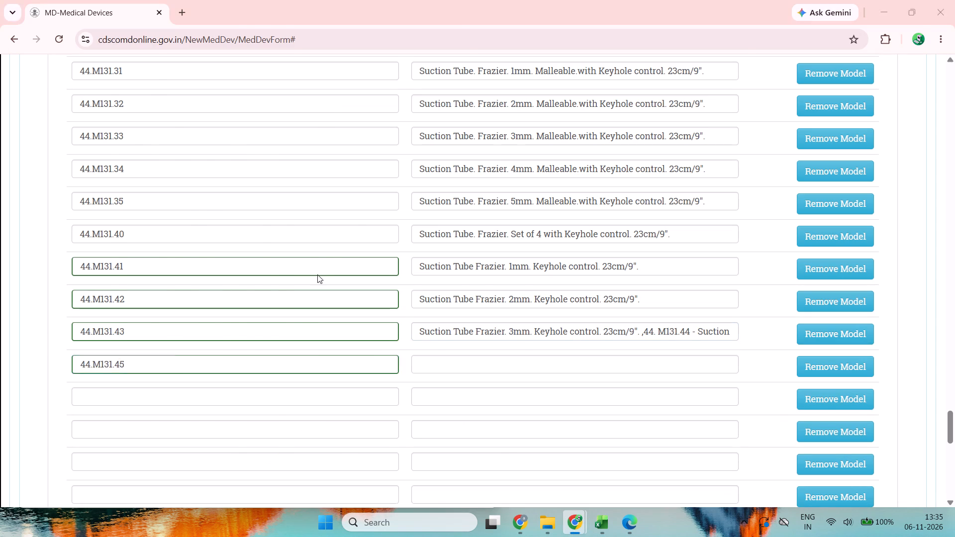
{"action": "key", "text": "Tab"}
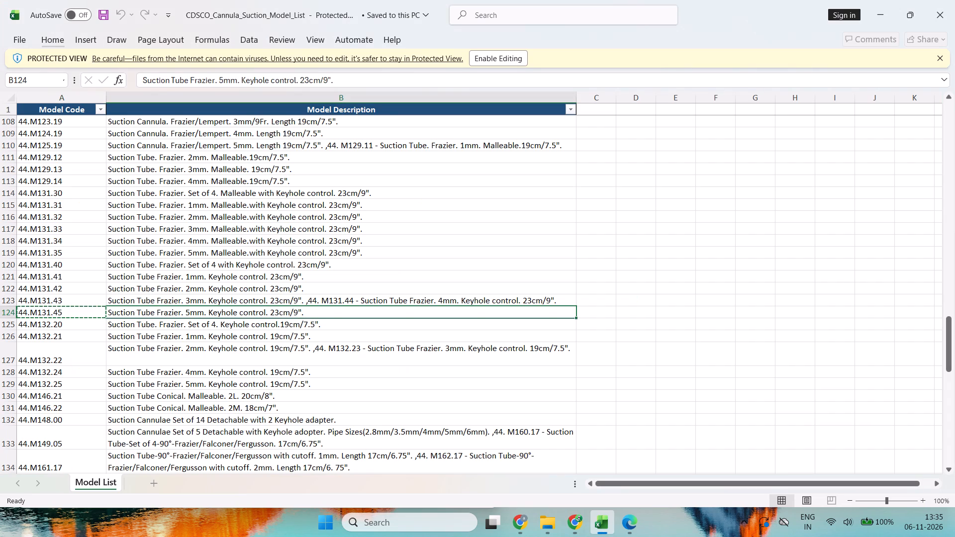
{"action": "key", "text": "ctrl+c"}
{"action": "key", "text": "Tab"}
{"action": "key", "text": "Tab"}
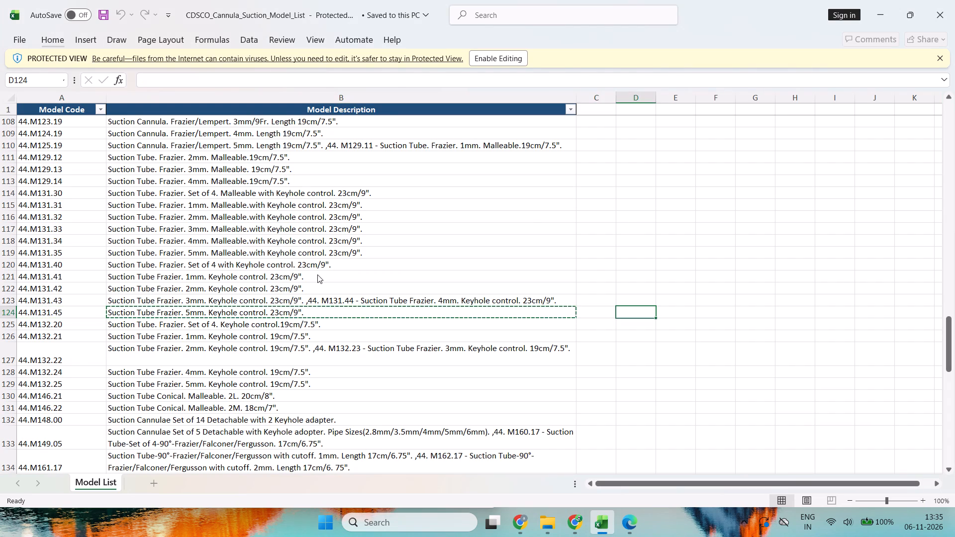
{"action": "key", "text": "alt+Tab"}
{"action": "key", "text": "Tab"}
{"action": "key", "text": "ctrl+v"}
Copy model code 44.M132.20 and its description "Suction Tube. Frazier. Set of 4. Keyhole control.19cm/7.5"." from Excel into the next blank row.
{"action": "key", "text": "alt+Tab"}
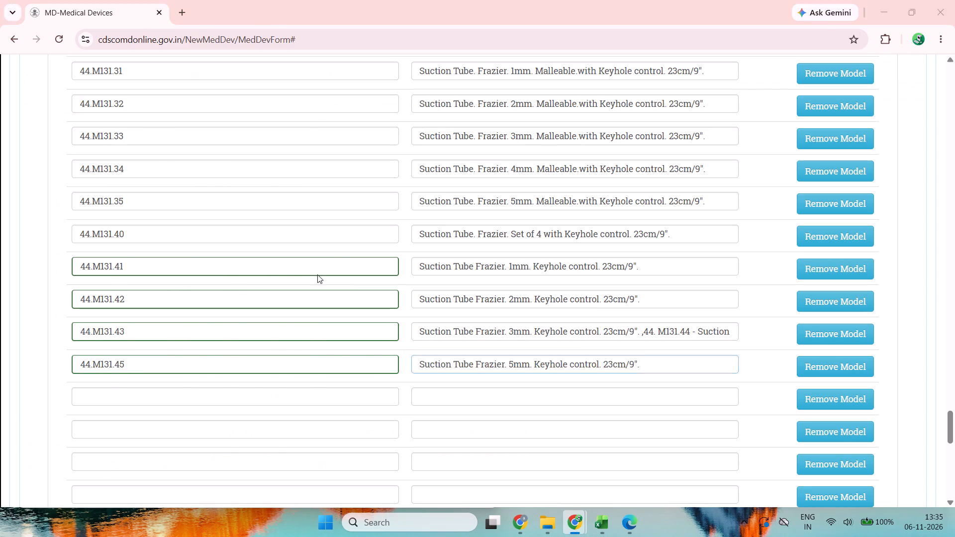
{"action": "key", "text": "Down"}
{"action": "key", "text": "Left"}
{"action": "key", "text": "Left"}
{"action": "key", "text": "Left"}
{"action": "key", "text": "Left"}
{"action": "key", "text": "ctrl+c"}
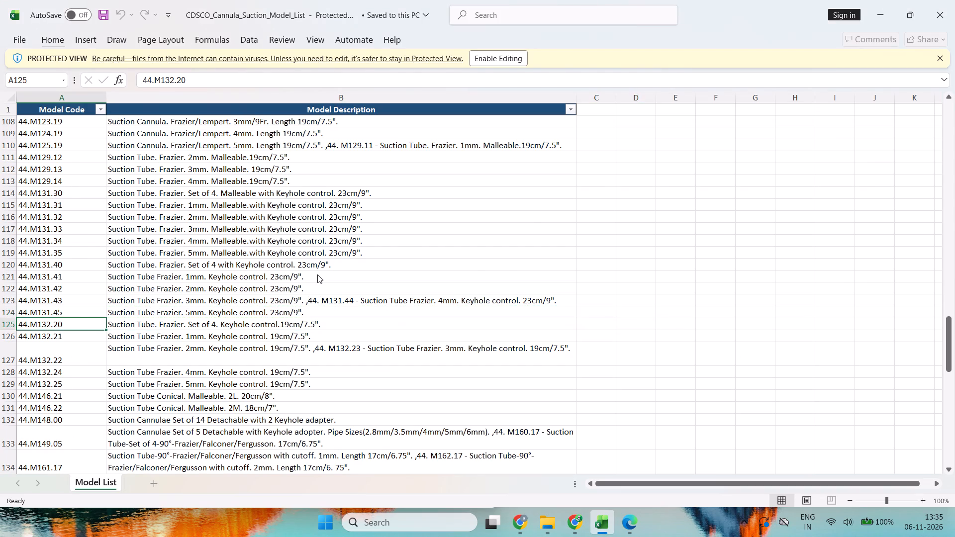
{"action": "key", "text": "alt+Tab"}
{"action": "key", "text": "Tab"}
{"action": "key", "text": "Tab"}
{"action": "key", "text": "ctrl+v"}
{"action": "key", "text": "alt+Tab"}
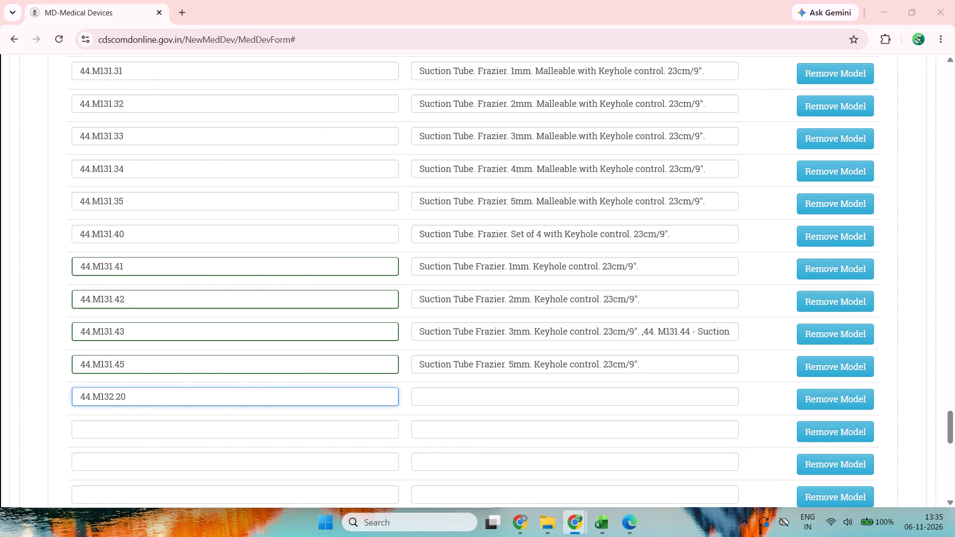
{"action": "key", "text": "Tab"}
{"action": "key", "text": "ctrl+c"}
{"action": "key", "text": "alt+Tab"}
{"action": "key", "text": "Tab"}
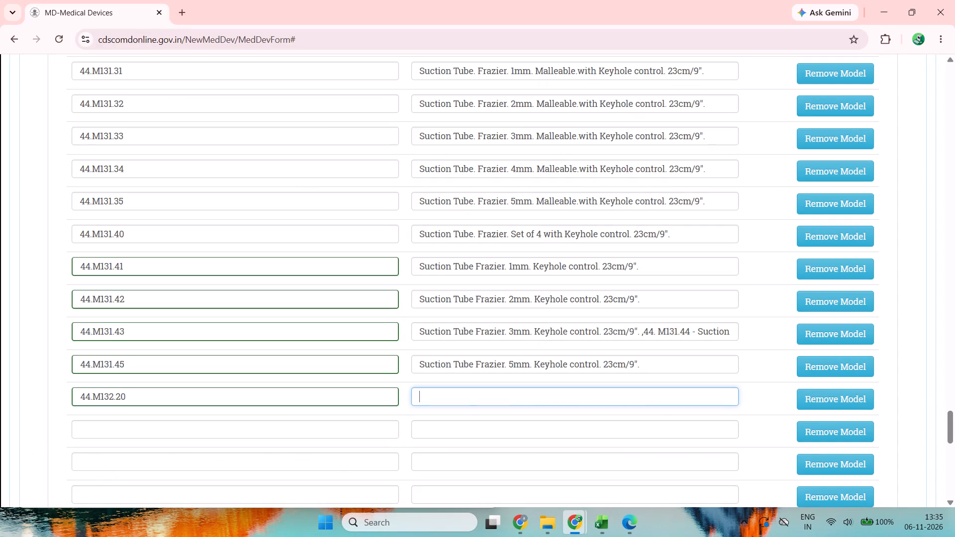
{"action": "key", "text": "ctrl+v"}
Copy model code 44.M132.21 and its description "Suction Tube Frazier. 1mm. Keyhole control. 19cm/7.5"." from Excel into the next blank row.
{"action": "key", "text": "alt+Tab"}
{"action": "key", "text": "Down"}
{"action": "key", "text": "Left"}
{"action": "key", "text": "ctrl+c"}
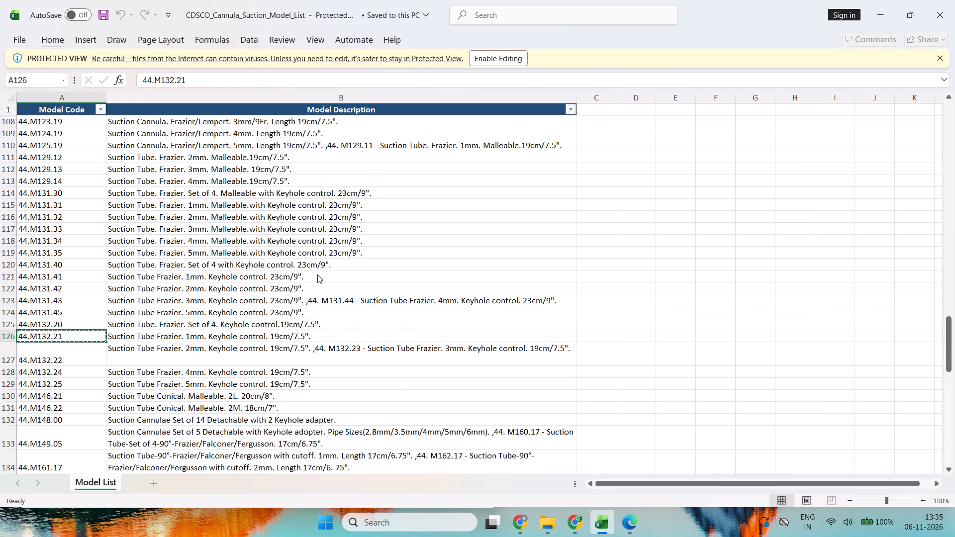
{"action": "key", "text": "alt+Tab"}
{"action": "key", "text": "Tab"}
{"action": "key", "text": "Tab"}
{"action": "key", "text": "ctrl+v"}
{"action": "key", "text": "alt+Tab"}
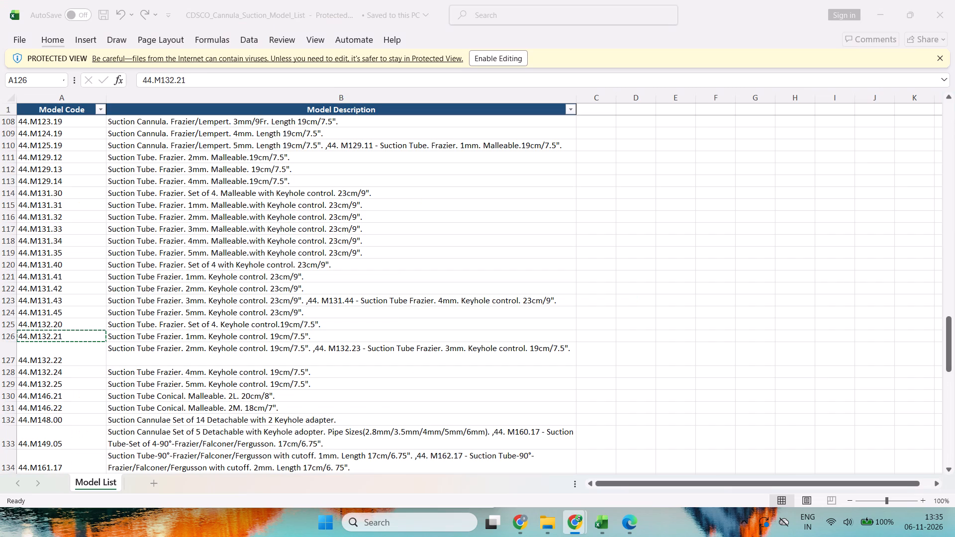
{"action": "key", "text": "Tab"}
{"action": "key", "text": "ctrl+c"}
{"action": "key", "text": "alt+Tab"}
{"action": "key", "text": "Tab"}
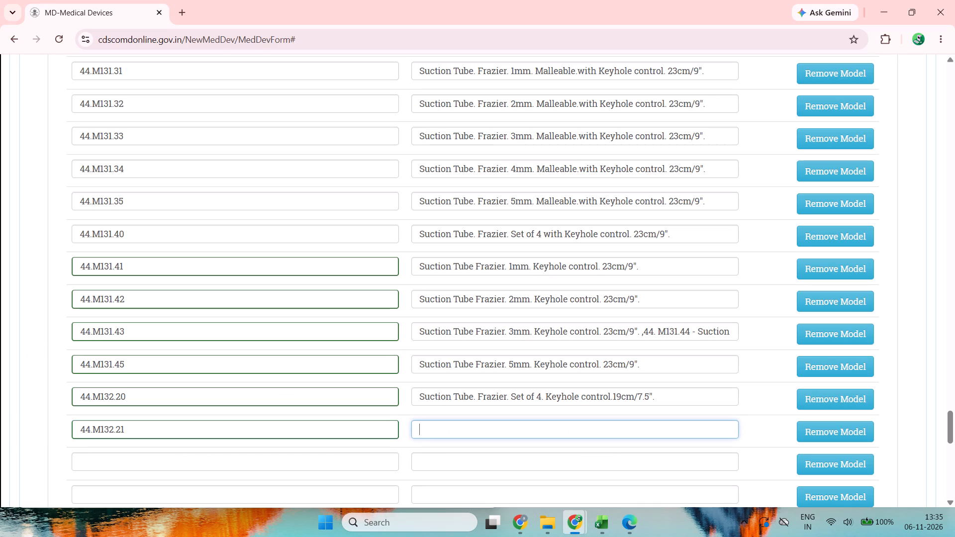
{"action": "key", "text": "ctrl+super+v"}
{"action": "key", "text": "alt+Tab"}
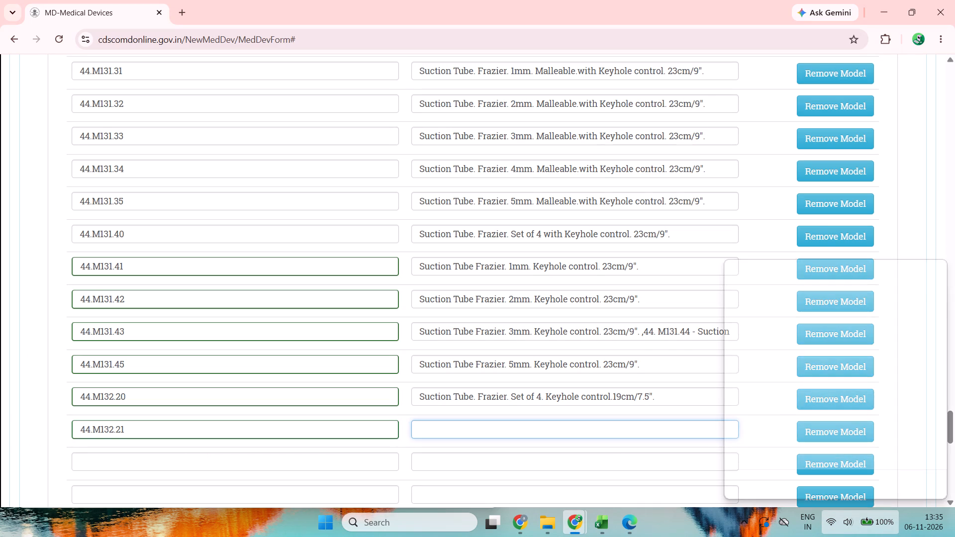
{"action": "key", "text": "ctrl+v"}
Copy model code 44.M132.22 and its full Suction Tube Frazier 2mm description, including the 44. M132.23 3mm text, from Excel into the next blank row.
{"action": "key", "text": "alt+Tab"}
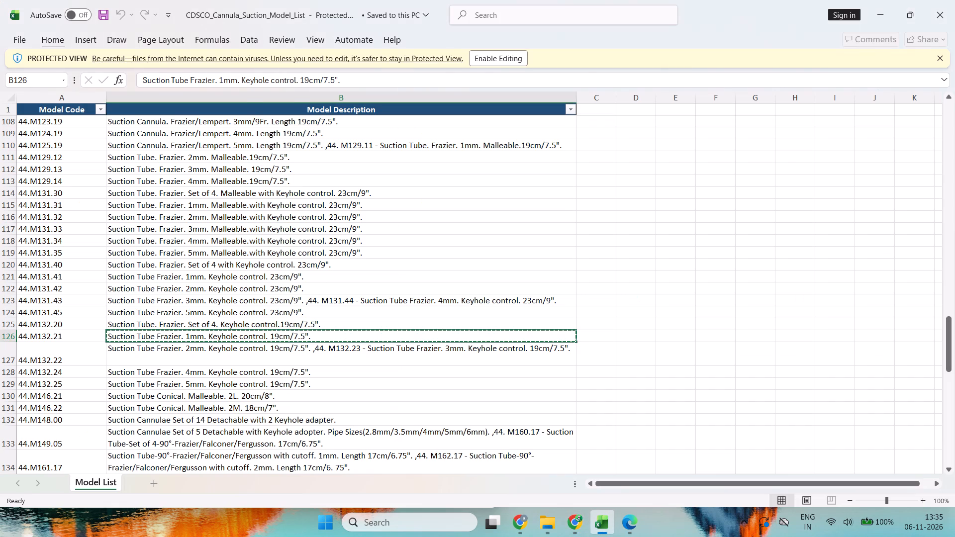
{"action": "key", "text": "Down"}
{"action": "key", "text": "Left"}
{"action": "key", "text": "ctrl+c"}
{"action": "key", "text": "alt+Tab"}
{"action": "key", "text": "Tab"}
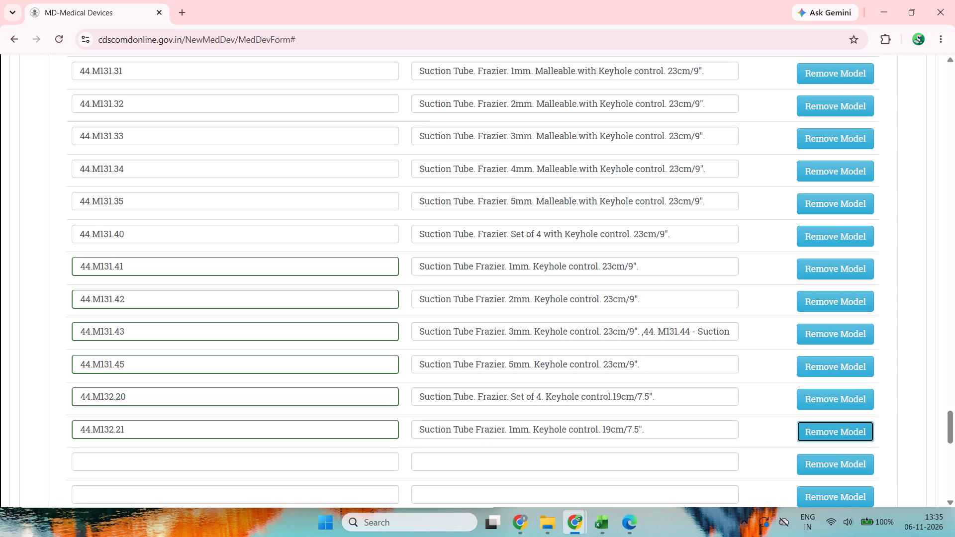
{"action": "key", "text": "Tab"}
{"action": "key", "text": "ctrl+v"}
{"action": "key", "text": "alt+Tab"}
{"action": "key", "text": "Tab"}
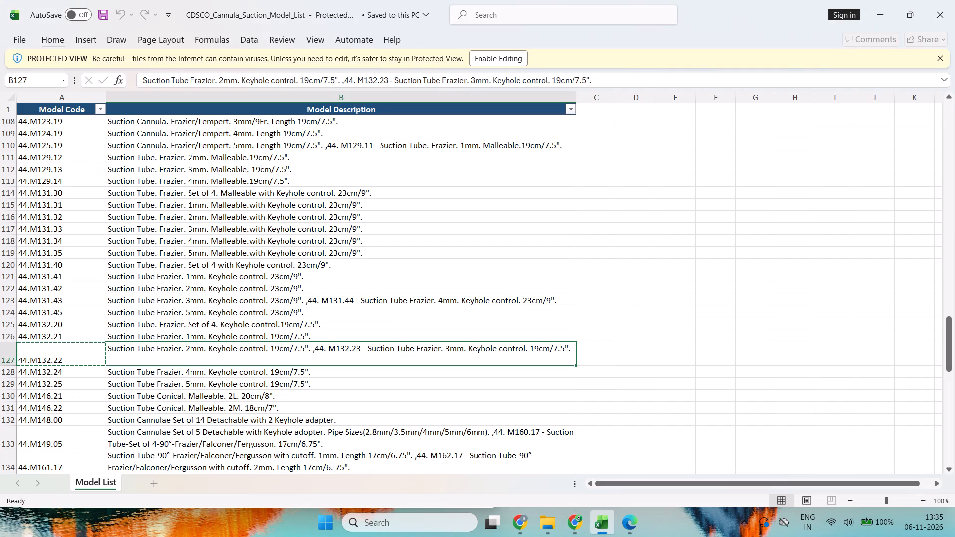
{"action": "key", "text": "ctrl+c"}
{"action": "key", "text": "Tab"}
{"action": "key", "text": "Tab"}
{"action": "key", "text": "alt+Tab"}
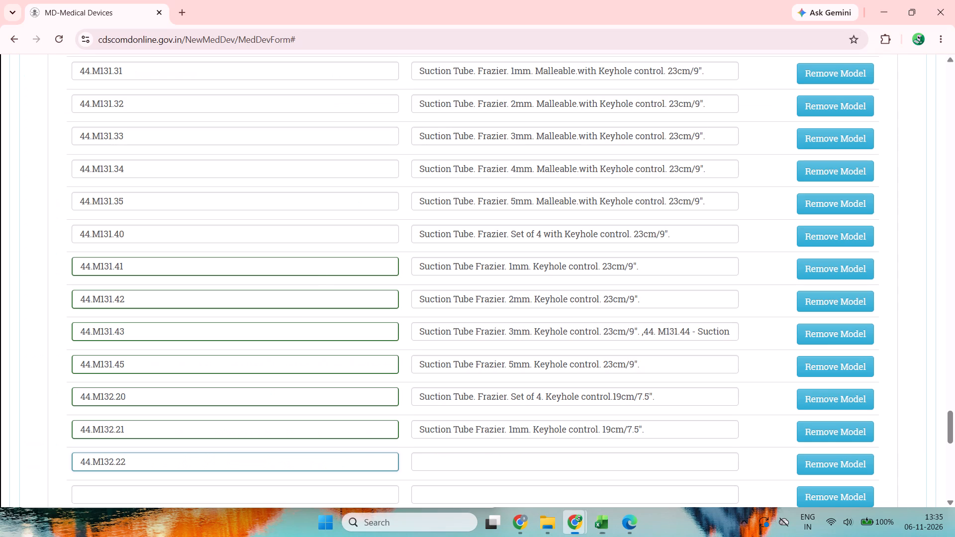
{"action": "key", "text": "Tab"}
{"action": "key", "text": "ctrl+v"}
{"action": "key", "text": "alt+Tab"}
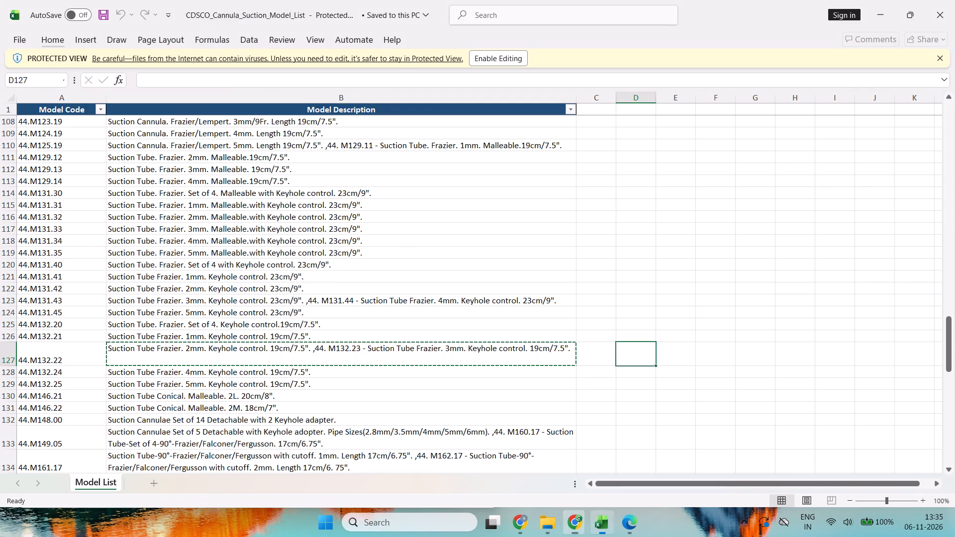
Copy model code 44.M132.24 and its description "Suction Tube Frazier. 4mm. Keyhole control. 19cm/7.5"." from Excel into the next blank row.
{"action": "key", "text": "Down"}
{"action": "key", "text": "Left"}
{"action": "key", "text": "Left"}
{"action": "key", "text": "Left"}
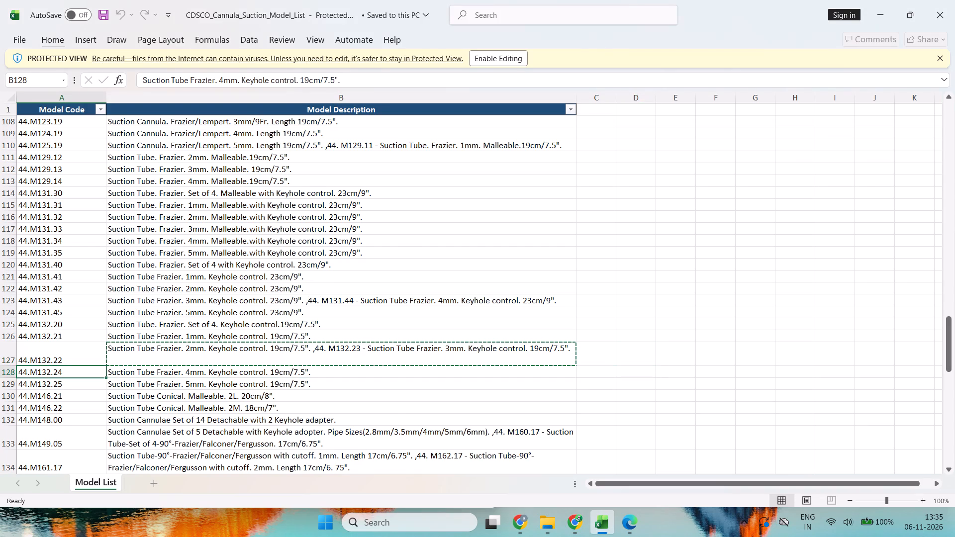
{"action": "key", "text": "ctrl+c"}
{"action": "key", "text": "alt+Tab"}
{"action": "key", "text": "Tab"}
{"action": "key", "text": "Tab"}
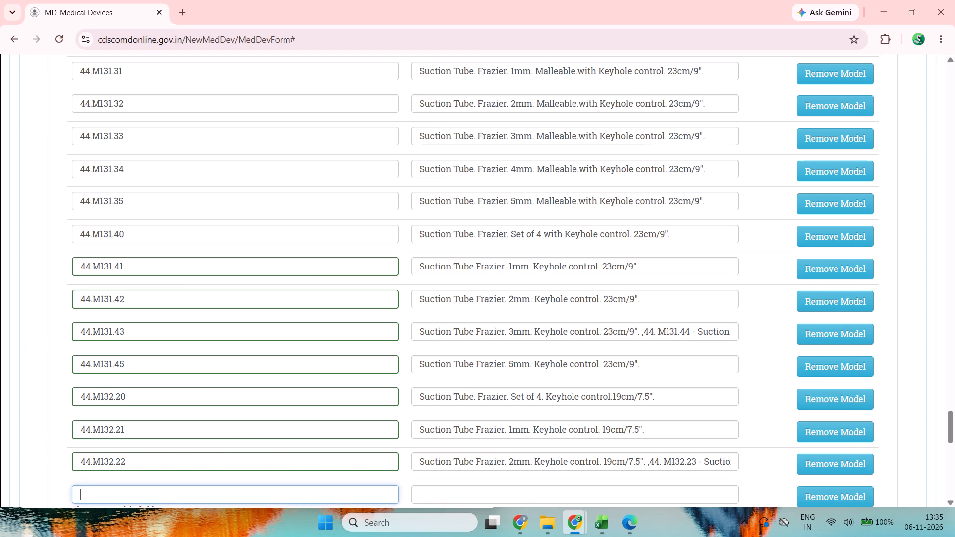
{"action": "key", "text": "ctrl+v"}
{"action": "key", "text": "alt+Tab"}
{"action": "key", "text": "Tab"}
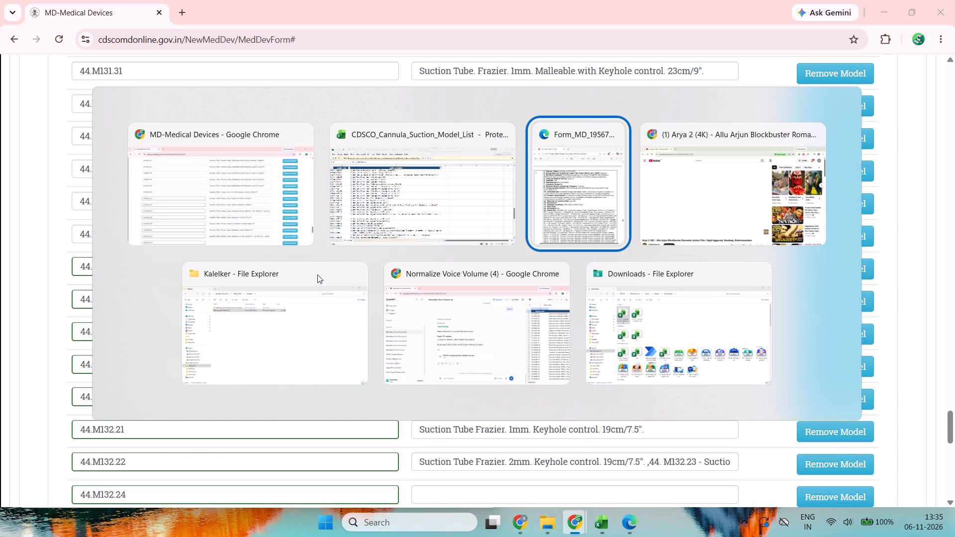
{"action": "key", "text": "Left"}
{"action": "key", "text": "Return"}
{"action": "key", "text": "Tab"}
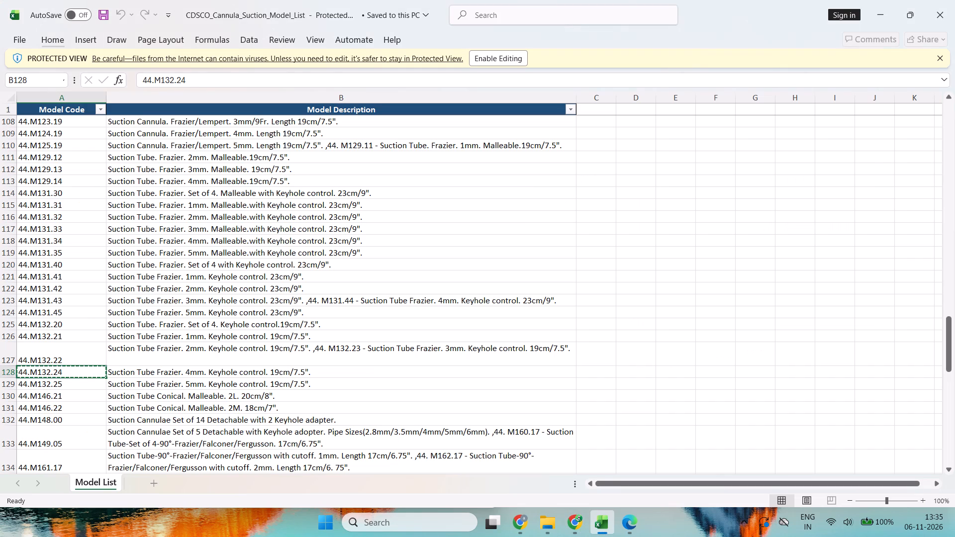
{"action": "key", "text": "ctrl+c"}
{"action": "key", "text": "alt+Tab"}
{"action": "key", "text": "Tab"}
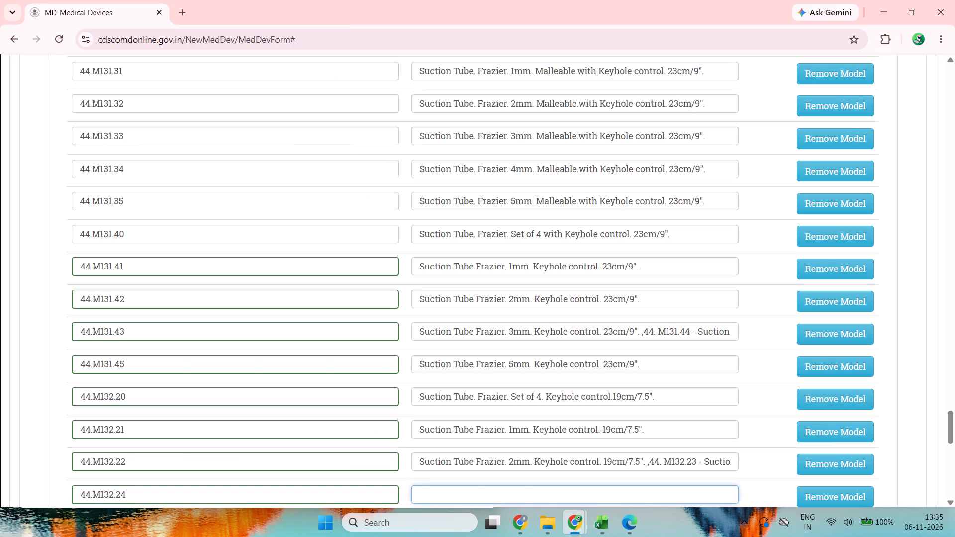
{"action": "key", "text": "ctrl+v"}
Copy model code 44.M132.25 and its description "Suction Tube Frazier. 5mm. Keyhole control. 19cm/7.5"." from Excel into the next blank row.
{"action": "key", "text": "alt+Tab"}
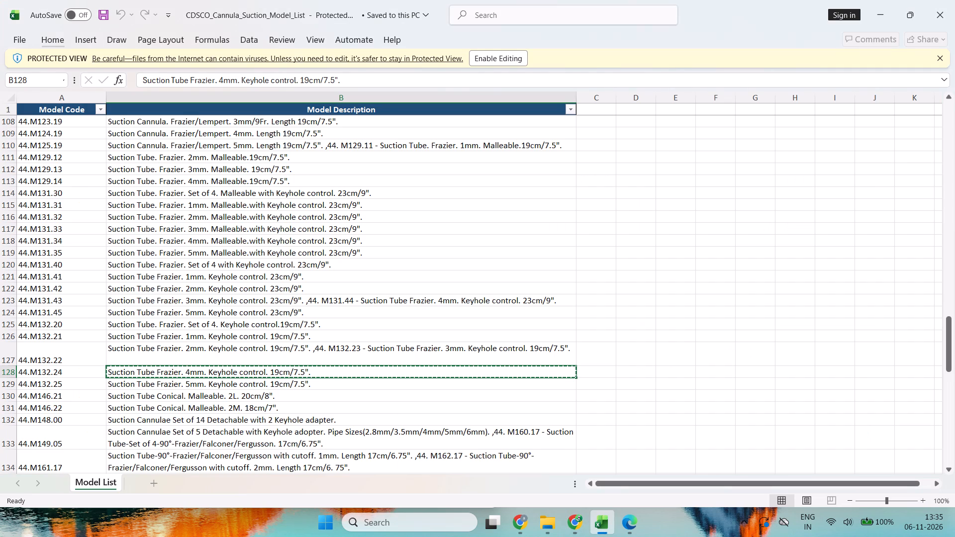
{"action": "key", "text": "alt+Tab"}
{"action": "key", "text": "Down"}
{"action": "key", "text": "Down"}
{"action": "key", "text": "Tab"}
{"action": "key", "text": "Tab"}
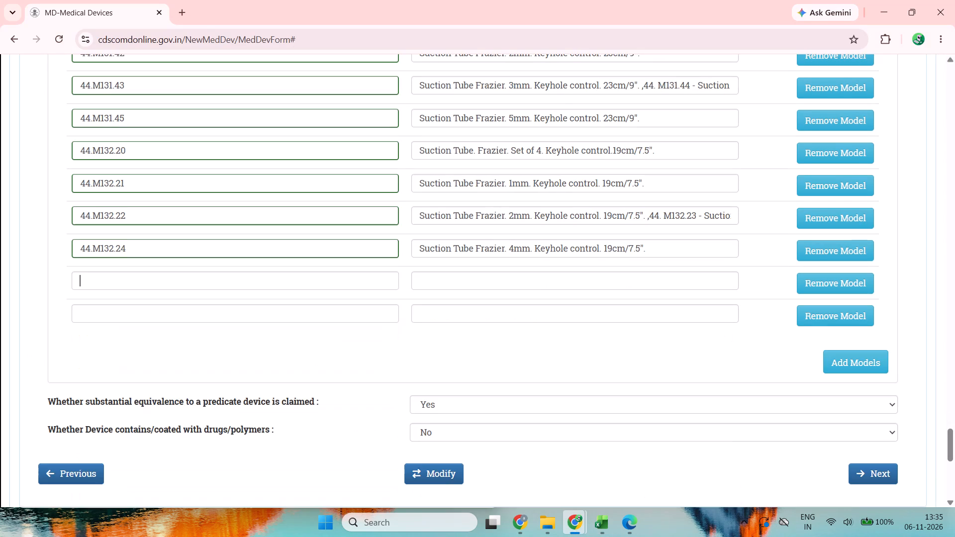
{"action": "key", "text": "alt+Tab"}
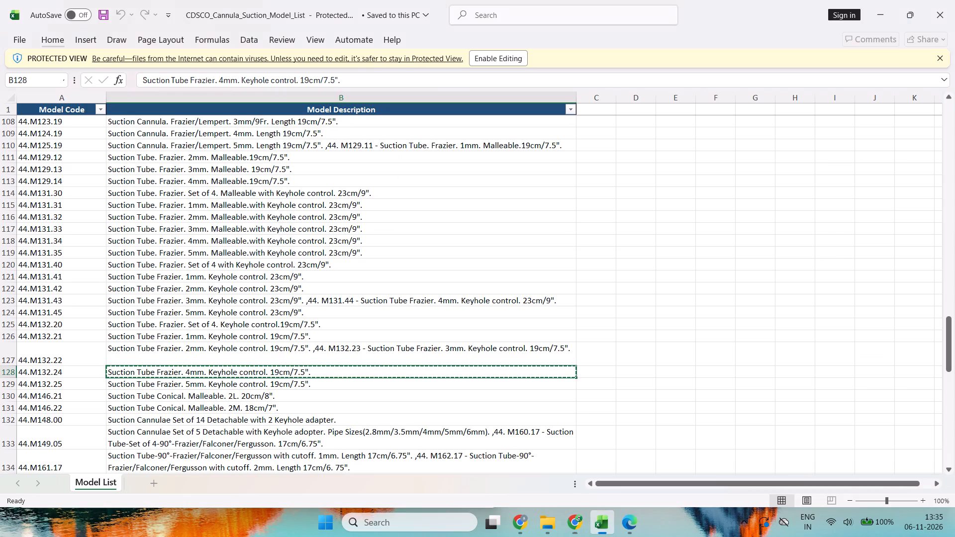
{"action": "key", "text": "Down"}
{"action": "key", "text": "Left"}
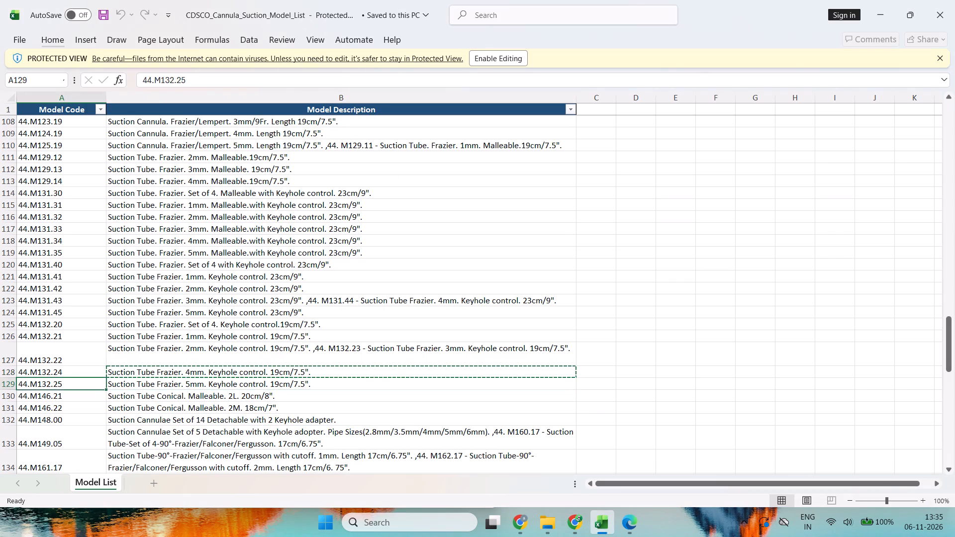
{"action": "key", "text": "ctrl+c"}
{"action": "key", "text": "alt+Tab"}
{"action": "key", "text": "Tab"}
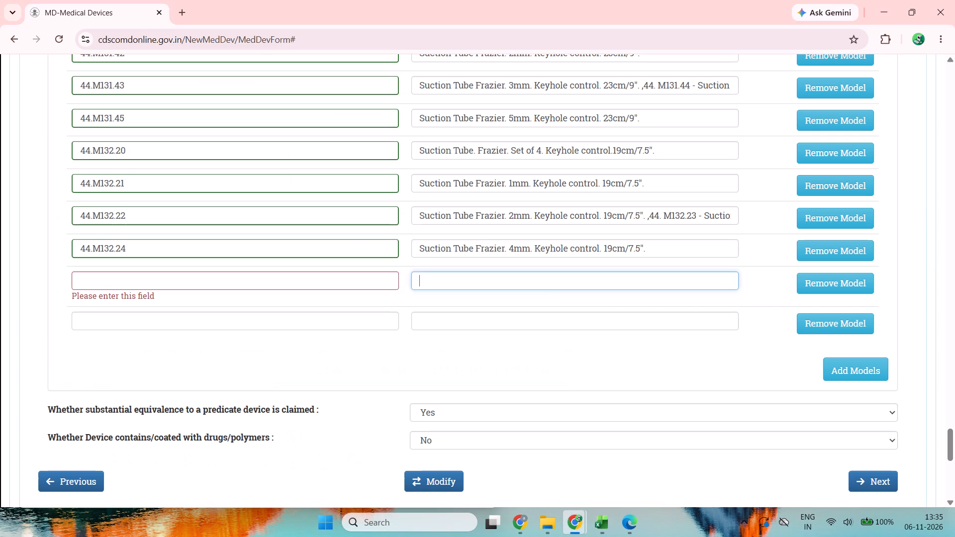
{"action": "left_click", "coordinate": [148, 269]}
{"action": "left_click", "coordinate": [148, 275]}
{"action": "key", "text": "ctrl+v"}
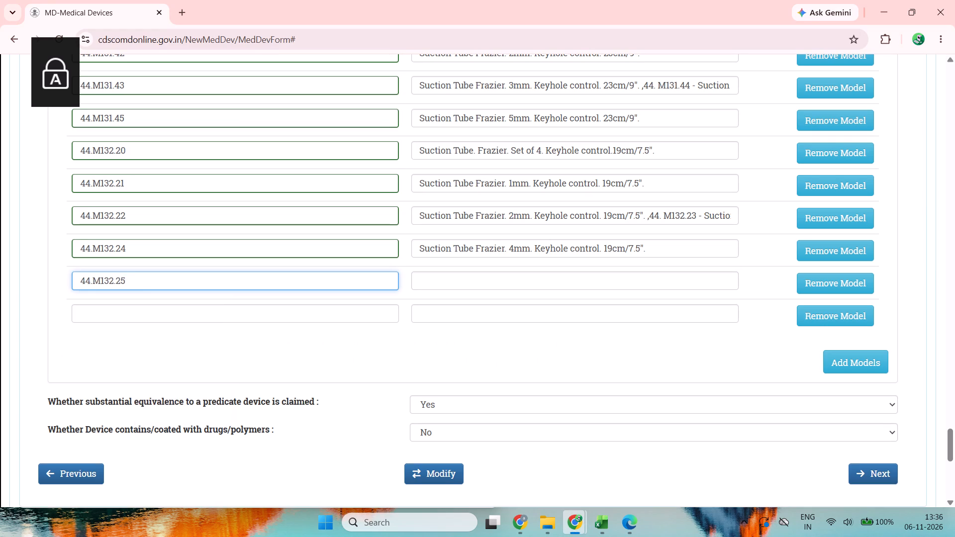
{"action": "key", "text": "alt+Tab"}
{"action": "key", "text": "Tab"}
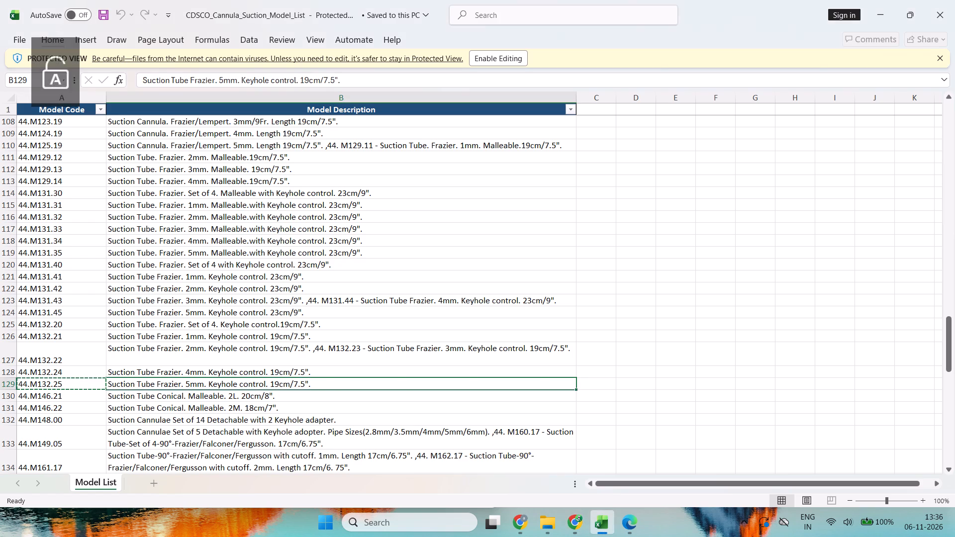
{"action": "key", "text": "ctrl+c"}
{"action": "key", "text": "alt+Tab"}
{"action": "key", "text": "Tab"}
{"action": "key", "text": "ctrl+v"}
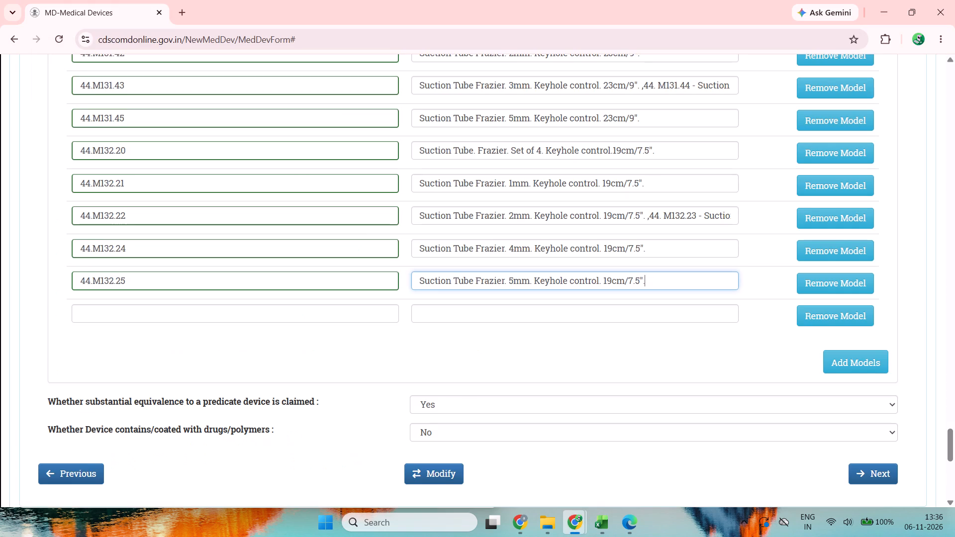
Copy model code 44.M146.21 and its description "Suction Tube Conical. Malleable. 2L. 20cm/8"." from Excel into the last blank row.
{"action": "key", "text": "Tab"}
{"action": "key", "text": "Down"}
{"action": "key", "text": "Left"}
{"action": "key", "text": "alt+Tab"}
{"action": "key", "text": "Down"}
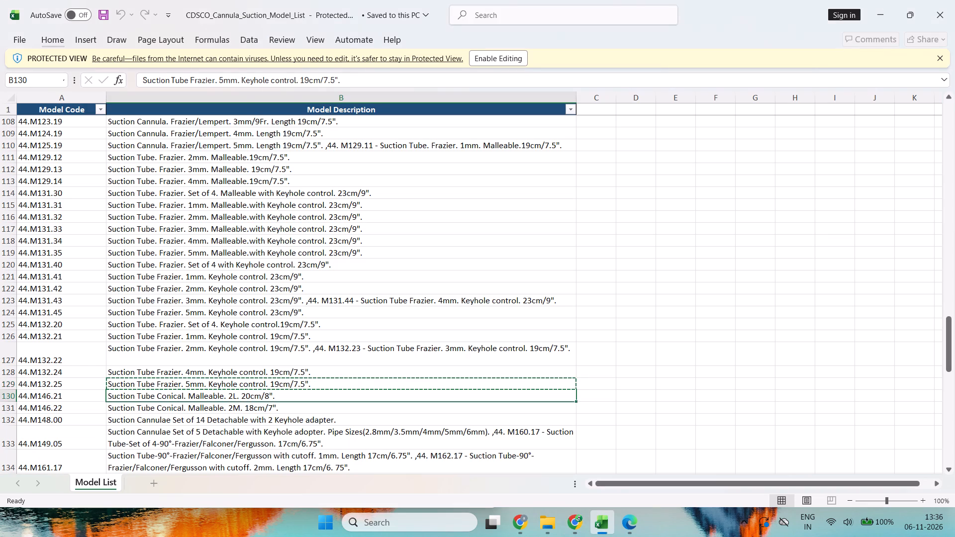
{"action": "key", "text": "Left"}
{"action": "key", "text": "ctrl+c"}
{"action": "key", "text": "alt+Tab"}
{"action": "key", "text": "Tab"}
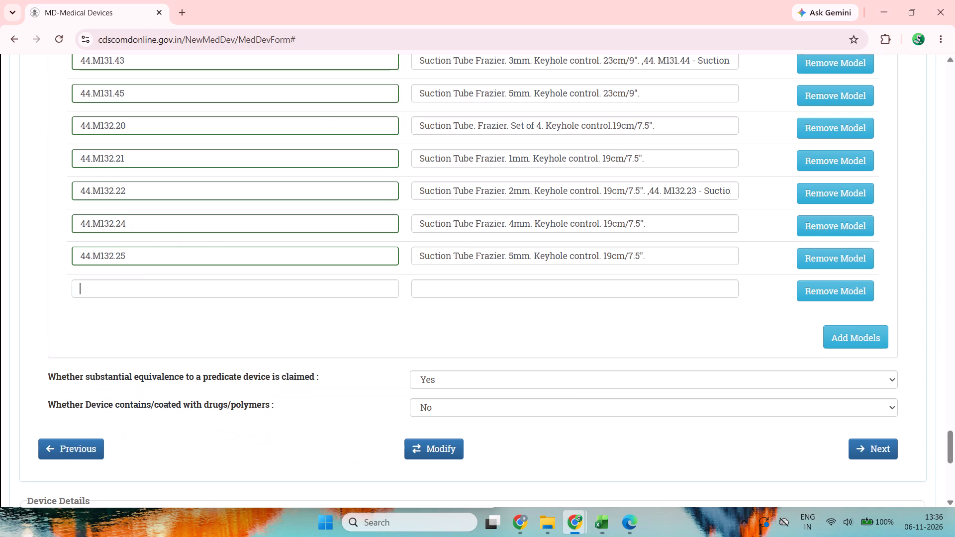
{"action": "key", "text": "ctrl+v"}
{"action": "key", "text": "alt+Tab"}
{"action": "key", "text": "Tab"}
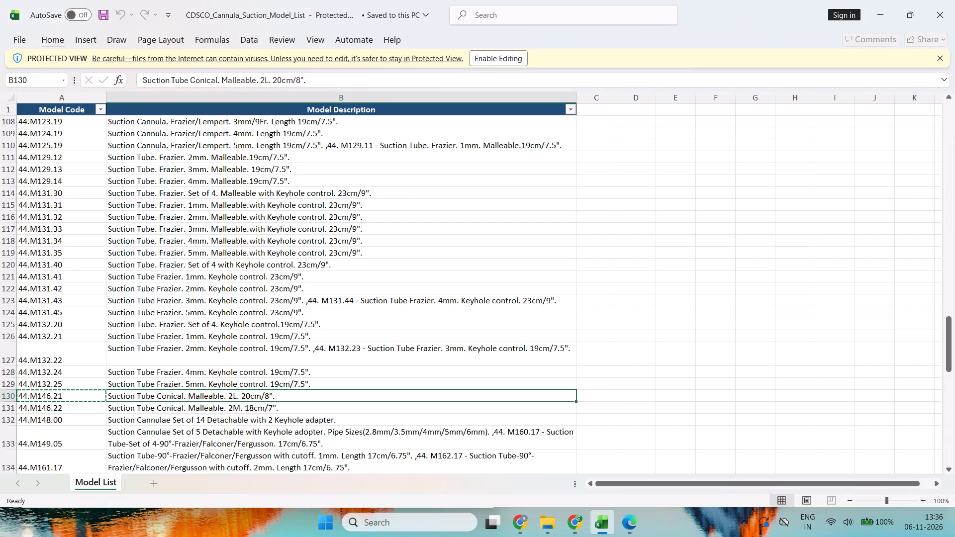
{"action": "key", "text": "ctrl+c"}
{"action": "key", "text": "alt+Tab"}
{"action": "key", "text": "Tab"}
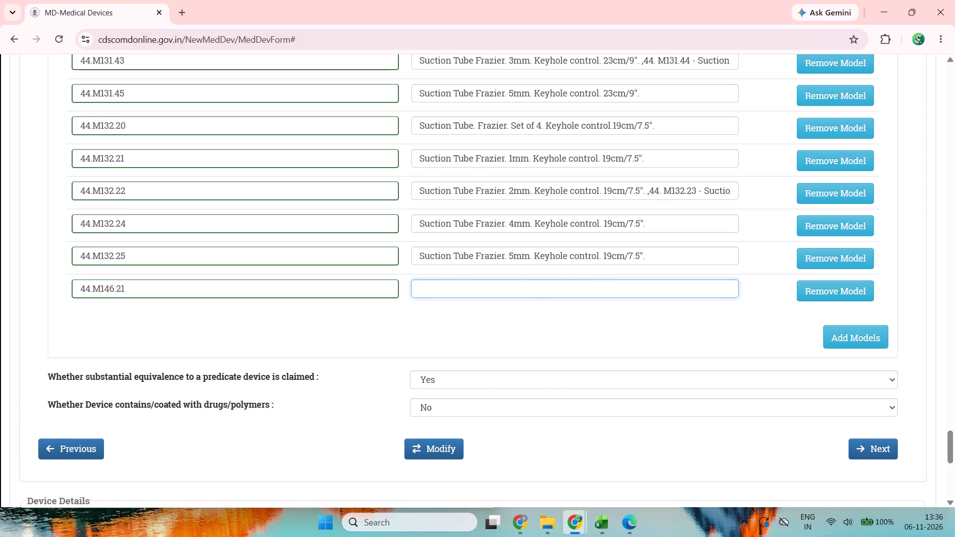
{"action": "key", "text": "ctrl+v"}
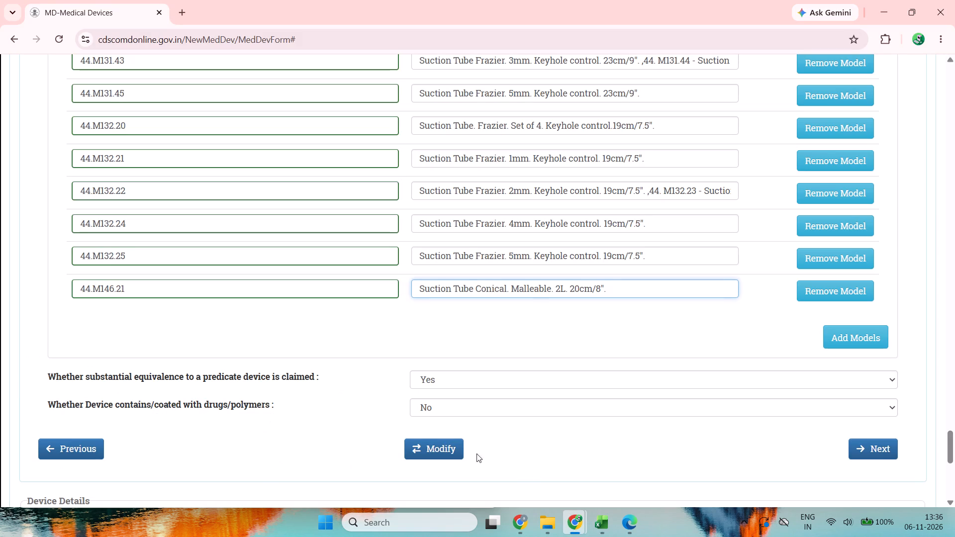
Save the modified Suction Instruments device details and acknowledge the confirmation.
{"action": "left_click", "coordinate": [469, 453]}
{"action": "left_click", "coordinate": [459, 451]}
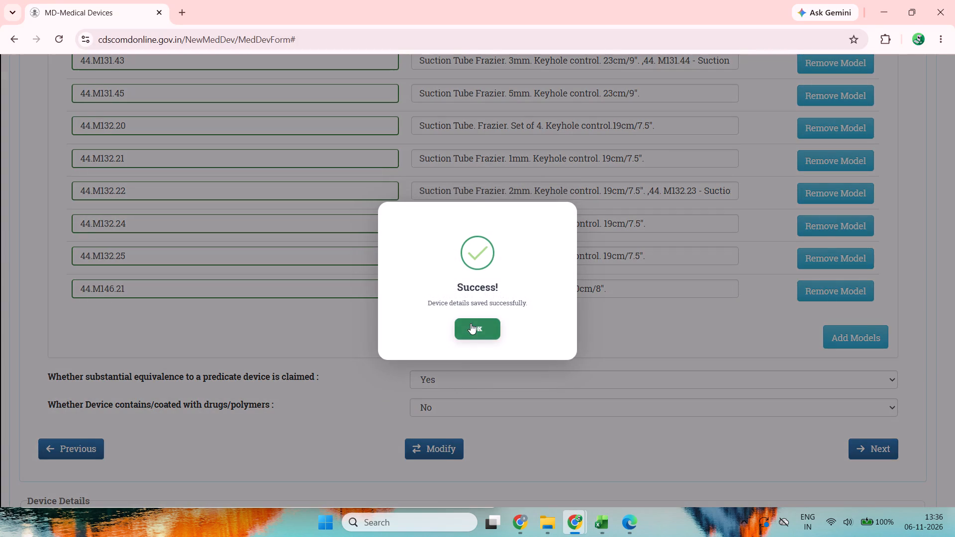
{"action": "left_click", "coordinate": [471, 323]}
Reopen the Suction Instruments record from the second page of the device list for editing and expand its Models section.
{"action": "scroll", "coordinate": [289, 330], "scroll_direction": "down", "scroll_amount": 20}
{"action": "scroll", "coordinate": [289, 330], "scroll_direction": "down", "scroll_amount": 2}
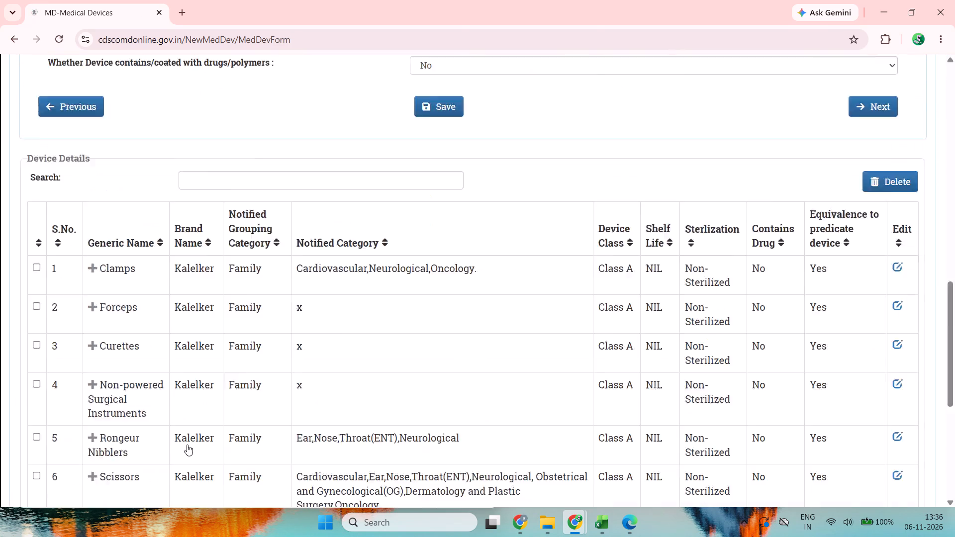
{"action": "scroll", "coordinate": [187, 445], "scroll_direction": "down", "scroll_amount": 5}
{"action": "left_click", "coordinate": [371, 379]}
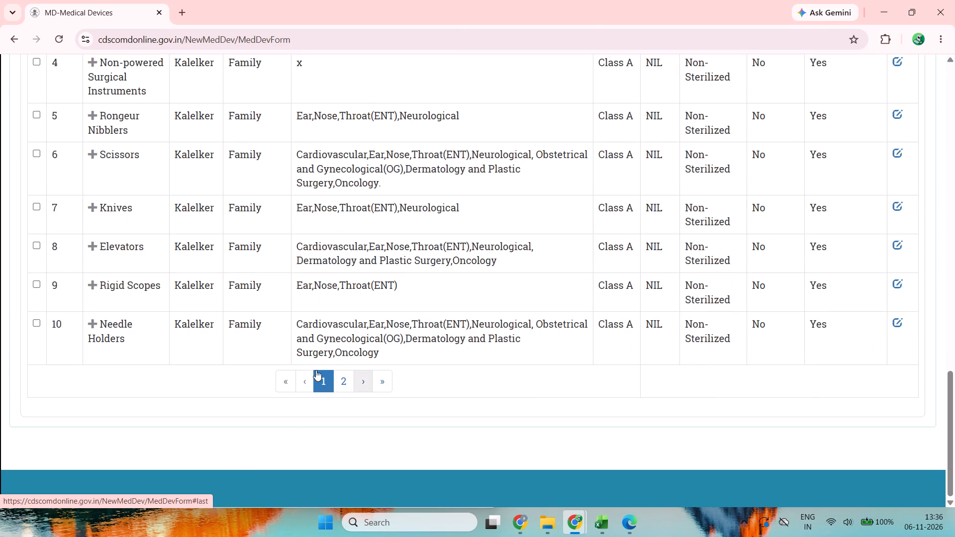
{"action": "left_click", "coordinate": [391, 380]}
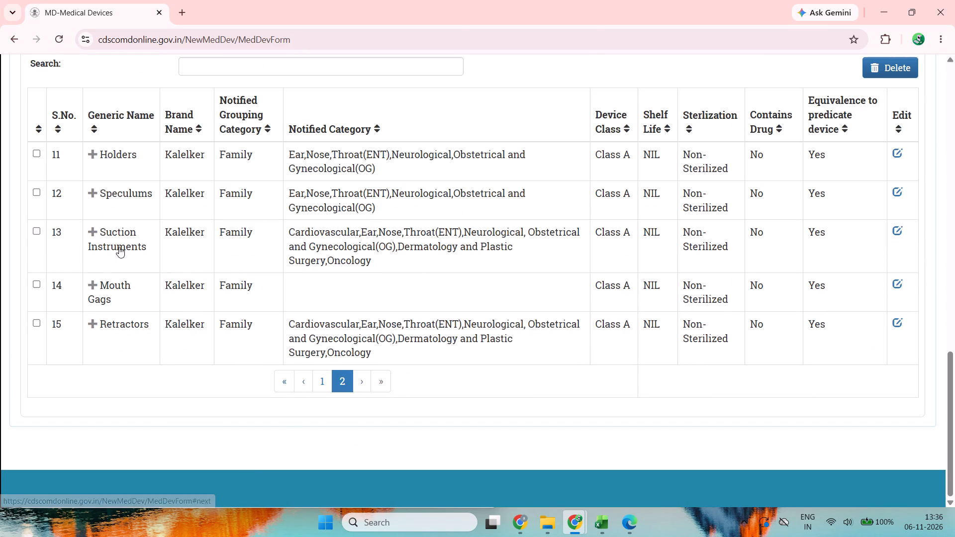
{"action": "left_click", "coordinate": [38, 230]}
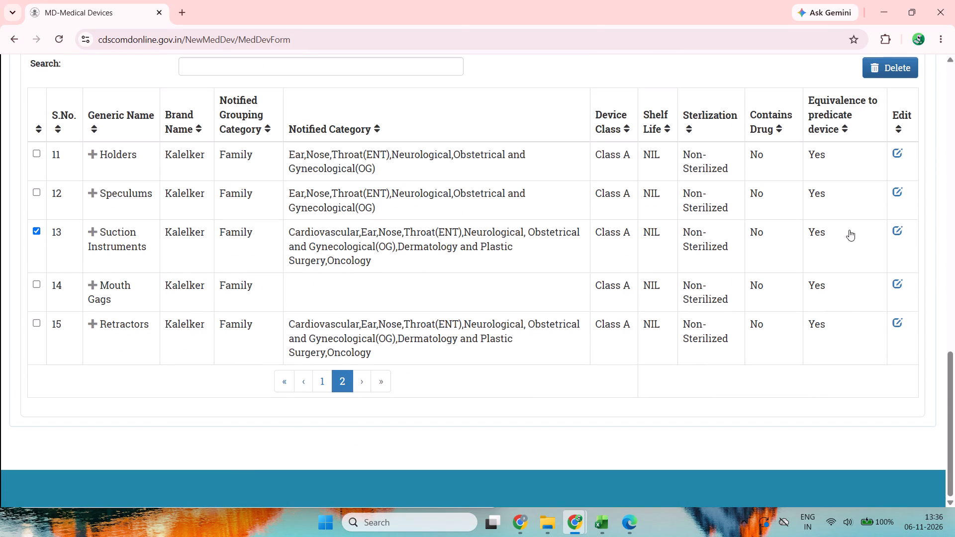
{"action": "left_click", "coordinate": [898, 233]}
{"action": "scroll", "coordinate": [140, 351], "scroll_direction": "down", "scroll_amount": 12}
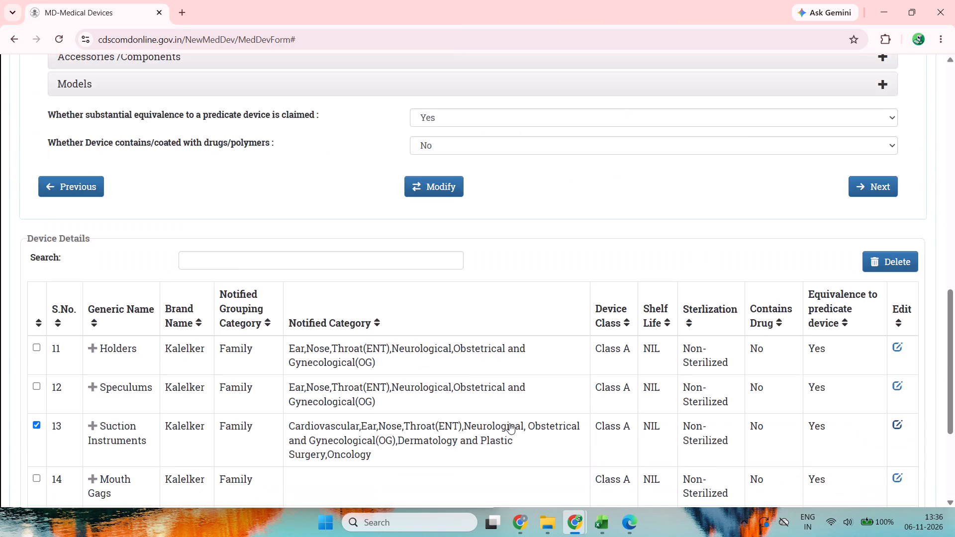
{"action": "scroll", "coordinate": [852, 192], "scroll_direction": "up", "scroll_amount": 3}
{"action": "left_click", "coordinate": [881, 224]}
Review the saved model codes and specifications in the Suction Instruments model list, especially the last rows.
{"action": "scroll", "coordinate": [862, 226], "scroll_direction": "down", "scroll_amount": 3}
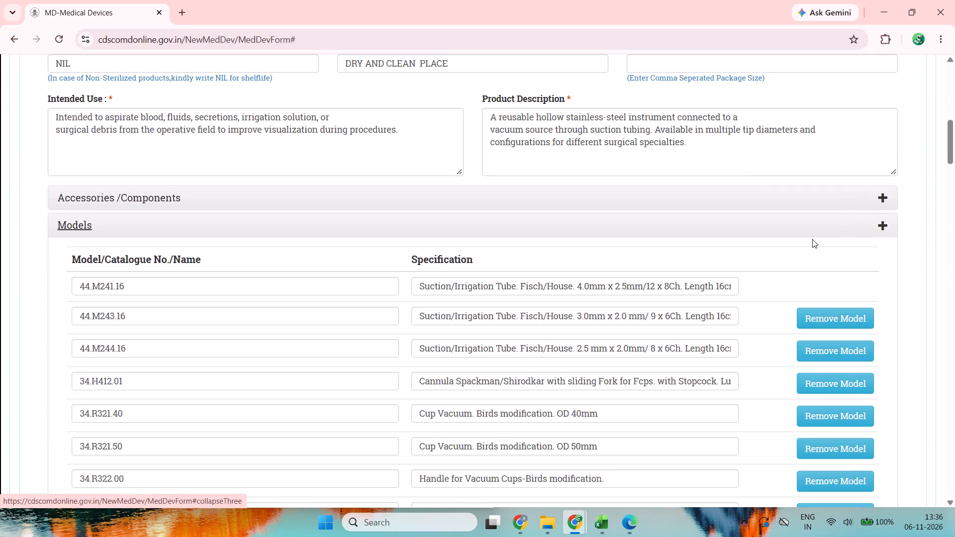
{"action": "scroll", "coordinate": [812, 239], "scroll_direction": "down", "scroll_amount": 20}
{"action": "scroll", "coordinate": [812, 239], "scroll_direction": "down", "scroll_amount": 19}
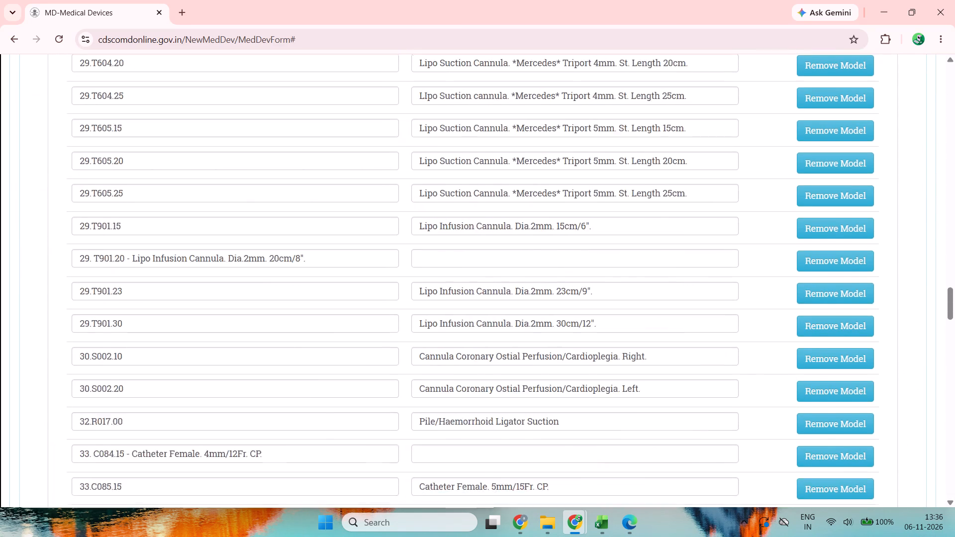
{"action": "scroll", "coordinate": [383, 327], "scroll_direction": "down", "scroll_amount": 20}
{"action": "scroll", "coordinate": [383, 327], "scroll_direction": "down", "scroll_amount": 19}
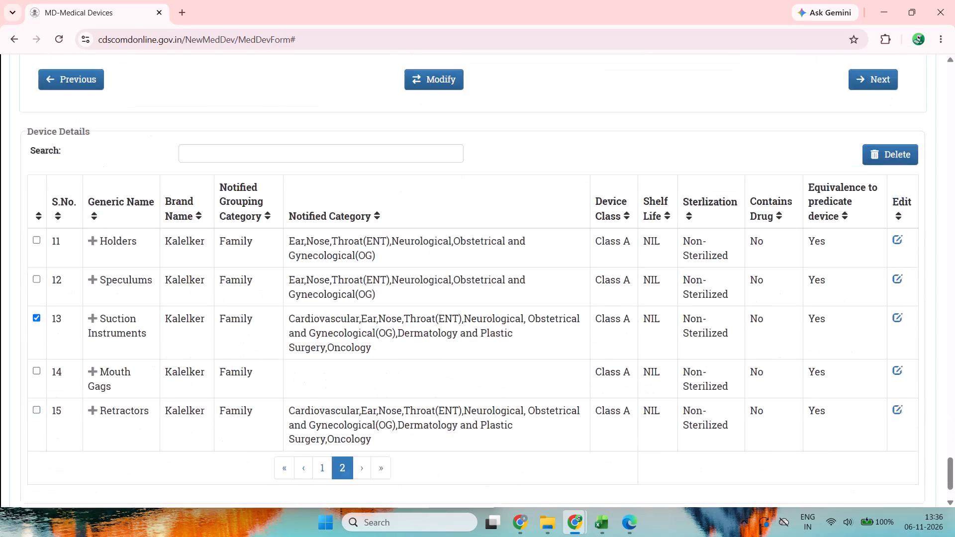
{"action": "scroll", "coordinate": [383, 327], "scroll_direction": "up", "scroll_amount": 11}
{"action": "scroll", "coordinate": [383, 327], "scroll_direction": "down", "scroll_amount": 2}
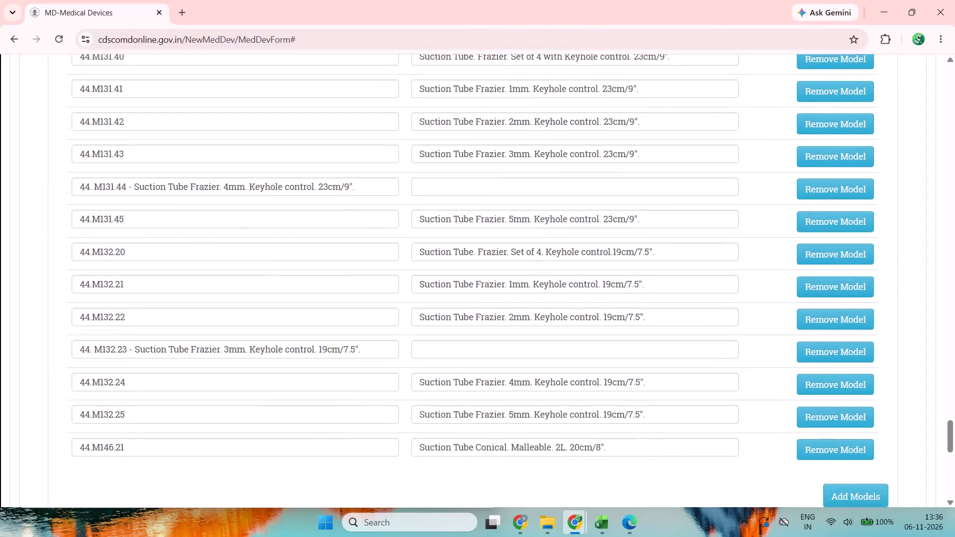
{"action": "scroll", "coordinate": [383, 327], "scroll_direction": "up", "scroll_amount": 2}
{"action": "scroll", "coordinate": [383, 327], "scroll_direction": "down", "scroll_amount": 1}
{"action": "scroll", "coordinate": [383, 327], "scroll_direction": "up", "scroll_amount": 1}
{"action": "scroll", "coordinate": [383, 327], "scroll_direction": "down", "scroll_amount": 2}
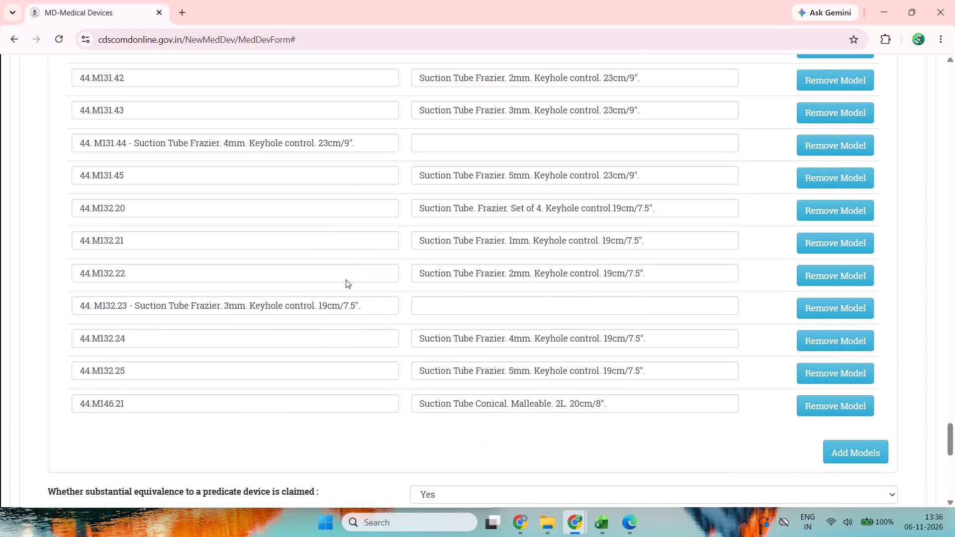
{"action": "scroll", "coordinate": [421, 182], "scroll_direction": "down", "scroll_amount": 1}
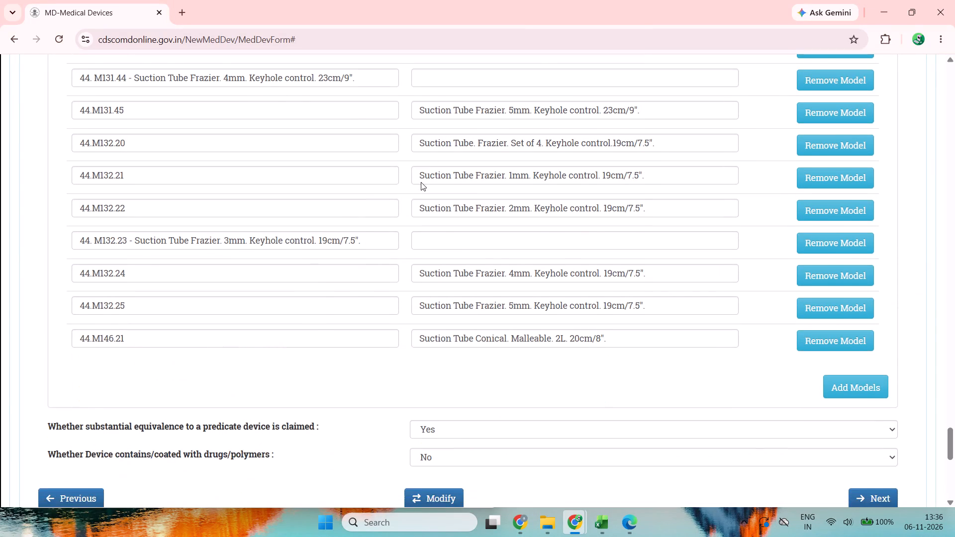
{"action": "scroll", "coordinate": [421, 182], "scroll_direction": "down", "scroll_amount": 3}
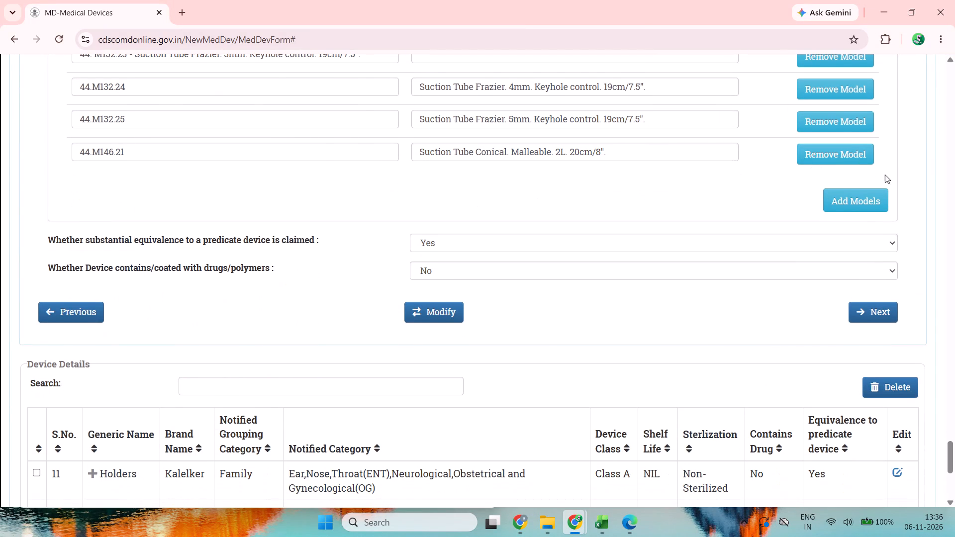
Add ten blank model rows below 44.M146.21 in the Suction Instruments model list.
{"action": "left_click", "coordinate": [863, 204]}
{"action": "key", "text": "Return"}
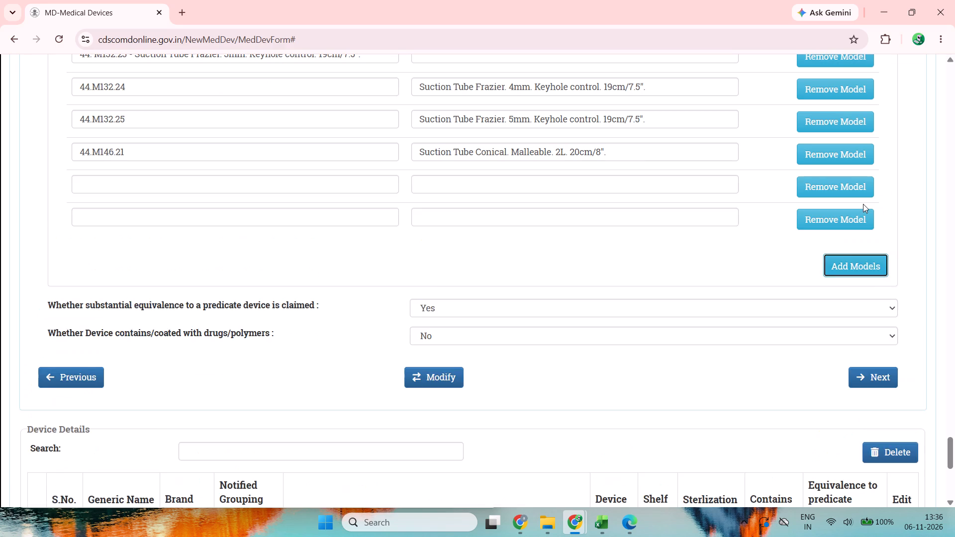
{"action": "key", "text": "Return"}
{"action": "key", "text": "Return"}
{"action": "key", "text": "Return"}
{"action": "key", "text": "Return"}
{"action": "key", "text": "Return"}
{"action": "key", "text": "Return"}
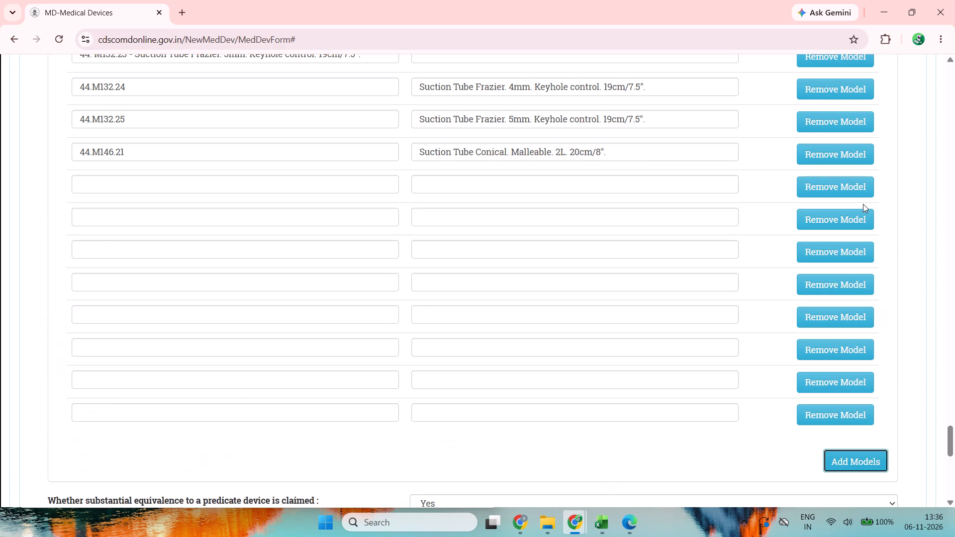
{"action": "key", "text": "Return"}
{"action": "key", "text": "Return"}
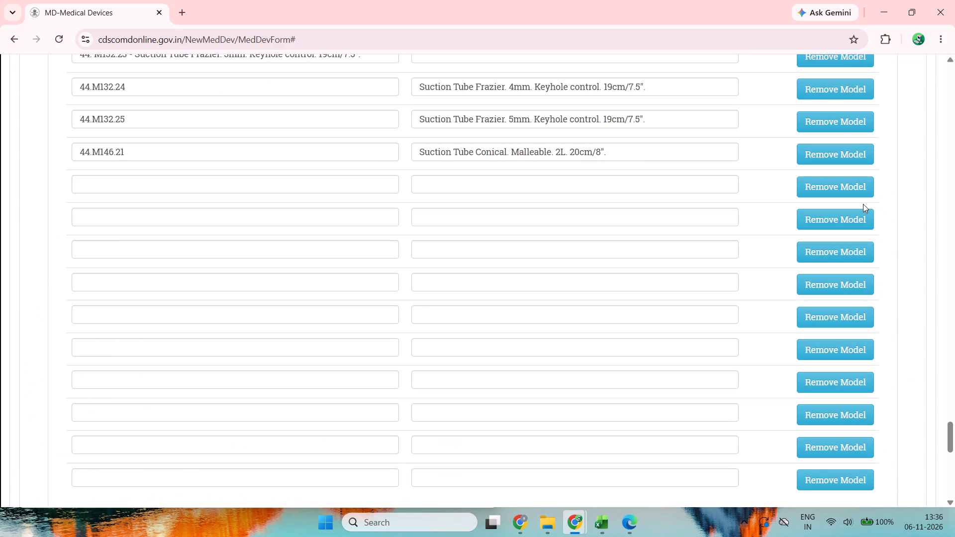
{"action": "scroll", "coordinate": [164, 182], "scroll_direction": "down", "scroll_amount": 1}
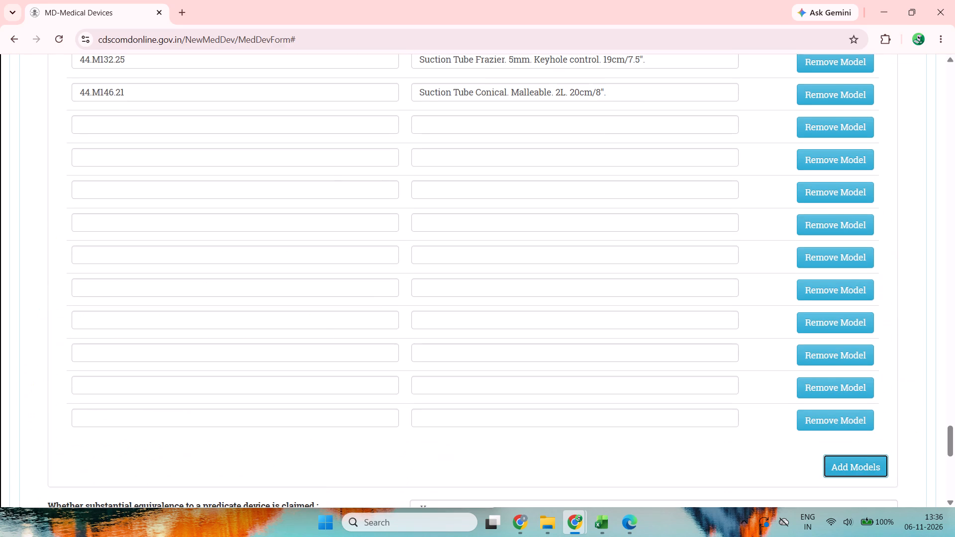
Copy model 44.M146.22 and its description "Suction Tube Conical. Malleable. 2M. 18cm/7"." from Excel into the first blank model row.
{"action": "left_click", "coordinate": [78, 126]}
{"action": "key", "text": "alt+Tab"}
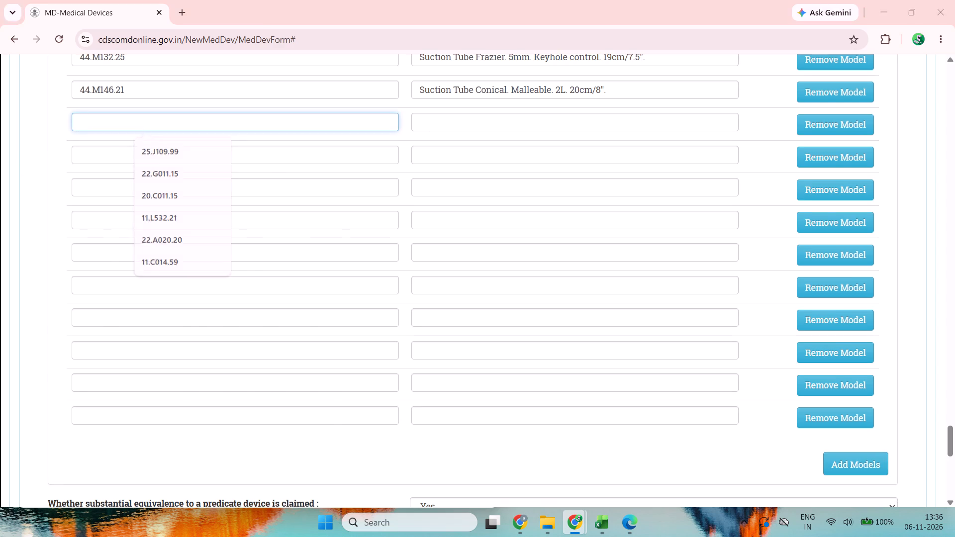
{"action": "key", "text": "Down"}
{"action": "key", "text": "Left"}
{"action": "key", "text": "ctrl+c"}
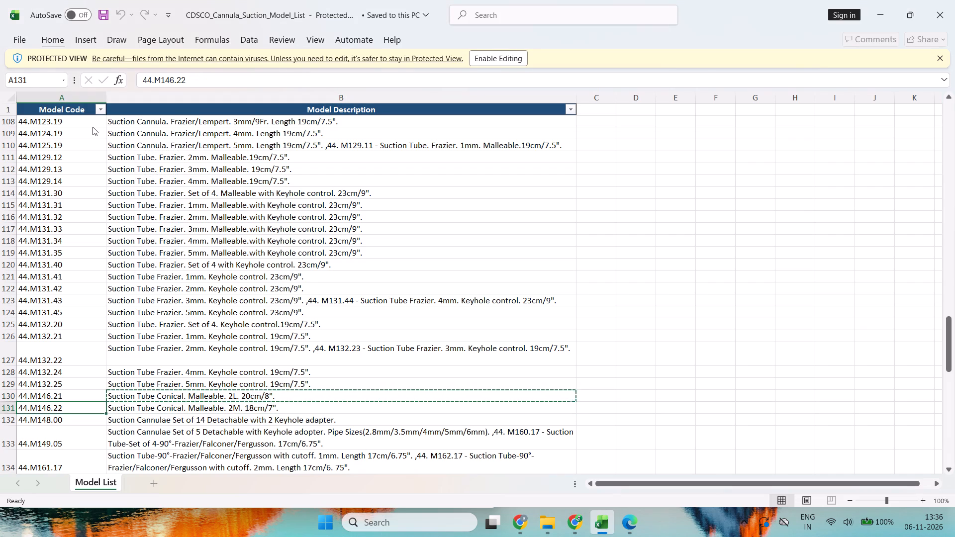
{"action": "key", "text": "Tab"}
{"action": "key", "text": "ctrl+v"}
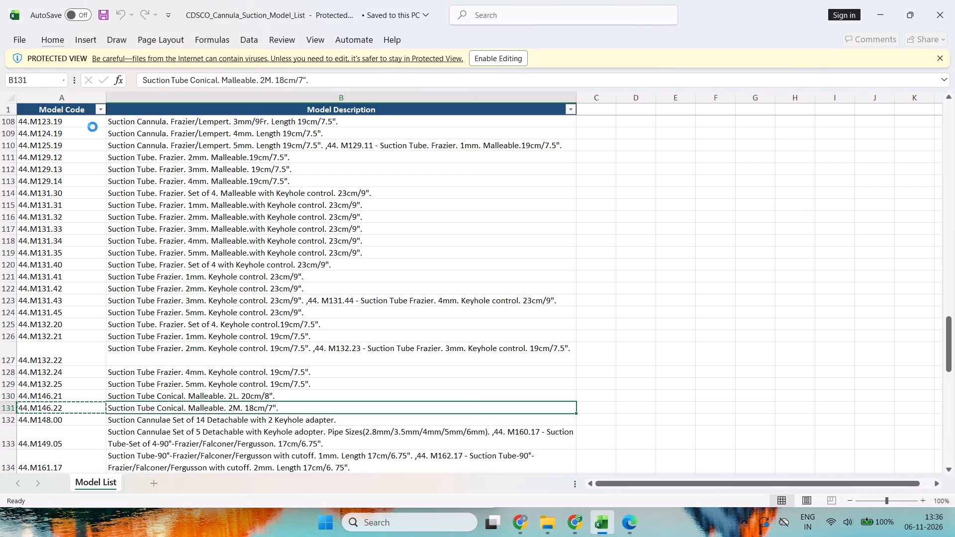
{"action": "key", "text": "alt+Tab"}
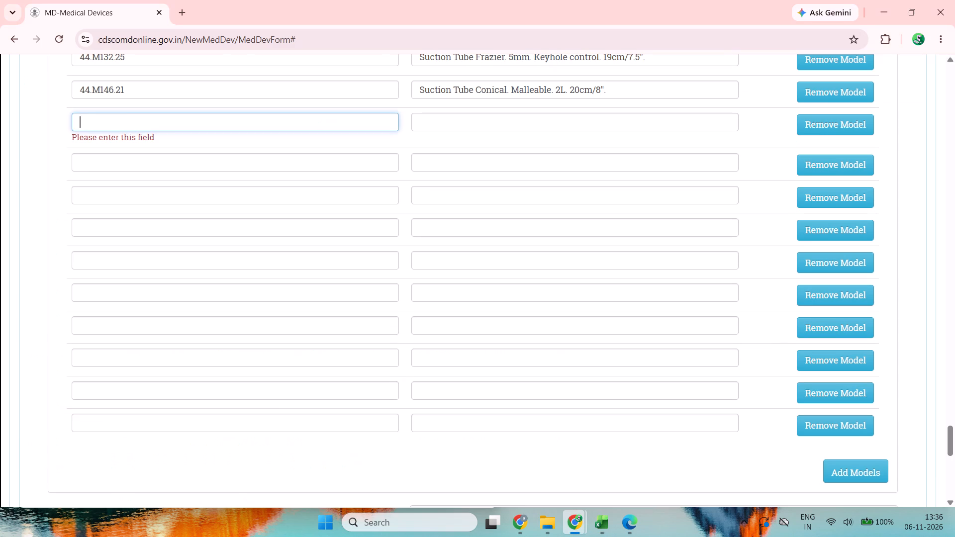
{"action": "key", "text": "ctrl+v"}
{"action": "key", "text": "alt+Tab"}
{"action": "key", "text": "Tab"}
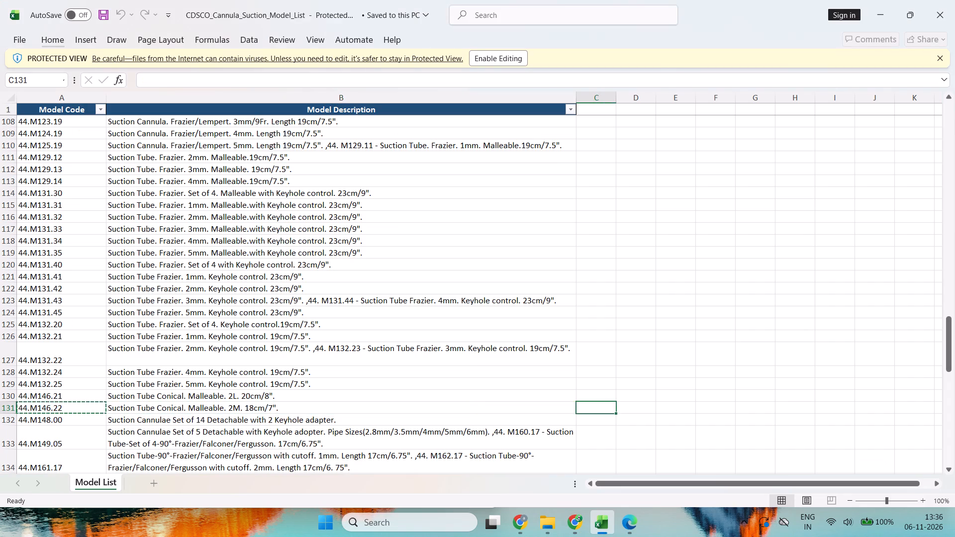
{"action": "key", "text": "Left"}
{"action": "key", "text": "ctrl+c"}
{"action": "key", "text": "alt+Tab"}
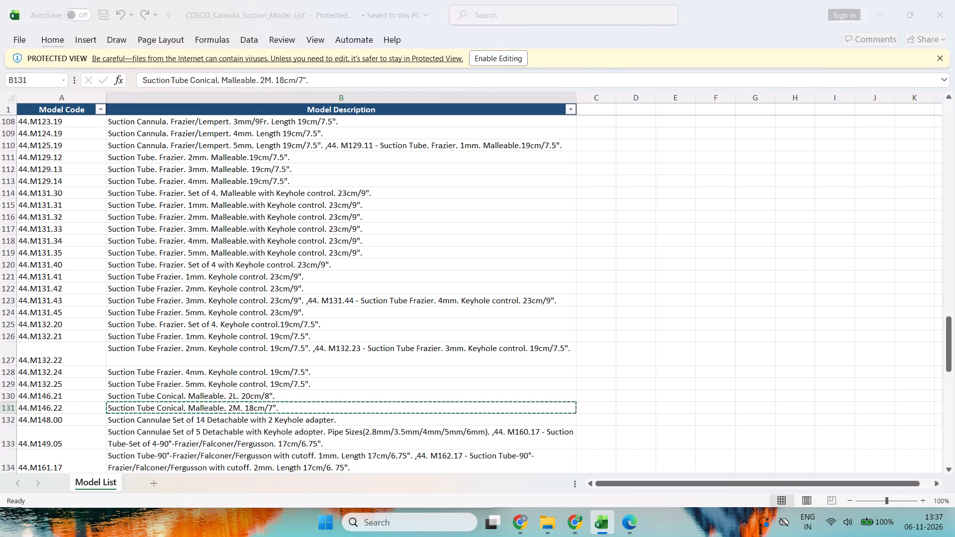
{"action": "key", "text": "Tab"}
{"action": "key", "text": "ctrl+v"}
Copy model 44.M148.00 and its description "Suction Cannulae Set of 14 Detachable with 2 Keyhole adapter." from Excel into the next model row.
{"action": "key", "text": "alt+Tab"}
{"action": "key", "text": "Right"}
{"action": "key", "text": "Down"}
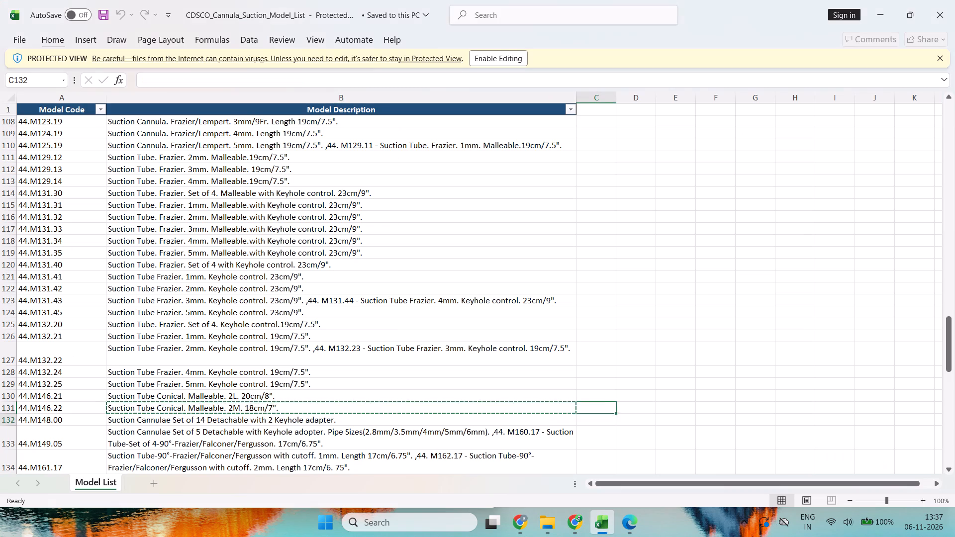
{"action": "key", "text": "Left"}
{"action": "key", "text": "Left"}
{"action": "key", "text": "ctrl+c"}
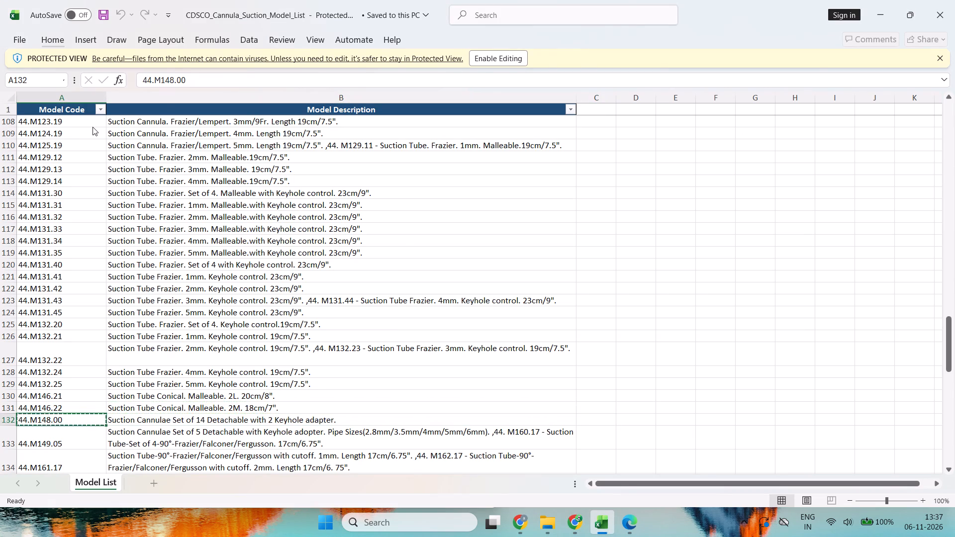
{"action": "key", "text": "alt+Tab"}
{"action": "key", "text": "Tab"}
{"action": "key", "text": "Tab"}
{"action": "key", "text": "ctrl+v"}
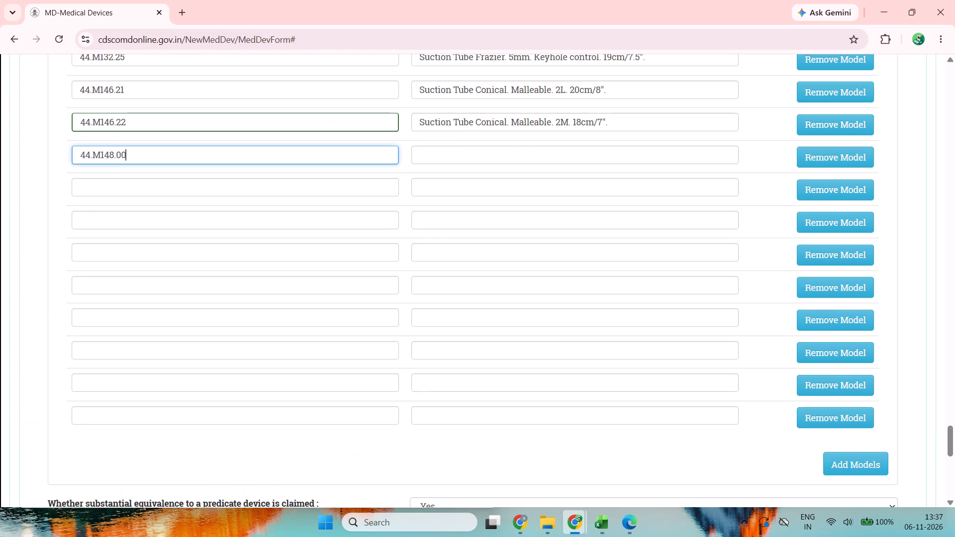
{"action": "key", "text": "alt+Tab"}
{"action": "key", "text": "Tab"}
{"action": "key", "text": "ctrl+c"}
{"action": "key", "text": "alt+Tab"}
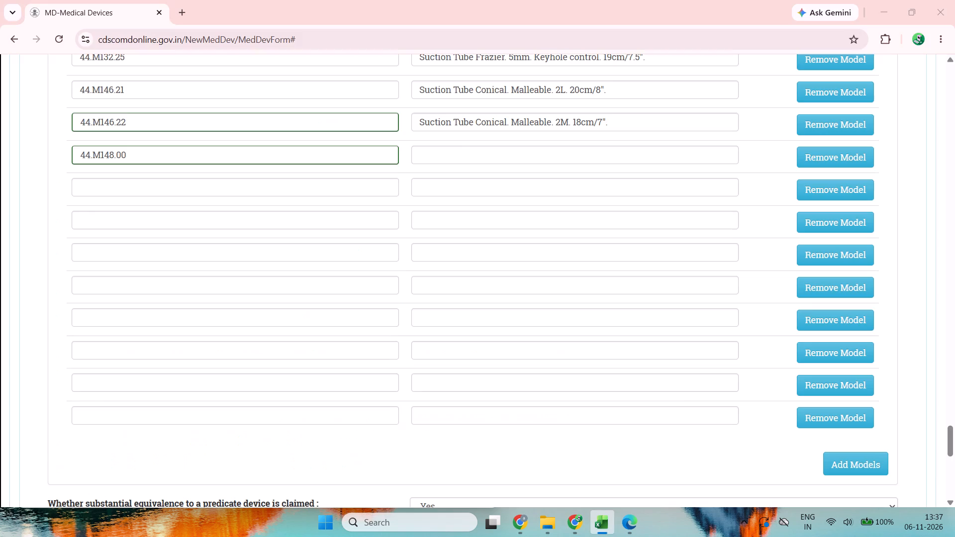
{"action": "key", "text": "Tab"}
{"action": "key", "text": "ctrl+v"}
Copy model 44.M149.05 and its full "Suction Cannulae Set of 5 Detachable with Keyhole adopter" description from Excel into the next model row.
{"action": "key", "text": "alt+Tab"}
{"action": "key", "text": "Right"}
{"action": "key", "text": "Down"}
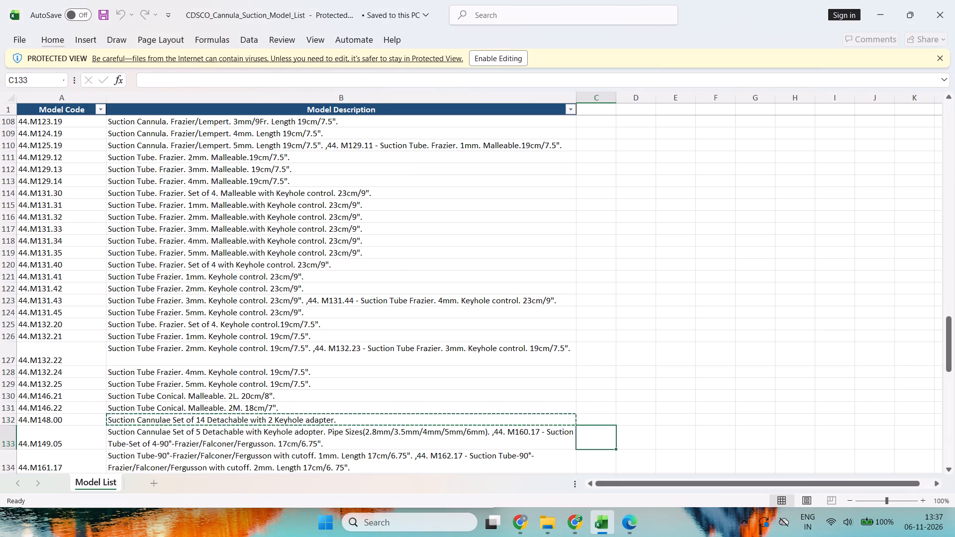
{"action": "key", "text": "Down"}
{"action": "key", "text": "Left"}
{"action": "key", "text": "Left"}
{"action": "key", "text": "Up"}
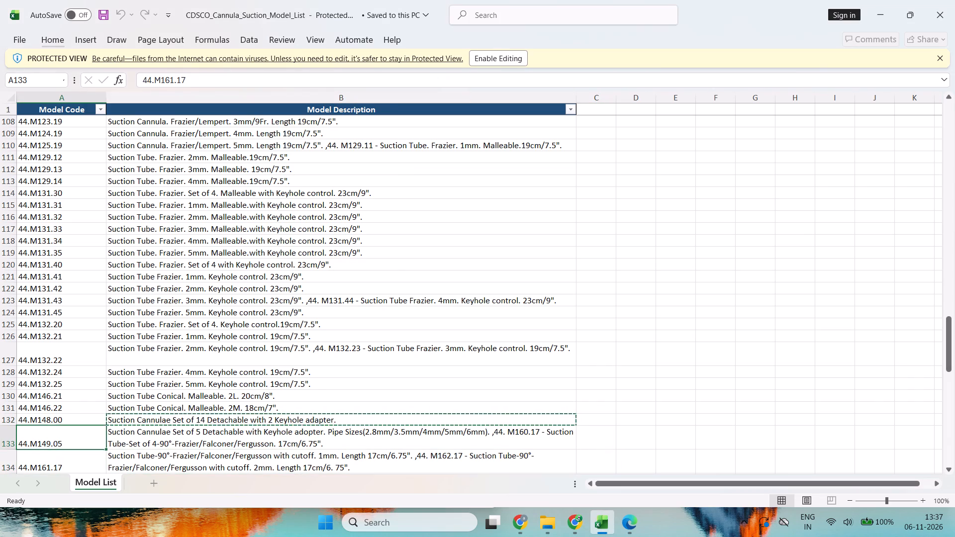
{"action": "key", "text": "ctrl+c"}
{"action": "key", "text": "alt+Tab"}
{"action": "key", "text": "Tab"}
{"action": "key", "text": "Tab"}
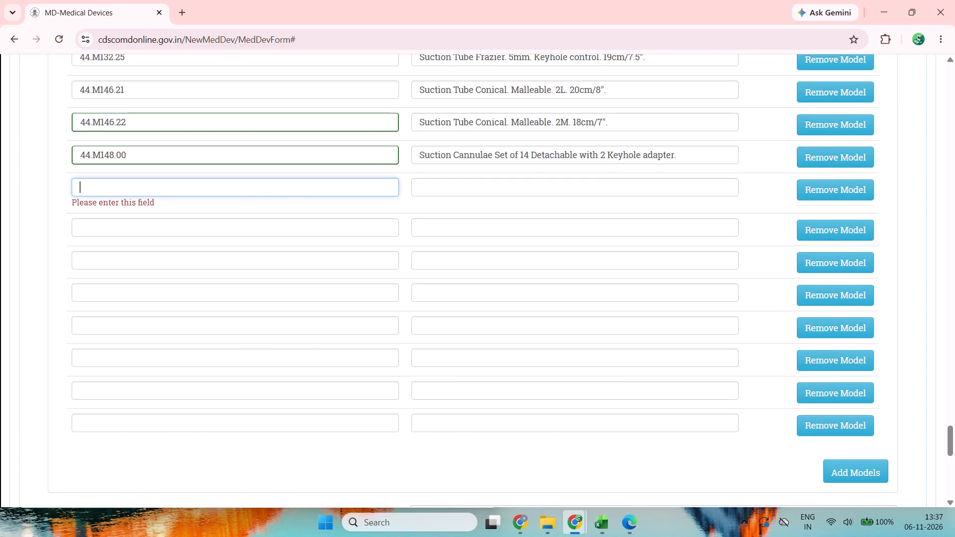
{"action": "key", "text": "ctrl+v"}
{"action": "key", "text": "alt+Tab"}
{"action": "key", "text": "Tab"}
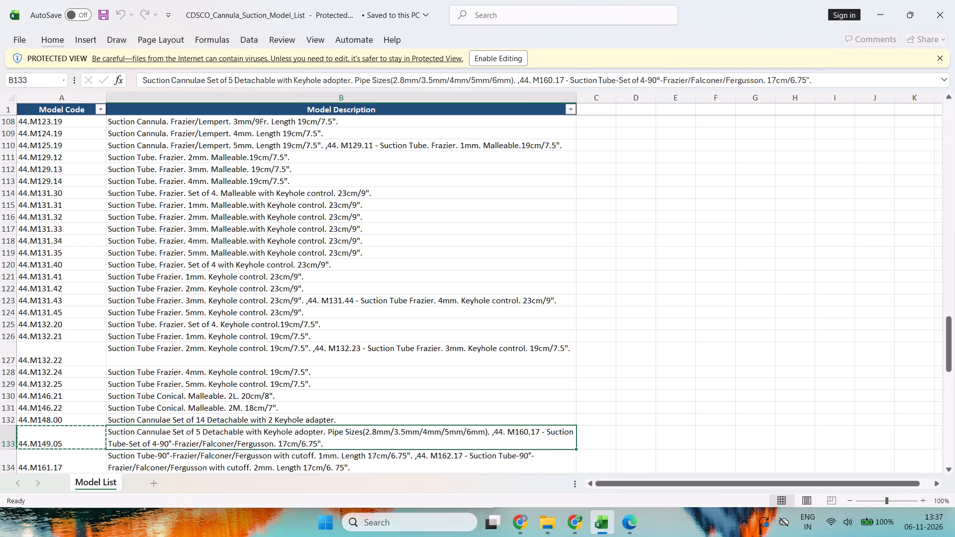
{"action": "key", "text": "ctrl+c"}
{"action": "key", "text": "alt+Tab"}
{"action": "key", "text": "Tab"}
{"action": "key", "text": "ctrl+v"}
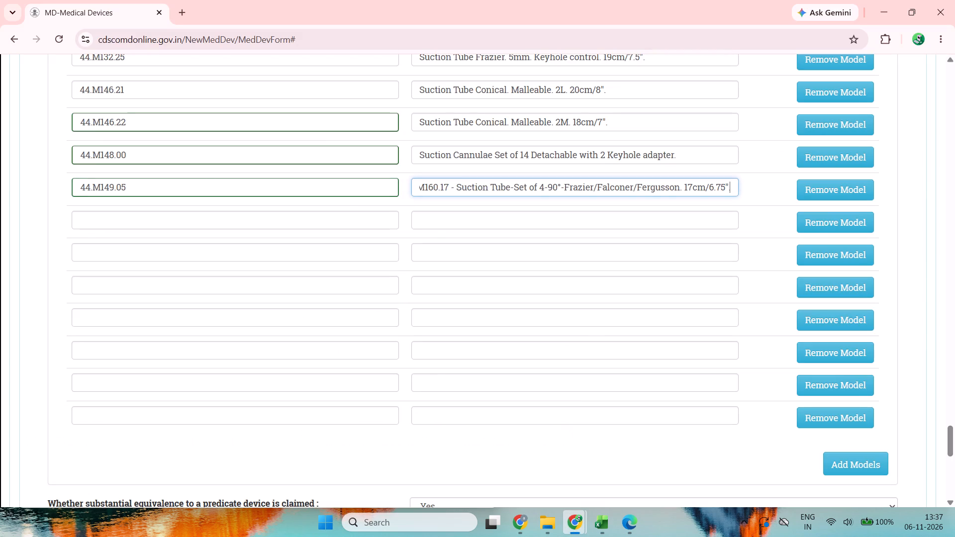
Copy model code 44.M161.17 from Excel into the blank model row below 44.M149.05.
{"action": "key", "text": "alt+Tab"}
{"action": "key", "text": "Down"}
{"action": "key", "text": "Left"}
{"action": "key", "text": "Up"}
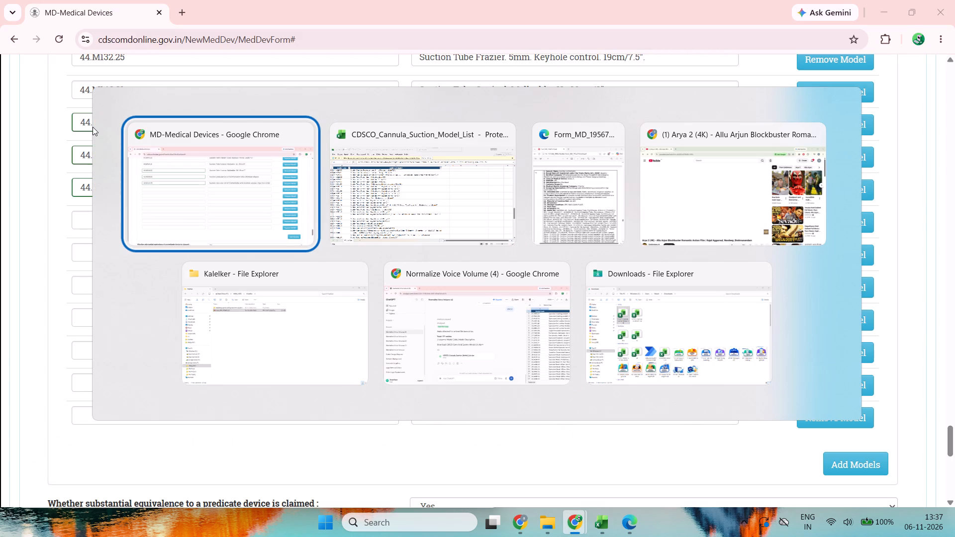
{"action": "key", "text": "Right"}
{"action": "key", "text": "Return"}
{"action": "key", "text": "Down"}
{"action": "key", "text": "Left"}
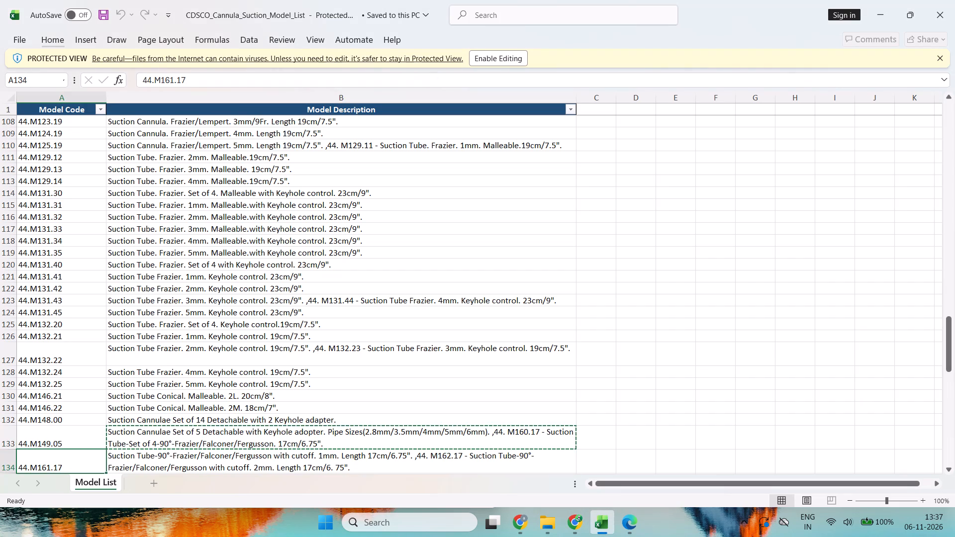
{"action": "key", "text": "ctrl+c"}
{"action": "key", "text": "alt+Tab"}
{"action": "key", "text": "Tab"}
{"action": "key", "text": "Tab"}
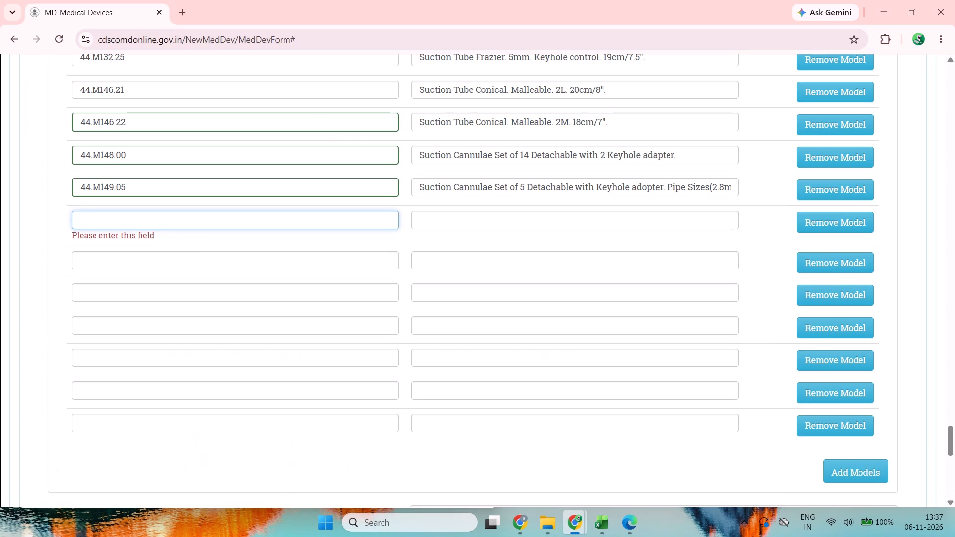
{"action": "key", "text": "ctrl+v"}
{"action": "key", "text": "Tab"}
{"action": "key", "text": "Tab"}
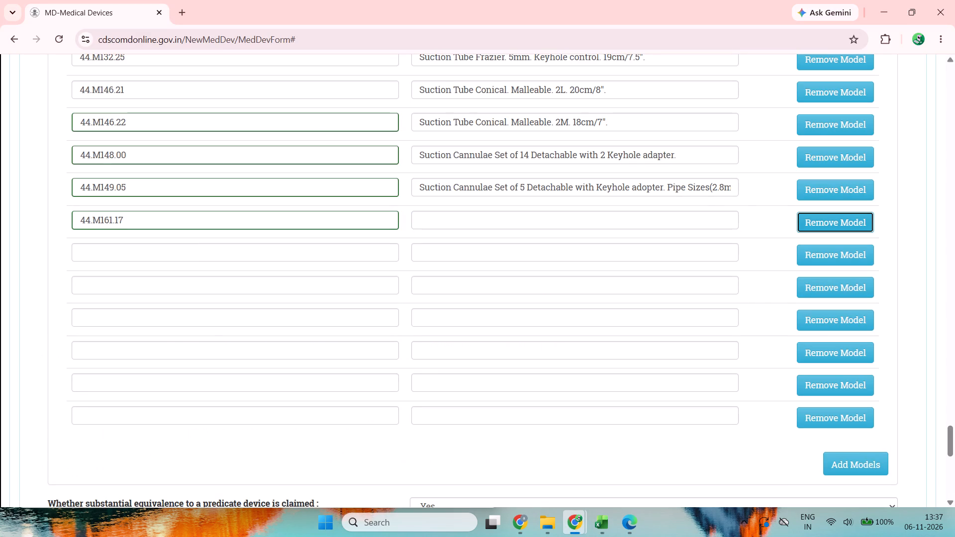
{"action": "left_click", "coordinate": [164, 211]}
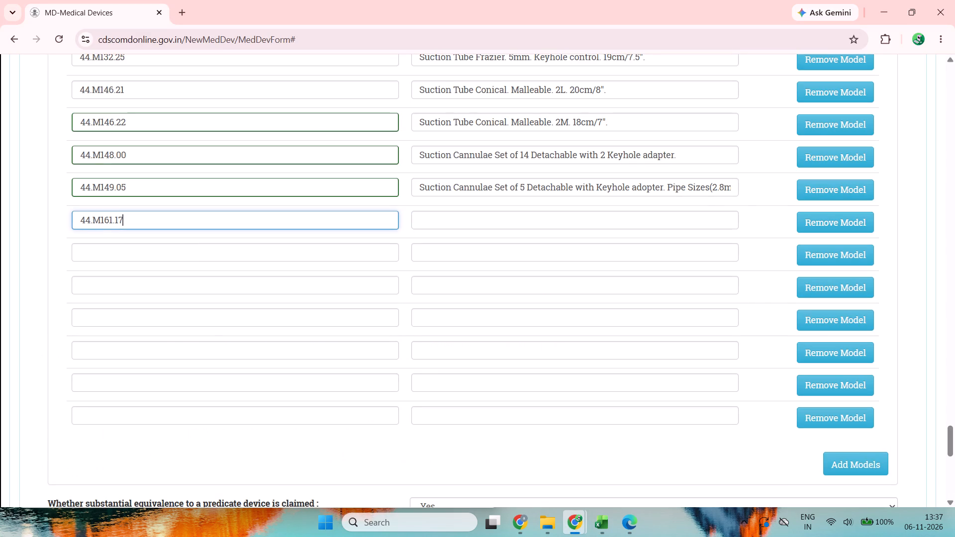
Copy the full 1mm "Suction Tube-90°-Frazier/Falconer/Fergusson with cutoff" description from Excel into the 44.M161.17 row's description field.
{"action": "key", "text": "alt+Tab"}
{"action": "key", "text": "Down"}
{"action": "key", "text": "Left"}
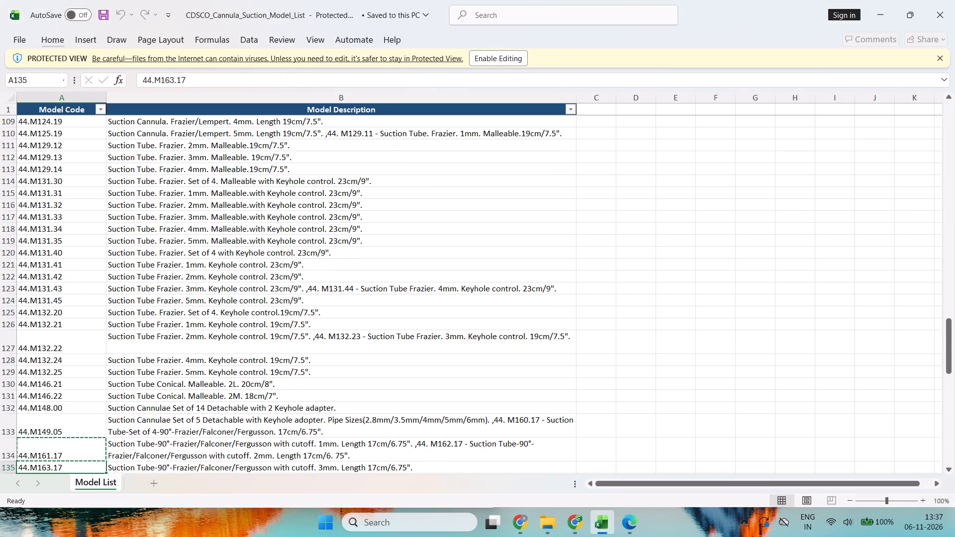
{"action": "key", "text": "Right"}
{"action": "key", "text": "Up"}
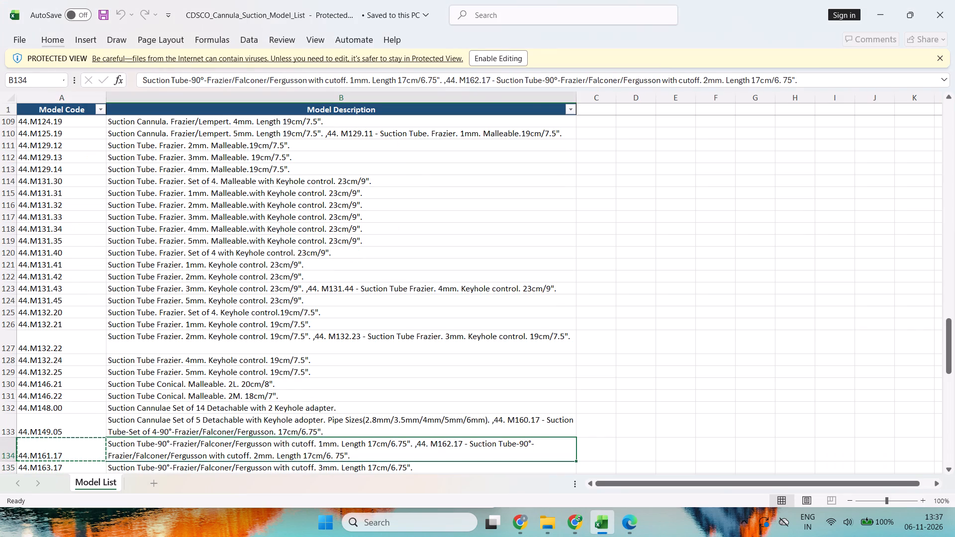
{"action": "key", "text": "ctrl+c"}
{"action": "key", "text": "alt+Tab"}
{"action": "key", "text": "Tab"}
{"action": "key", "text": "ctrl+super+v"}
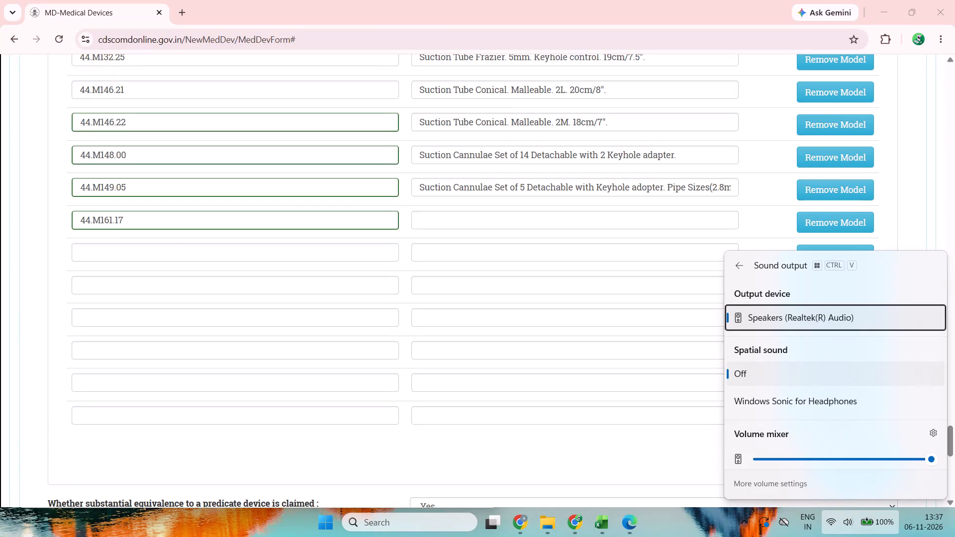
{"action": "left_click", "coordinate": [514, 220]}
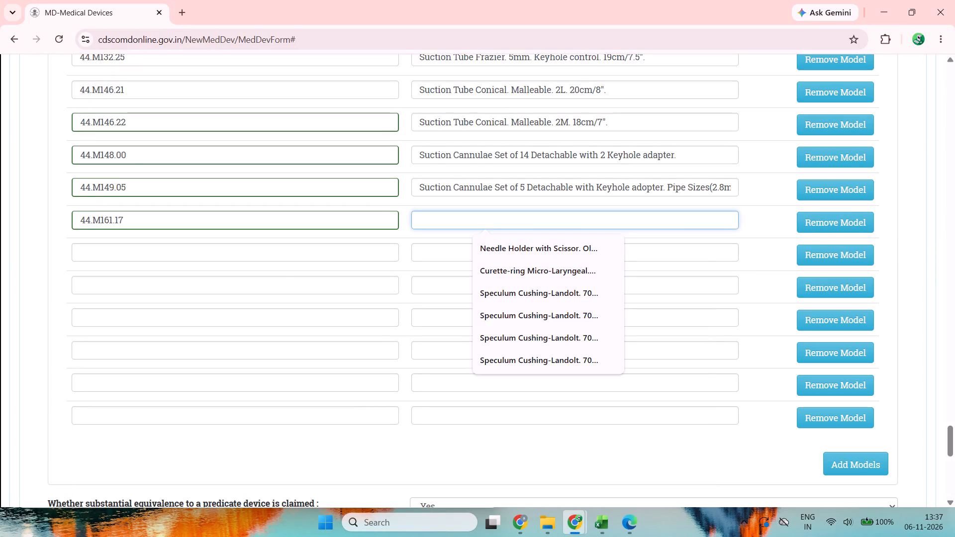
{"action": "key", "text": "ctrl+v"}
Copy model 44.M163.17 and its description "Suction Tube-90°-Frazier/Falconer/Fergusson with cutoff. 3mm. Length 17cm/6.75"." from Excel into the next model row.
{"action": "key", "text": "alt+Tab"}
{"action": "key", "text": "Down"}
{"action": "key", "text": "Left"}
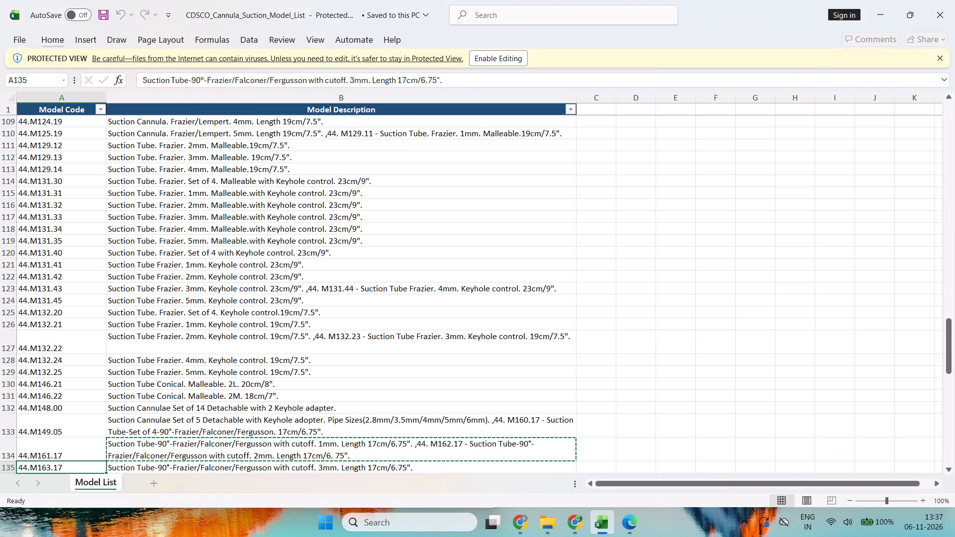
{"action": "key", "text": "ctrl+c"}
{"action": "key", "text": "ctrl+c"}
{"action": "key", "text": "alt+Tab"}
{"action": "key", "text": "Tab"}
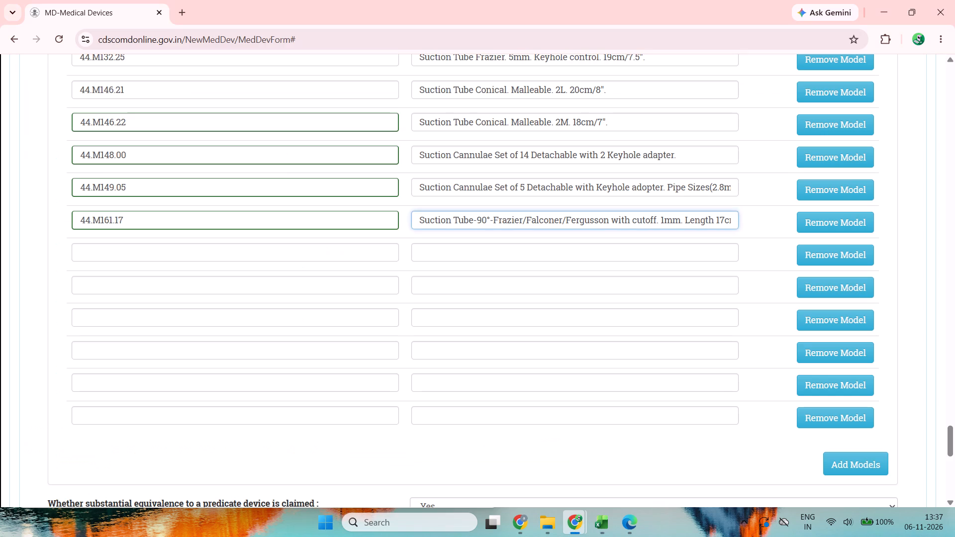
{"action": "key", "text": "Tab"}
{"action": "key", "text": "ctrl+v"}
{"action": "key", "text": "alt+Tab"}
{"action": "key", "text": "Tab"}
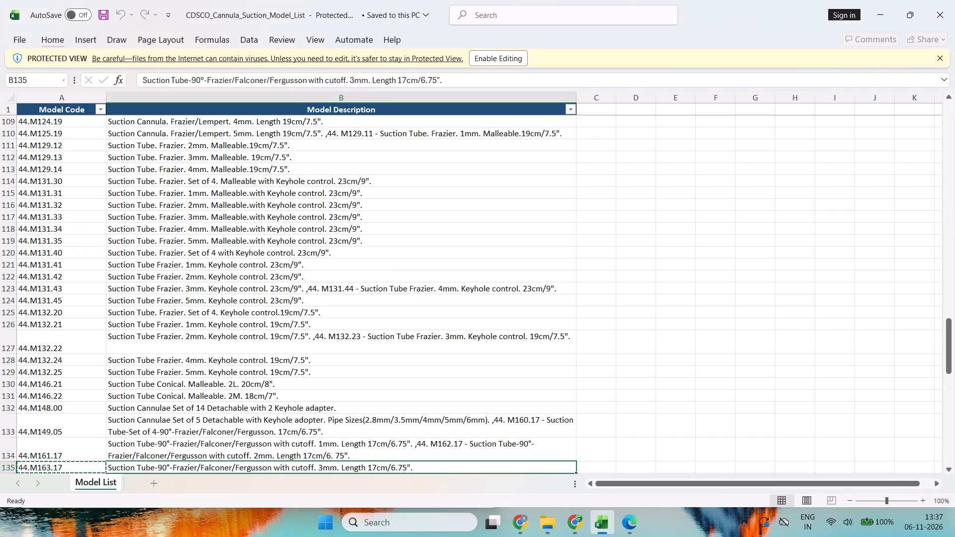
{"action": "key", "text": "ctrl+c"}
{"action": "key", "text": "alt+Tab"}
{"action": "key", "text": "Tab"}
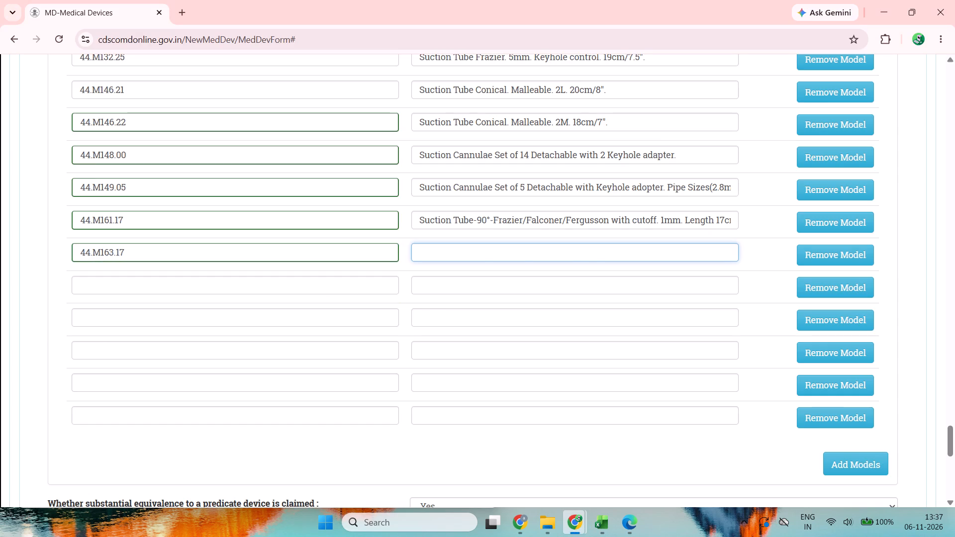
{"action": "key", "text": "ctrl+v"}
Copy model 44.M164.17 and its description "Suction Tube-90°-Frazier/Falconer/Fergusson with cutoff. 4mm. Length 17cm/6.75"." from Excel into the next model row.
{"action": "key", "text": "alt+Tab"}
{"action": "key", "text": "Down"}
{"action": "key", "text": "Left"}
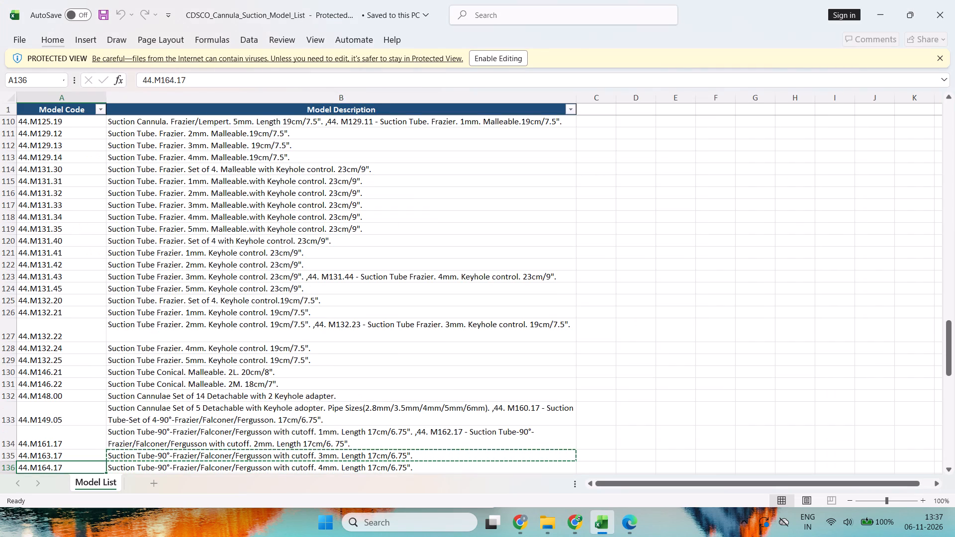
{"action": "key", "text": "ctrl+c"}
{"action": "key", "text": "alt+Tab"}
{"action": "key", "text": "Tab"}
{"action": "key", "text": "Tab"}
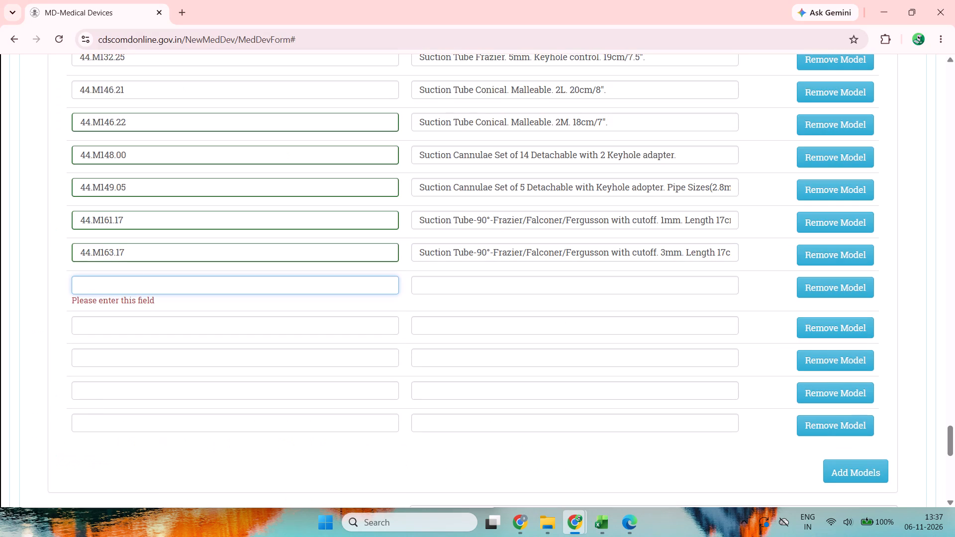
{"action": "key", "text": "ctrl+v"}
{"action": "key", "text": "Tab"}
{"action": "key", "text": "alt+Tab"}
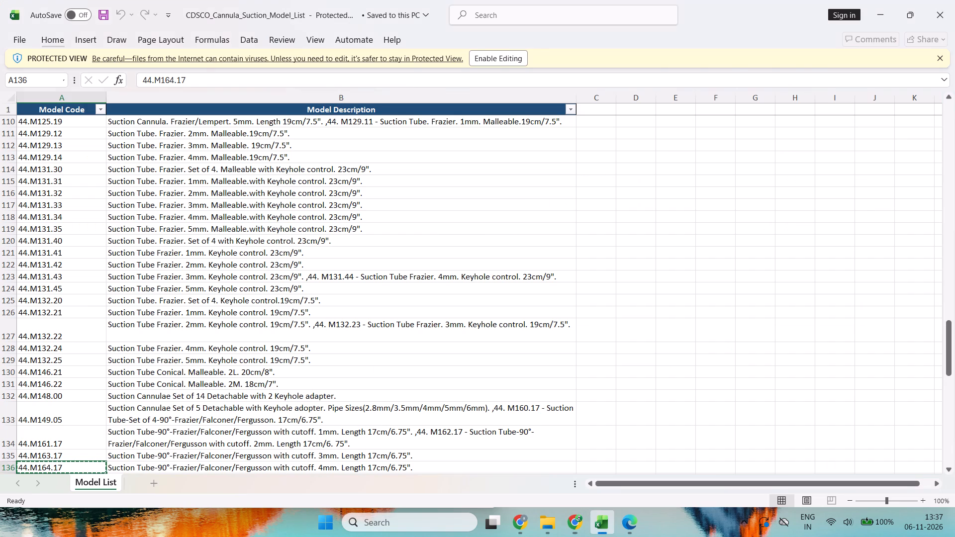
{"action": "key", "text": "Tab"}
{"action": "key", "text": "ctrl+c"}
{"action": "key", "text": "alt+Tab"}
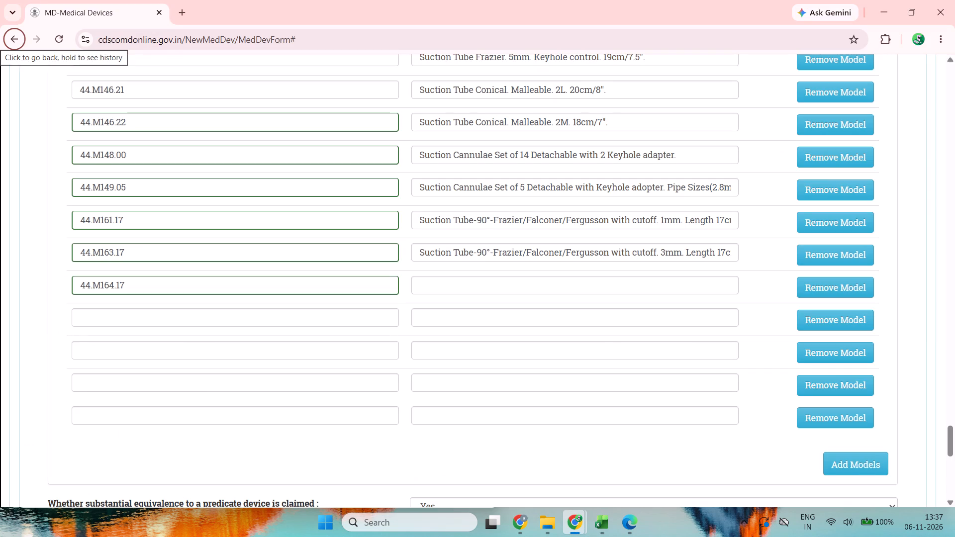
{"action": "left_click", "coordinate": [570, 294]}
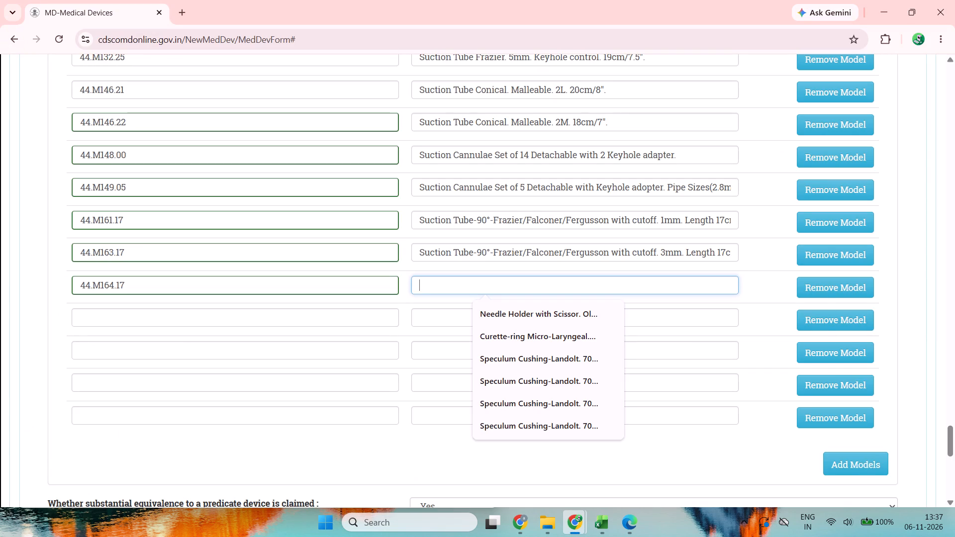
{"action": "key", "text": "ctrl+v"}
Copy model code 44.M165.10 from Excel into the blank model row below 44.M164.17, leaving the code only once.
{"action": "key", "text": "alt+Tab"}
{"action": "key", "text": "Down"}
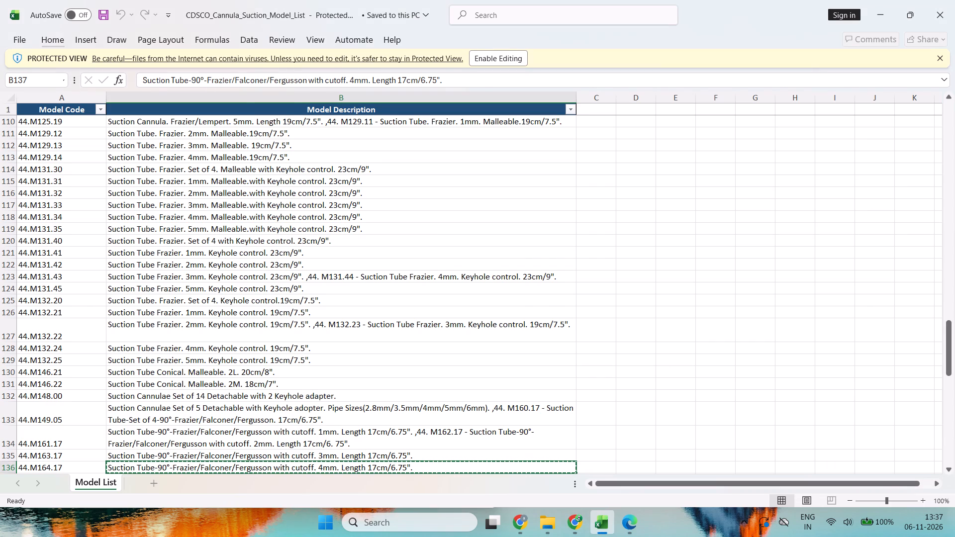
{"action": "key", "text": "Left"}
{"action": "key", "text": "ctrl+c"}
{"action": "key", "text": "alt+Tab"}
{"action": "key", "text": "Tab"}
{"action": "key", "text": "Tab"}
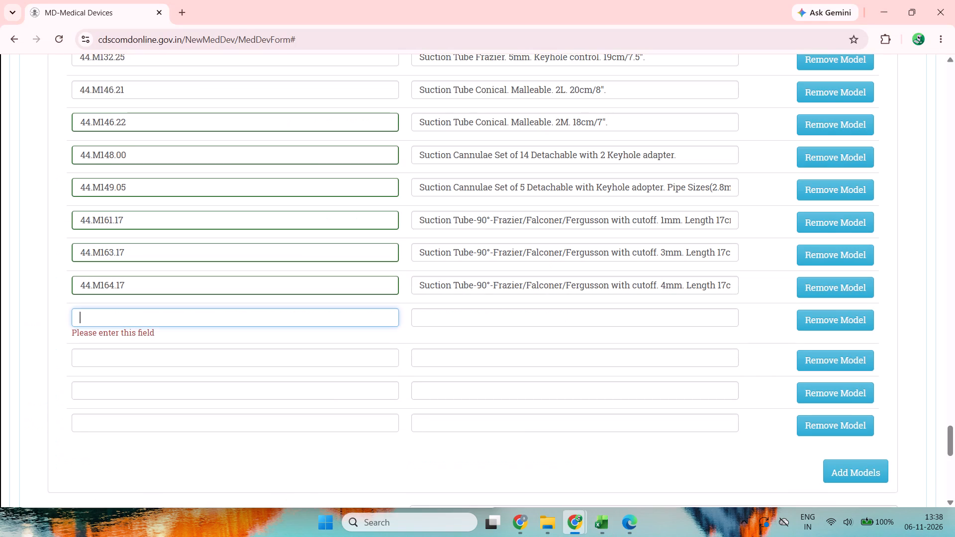
{"action": "key", "text": "ctrl+v"}
{"action": "key", "text": "ctrl+v"}
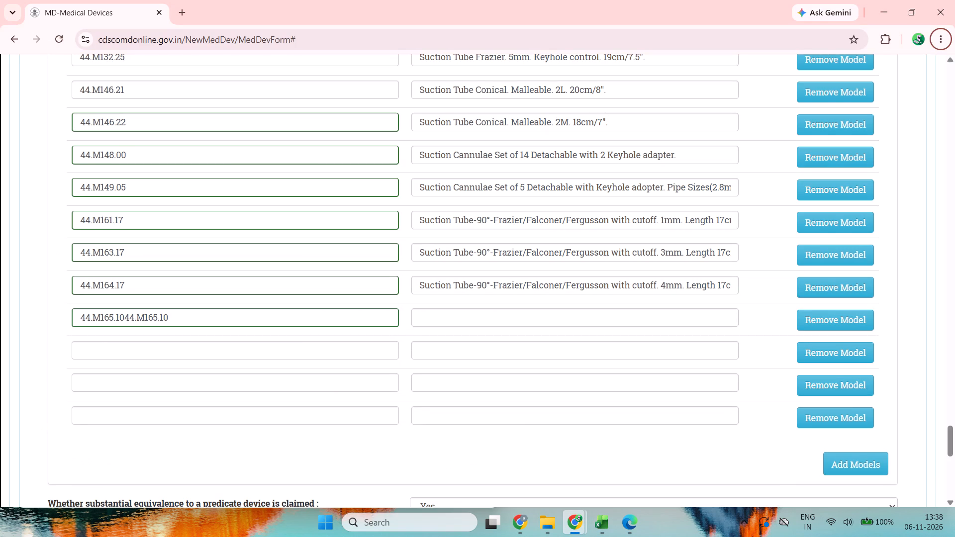
{"action": "left_click", "coordinate": [194, 315]}
{"action": "key", "text": "ctrl+z"}
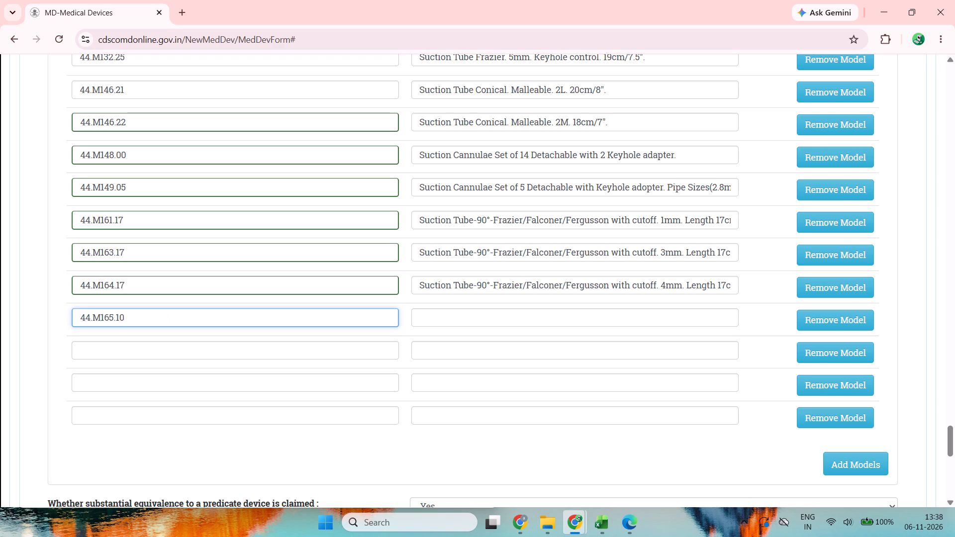
Copy the description "Suction Tube-90°-Frazier/Falconer/Fergusson with keyhole. 1.0mm. Length 23cm/9"." from Excel into the 44.M165.10 row.
{"action": "key", "text": "alt+Tab"}
{"action": "key", "text": "Tab"}
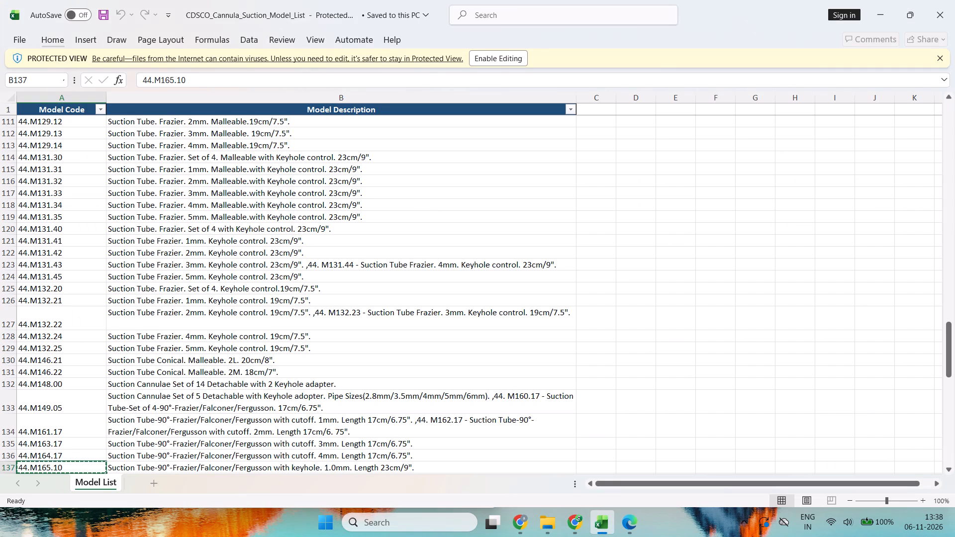
{"action": "key", "text": "ctrl+c"}
{"action": "key", "text": "alt+Tab"}
{"action": "key", "text": "Tab"}
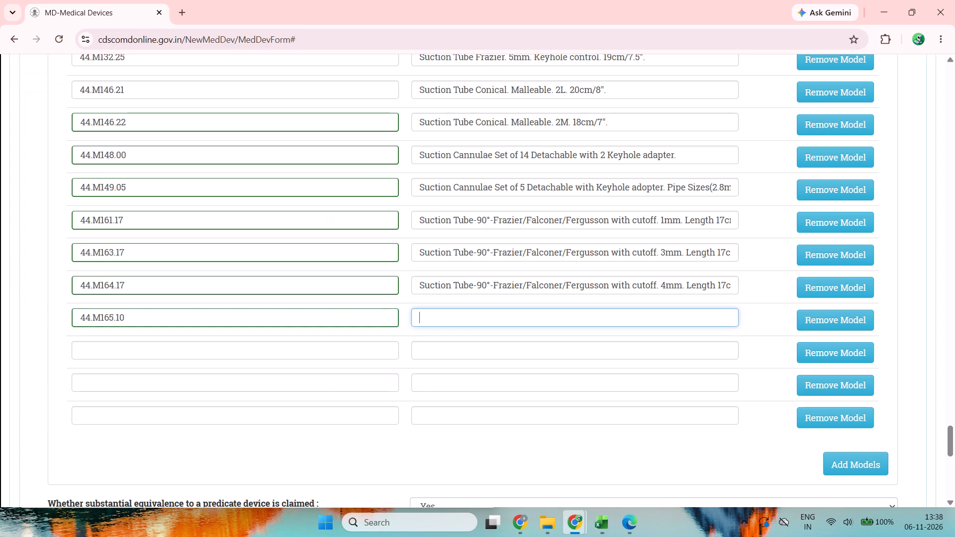
{"action": "key", "text": "ctrl+v"}
Copy model code 44.M165.20 from Excel into the blank model row below 44.M165.10.
{"action": "key", "text": "alt+Tab"}
{"action": "key", "text": "Down"}
{"action": "key", "text": "Left"}
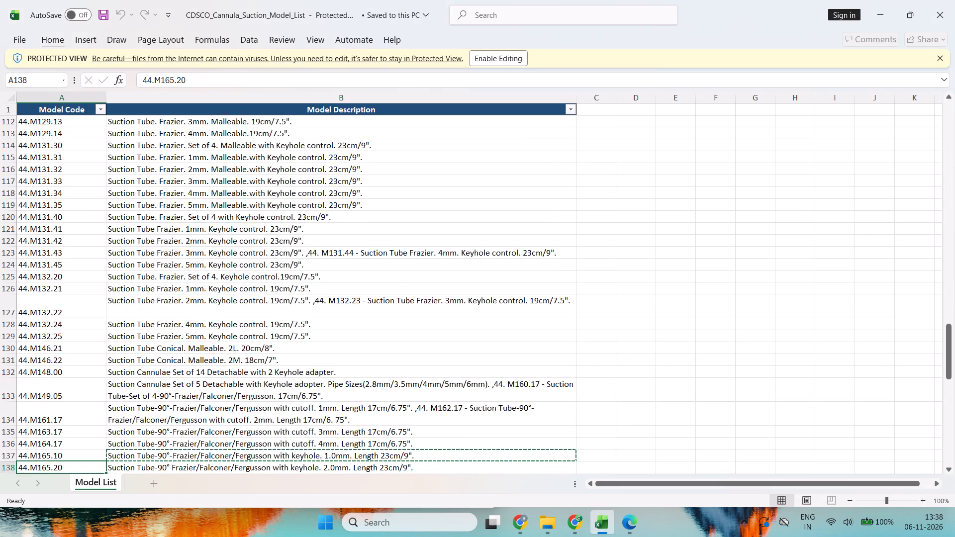
{"action": "key", "text": "ctrl+c"}
{"action": "key", "text": "alt+Tab"}
{"action": "key", "text": "Tab"}
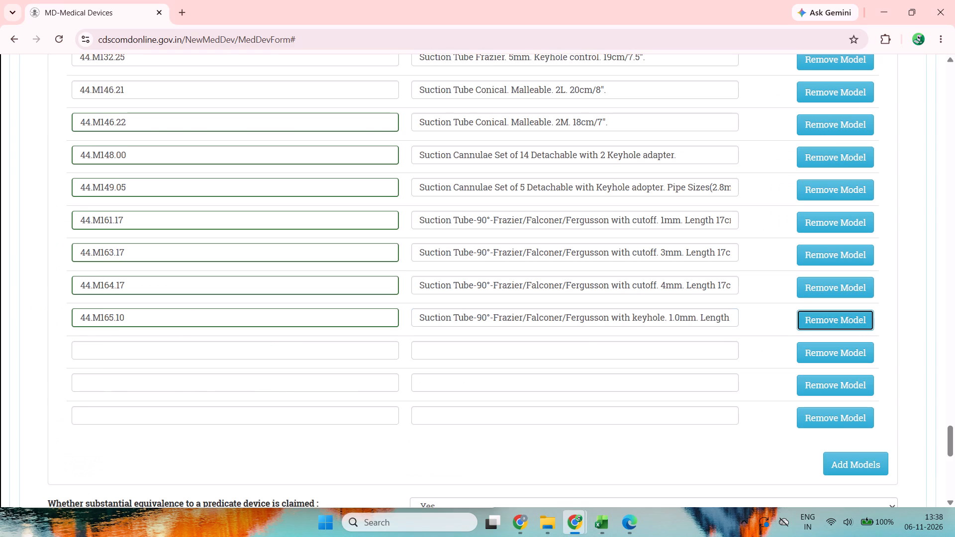
{"action": "key", "text": "Tab"}
{"action": "key", "text": "ctrl+v"}
Copy the description "Suction Tube-90° Frazier/Falconer/Fergusson with keyhole. 2.0mm. Length 23cm/9"." from Excel into the 44.M165.20 row.
{"action": "key", "text": "alt+Tab"}
{"action": "key", "text": "Tab"}
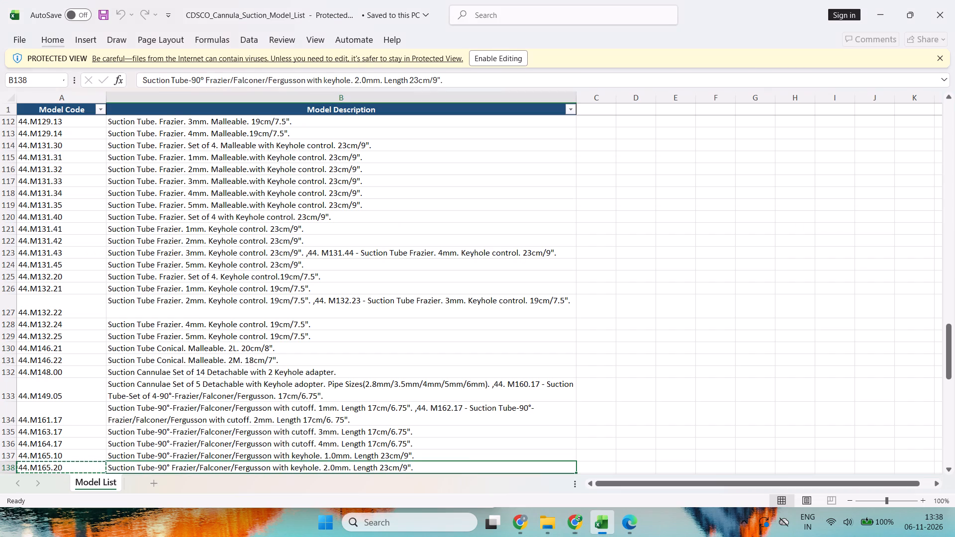
{"action": "key", "text": "ctrl+c"}
{"action": "key", "text": "alt+Tab"}
{"action": "key", "text": "Tab"}
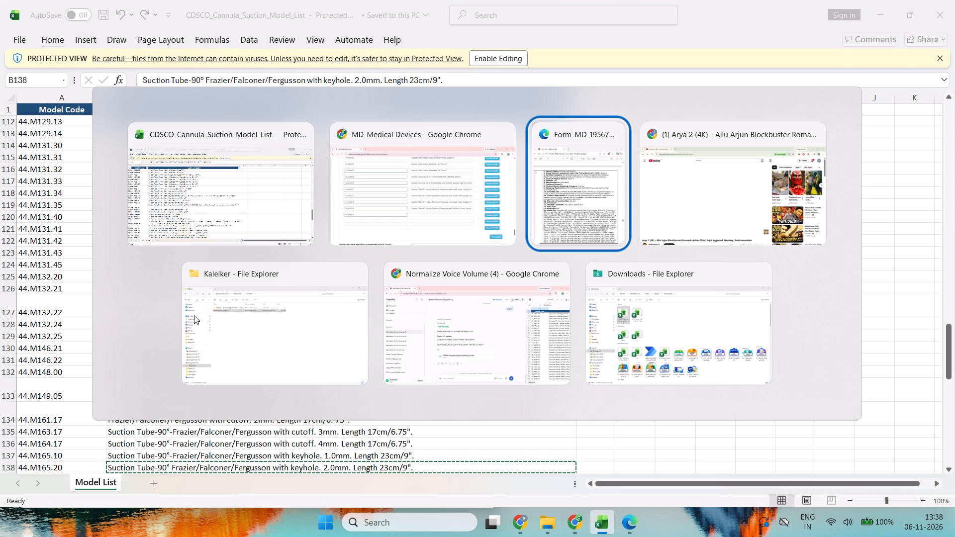
{"action": "key", "text": "Left"}
{"action": "key", "text": "backslash"}
{"action": "key", "text": "Return"}
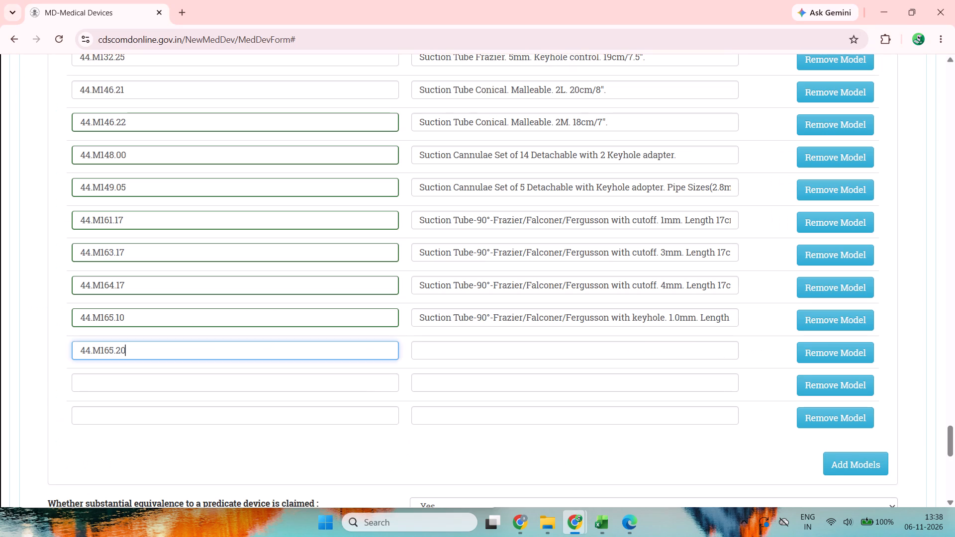
{"action": "key", "text": "Tab"}
{"action": "key", "text": "ctrl+v"}
Copy model 44.M165.30 and its description "Suction Tube-90°-Frazier/Falconer/Fergusson with keyhole. 3.0mm. Length 23cm/9"." from Excel into the next model row.
{"action": "key", "text": "alt+Tab"}
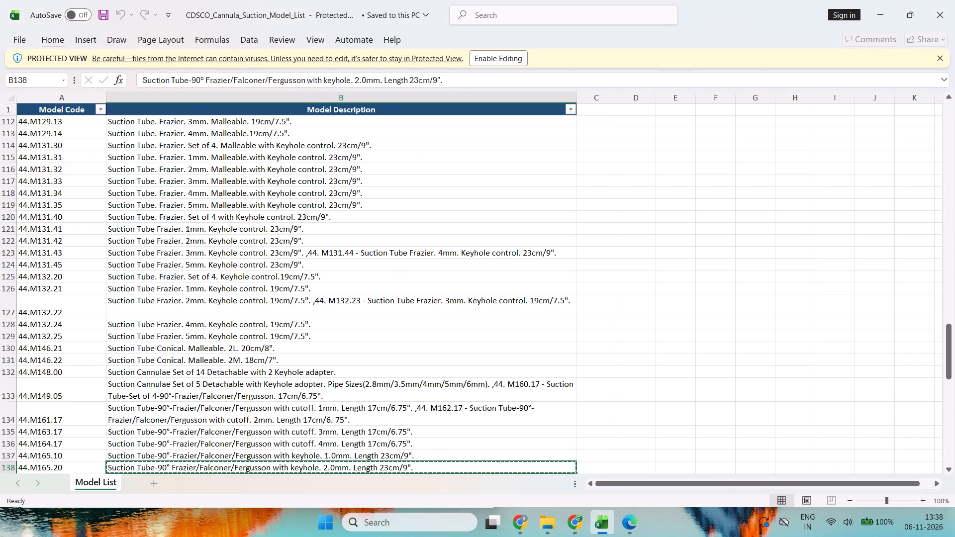
{"action": "key", "text": "Down"}
{"action": "key", "text": "Left"}
{"action": "key", "text": "ctrl+c"}
{"action": "key", "text": "alt+Tab"}
{"action": "key", "text": "Tab"}
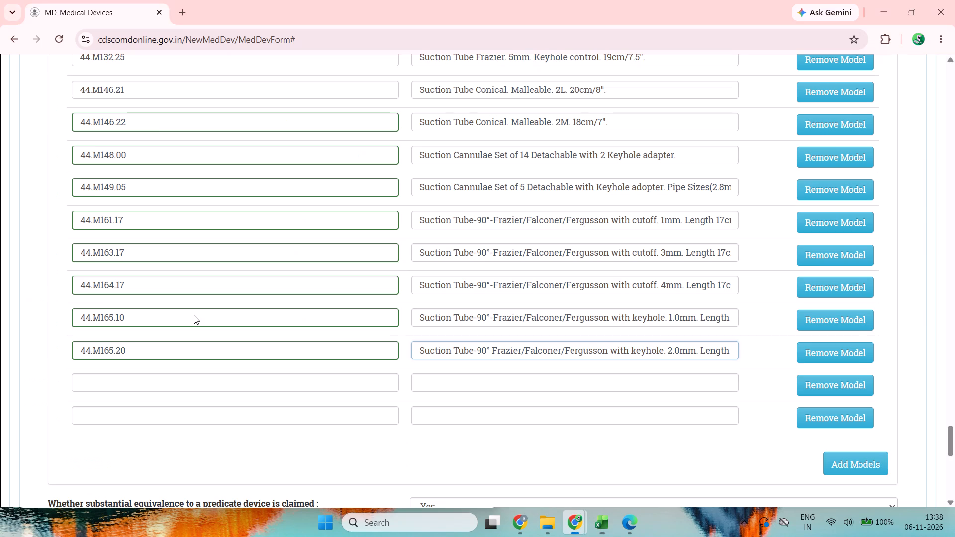
{"action": "key", "text": "Tab"}
{"action": "key", "text": "ctrl+v"}
{"action": "key", "text": "alt+Tab"}
{"action": "key", "text": "Tab"}
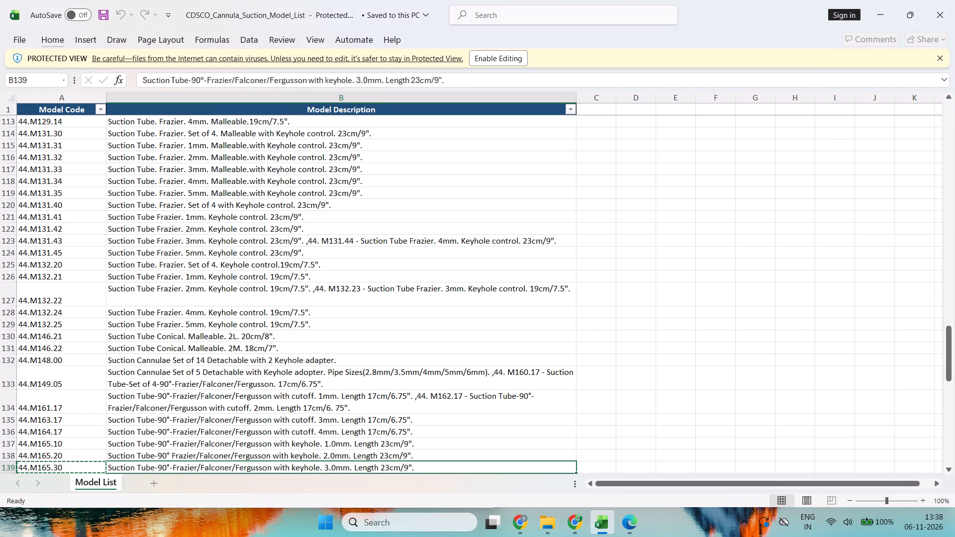
{"action": "key", "text": "ctrl+c"}
{"action": "key", "text": "alt+Tab"}
{"action": "key", "text": "Tab"}
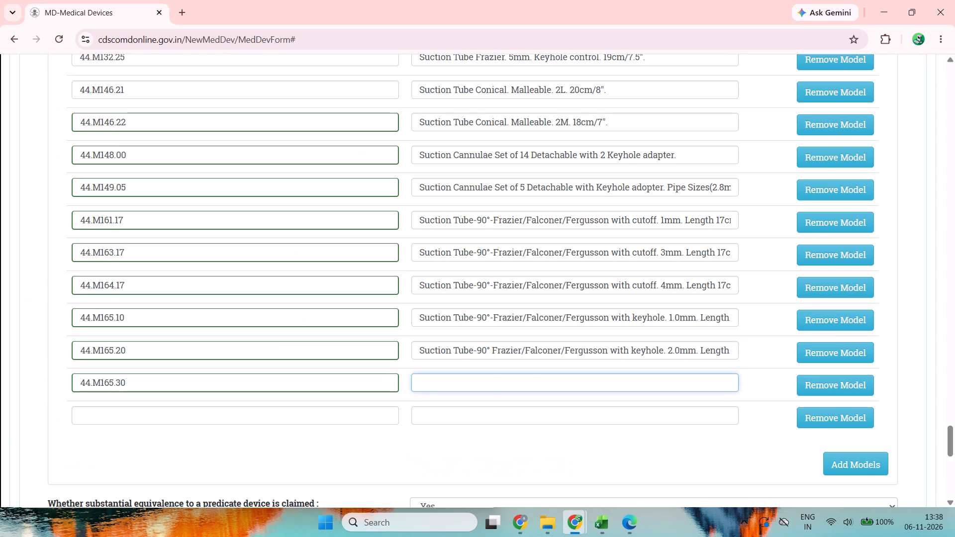
{"action": "key", "text": "ctrl+v"}
Copy model code 44.M165.40 from Excel into the last blank model row below 44.M165.30.
{"action": "key", "text": "Tab"}
{"action": "key", "text": "Down"}
{"action": "key", "text": "Left"}
{"action": "key", "text": "alt+Tab"}
{"action": "key", "text": "Down"}
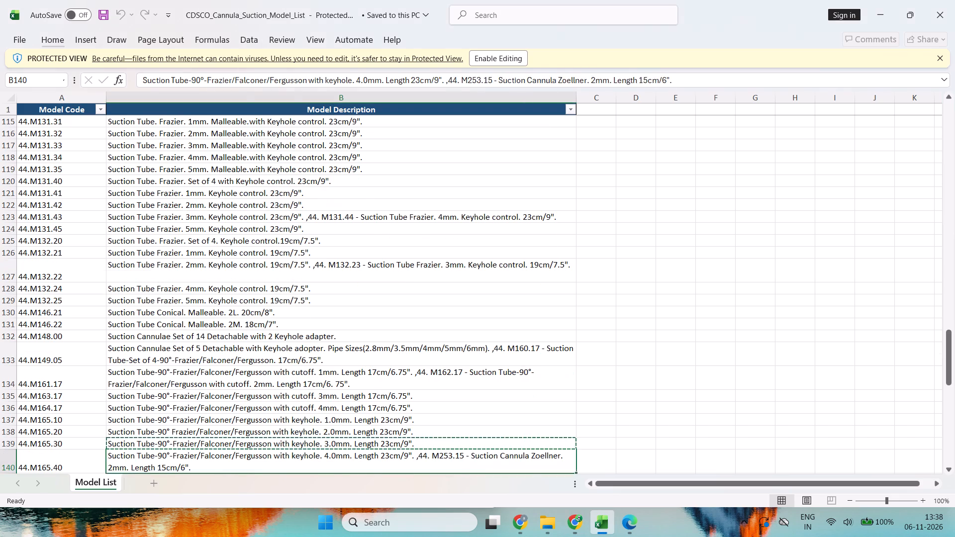
{"action": "key", "text": "Left"}
{"action": "key", "text": "ctrl+c"}
{"action": "key", "text": "alt+Tab"}
{"action": "key", "text": "Tab"}
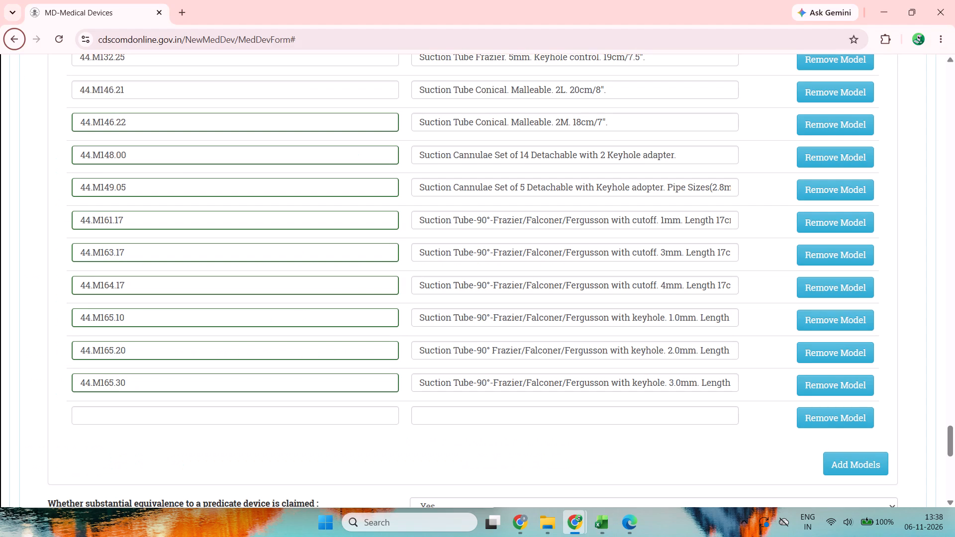
{"action": "key", "text": "Tab"}
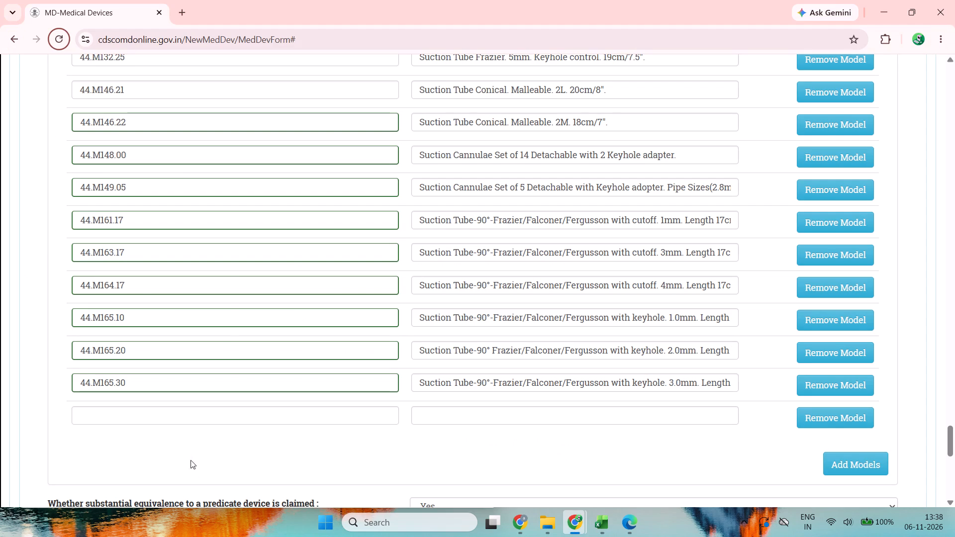
{"action": "left_click", "coordinate": [159, 417]}
{"action": "key", "text": "ctrl+v"}
Copy the full 4.0mm keyhole suction tube description, including the 44. M253.15 Suction Cannula Zoellner text, from Excel into the 44.M165.40 row.
{"action": "key", "text": "alt+Tab"}
{"action": "key", "text": "Tab"}
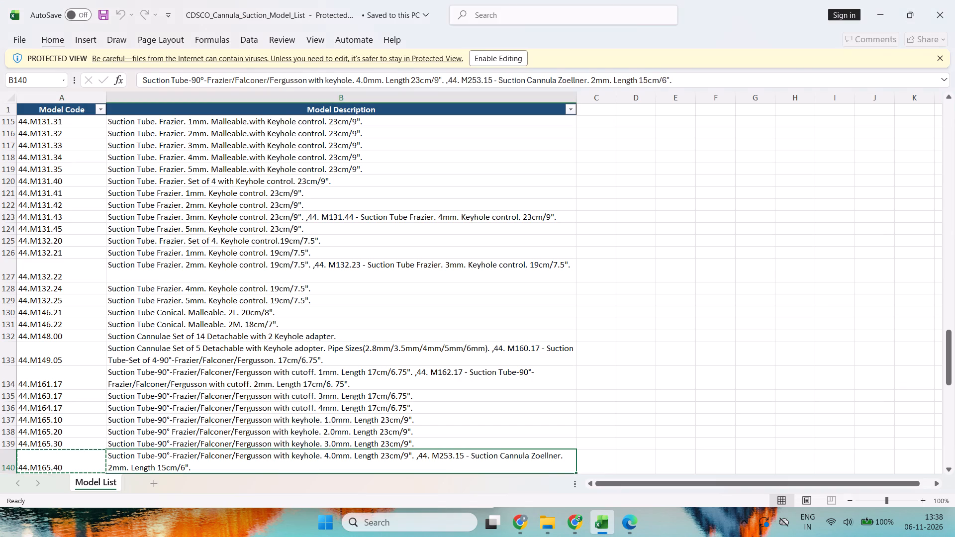
{"action": "key", "text": "ctrl+c"}
{"action": "key", "text": "alt+Tab"}
{"action": "key", "text": "Tab"}
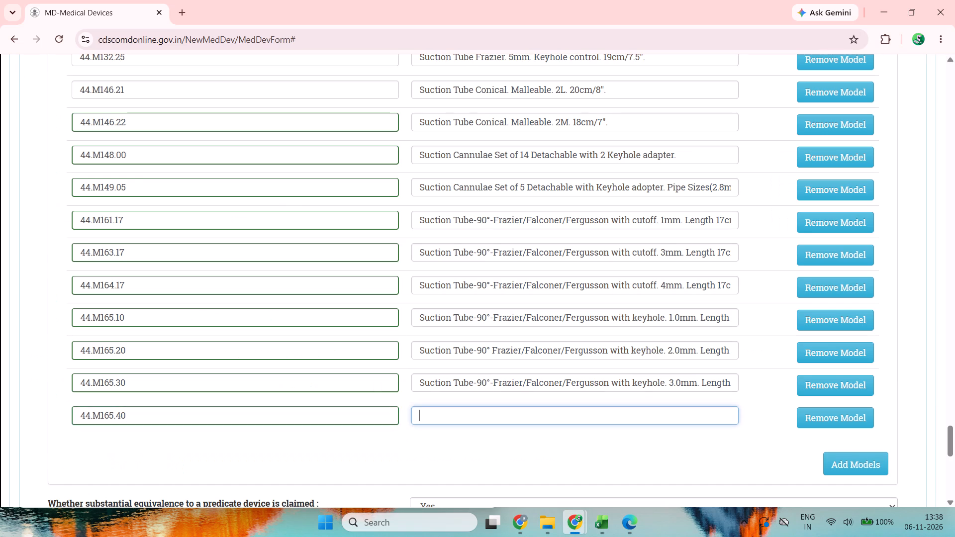
{"action": "key", "text": "ctrl+v"}
Save the modified Suction Instruments device entry with its newly filled model rows.
{"action": "scroll", "coordinate": [148, 440], "scroll_direction": "down", "scroll_amount": 3}
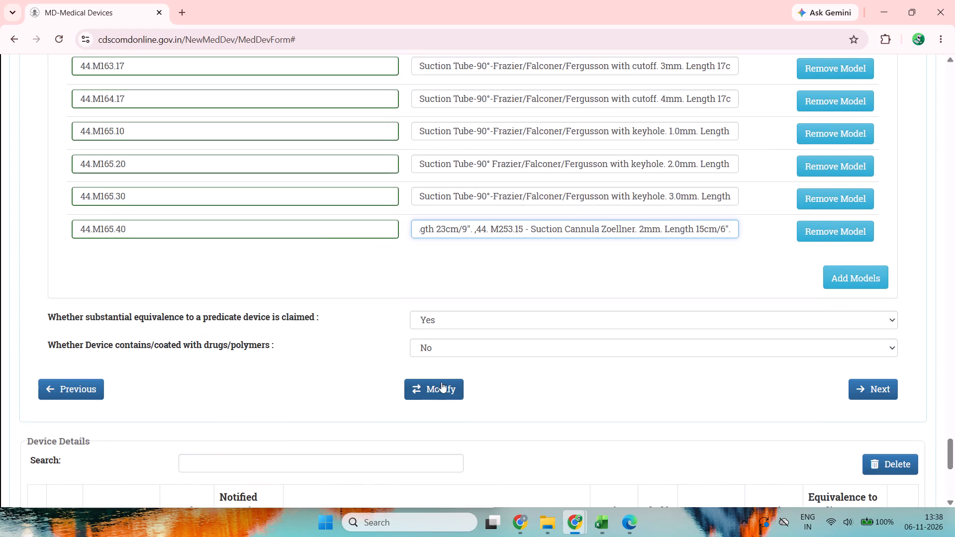
{"action": "left_click", "coordinate": [437, 387]}
{"action": "left_click", "coordinate": [476, 326]}
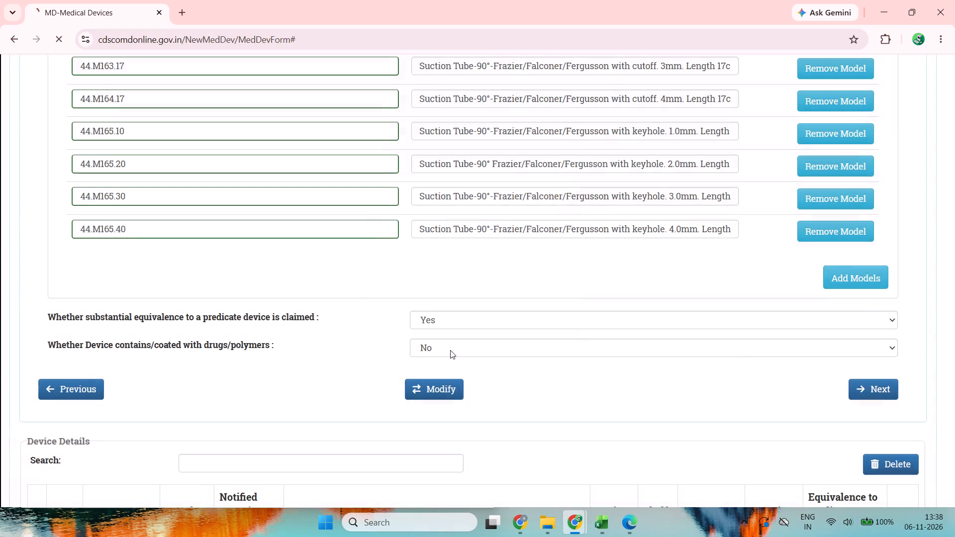
Reopen the Suction Instruments entry from the second page of Device Details for editing and expand its models list.
{"action": "scroll", "coordinate": [392, 401], "scroll_direction": "down", "scroll_amount": 20}
{"action": "scroll", "coordinate": [392, 401], "scroll_direction": "down", "scroll_amount": 3}
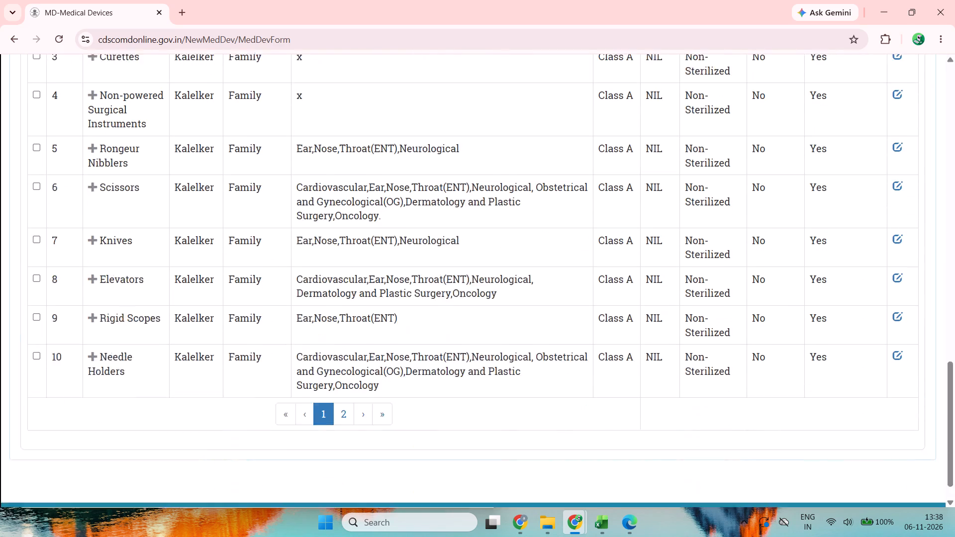
{"action": "scroll", "coordinate": [175, 446], "scroll_direction": "down", "scroll_amount": 3}
{"action": "left_click", "coordinate": [382, 371]}
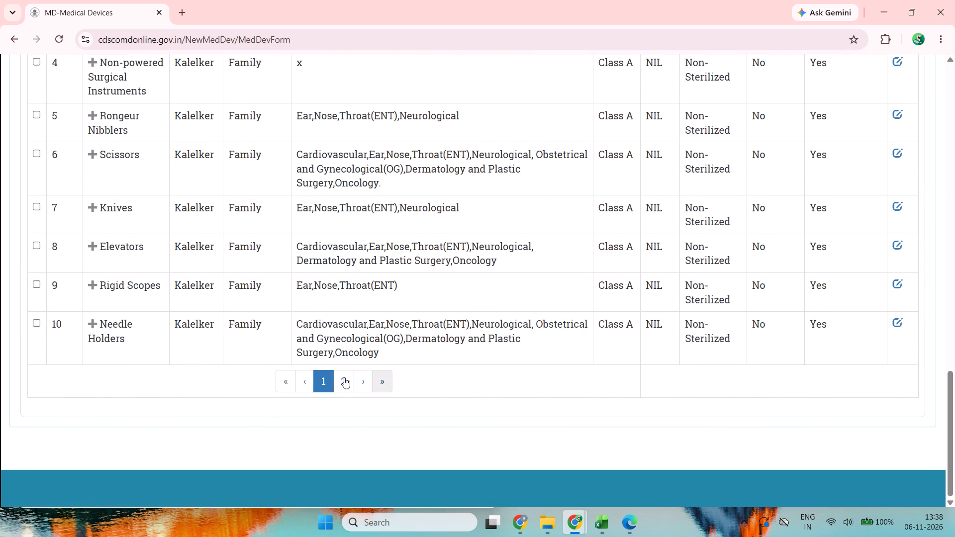
{"action": "left_click", "coordinate": [376, 385]}
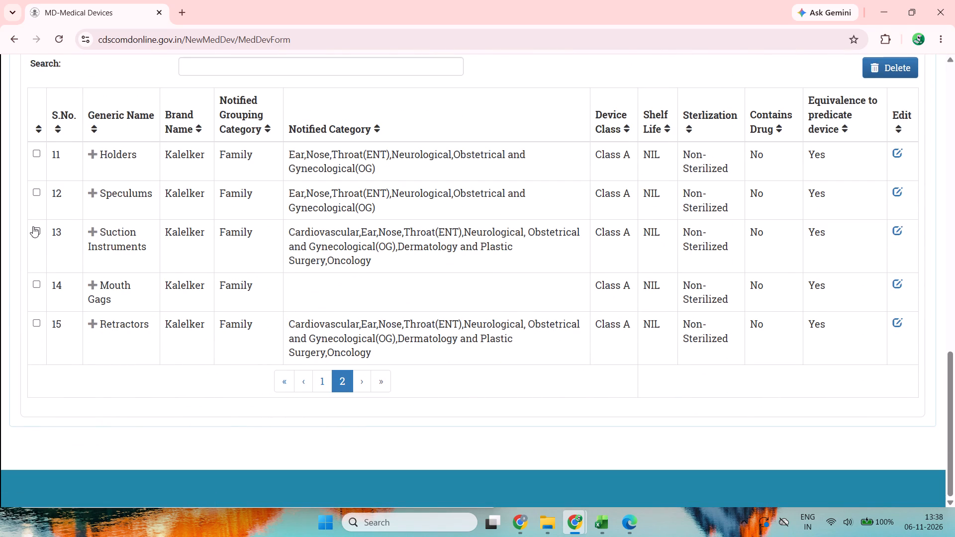
{"action": "left_click", "coordinate": [33, 226]}
{"action": "left_click", "coordinate": [45, 228]}
{"action": "left_click", "coordinate": [38, 229]}
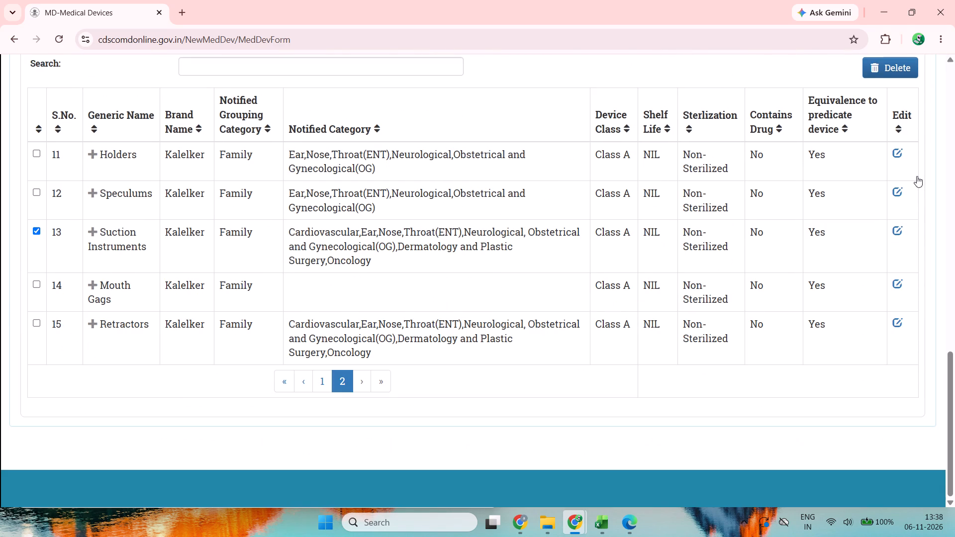
{"action": "left_click", "coordinate": [897, 229]}
{"action": "scroll", "coordinate": [503, 261], "scroll_direction": "down", "scroll_amount": 7}
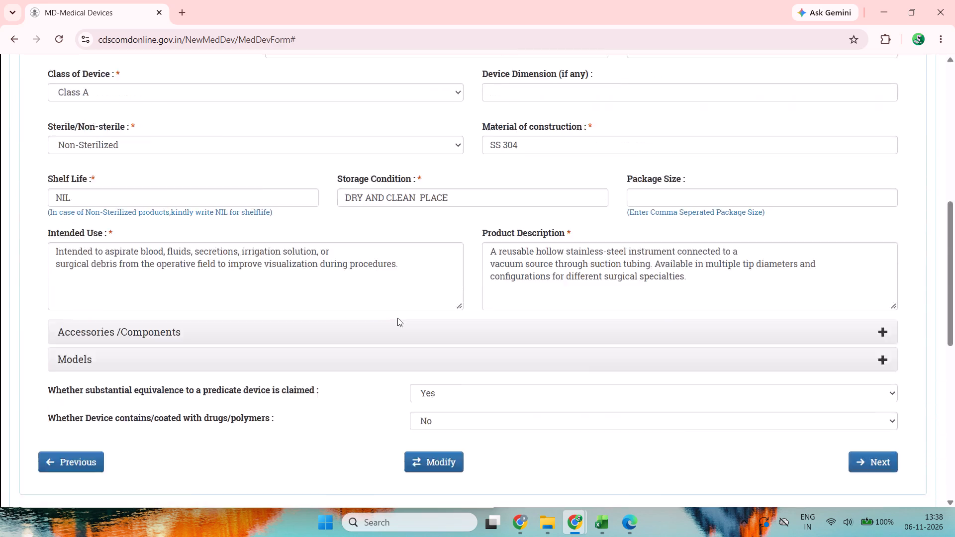
{"action": "scroll", "coordinate": [397, 318], "scroll_direction": "down", "scroll_amount": 12}
{"action": "scroll", "coordinate": [274, 341], "scroll_direction": "up", "scroll_amount": 3}
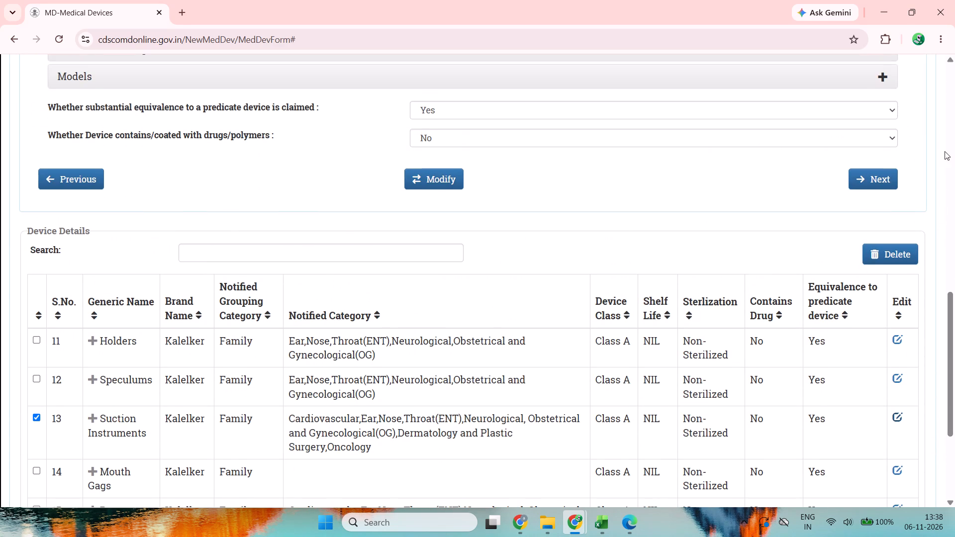
{"action": "left_click", "coordinate": [881, 80]}
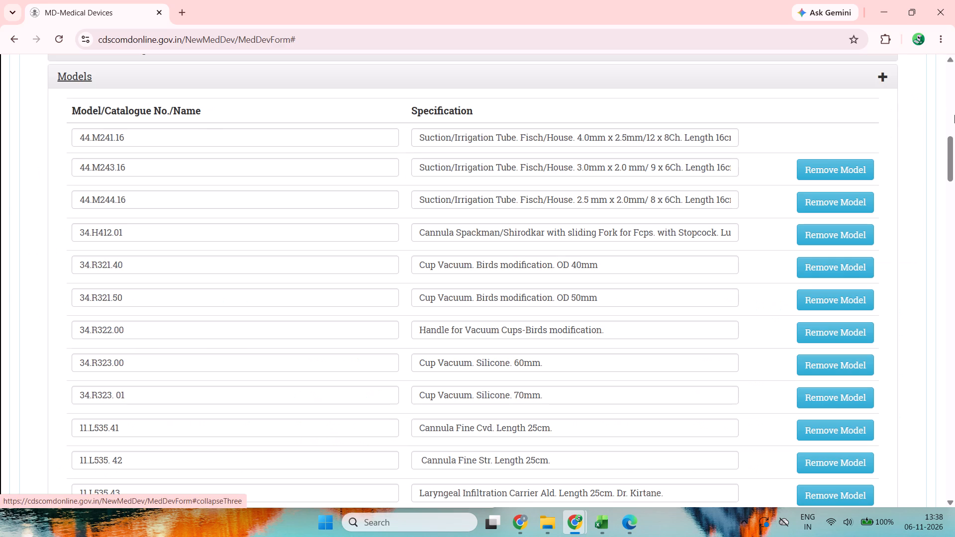
Add a batch of blank model rows at the end of the Suction Instruments models list, below 44. M253.15.
{"action": "left_click_drag", "start_coordinate": [948, 134], "coordinate": [947, 336]}
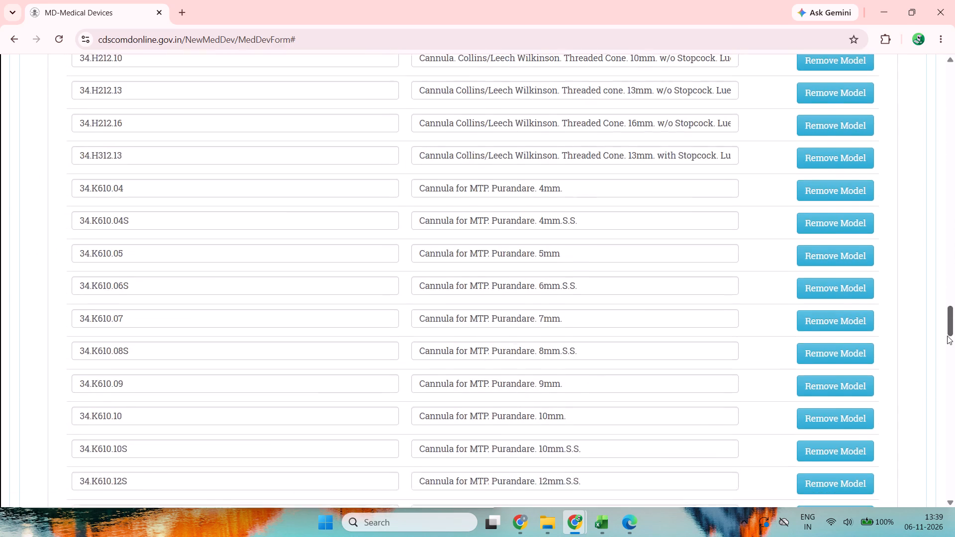
{"action": "left_click_drag", "start_coordinate": [947, 336], "coordinate": [920, 446]}
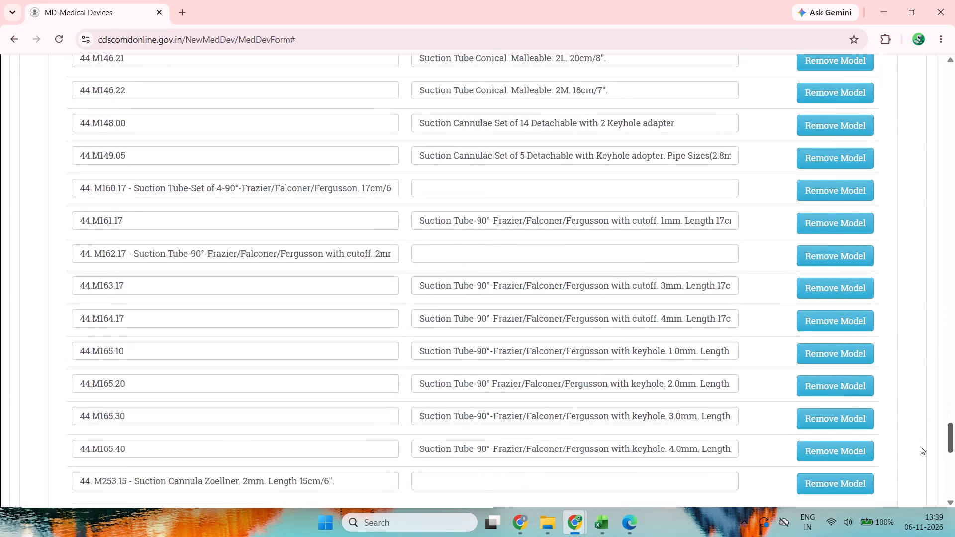
{"action": "left_click_drag", "start_coordinate": [920, 446], "coordinate": [916, 452]}
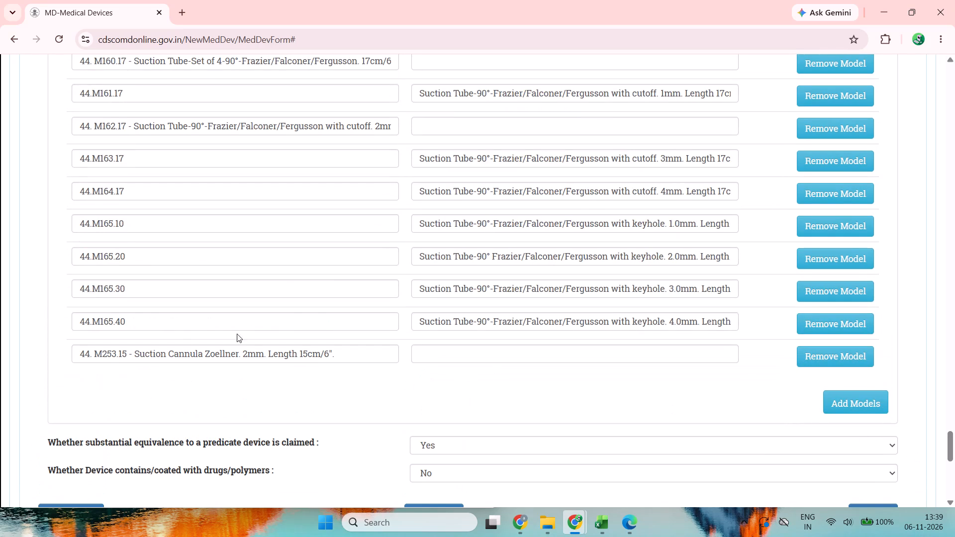
{"action": "left_click_drag", "start_coordinate": [824, 404], "coordinate": [827, 410]}
{"action": "key", "text": "Return"}
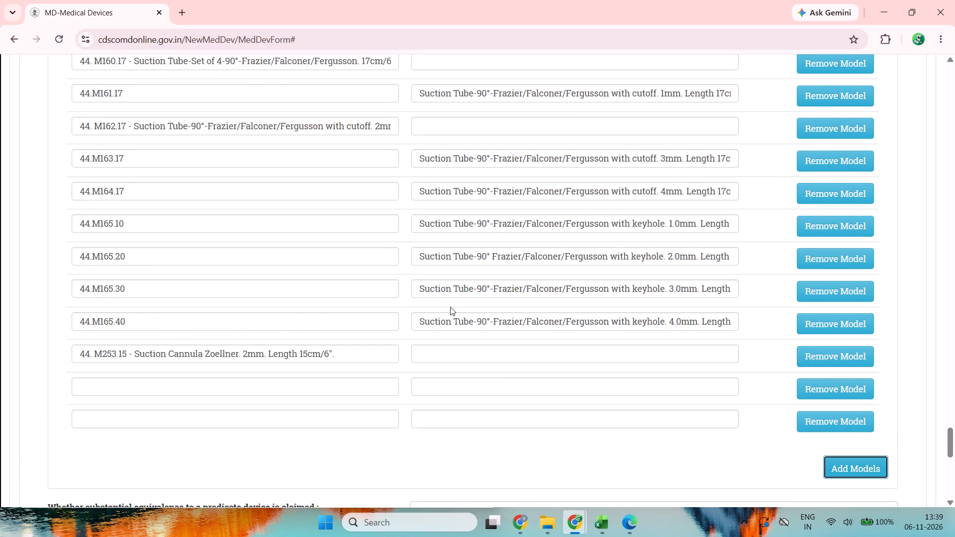
{"action": "key", "text": "Return"}
{"action": "key", "text": "Return"}
{"action": "key", "text": "Return"}
{"action": "key", "text": "Return"}
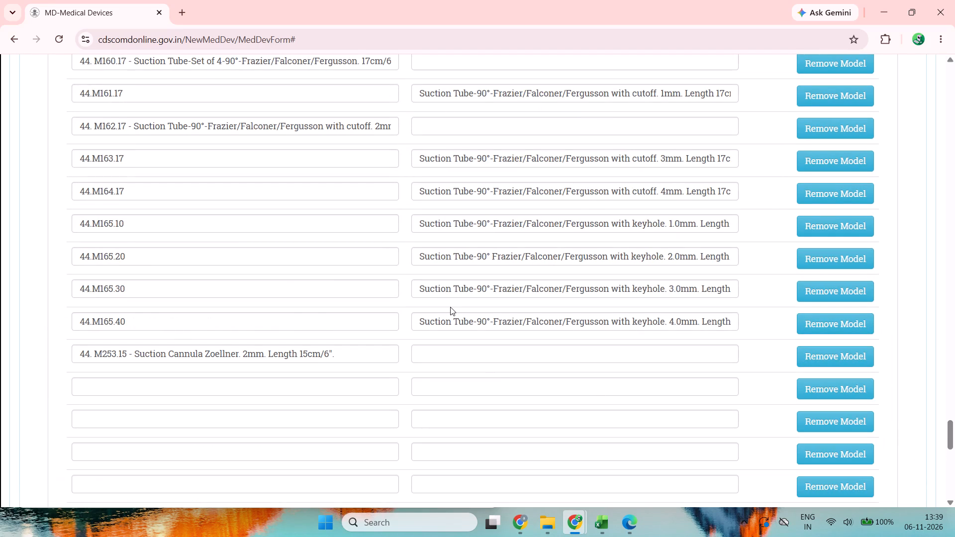
{"action": "key", "text": "Return"}
{"action": "key", "text": "Return"}
{"action": "key", "text": "Return"}
{"action": "key", "text": "Return"}
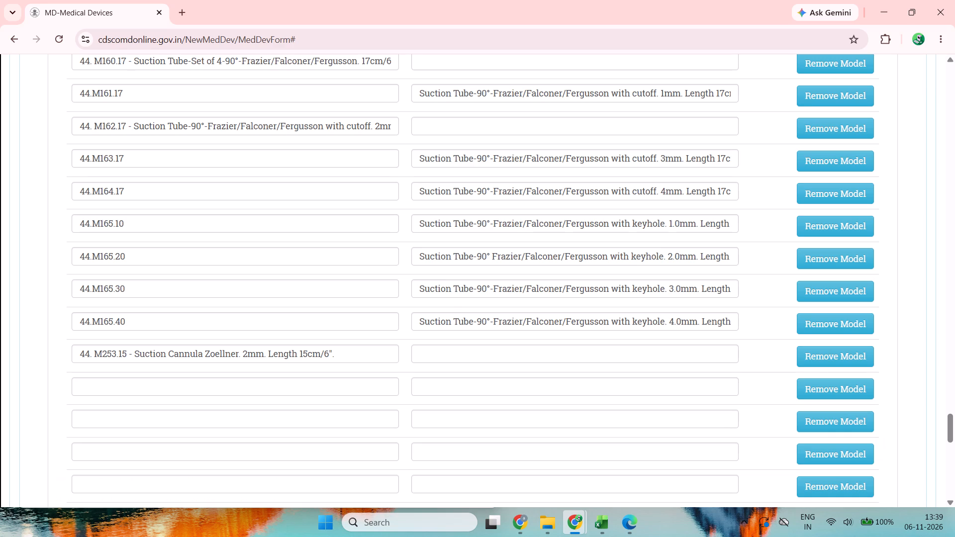
Copy model code 44.M255.00 from Excel into the first blank model row below 44. M253.15 on the CDSCO form.
{"action": "scroll", "coordinate": [243, 68], "scroll_direction": "down", "scroll_amount": 3}
{"action": "scroll", "coordinate": [280, 185], "scroll_direction": "down", "scroll_amount": 2}
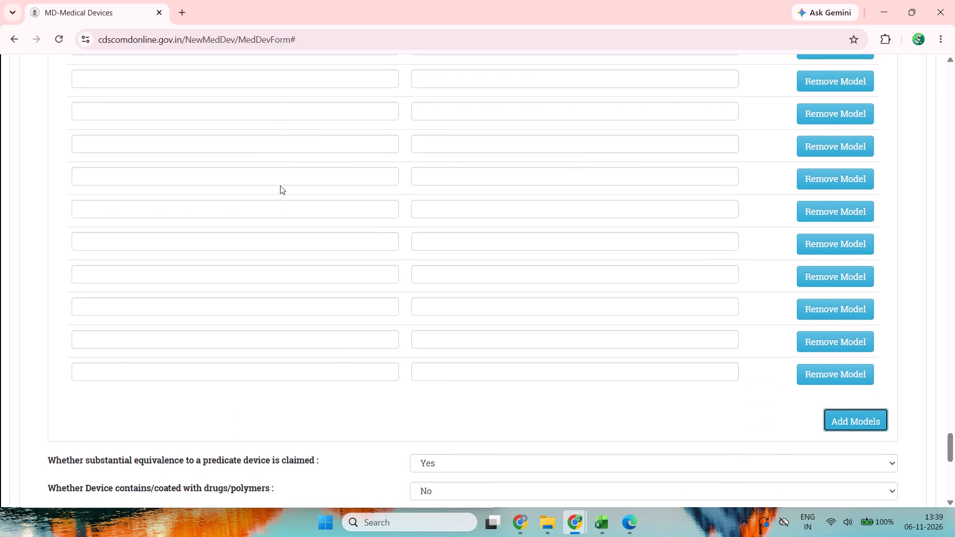
{"action": "scroll", "coordinate": [280, 185], "scroll_direction": "up", "scroll_amount": 1}
{"action": "left_click", "coordinate": [95, 130]}
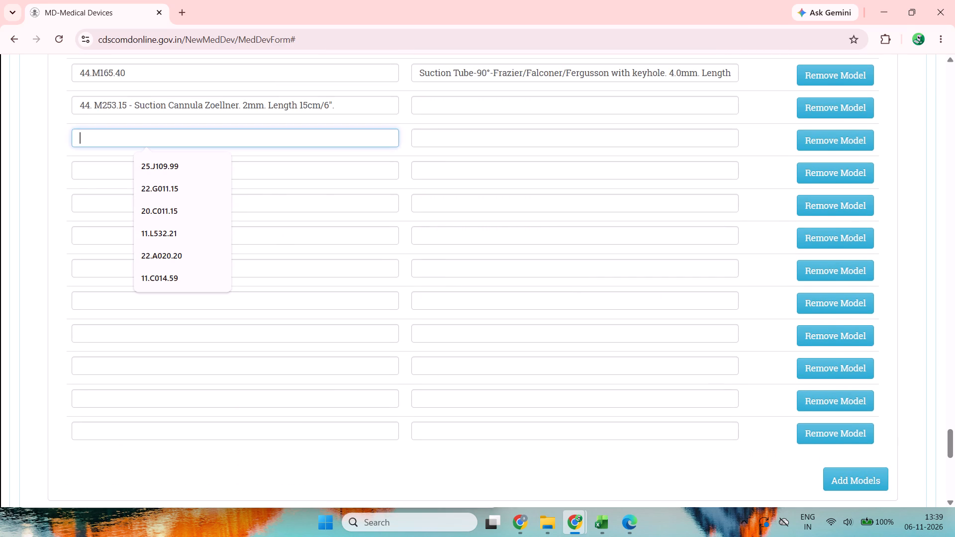
{"action": "key", "text": "alt+Tab"}
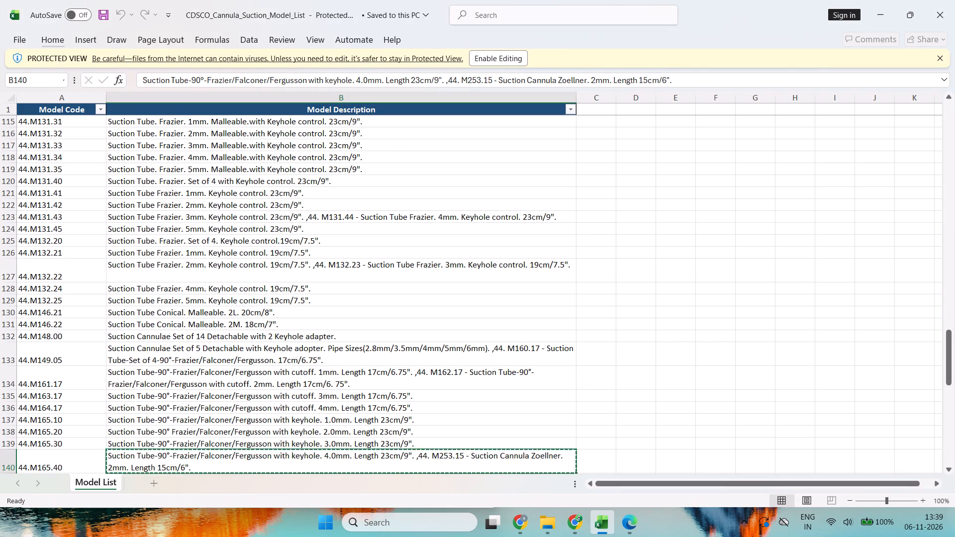
{"action": "scroll", "coordinate": [158, 160], "scroll_direction": "down", "scroll_amount": 7}
{"action": "scroll", "coordinate": [158, 207], "scroll_direction": "down", "scroll_amount": 7}
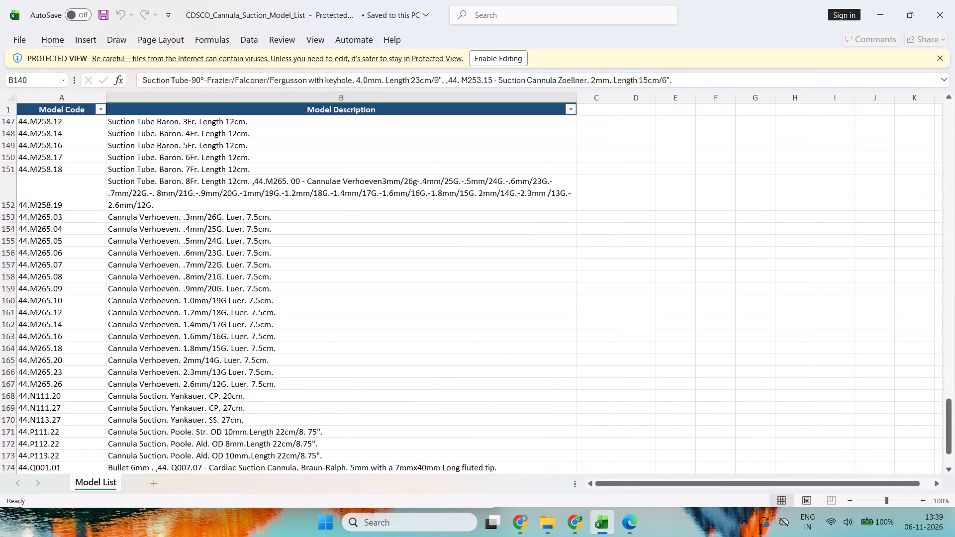
{"action": "scroll", "coordinate": [156, 210], "scroll_direction": "down", "scroll_amount": 7}
{"action": "scroll", "coordinate": [155, 204], "scroll_direction": "up", "scroll_amount": 16}
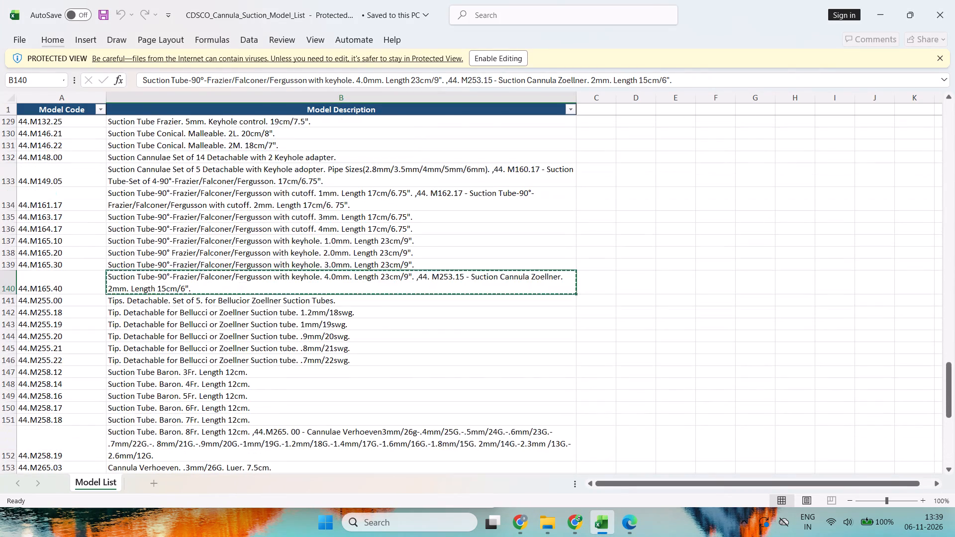
{"action": "scroll", "coordinate": [157, 206], "scroll_direction": "down", "scroll_amount": 4}
{"action": "scroll", "coordinate": [157, 206], "scroll_direction": "up", "scroll_amount": 1}
{"action": "scroll", "coordinate": [157, 206], "scroll_direction": "down", "scroll_amount": 1}
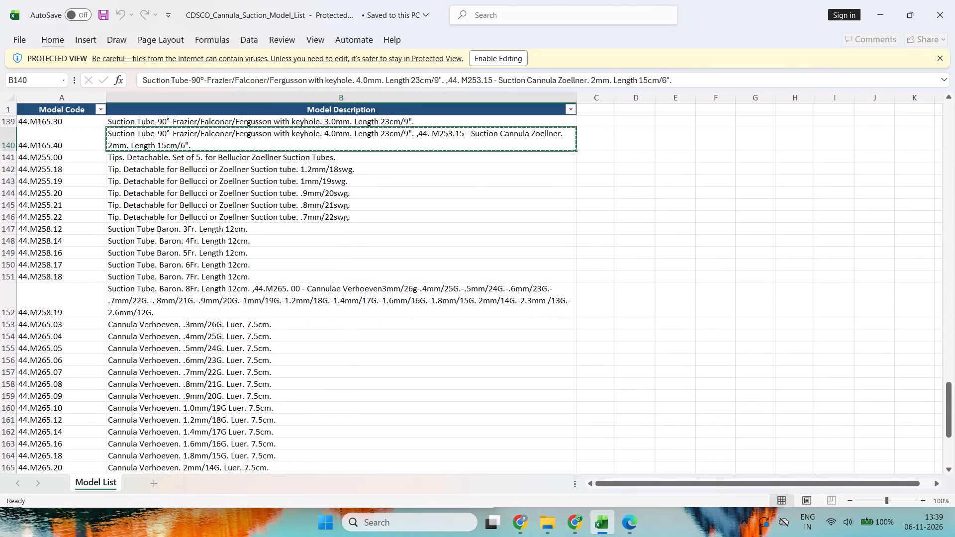
{"action": "key", "text": "Down"}
{"action": "key", "text": "Left"}
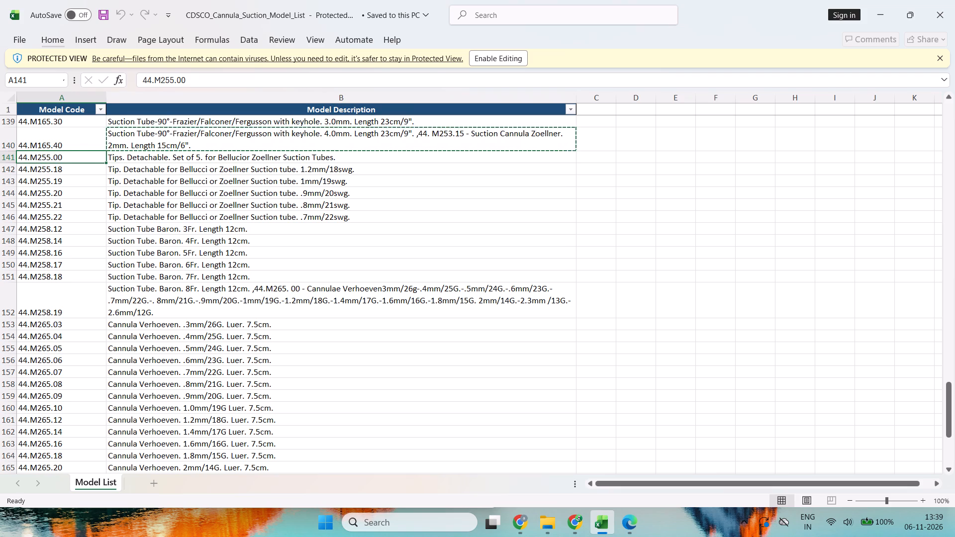
{"action": "key", "text": "ctrl+c"}
{"action": "key", "text": "alt+Tab"}
{"action": "key", "text": "Tab"}
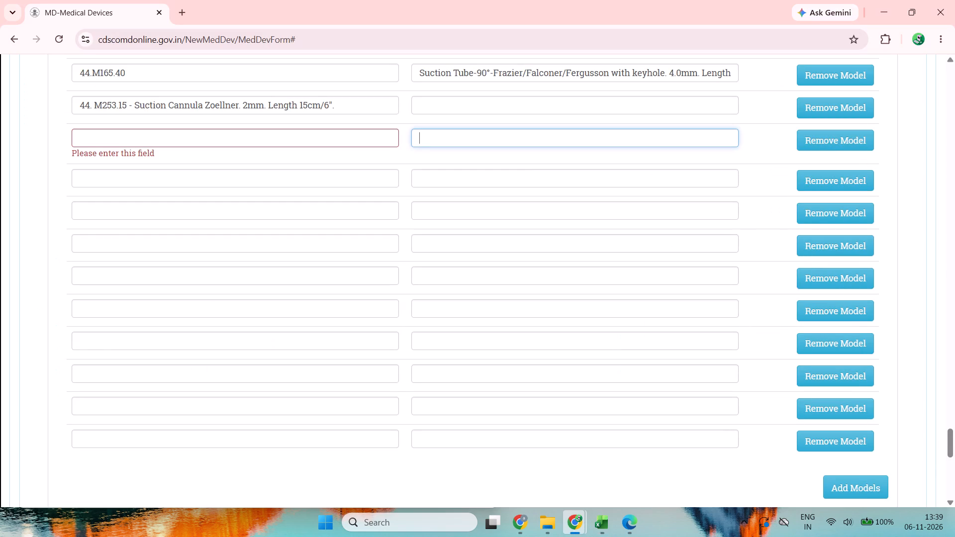
{"action": "left_click", "coordinate": [102, 138]}
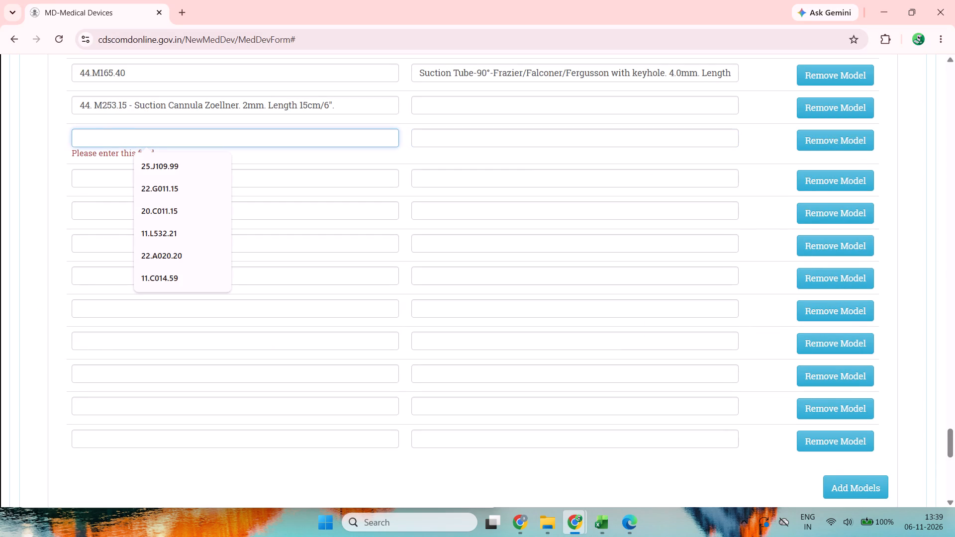
{"action": "key", "text": "ctrl+v"}
{"action": "key", "text": "space"}
Copy the description "Tips. Detachable. Set of 5. for Bellucior Zoellner Suction Tubes." from Excel into the 44.M255.00 row.
{"action": "key", "text": "alt+Tab"}
{"action": "key", "text": "Tab"}
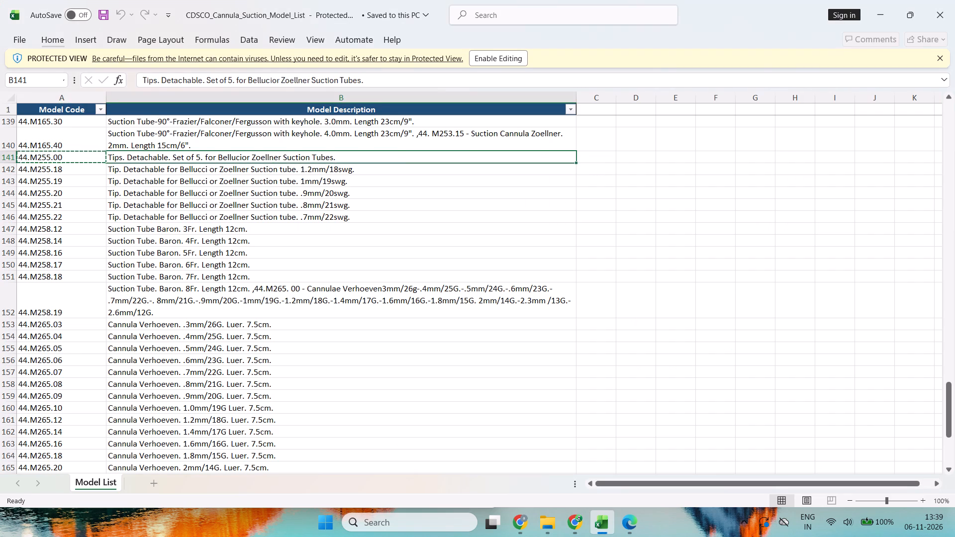
{"action": "key", "text": "ctrl+c"}
{"action": "key", "text": "alt+Tab"}
{"action": "key", "text": "Tab"}
{"action": "key", "text": "Tab"}
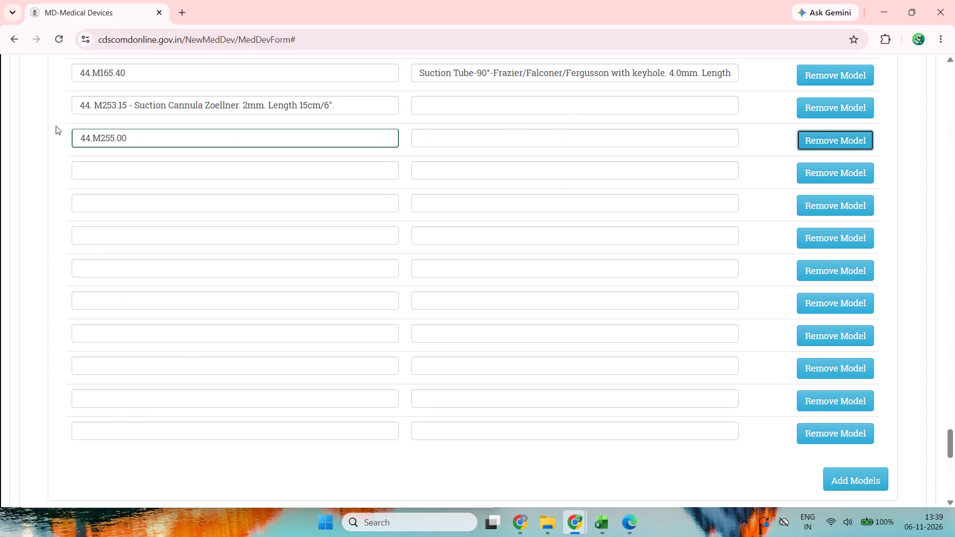
{"action": "left_click", "coordinate": [463, 133]}
{"action": "key", "text": "ctrl+v"}
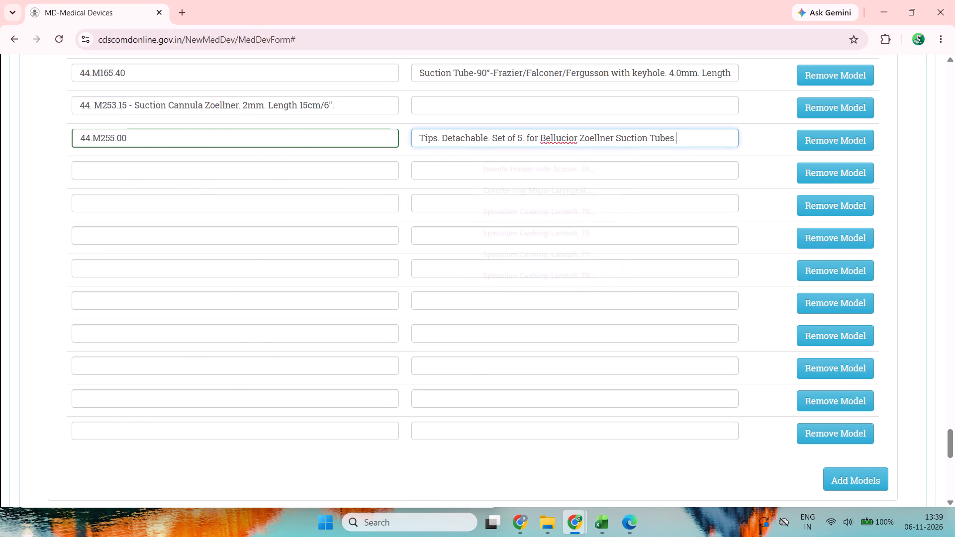
Fill the next blank model row from Excel with 44.M255.18 and its 1.2mm/18swg Bellucci or Zoellner detachable tip description.
{"action": "key", "text": "alt+Tab"}
{"action": "key", "text": "Down"}
{"action": "key", "text": "Left"}
{"action": "key", "text": "ctrl+c"}
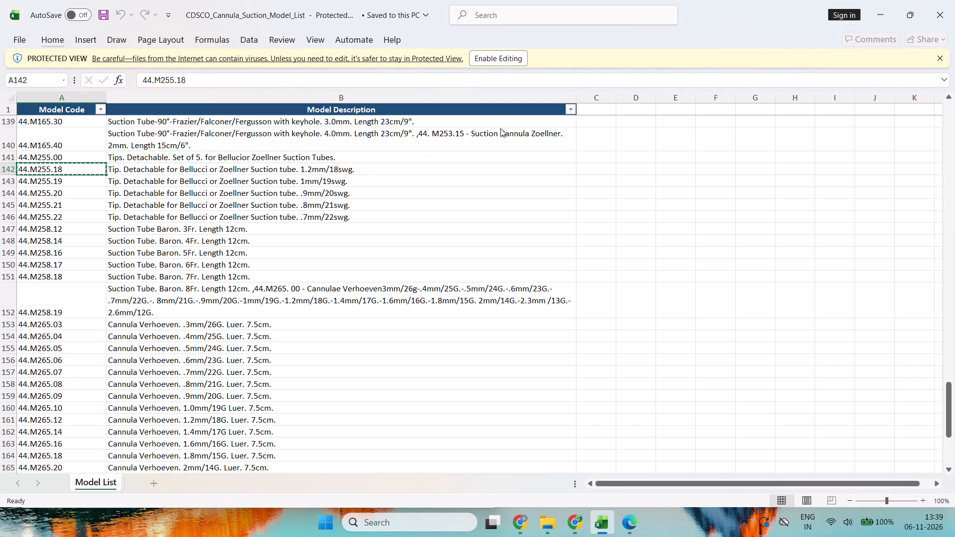
{"action": "key", "text": "alt+Tab"}
{"action": "key", "text": "Tab"}
{"action": "key", "text": "Tab"}
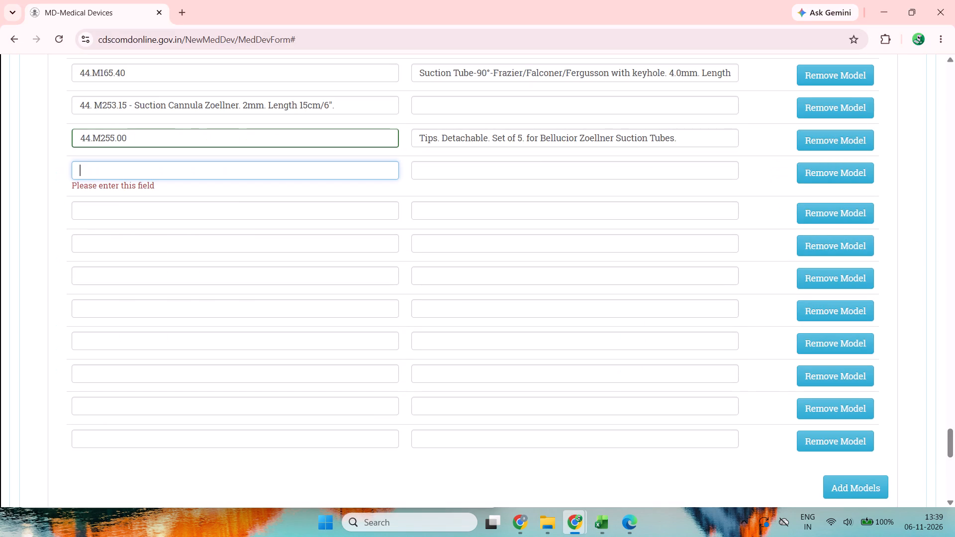
{"action": "key", "text": "ctrl+v"}
{"action": "key", "text": "alt+Tab"}
{"action": "key", "text": "Tab"}
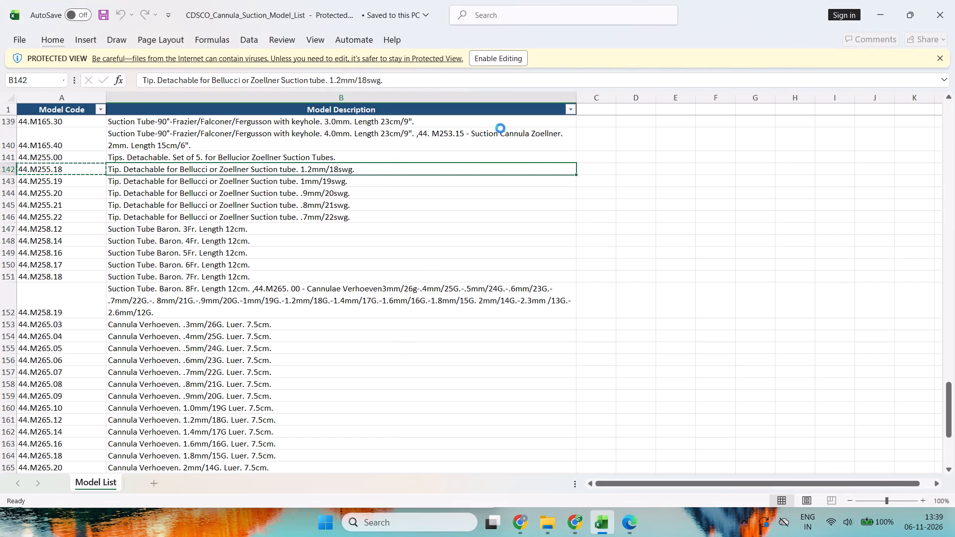
{"action": "key", "text": "ctrl+c"}
{"action": "key", "text": "alt+Tab"}
{"action": "key", "text": "Tab"}
{"action": "key", "text": "ctrl+v"}
Copy model code 44.M255.19 from Excel into the blank row below 44.M255.18.
{"action": "key", "text": "alt+Tab"}
{"action": "key", "text": "Right"}
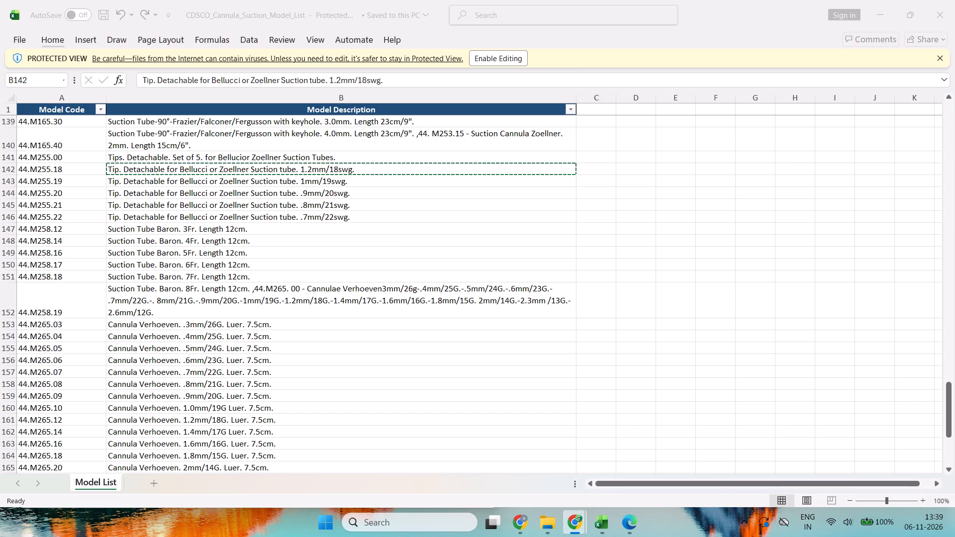
{"action": "key", "text": "Down"}
{"action": "key", "text": "Down"}
{"action": "key", "text": "Left"}
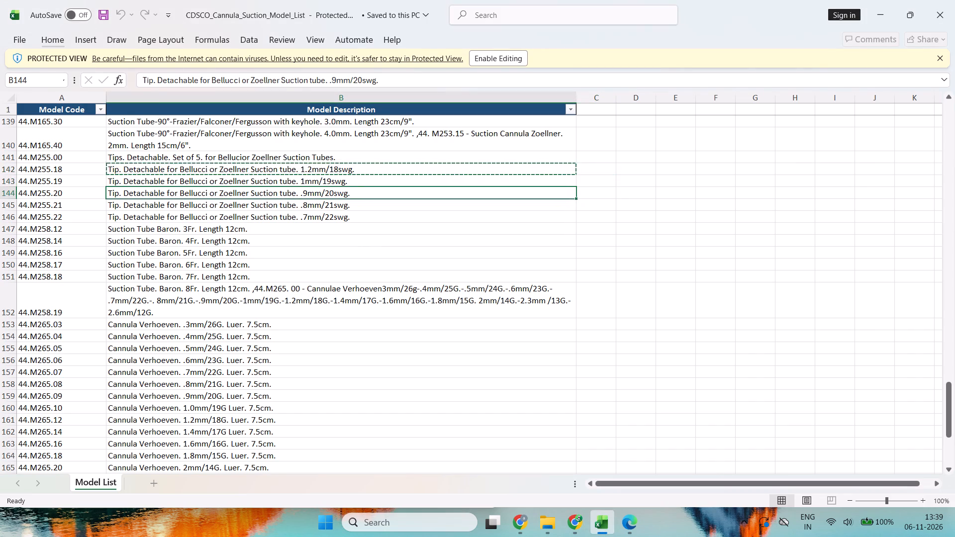
{"action": "key", "text": "Left"}
{"action": "key", "text": "Up"}
{"action": "key", "text": "ctrl+c"}
{"action": "key", "text": "alt+Tab"}
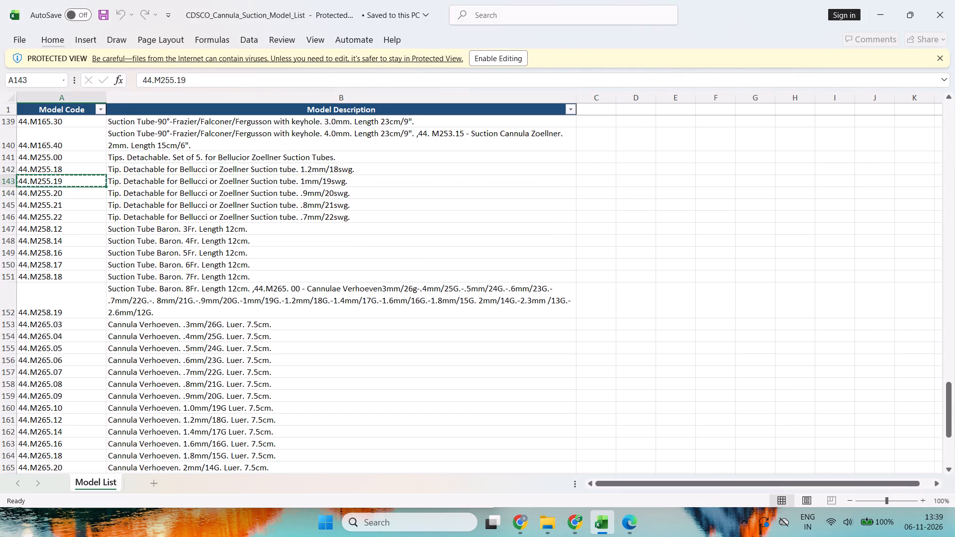
{"action": "key", "text": "Tab"}
{"action": "key", "text": "Tab"}
{"action": "key", "text": "ctrl+v"}
Copy the 1mm/19swg Bellucci or Zoellner detachable tip description from Excel into the 44.M255.19 row.
{"action": "key", "text": "alt+Tab"}
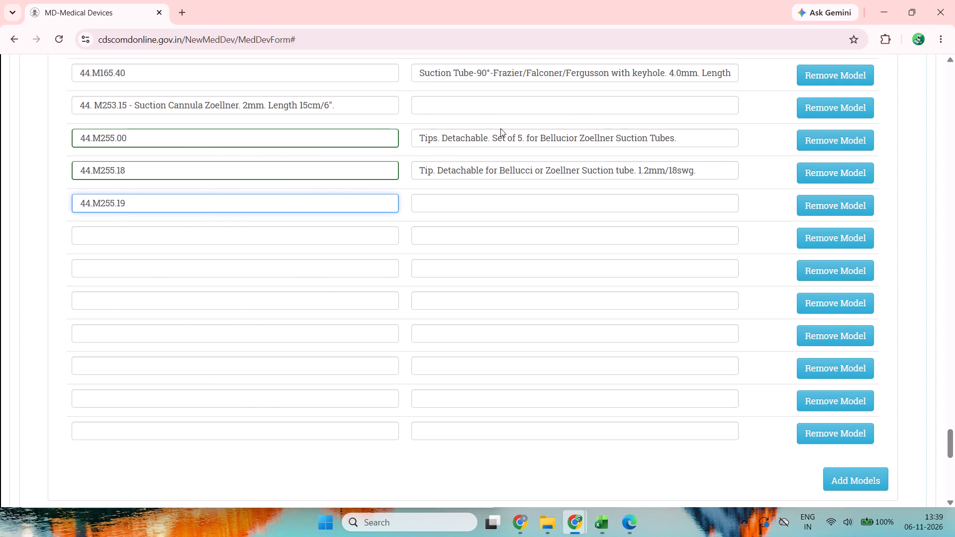
{"action": "key", "text": "Tab"}
{"action": "key", "text": "ctrl+c"}
{"action": "key", "text": "alt+Tab"}
{"action": "key", "text": "Tab"}
{"action": "key", "text": "ctrl+v"}
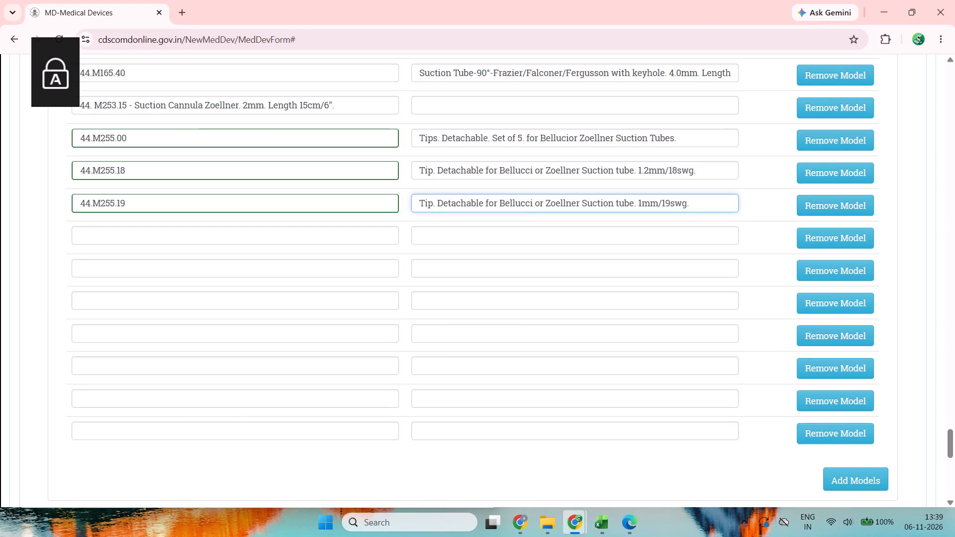
Fill the next blank model row from Excel with 44.M255.20 and its .9mm/20swg Bellucci or Zoellner detachable tip description.
{"action": "key", "text": "alt+Tab"}
{"action": "key", "text": "Down"}
{"action": "key", "text": "Left"}
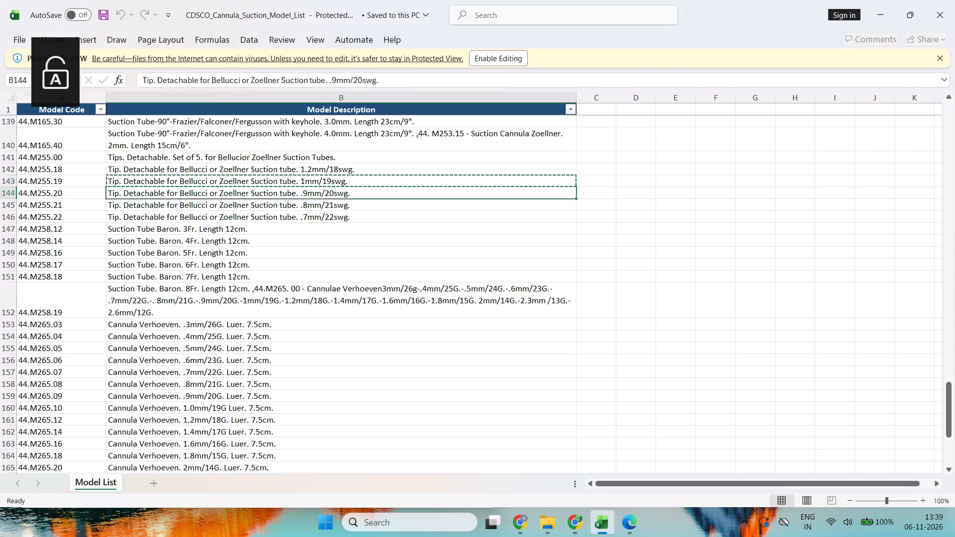
{"action": "key", "text": "ctrl+c"}
{"action": "key", "text": "alt+Tab"}
{"action": "key", "text": "Tab"}
{"action": "key", "text": "Tab"}
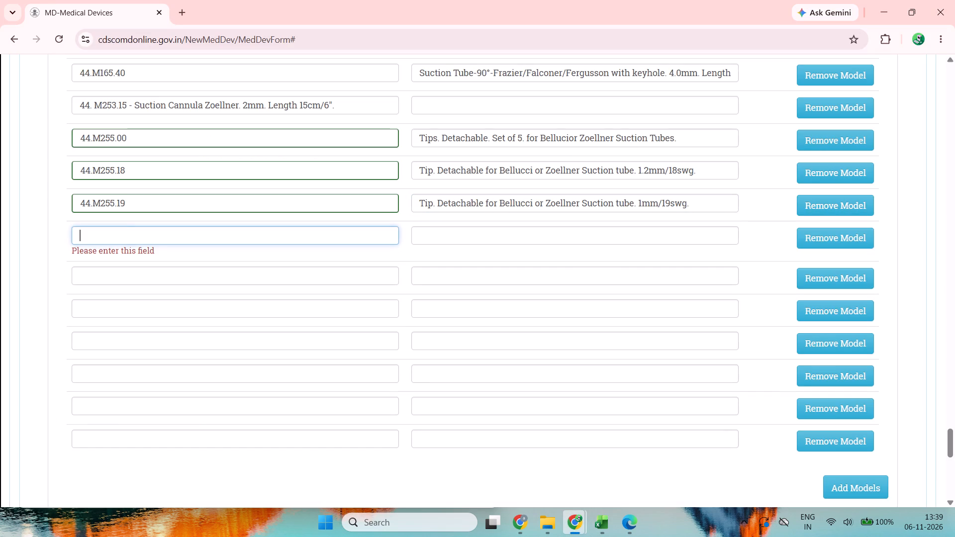
{"action": "key", "text": "ctrl+v"}
{"action": "key", "text": "alt+Tab"}
{"action": "key", "text": "Tab"}
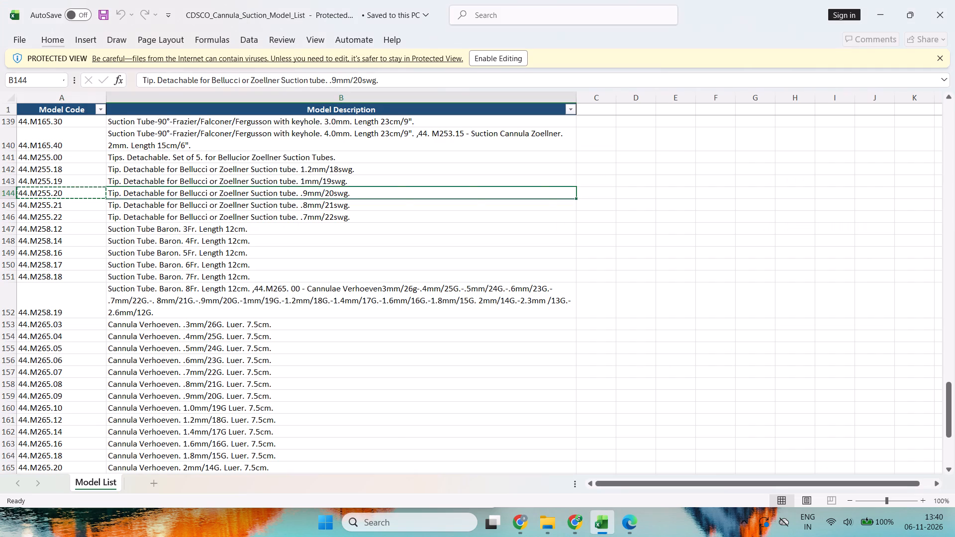
{"action": "key", "text": "ctrl+c"}
{"action": "key", "text": "alt+Tab"}
{"action": "key", "text": "Tab"}
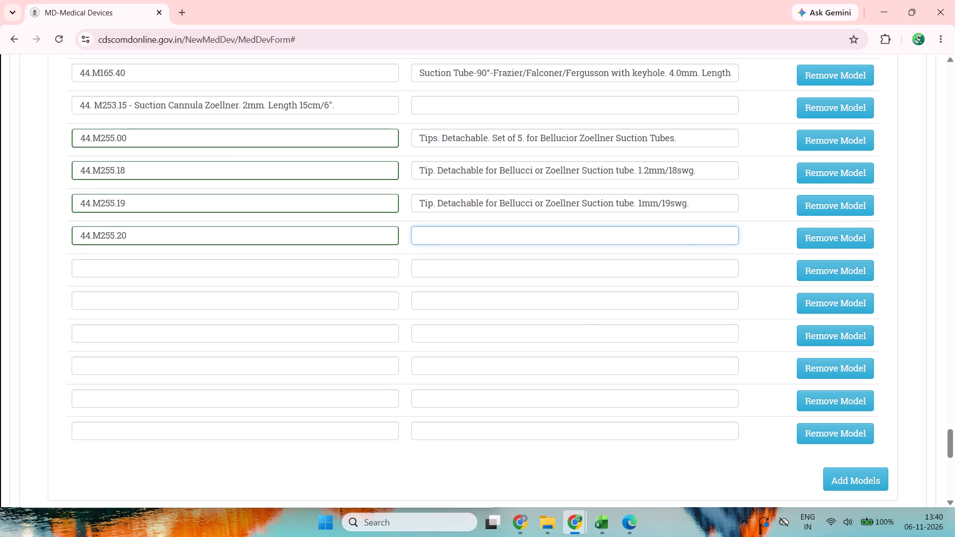
{"action": "key", "text": "ctrl+v"}
Copy model code 44.M255.21 from Excel into the blank row below 44.M255.20.
{"action": "key", "text": "alt+Tab"}
{"action": "key", "text": "Down"}
{"action": "key", "text": "Left"}
{"action": "key", "text": "Up"}
{"action": "key", "text": "Up"}
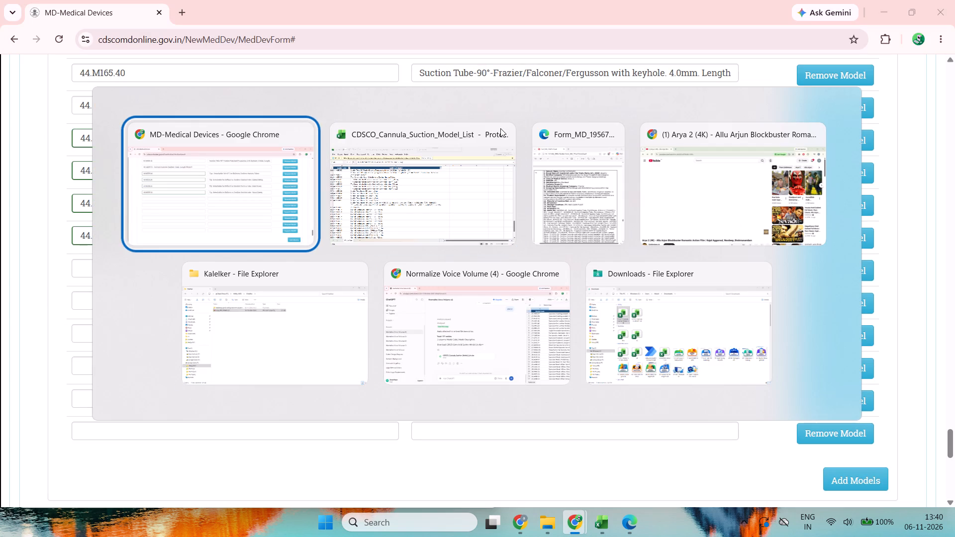
{"action": "key", "text": "Right"}
{"action": "key", "text": "Return"}
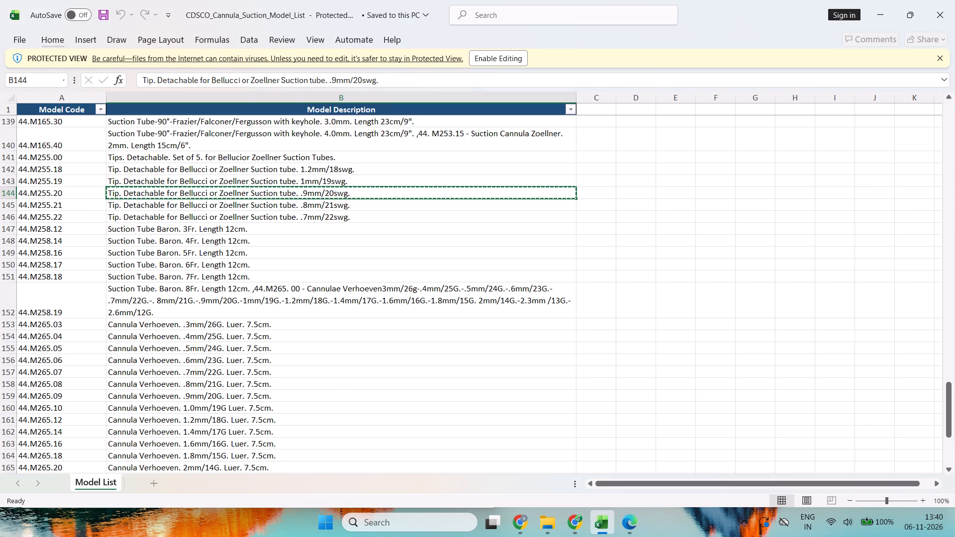
{"action": "key", "text": "Down"}
{"action": "key", "text": "Left"}
{"action": "key", "text": "ctrl+c"}
{"action": "key", "text": "alt+Tab"}
{"action": "key", "text": "Tab"}
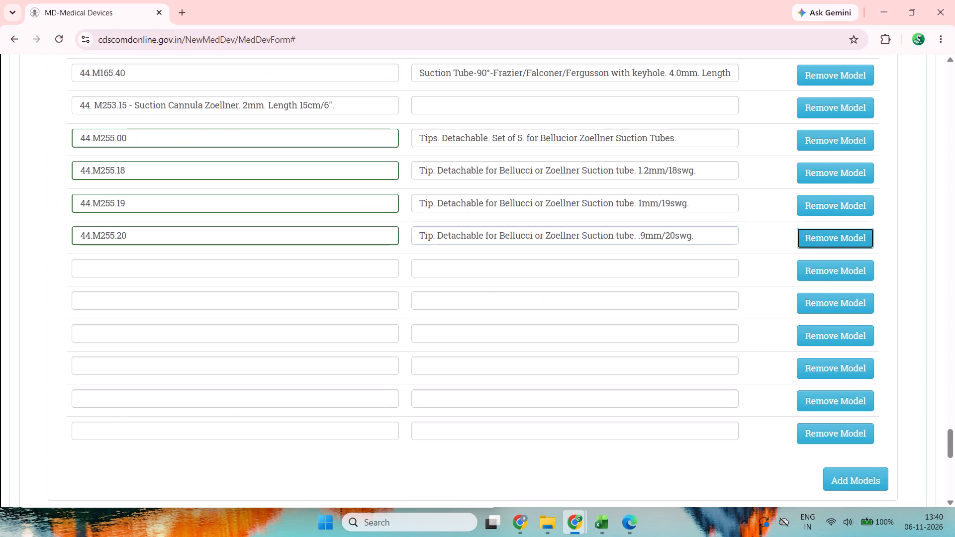
{"action": "key", "text": "Tab"}
{"action": "key", "text": "ctrl+v"}
Copy the .8mm/21swg Bellucci or Zoellner detachable tip description from Excel into the 44.M255.21 row.
{"action": "key", "text": "alt+Tab"}
{"action": "key", "text": "Tab"}
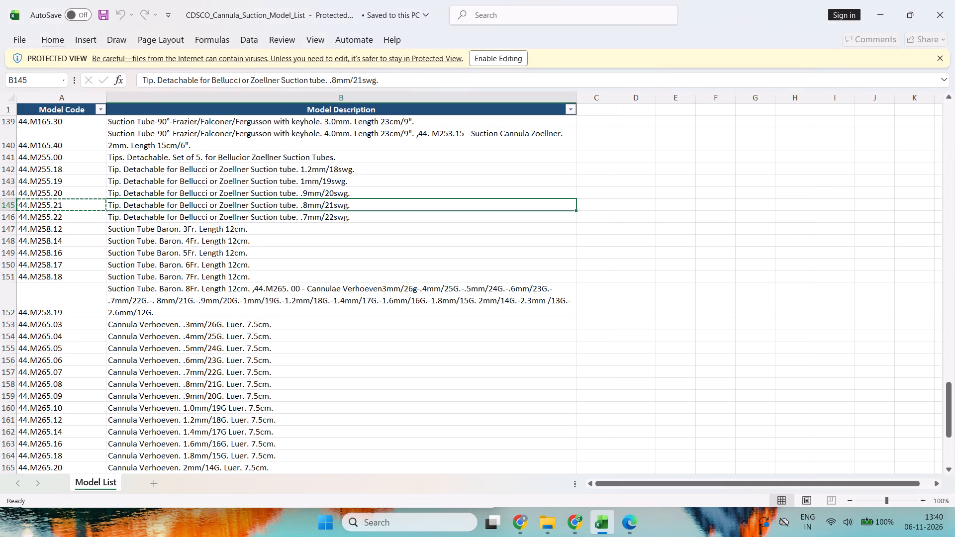
{"action": "key", "text": "ctrl+c"}
{"action": "key", "text": "alt+Tab"}
{"action": "key", "text": "Tab"}
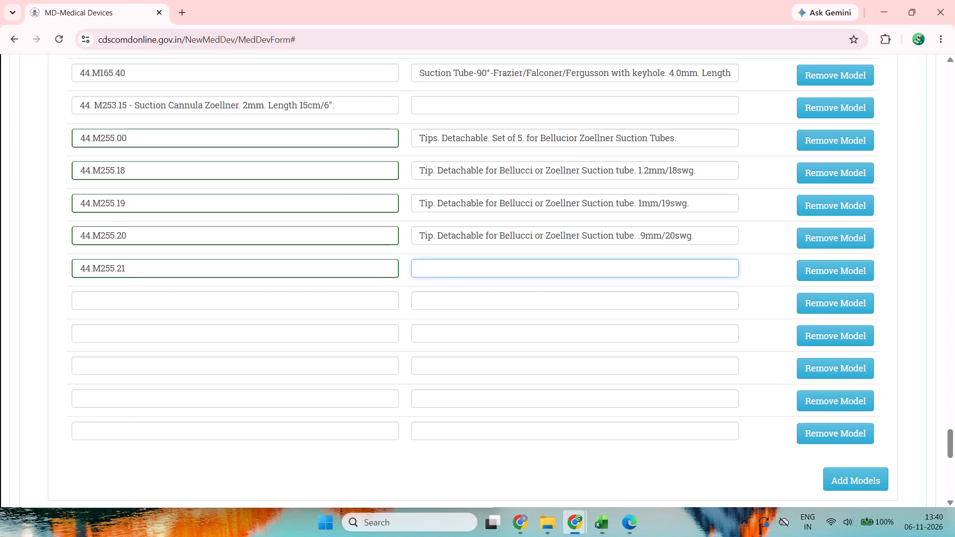
{"action": "key", "text": "ctrl+v"}
Copy model code 44.M255.22 from Excel into the blank row below 44.M255.21.
{"action": "key", "text": "alt+Tab"}
{"action": "key", "text": "Down"}
{"action": "key", "text": "Left"}
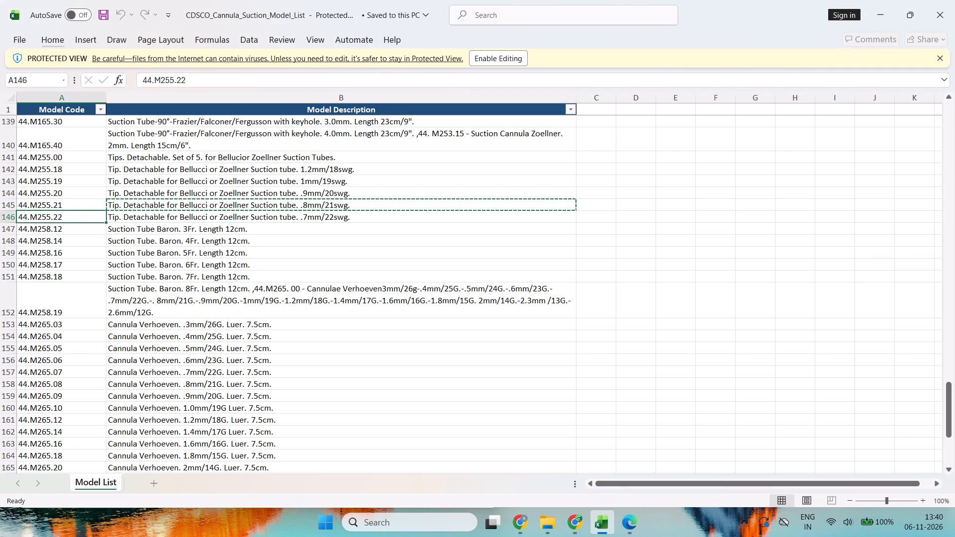
{"action": "key", "text": "ctrl+c"}
{"action": "key", "text": "alt+Tab"}
{"action": "key", "text": "Tab"}
{"action": "key", "text": "Tab"}
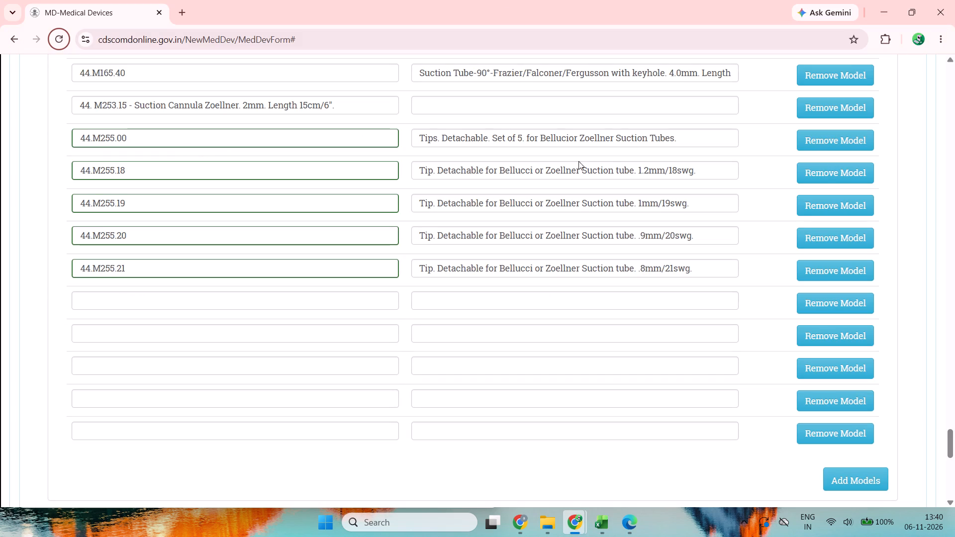
{"action": "left_click", "coordinate": [87, 301]}
{"action": "key", "text": "ctrl+v"}
{"action": "key", "text": "ctrl+v"}
{"action": "key", "text": "ctrl+z"}
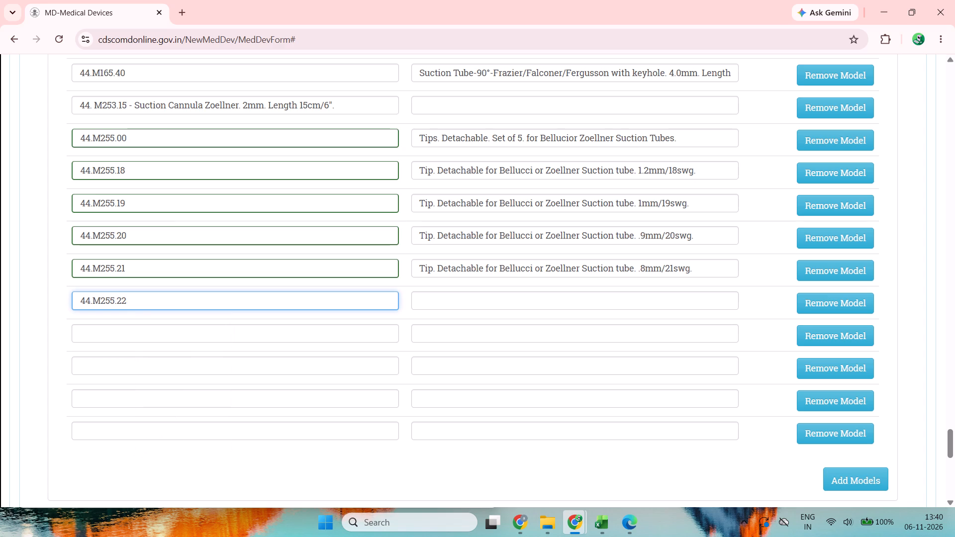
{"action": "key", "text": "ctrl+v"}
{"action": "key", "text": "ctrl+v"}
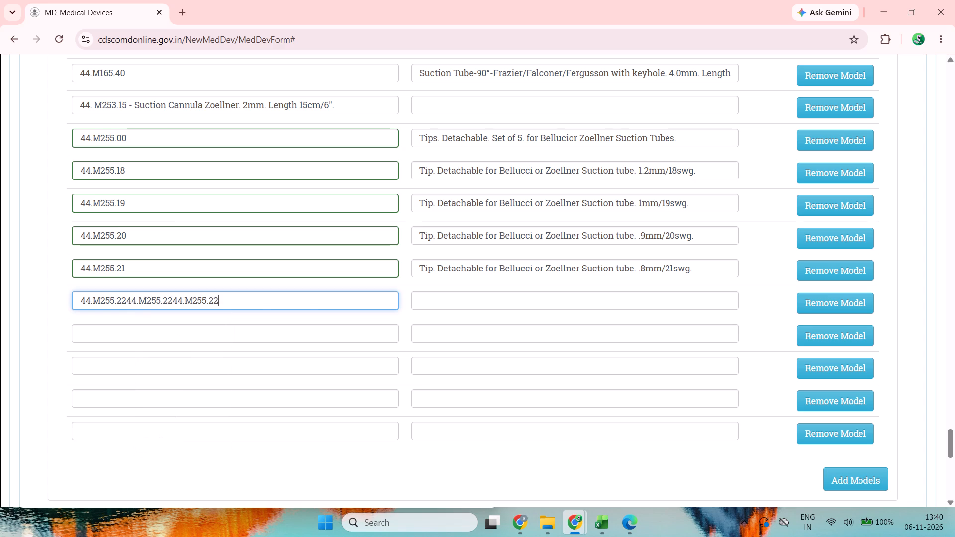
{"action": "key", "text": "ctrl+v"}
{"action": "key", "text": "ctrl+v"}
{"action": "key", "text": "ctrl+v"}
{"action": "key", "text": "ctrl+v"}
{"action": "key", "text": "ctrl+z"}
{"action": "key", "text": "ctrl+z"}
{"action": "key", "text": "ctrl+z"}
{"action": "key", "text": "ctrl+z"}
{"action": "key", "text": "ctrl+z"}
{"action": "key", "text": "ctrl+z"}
Copy the .7mm/22swg Bellucci or Zoellner detachable tip description from Excel into the 44.M255.22 row.
{"action": "key", "text": "alt+Tab"}
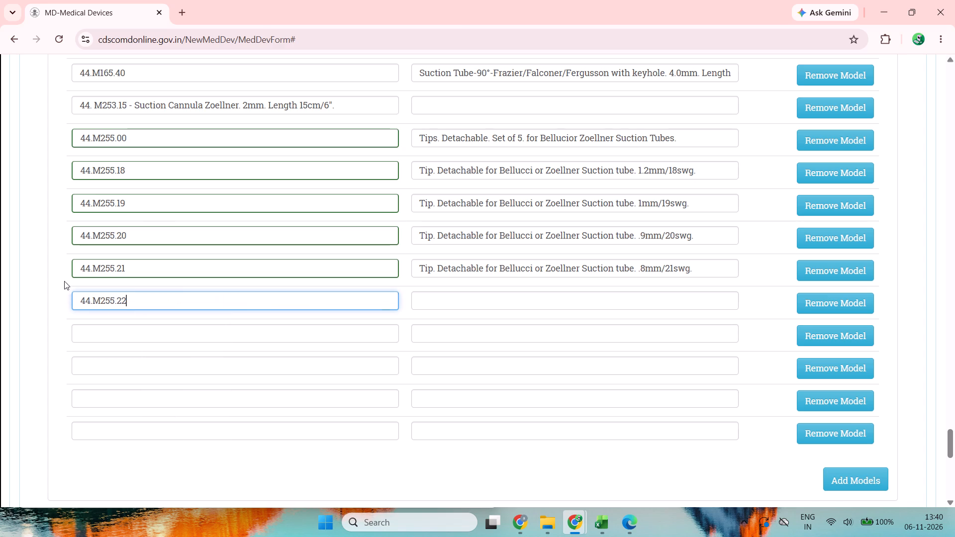
{"action": "key", "text": "Tab"}
{"action": "key", "text": "ctrl+c"}
{"action": "key", "text": "alt+Tab"}
{"action": "key", "text": "Tab"}
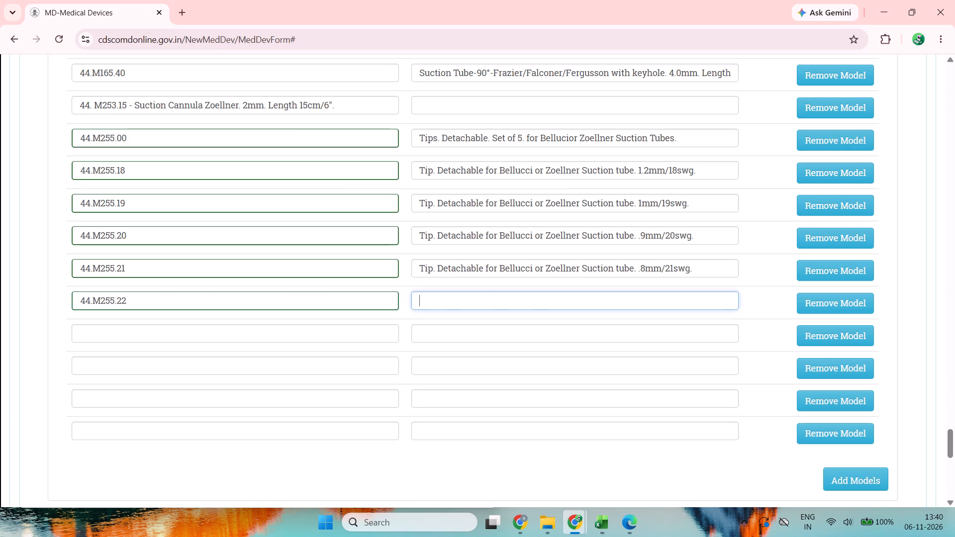
{"action": "key", "text": "ctrl+v"}
Copy model code 44.M258.12 from Excel into the blank row below 44.M255.22.
{"action": "key", "text": "alt+Tab"}
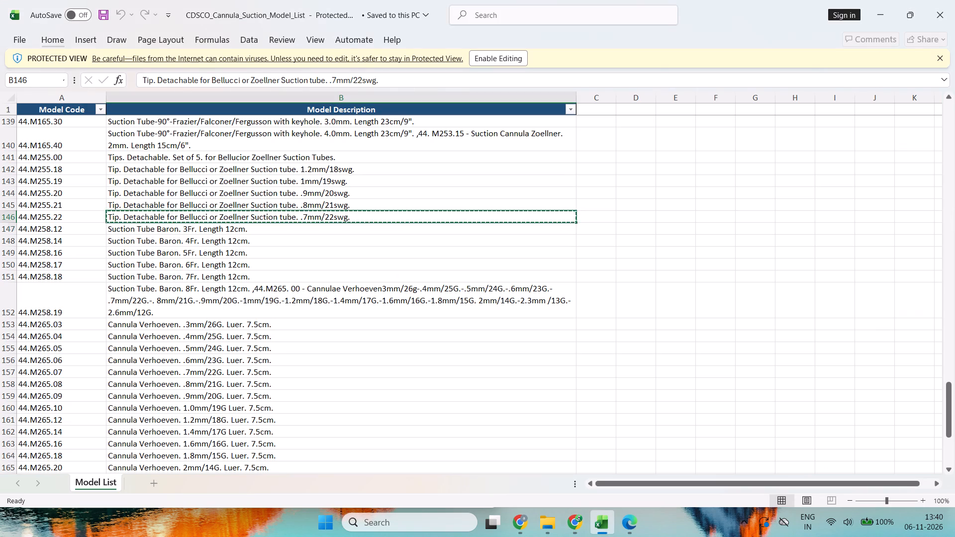
{"action": "key", "text": "Down"}
{"action": "key", "text": "Left"}
{"action": "key", "text": "ctrl+c"}
{"action": "key", "text": "alt+Tab"}
{"action": "key", "text": "Tab"}
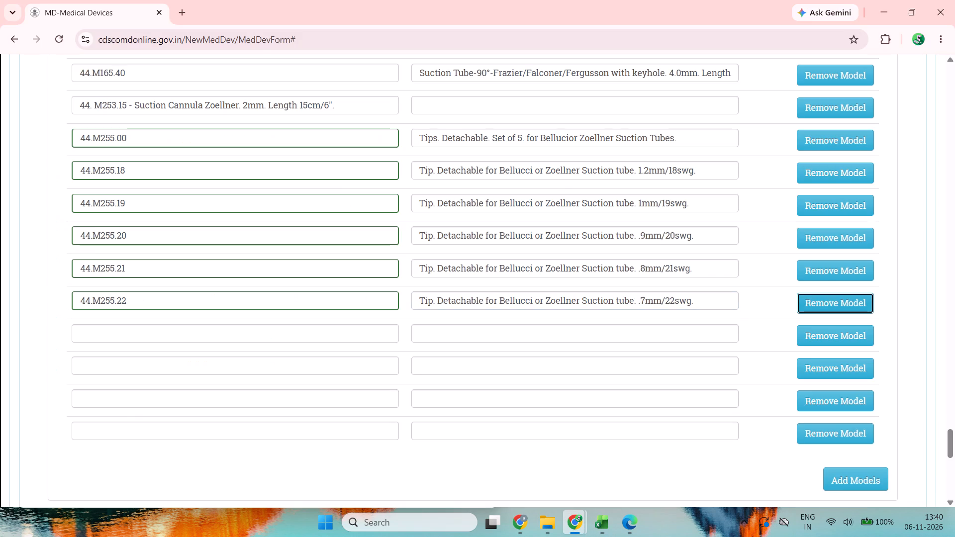
{"action": "key", "text": "Tab"}
{"action": "key", "text": "ctrl+v"}
Copy the description "Suction Tube Baron. 3Fr. Length 12cm." from Excel into the 44.M258.12 row.
{"action": "key", "text": "alt+Tab"}
{"action": "key", "text": "Tab"}
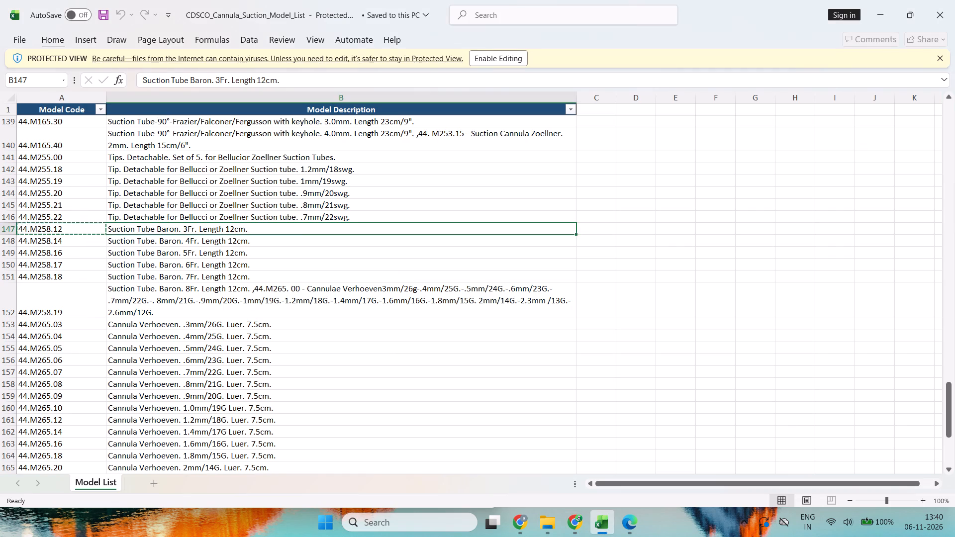
{"action": "key", "text": "ctrl+c"}
{"action": "key", "text": "alt+Tab"}
{"action": "key", "text": "alt+Tab"}
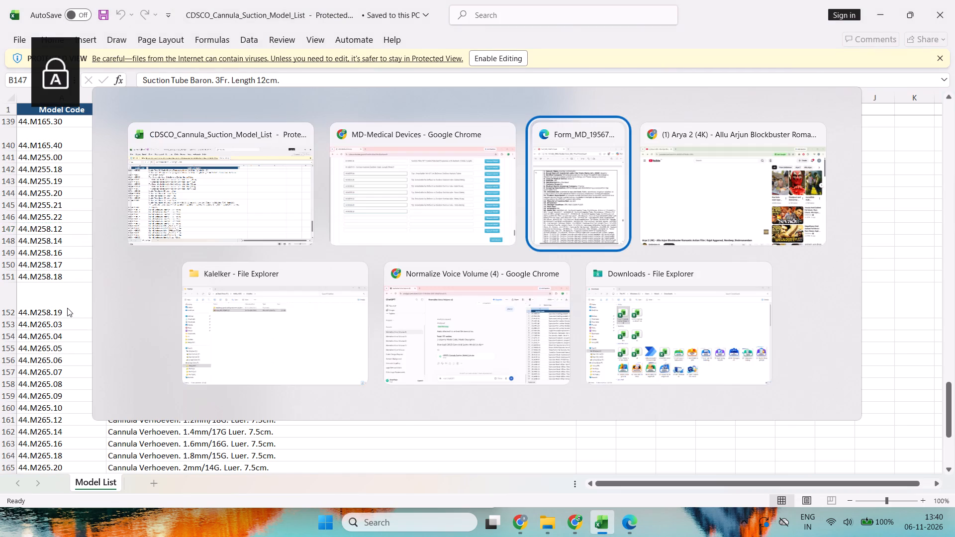
{"action": "key", "text": "alt+Tab"}
{"action": "key", "text": "alt+Tab"}
{"action": "key", "text": "alt+Tab"}
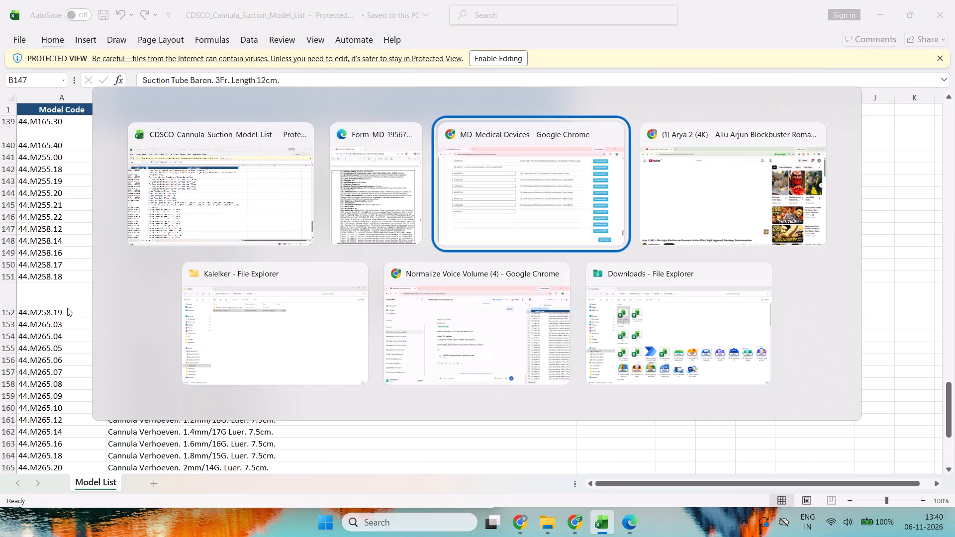
{"action": "key", "text": "Tab"}
{"action": "key", "text": "ctrl+v"}
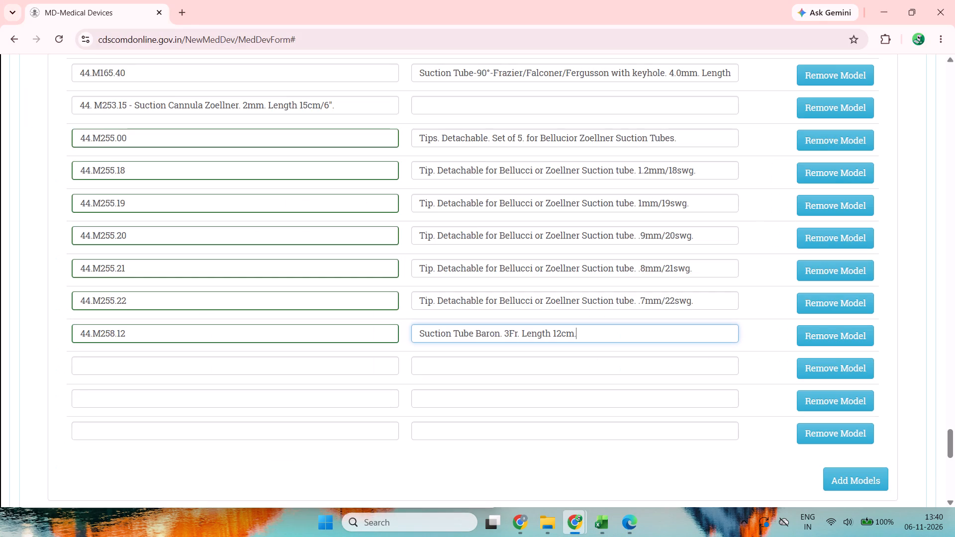
Copy model code 44.M258.14 from Excel into the blank row below 44.M258.12.
{"action": "key", "text": "alt+Tab"}
{"action": "key", "text": "Down"}
{"action": "key", "text": "Left"}
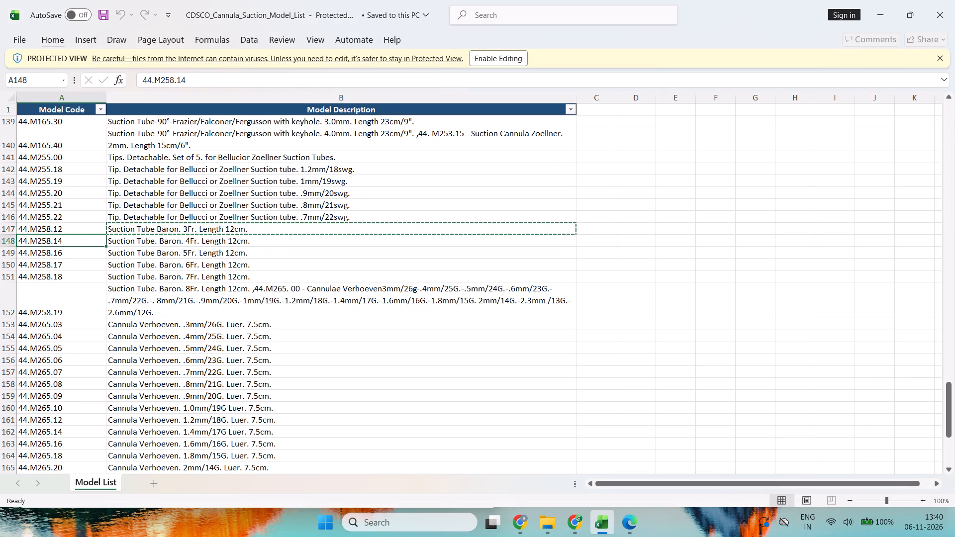
{"action": "key", "text": "ctrl+c"}
{"action": "key", "text": "ctrl+x"}
{"action": "key", "text": "ctrl+x"}
{"action": "key", "text": "alt+Tab"}
{"action": "key", "text": "Tab"}
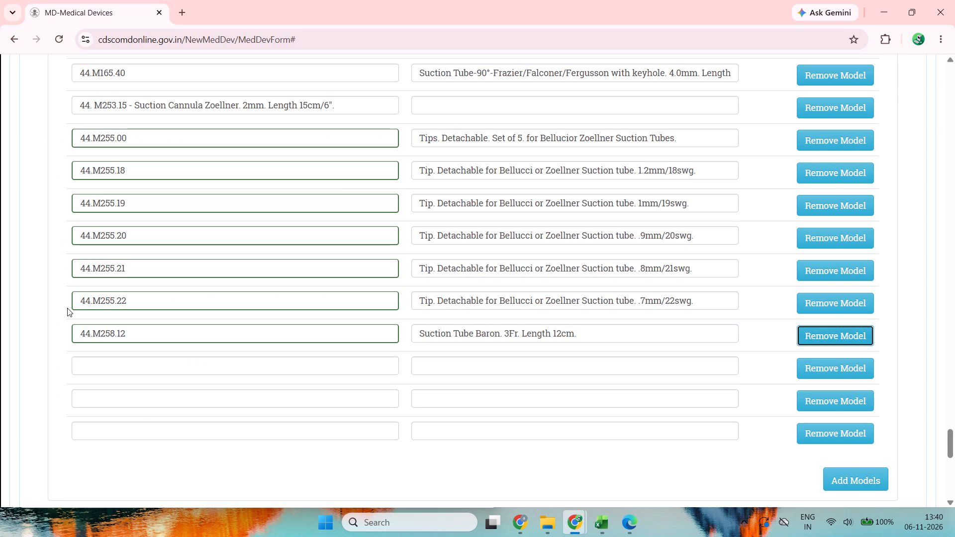
{"action": "key", "text": "Tab"}
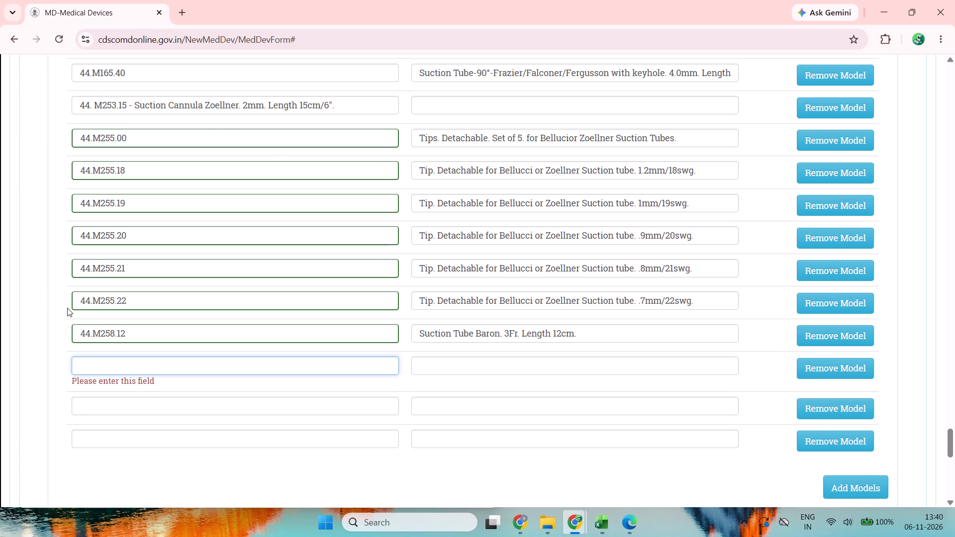
{"action": "key", "text": "ctrl+v"}
Copy the description "Suction Tube. Baron. 4Fr. Length 12cm." from Excel into the 44.M258.14 row.
{"action": "key", "text": "alt+Tab"}
{"action": "key", "text": "Tab"}
{"action": "key", "text": "ctrl+c"}
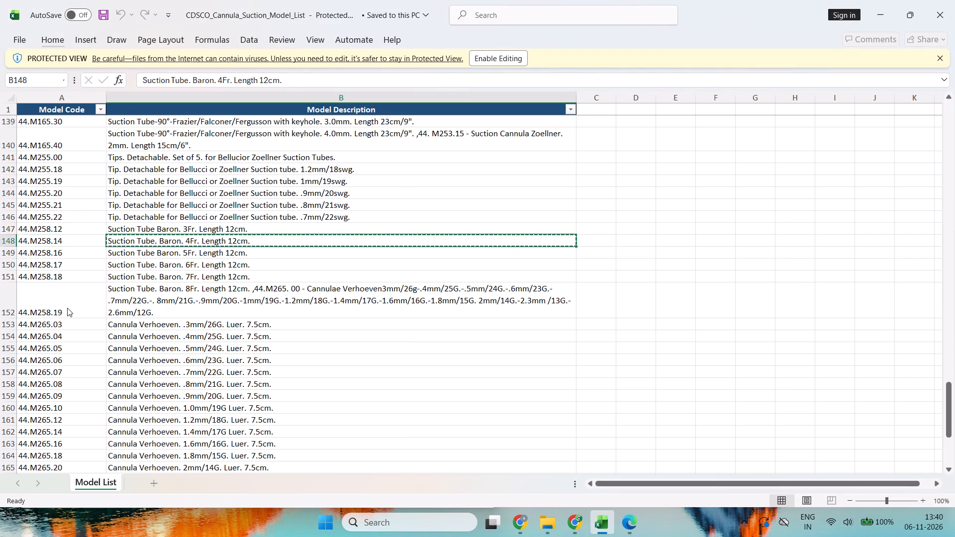
{"action": "key", "text": "alt+Tab"}
{"action": "key", "text": "Tab"}
{"action": "key", "text": "ctrl+v"}
Fill the next blank model row from Excel with 44.M258.16 and "Suction Tube Baron. 5Fr. Length 12cm.".
{"action": "key", "text": "alt+Tab"}
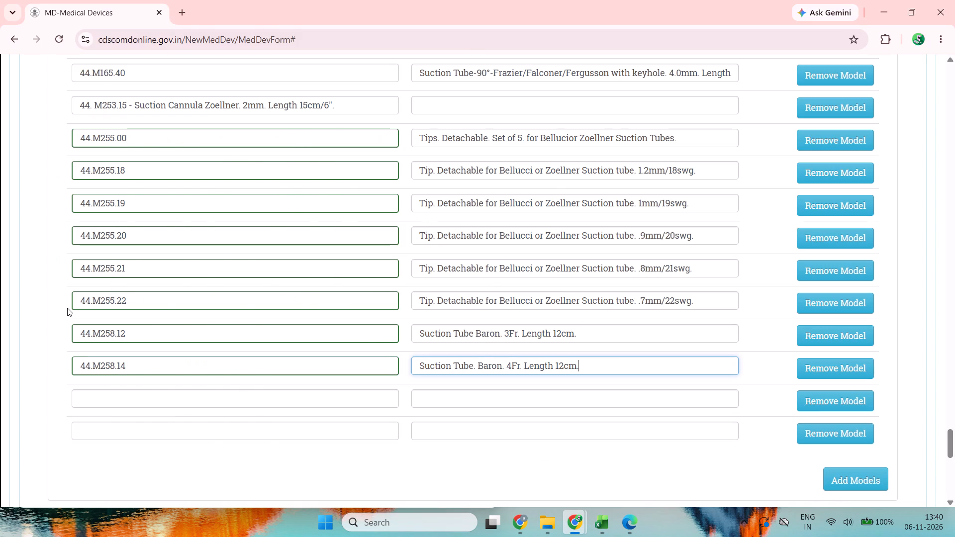
{"action": "key", "text": "Down"}
{"action": "key", "text": "Left"}
{"action": "key", "text": "ctrl+c"}
{"action": "key", "text": "alt+Tab"}
{"action": "key", "text": "Tab"}
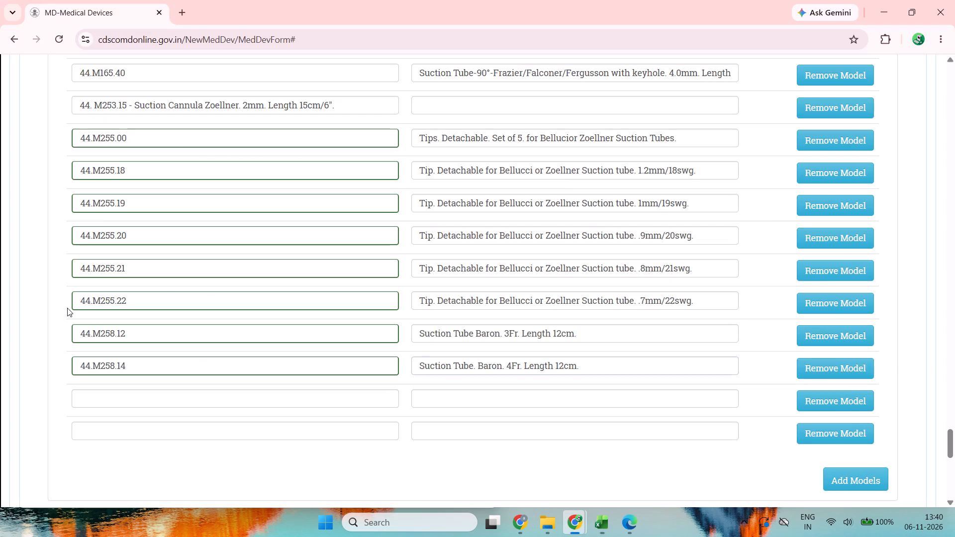
{"action": "key", "text": "Tab"}
{"action": "key", "text": "ctrl+v"}
{"action": "key", "text": "alt+Tab"}
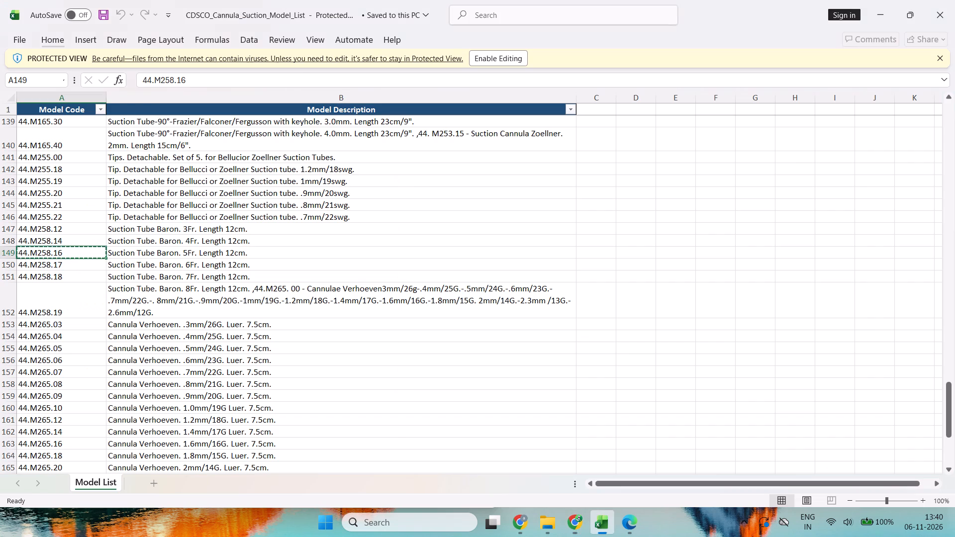
{"action": "key", "text": "Tab"}
{"action": "key", "text": "ctrl+c"}
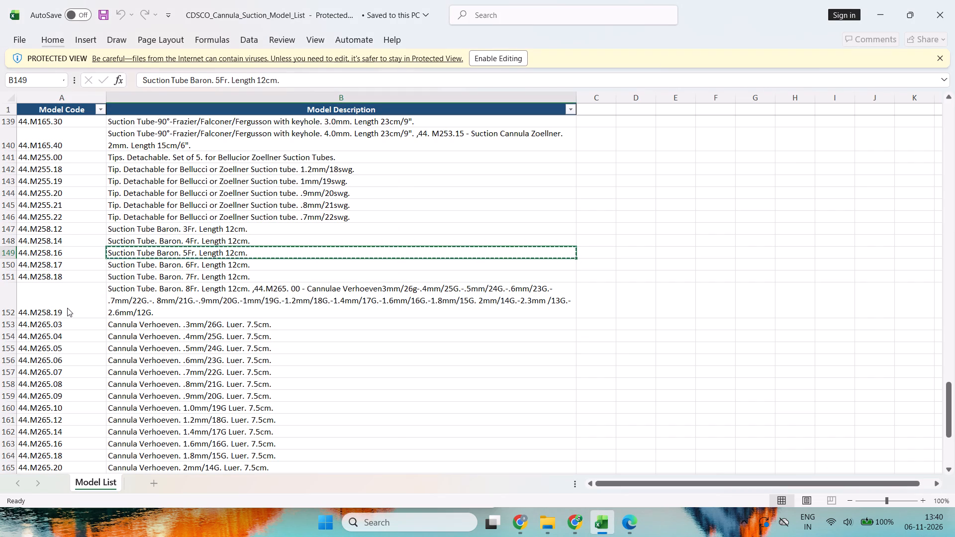
{"action": "key", "text": "alt+Tab"}
{"action": "key", "text": "Tab"}
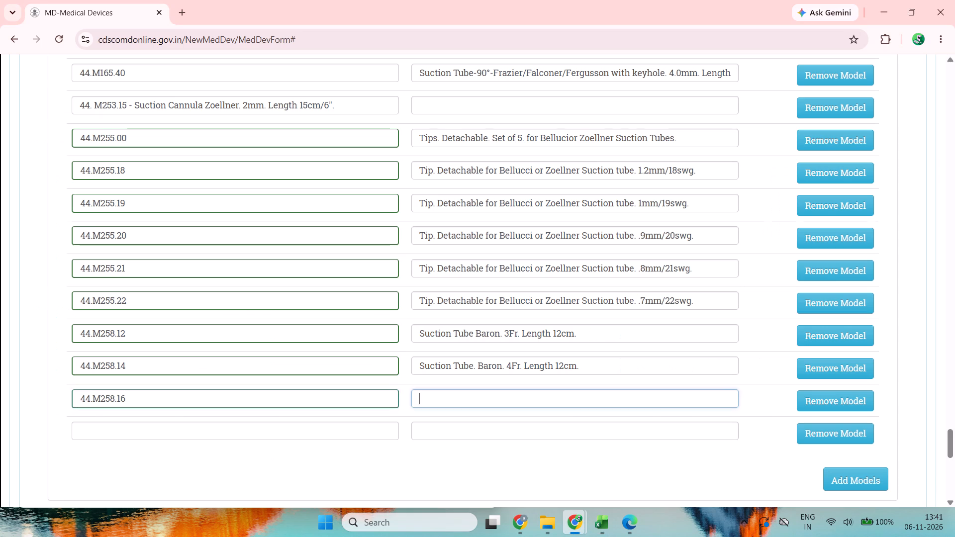
{"action": "key", "text": "ctrl+v"}
Copy model code 44.M258.17 from Excel into the last blank model row.
{"action": "key", "text": "alt+Tab"}
{"action": "key", "text": "Down"}
{"action": "key", "text": "Left"}
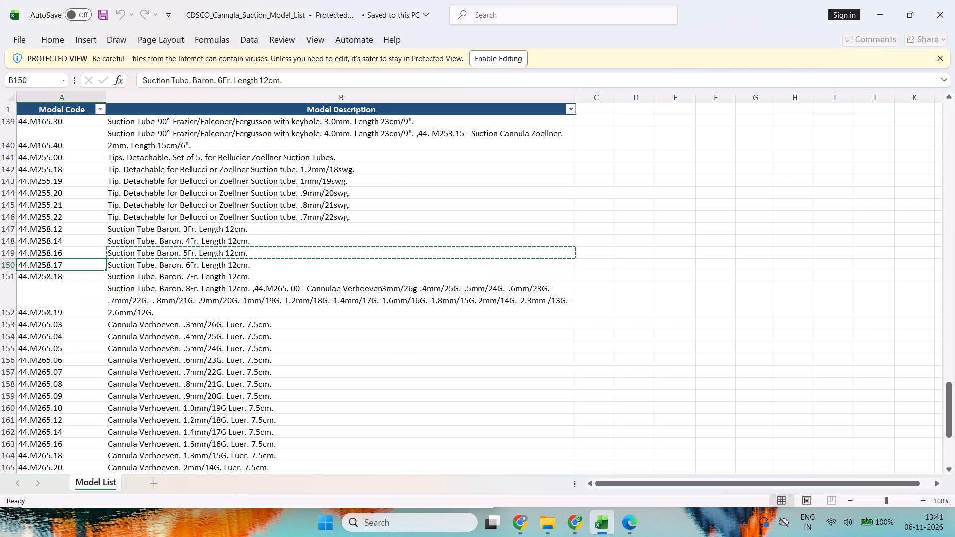
{"action": "key", "text": "ctrl+x"}
{"action": "key", "text": "ctrl+c"}
{"action": "key", "text": "alt+Tab"}
{"action": "key", "text": "Tab"}
{"action": "key", "text": "Tab"}
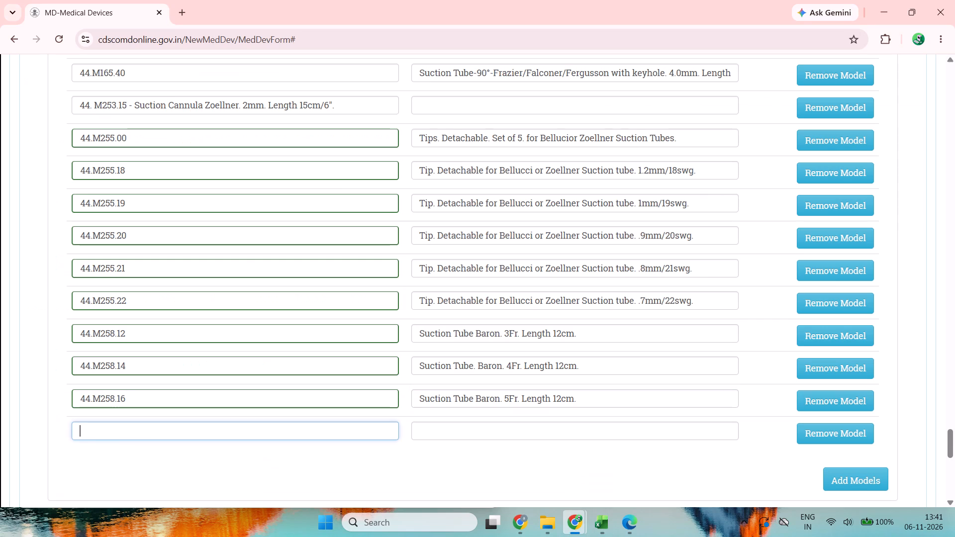
{"action": "key", "text": "ctrl+v"}
Copy the description "Suction Tube. Baron. 6Fr. Length 12cm." from Excel into the 44.M258.17 row.
{"action": "key", "text": "alt+Tab"}
{"action": "key", "text": "Tab"}
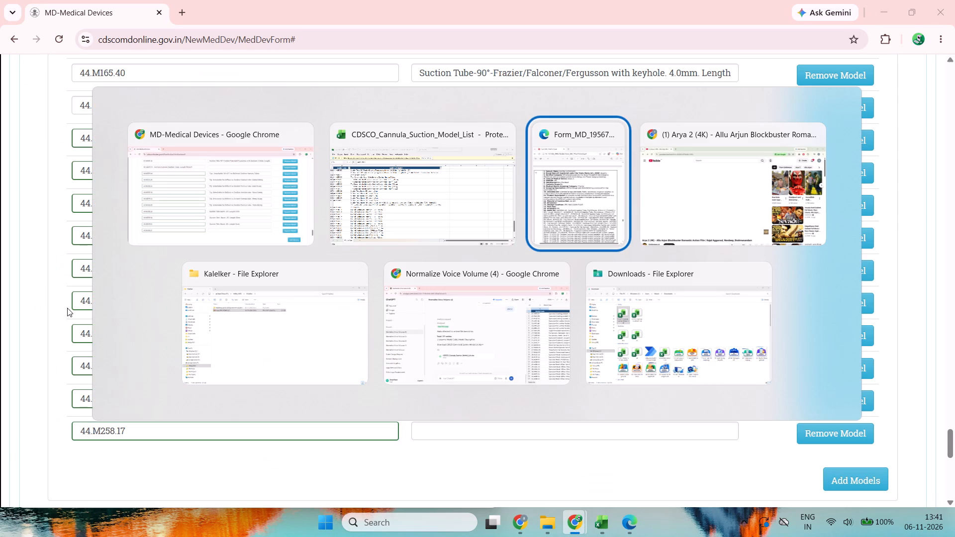
{"action": "key", "text": "Left"}
{"action": "key", "text": "Return"}
{"action": "key", "text": "Tab"}
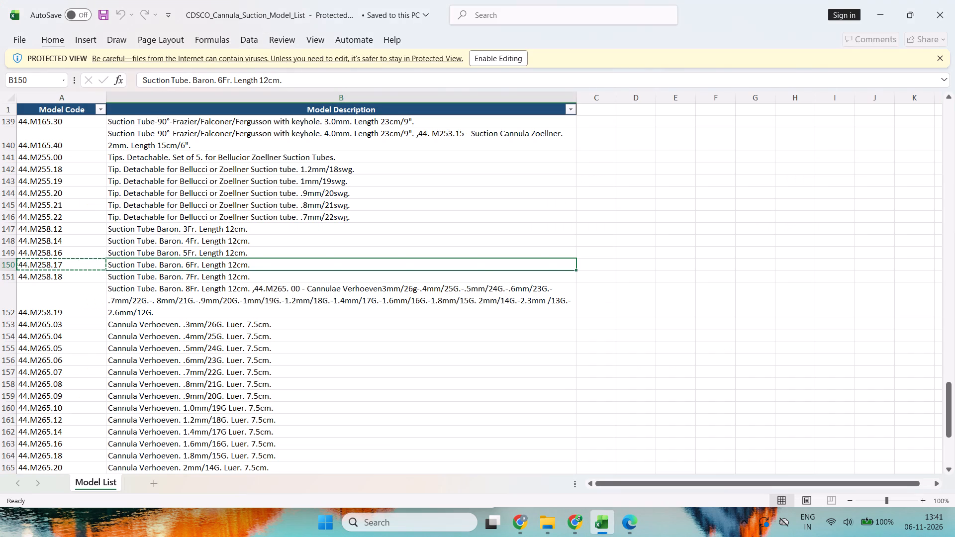
{"action": "key", "text": "ctrl+c"}
{"action": "key", "text": "alt+Tab"}
{"action": "key", "text": "Tab"}
{"action": "key", "text": "ctrl+v"}
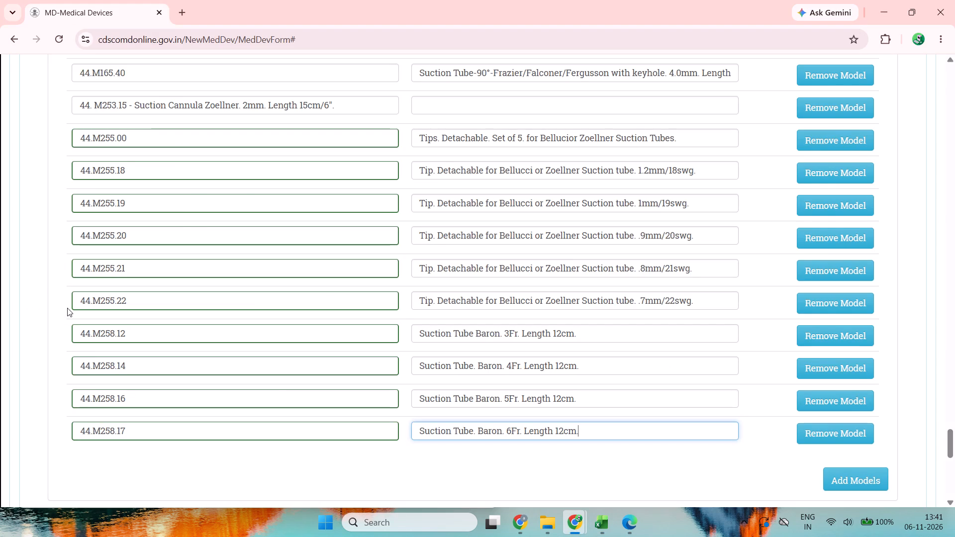
Save the newly filled model rows to the Suction Instruments device entry.
{"action": "scroll", "coordinate": [332, 288], "scroll_direction": "down", "scroll_amount": 4}
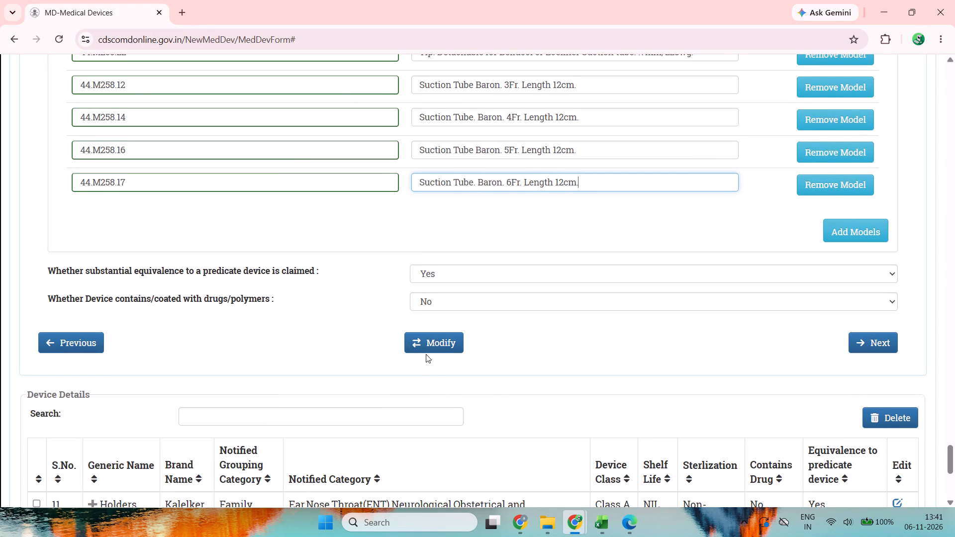
{"action": "left_click", "coordinate": [426, 354]}
{"action": "left_click", "coordinate": [428, 342]}
{"action": "left_click", "coordinate": [487, 331]}
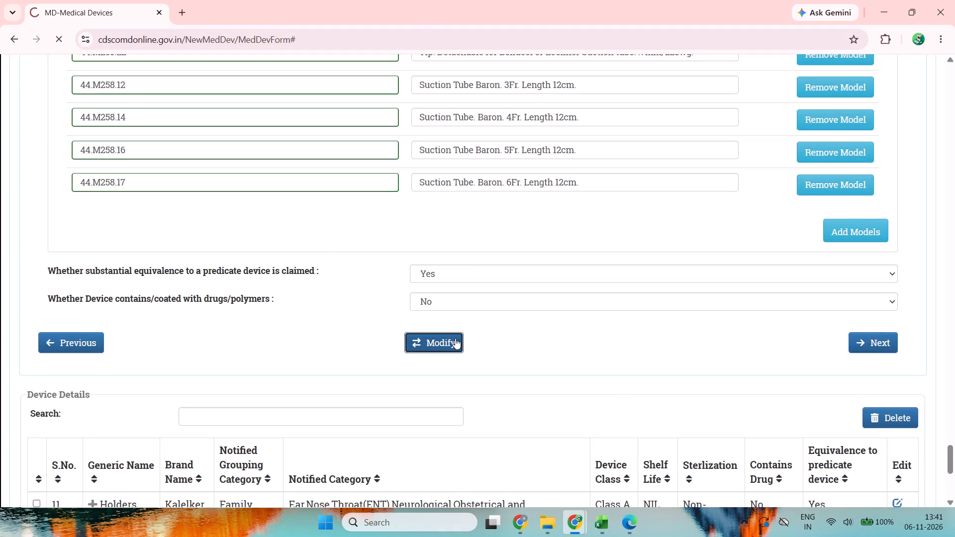
Reopen the Suction Instruments entry, number 13 in Device Details, for editing and expand its Models section.
{"action": "scroll", "coordinate": [445, 335], "scroll_direction": "down", "scroll_amount": 16}
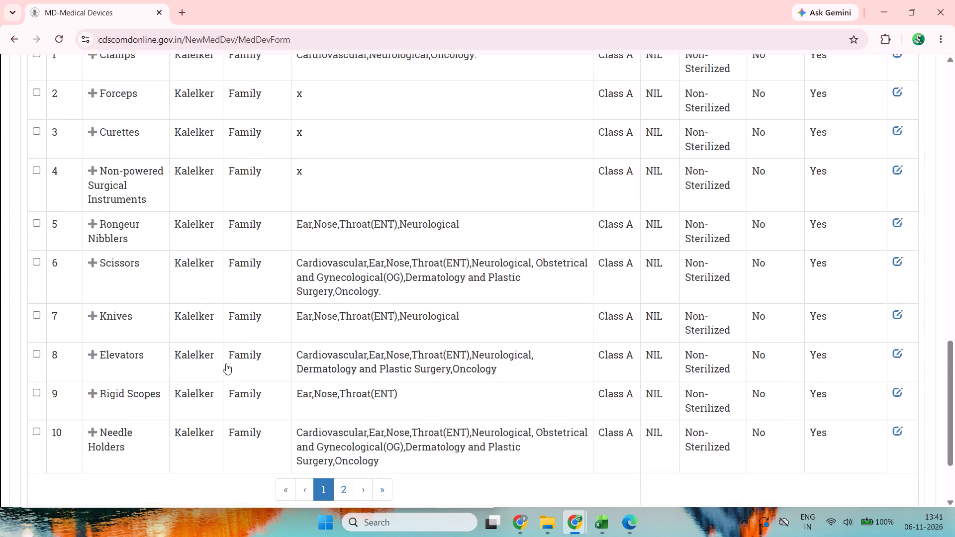
{"action": "scroll", "coordinate": [226, 363], "scroll_direction": "down", "scroll_amount": 3}
{"action": "left_click", "coordinate": [377, 379]}
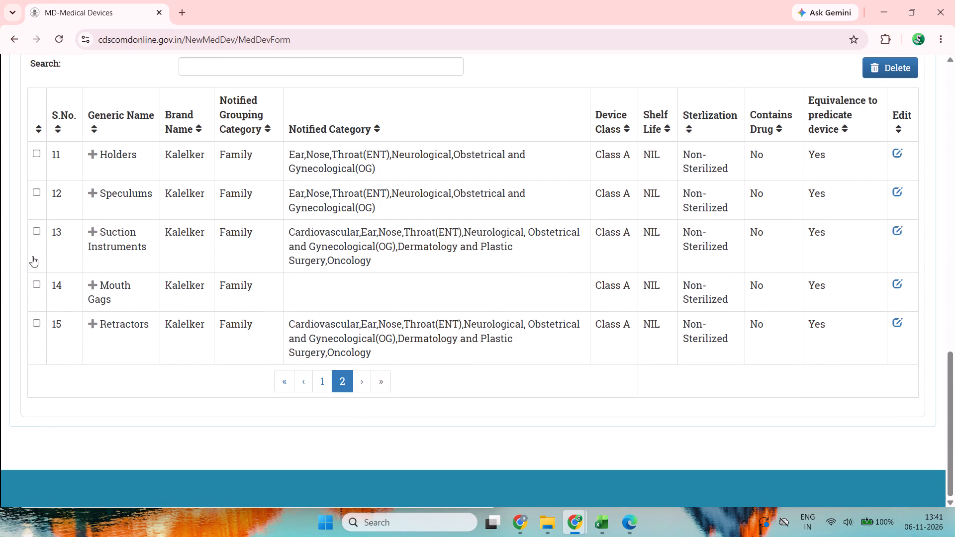
{"action": "left_click", "coordinate": [38, 229]}
{"action": "left_click", "coordinate": [895, 231]}
{"action": "scroll", "coordinate": [633, 258], "scroll_direction": "down", "scroll_amount": 8}
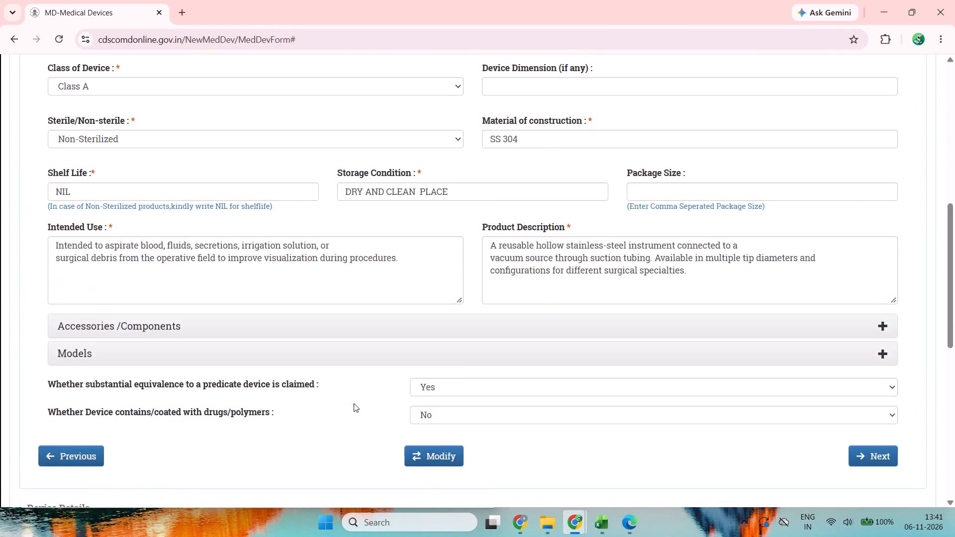
{"action": "scroll", "coordinate": [354, 403], "scroll_direction": "down", "scroll_amount": 7}
{"action": "scroll", "coordinate": [390, 379], "scroll_direction": "up", "scroll_amount": 7}
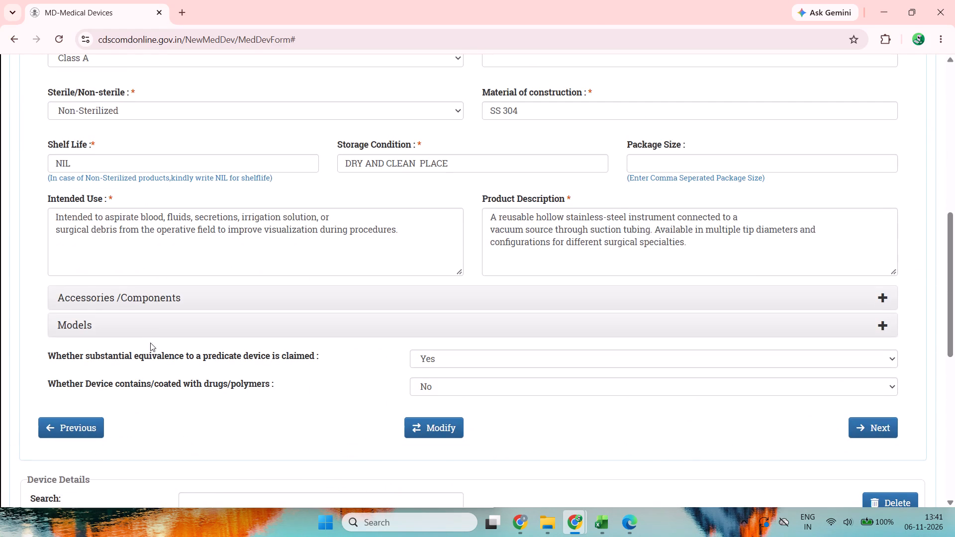
{"action": "left_click", "coordinate": [883, 325]}
Review the saved Suction Instruments model rows down to the end of the list.
{"action": "scroll", "coordinate": [729, 329], "scroll_direction": "down", "scroll_amount": 16}
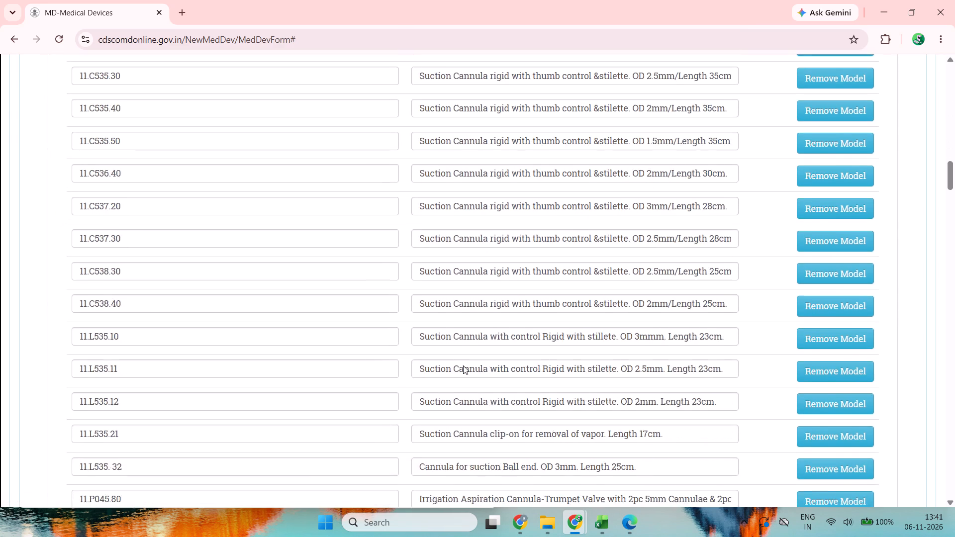
{"action": "scroll", "coordinate": [463, 365], "scroll_direction": "down", "scroll_amount": 20}
{"action": "scroll", "coordinate": [463, 365], "scroll_direction": "down", "scroll_amount": 2}
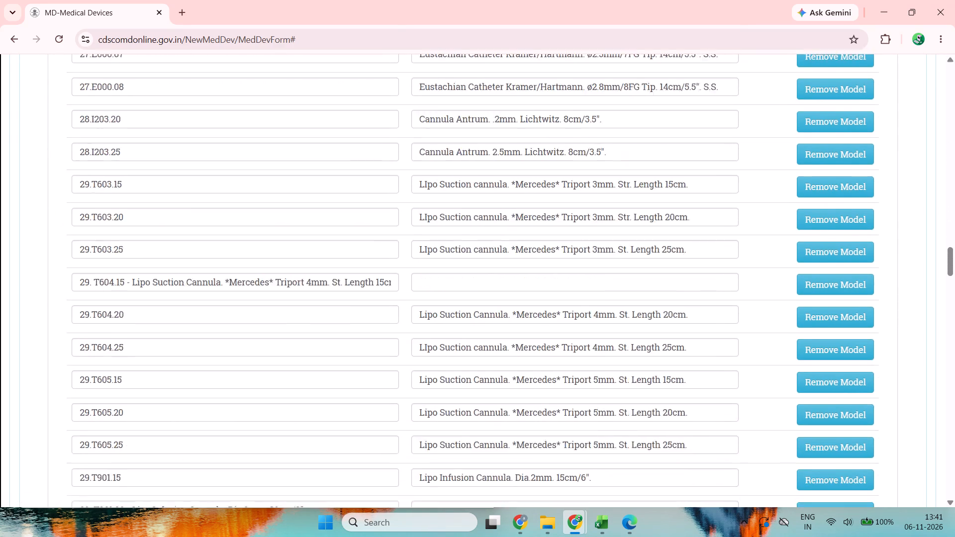
{"action": "scroll", "coordinate": [430, 382], "scroll_direction": "down", "scroll_amount": 20}
{"action": "scroll", "coordinate": [430, 382], "scroll_direction": "down", "scroll_amount": 2}
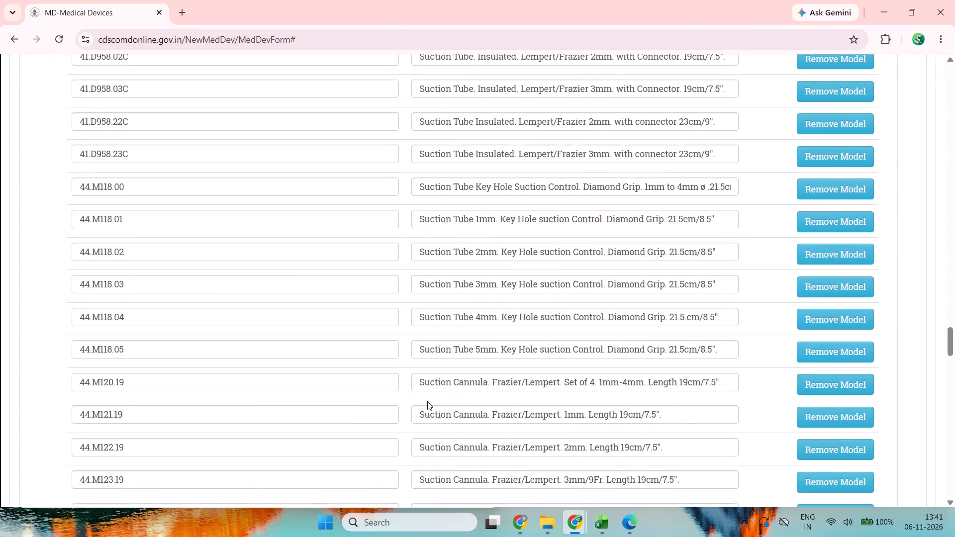
{"action": "scroll", "coordinate": [427, 401], "scroll_direction": "down", "scroll_amount": 20}
{"action": "scroll", "coordinate": [427, 401], "scroll_direction": "down", "scroll_amount": 1}
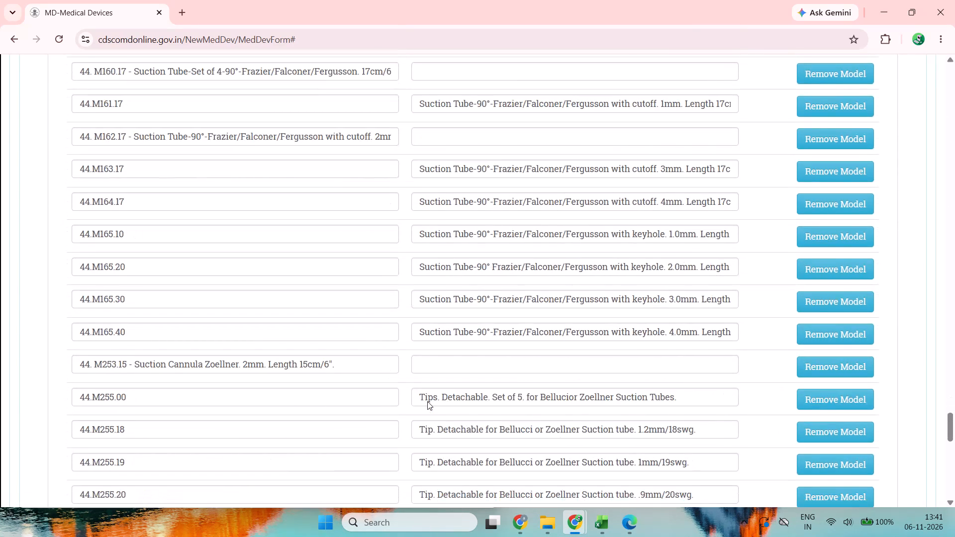
{"action": "scroll", "coordinate": [427, 401], "scroll_direction": "down", "scroll_amount": 1}
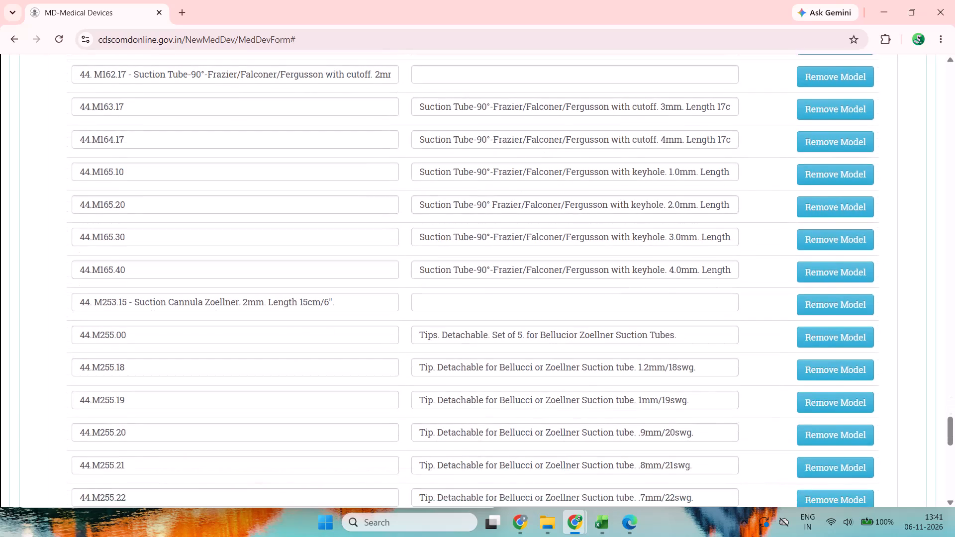
{"action": "scroll", "coordinate": [427, 401], "scroll_direction": "down", "scroll_amount": 6}
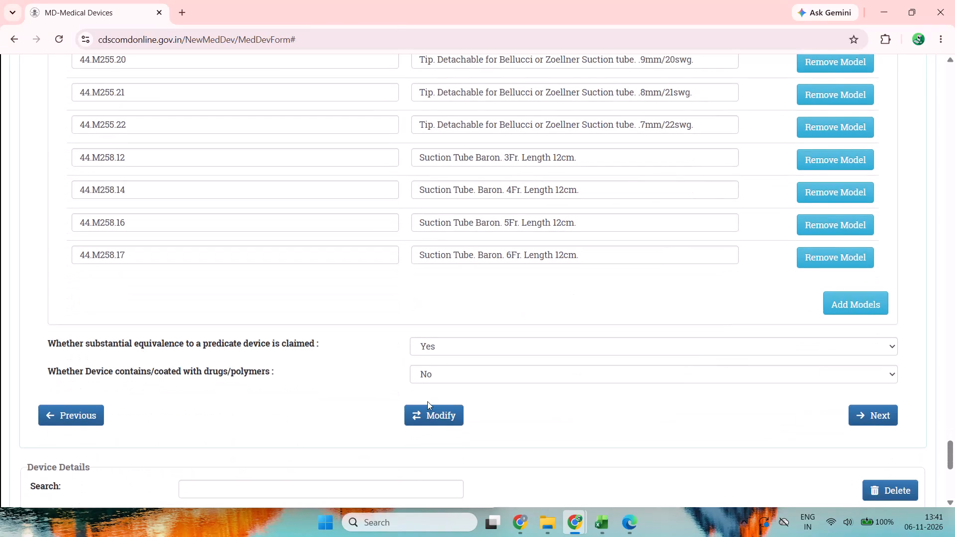
{"action": "scroll", "coordinate": [427, 401], "scroll_direction": "up", "scroll_amount": 3}
{"action": "scroll", "coordinate": [427, 401], "scroll_direction": "down", "scroll_amount": 3}
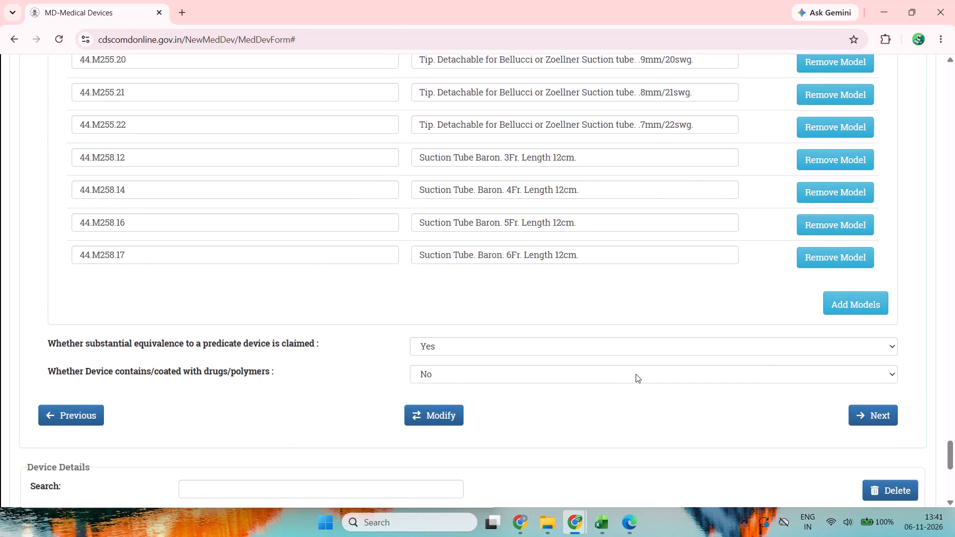
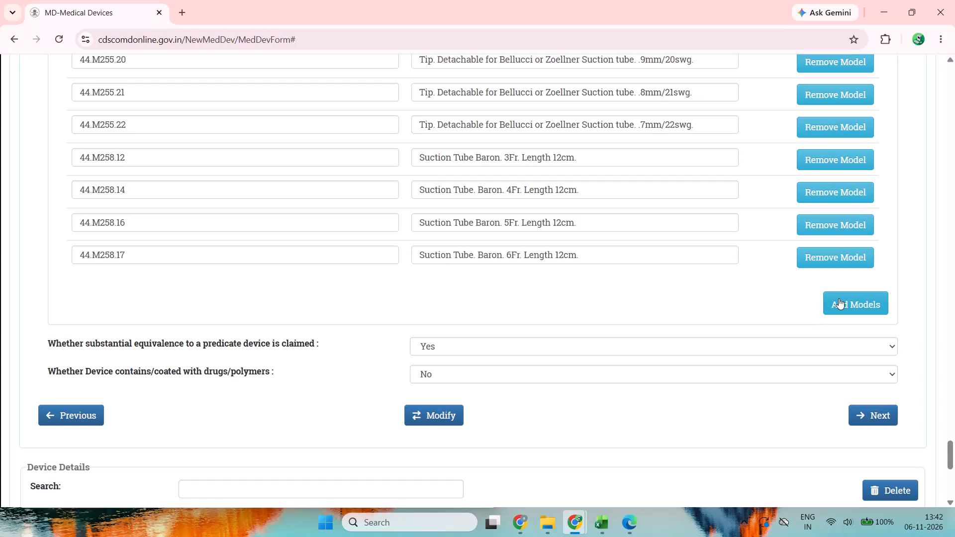
Add ten blank model rows below 44.M258.17 in the Suction Instruments Models section.
{"action": "left_click", "coordinate": [839, 298]}
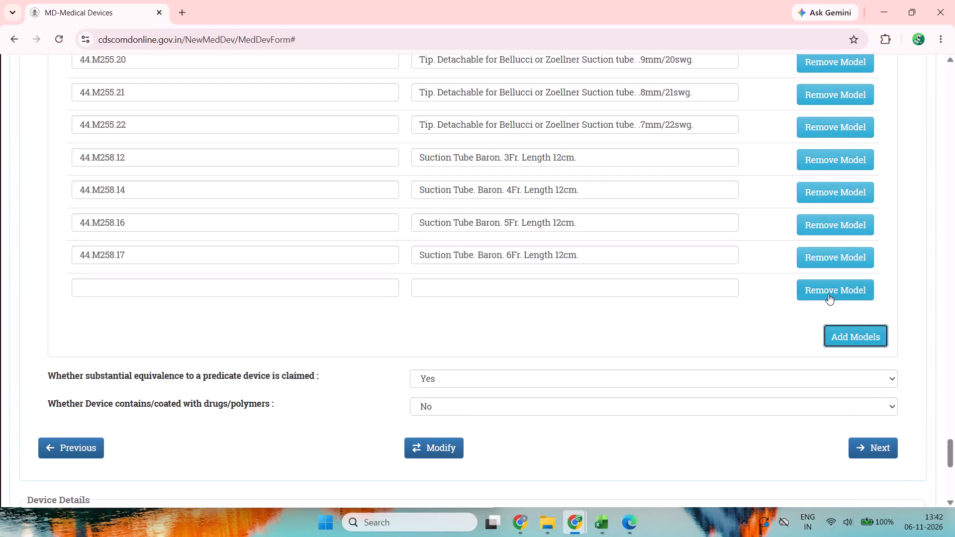
{"action": "key", "text": "Return"}
{"action": "key", "text": "Return"}
{"action": "key", "text": "Return"}
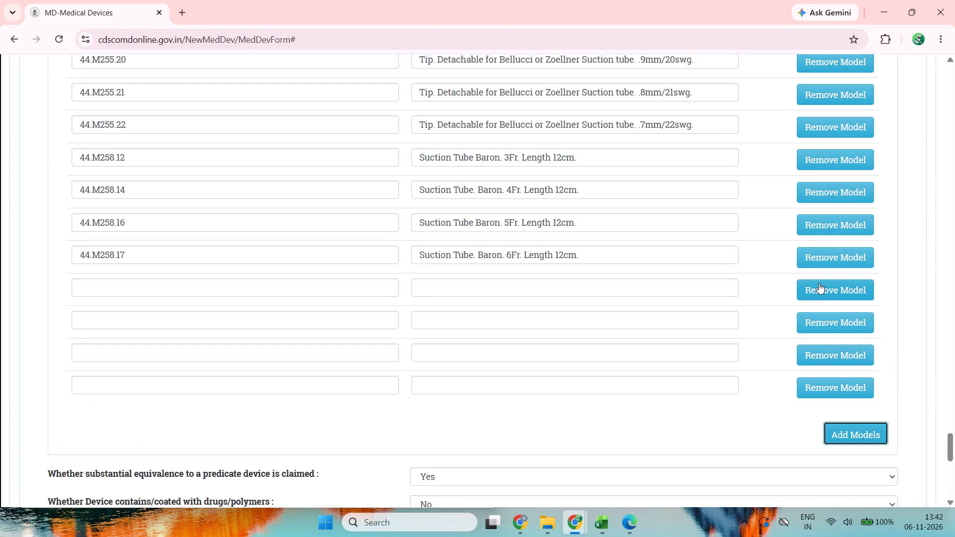
{"action": "key", "text": "Return"}
{"action": "key", "text": "Return"}
{"action": "key", "text": "Return"}
{"action": "key", "text": "Return"}
{"action": "key", "text": "Return"}
{"action": "key", "text": "Return"}
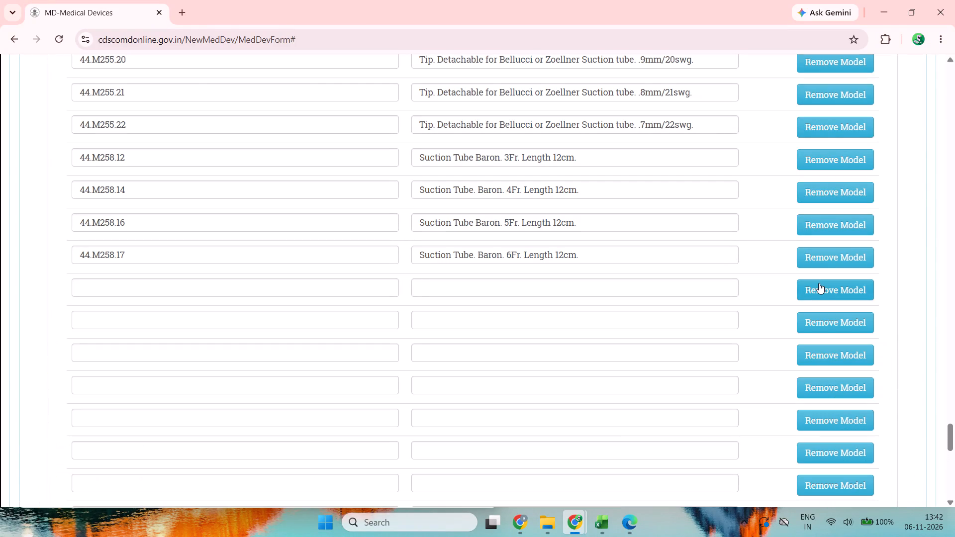
{"action": "scroll", "coordinate": [271, 256], "scroll_direction": "down", "scroll_amount": 4}
{"action": "scroll", "coordinate": [155, 162], "scroll_direction": "up", "scroll_amount": 2}
Copy model code 44.M258.18 and description "Suction Tube. Baron. 7Fr. Length 12cm." from Excel into the first blank model row.
{"action": "left_click", "coordinate": [141, 162]}
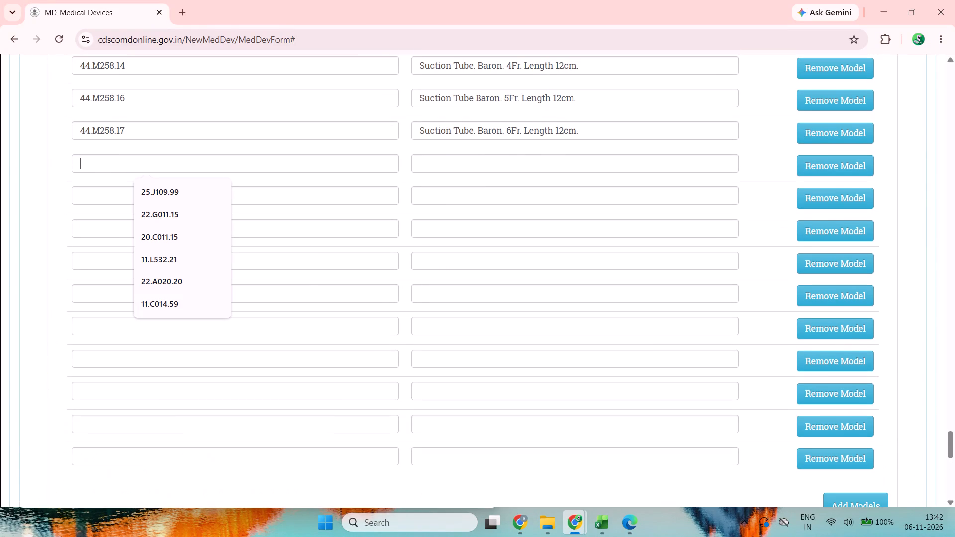
{"action": "scroll", "coordinate": [270, 298], "scroll_direction": "down", "scroll_amount": 1}
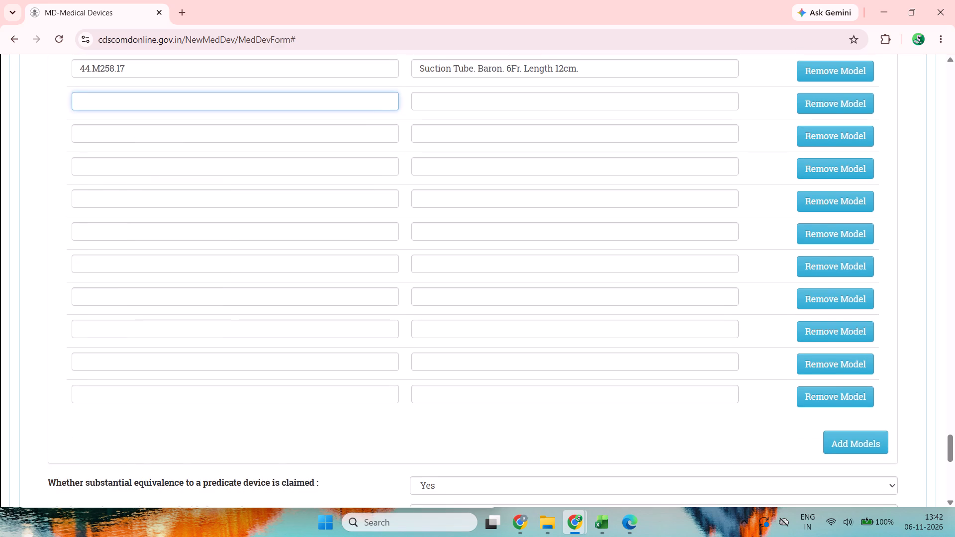
{"action": "key", "text": "alt+Tab"}
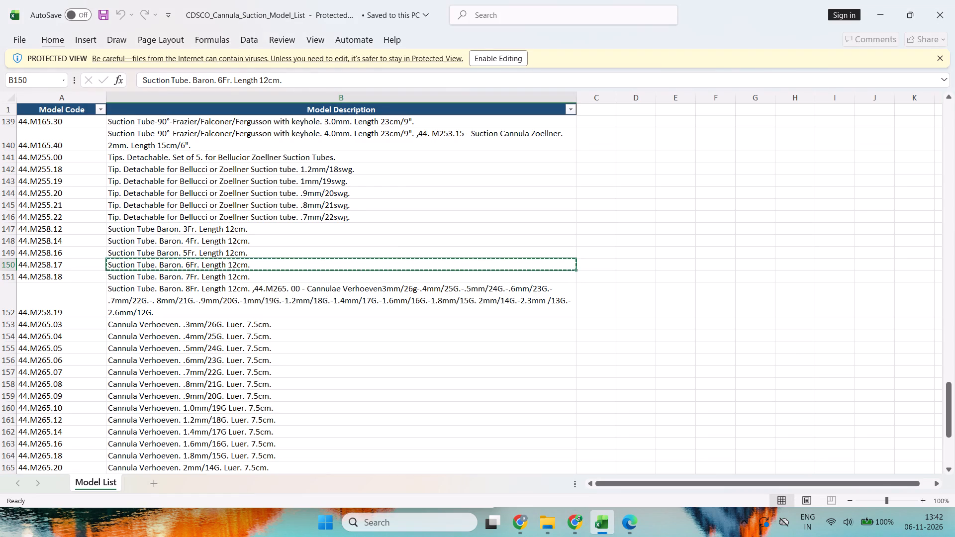
{"action": "key", "text": "Down"}
{"action": "key", "text": "Left"}
{"action": "key", "text": "ctrl+c"}
{"action": "key", "text": "alt+Tab"}
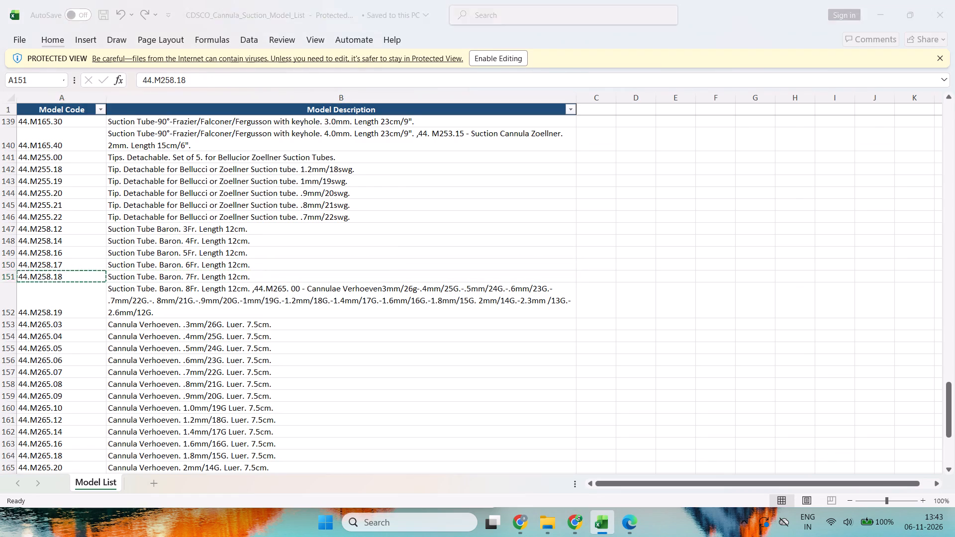
{"action": "key", "text": "ctrl+v"}
{"action": "key", "text": "alt+Tab"}
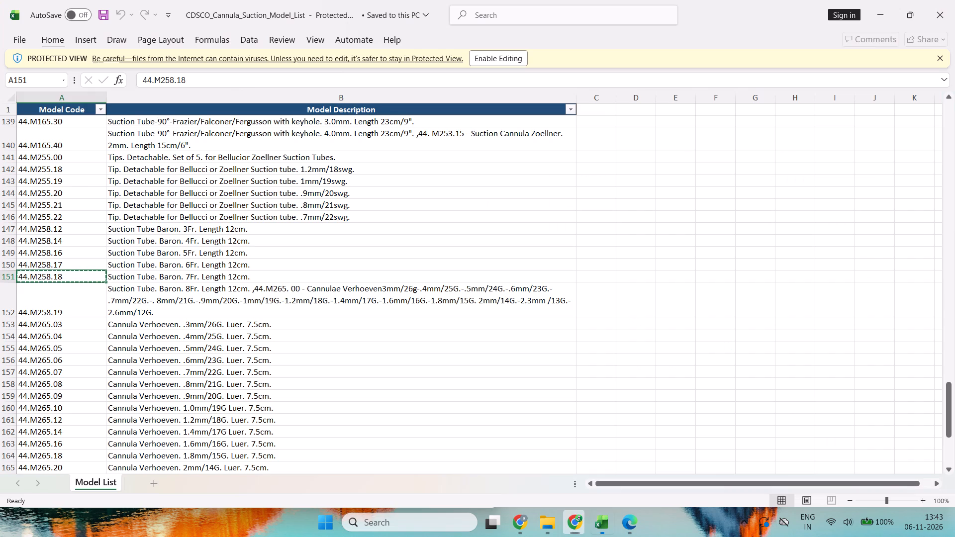
{"action": "key", "text": "Tab"}
{"action": "key", "text": "ctrl+c"}
{"action": "key", "text": "alt+Tab"}
{"action": "key", "text": "Tab"}
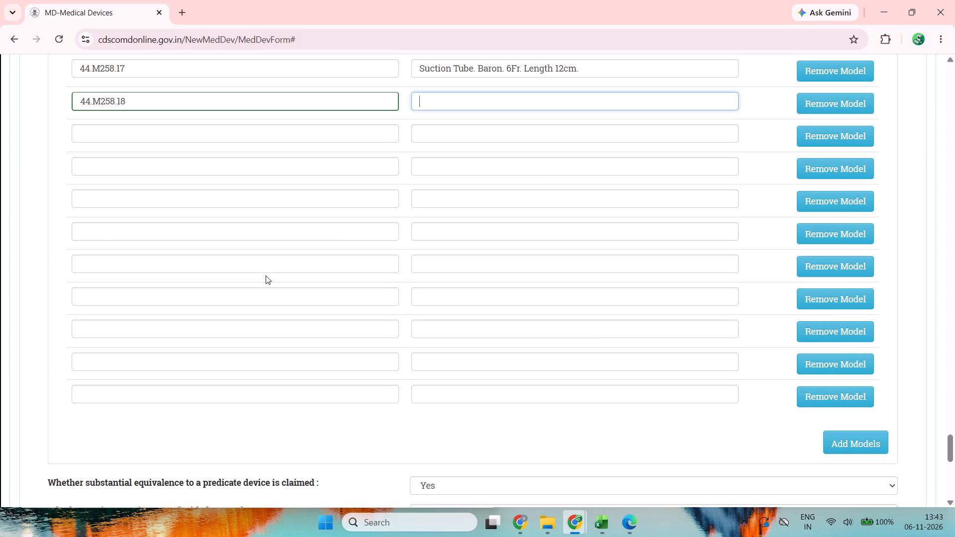
{"action": "key", "text": "ctrl+c"}
{"action": "key", "text": "ctrl+v"}
Copy model code 44.M258.19 and its full Baron 8Fr suction tube and Verhoeven cannulae description from Excel into the next blank row.
{"action": "key", "text": "alt+Tab"}
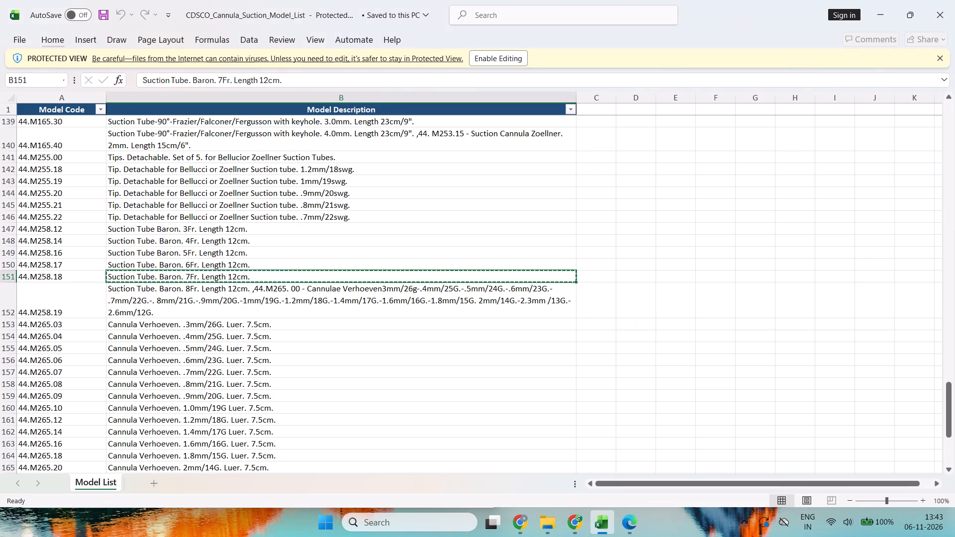
{"action": "key", "text": "Down"}
{"action": "key", "text": "Left"}
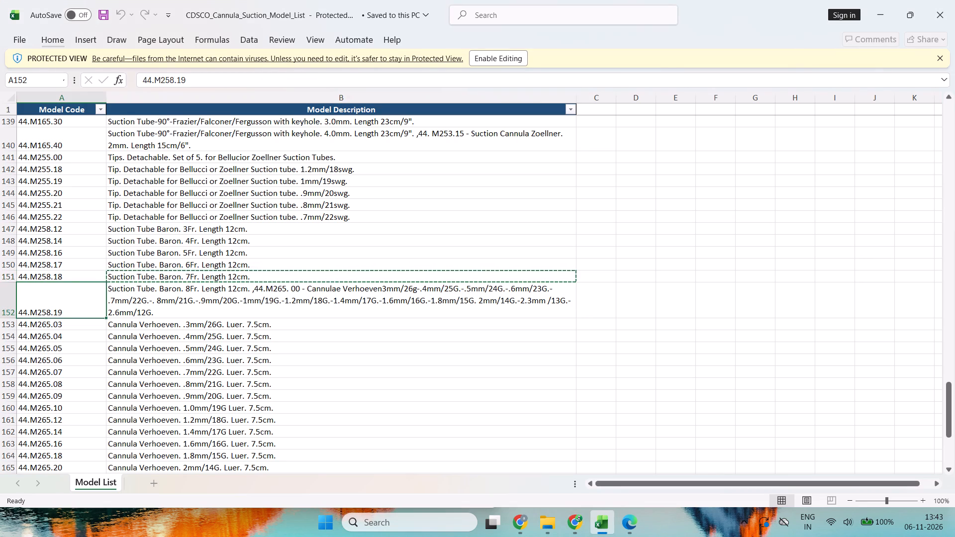
{"action": "key", "text": "ctrl+c"}
{"action": "key", "text": "alt+Tab"}
{"action": "key", "text": "Tab"}
{"action": "key", "text": "Tab"}
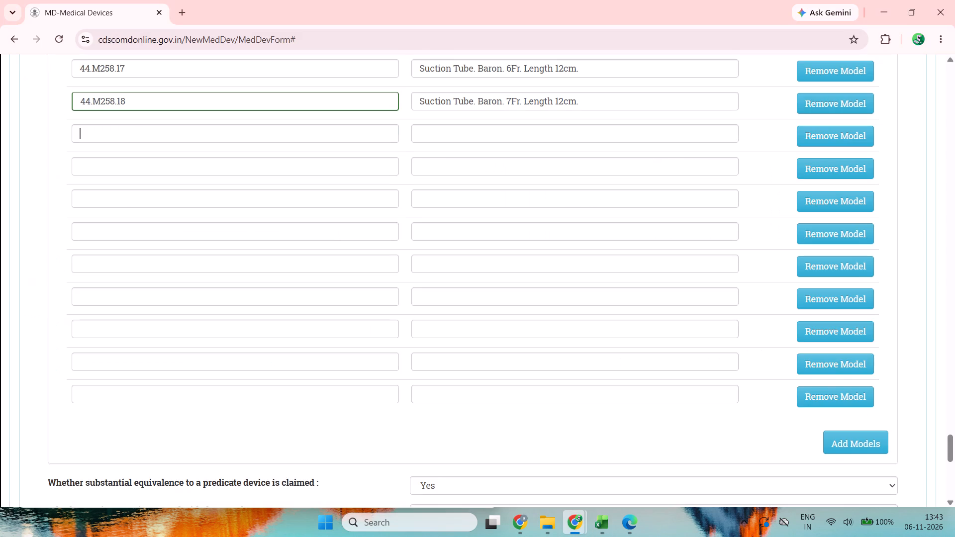
{"action": "key", "text": "ctrl+v"}
{"action": "key", "text": "alt+Tab"}
{"action": "key", "text": "Tab"}
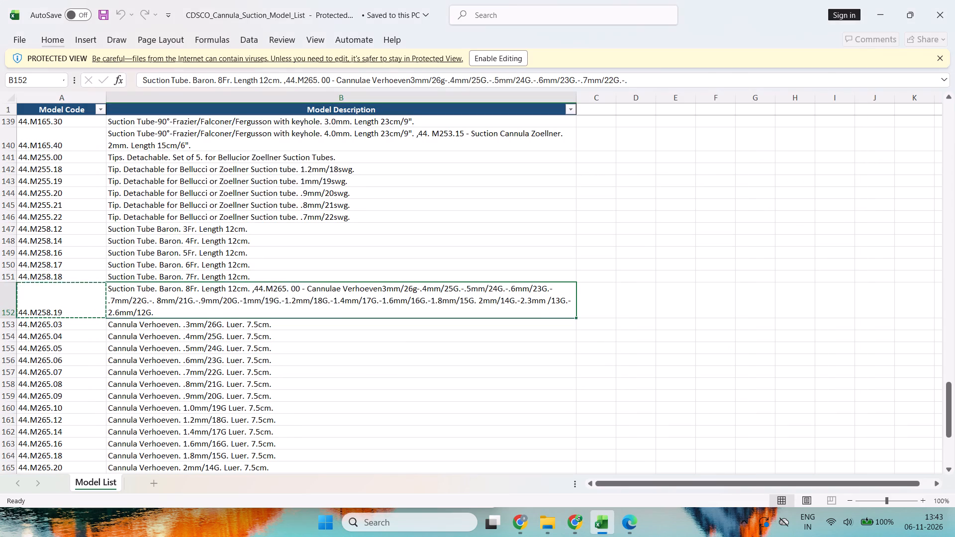
{"action": "key", "text": "ctrl+c"}
{"action": "key", "text": "alt+Tab"}
{"action": "key", "text": "Tab"}
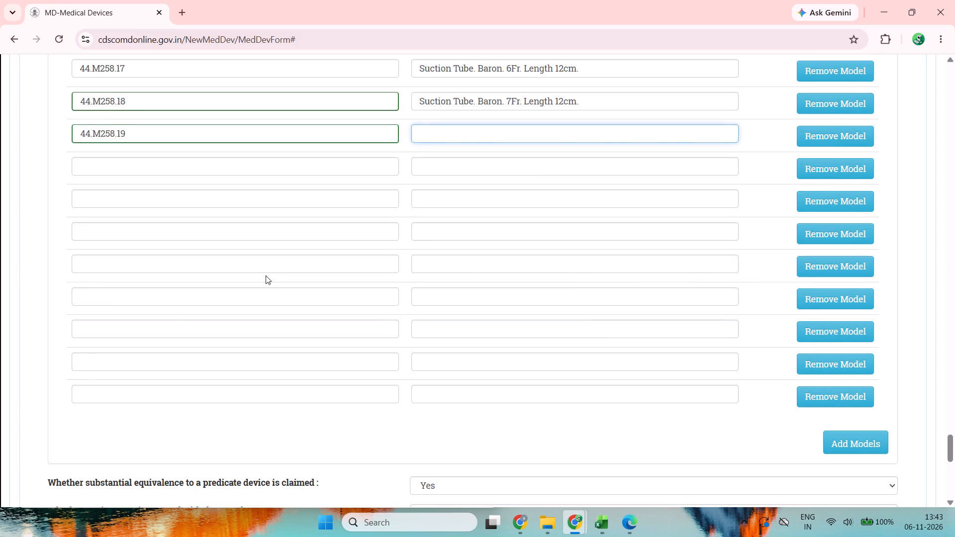
{"action": "key", "text": "ctrl+v"}
Copy model code 44.M265.03 and description "Cannula Verhoeven. .3mm/26G. Luer. 7.5cm." from Excel into the next blank model row.
{"action": "key", "text": "alt+Tab"}
{"action": "key", "text": "Down"}
{"action": "key", "text": "Left"}
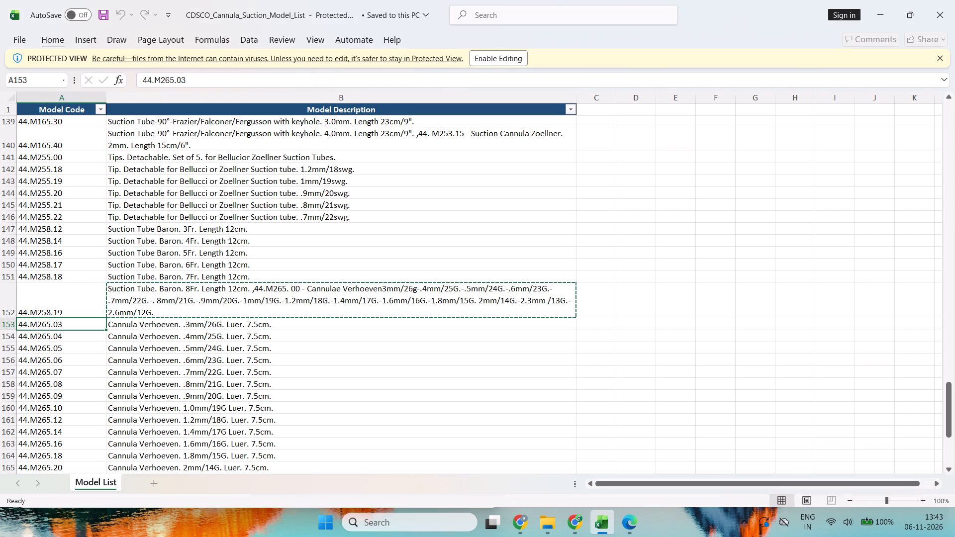
{"action": "key", "text": "ctrl+c"}
{"action": "key", "text": "alt+Tab"}
{"action": "key", "text": "Tab"}
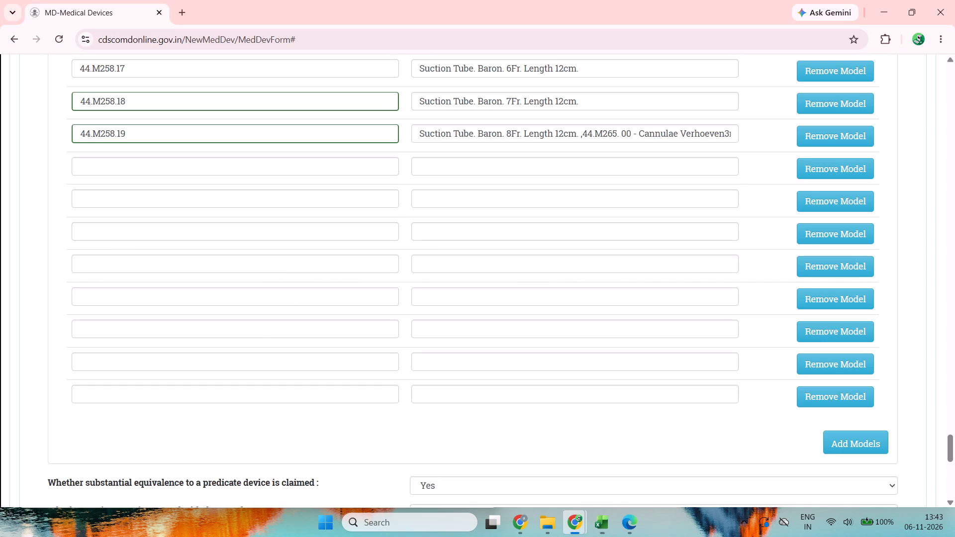
{"action": "key", "text": "Tab"}
{"action": "key", "text": "ctrl+v"}
{"action": "key", "text": "alt+Tab"}
{"action": "key", "text": "Tab"}
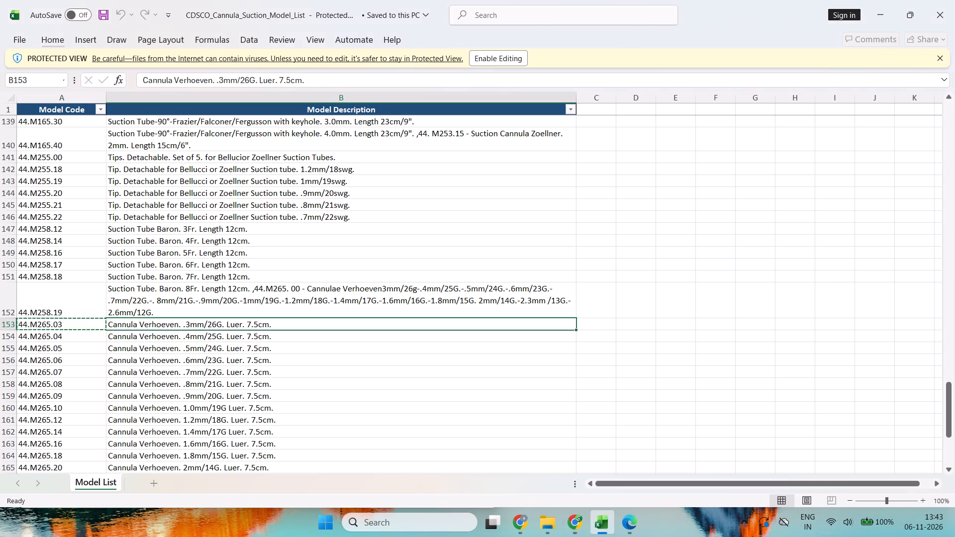
{"action": "key", "text": "ctrl+v"}
{"action": "key", "text": "ctrl+c"}
{"action": "key", "text": "alt+Tab"}
{"action": "key", "text": "Tab"}
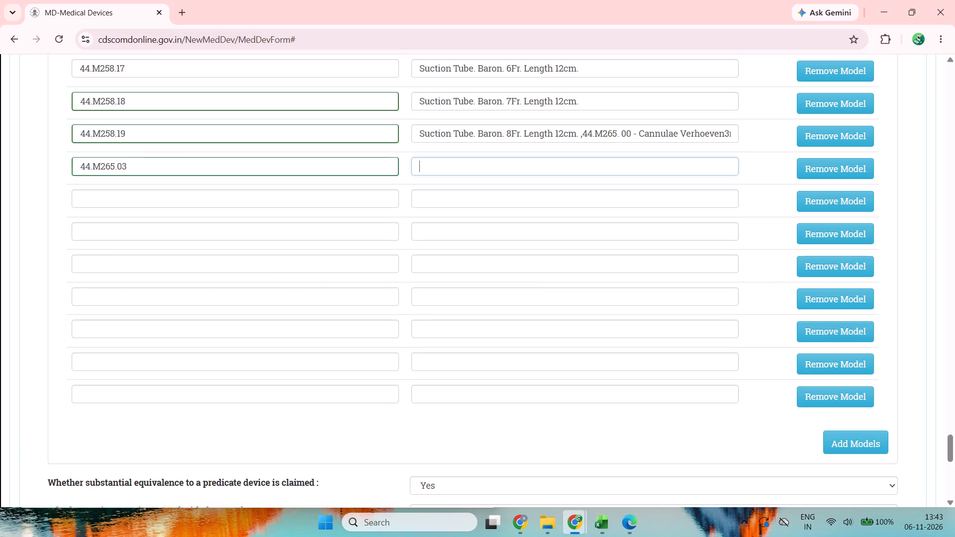
{"action": "key", "text": "ctrl+v"}
Copy model code 44.M265.04 and description "Cannula Verhoeven. .4mm/25G. Luer. 7.5cm." from Excel into the next blank model row.
{"action": "key", "text": "alt+Tab"}
{"action": "key", "text": "Down"}
{"action": "key", "text": "Left"}
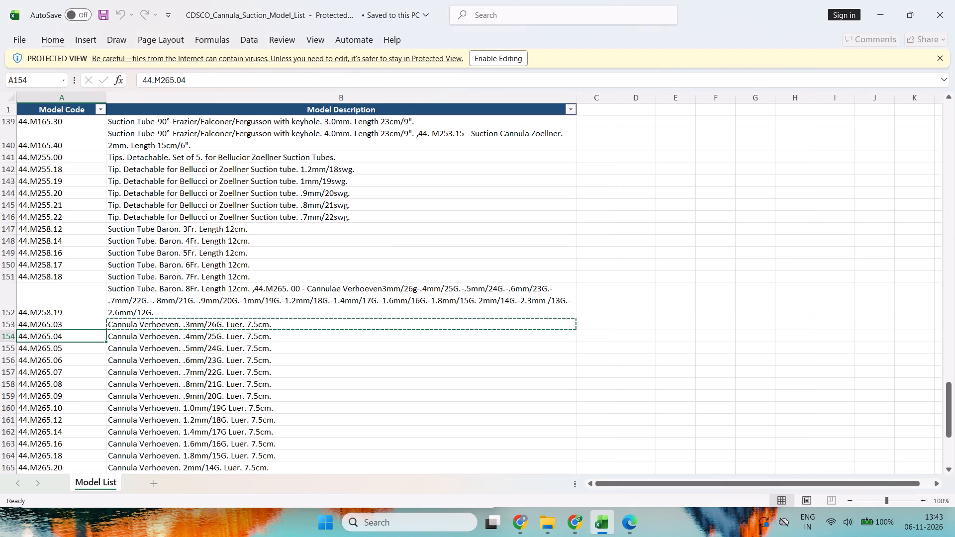
{"action": "key", "text": "ctrl+c"}
{"action": "key", "text": "alt+Tab"}
{"action": "key", "text": "Tab"}
{"action": "key", "text": "Tab"}
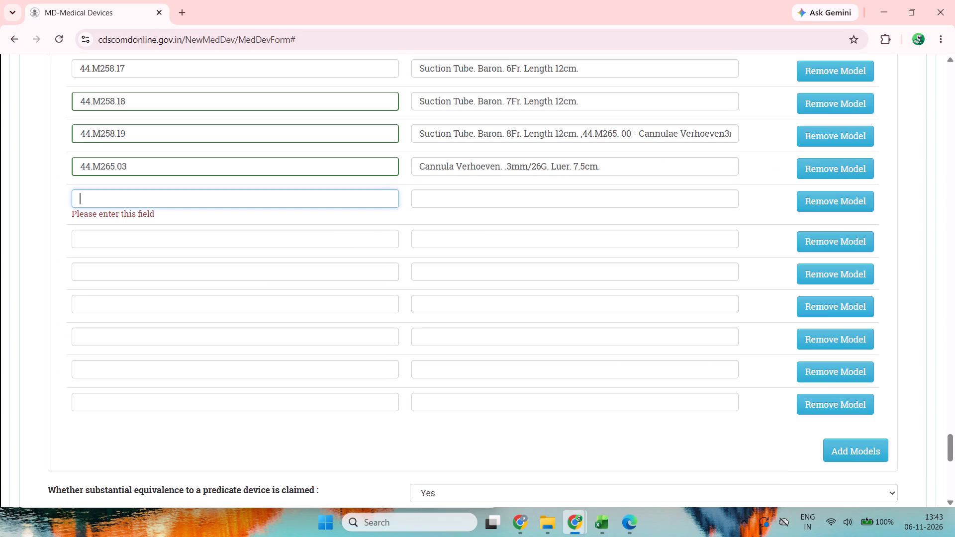
{"action": "key", "text": "ctrl+v"}
{"action": "key", "text": "alt+Tab"}
{"action": "key", "text": "Tab"}
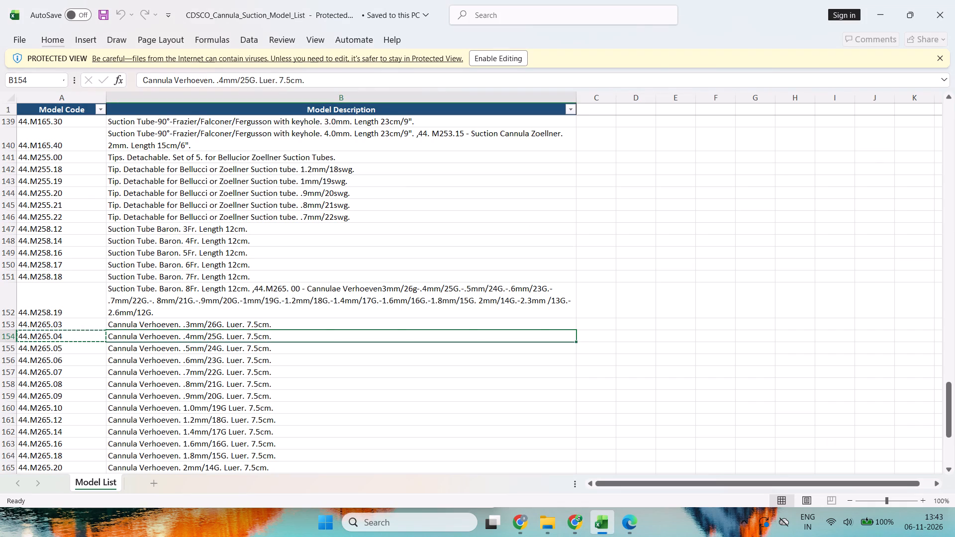
{"action": "key", "text": "ctrl+c"}
{"action": "key", "text": "alt+Tab"}
{"action": "key", "text": "Tab"}
{"action": "key", "text": "ctrl+v"}
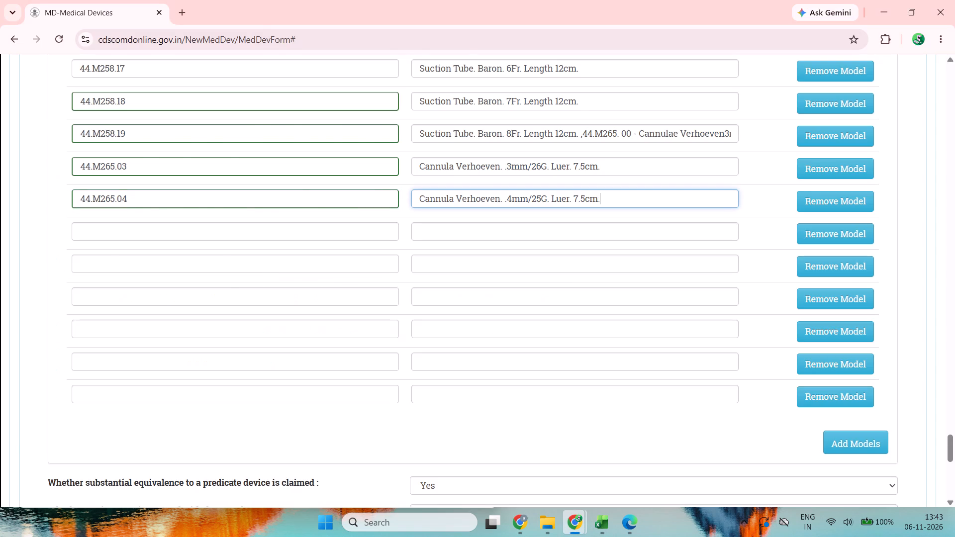
Copy model code 44.M265.05 and description "Cannula Verhoeven. .5mm/24G. Luer. 7.5cm." from Excel into the next blank model row.
{"action": "key", "text": "alt+Tab"}
{"action": "key", "text": "Down"}
{"action": "key", "text": "Left"}
{"action": "key", "text": "ctrl+c"}
{"action": "key", "text": "alt+Tab"}
{"action": "key", "text": "Tab"}
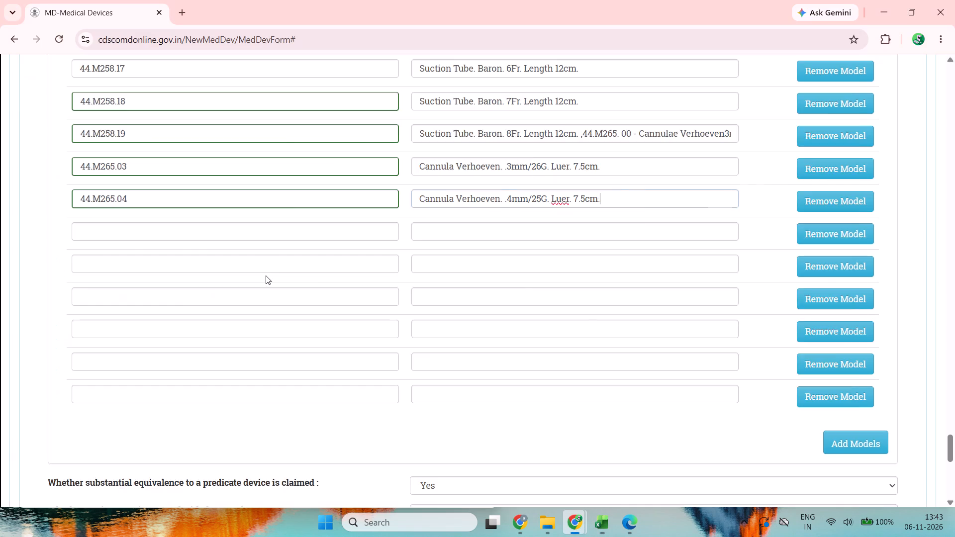
{"action": "key", "text": "Tab"}
{"action": "key", "text": "ctrl+v"}
{"action": "key", "text": "alt+Tab"}
{"action": "key", "text": "Tab"}
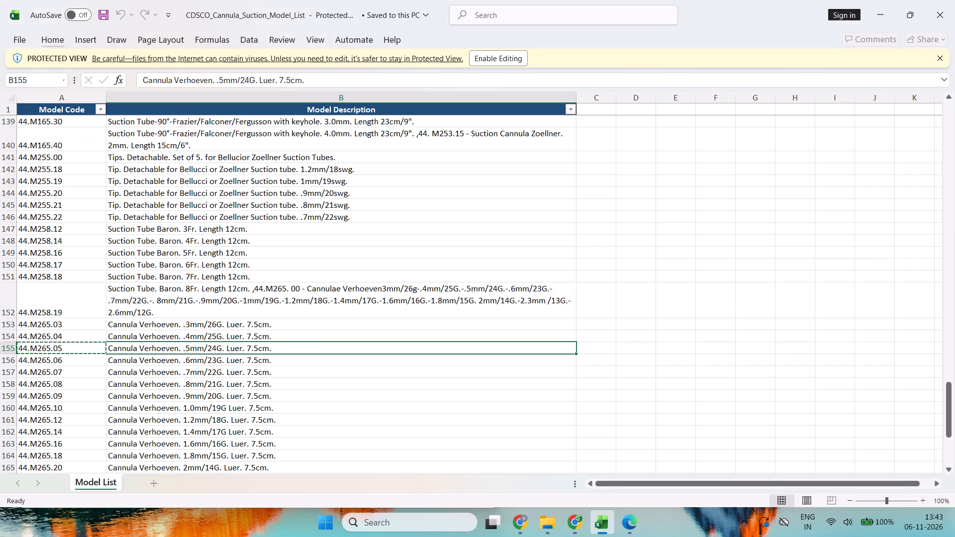
{"action": "key", "text": "ctrl+c"}
{"action": "key", "text": "alt+Tab"}
{"action": "key", "text": "Tab"}
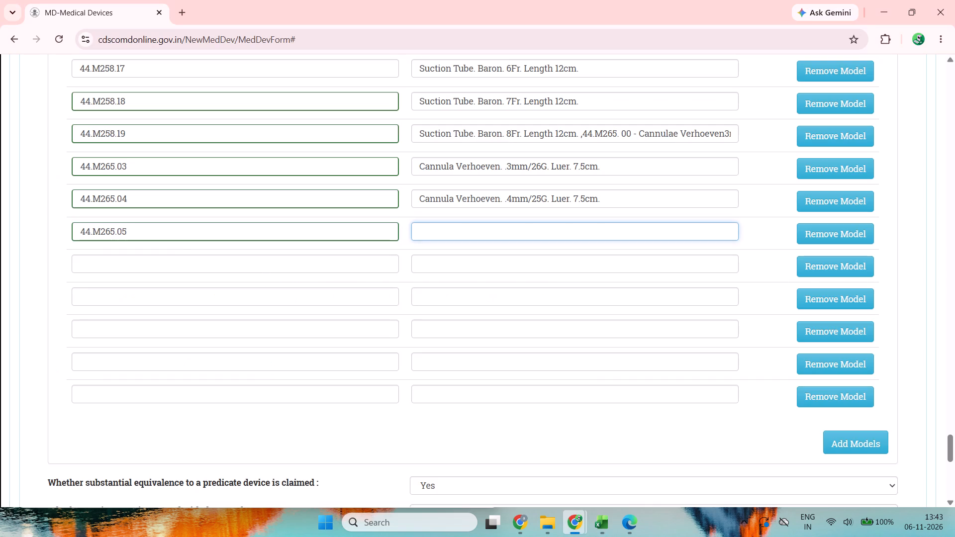
{"action": "key", "text": "ctrl+v"}
Copy model code 44.M265.06 and description "Cannula Verhoeven. .6mm/23G. Luer. 7.5cm." from Excel into the next blank model row.
{"action": "key", "text": "alt+Tab"}
{"action": "key", "text": "Down"}
{"action": "key", "text": "Left"}
{"action": "key", "text": "ctrl+c"}
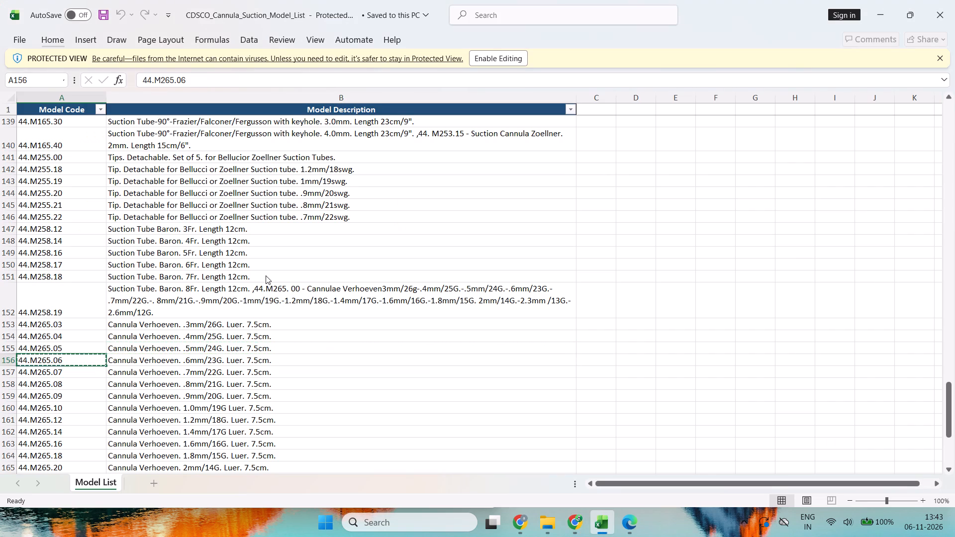
{"action": "key", "text": "alt+Tab"}
{"action": "key", "text": "Tab"}
{"action": "key", "text": "Tab"}
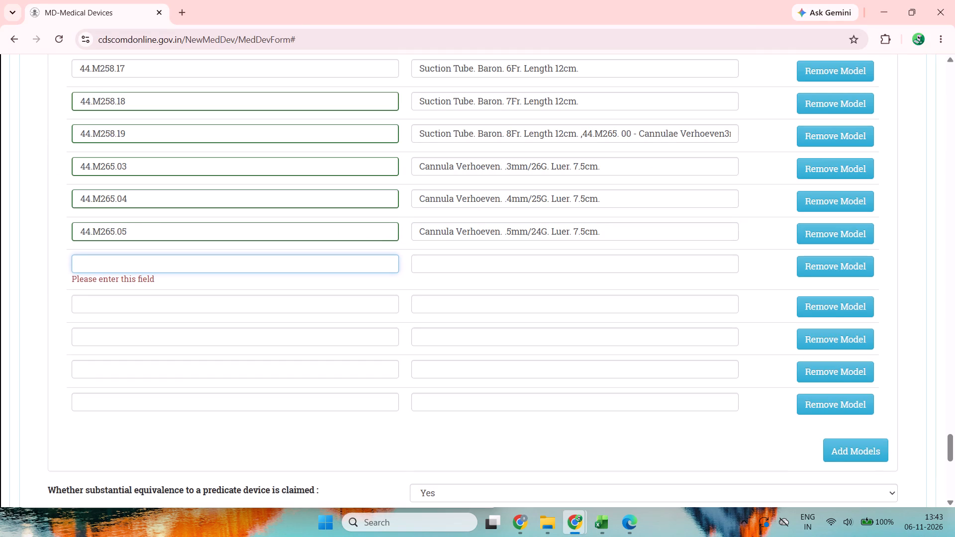
{"action": "key", "text": "ctrl+c"}
{"action": "key", "text": "ctrl+v"}
{"action": "key", "text": "alt+Tab"}
{"action": "key", "text": "Tab"}
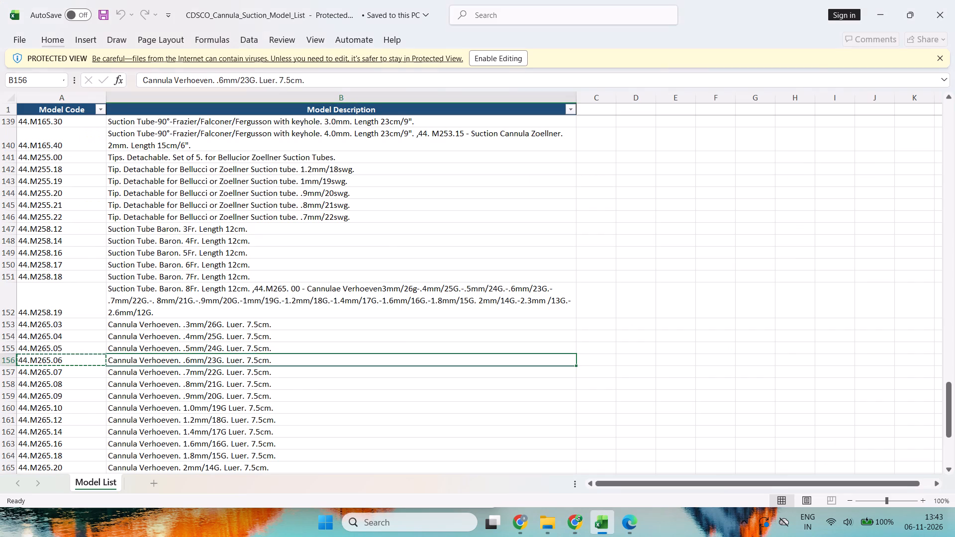
{"action": "key", "text": "ctrl+c"}
{"action": "key", "text": "alt+Tab"}
{"action": "key", "text": "Tab"}
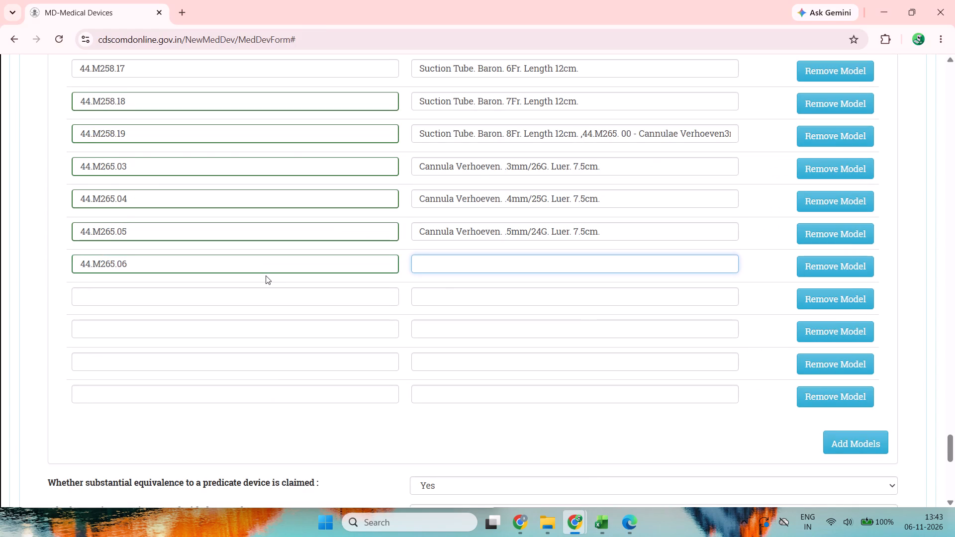
{"action": "key", "text": "ctrl+v"}
Copy model code 44.M265.07 and description "Cannula Verhoeven. .7mm/22G. Luer. 7.5cm." from Excel into the next blank model row.
{"action": "key", "text": "alt+Tab"}
{"action": "key", "text": "Down"}
{"action": "key", "text": "Left"}
{"action": "key", "text": "ctrl+c"}
{"action": "key", "text": "alt+Tab"}
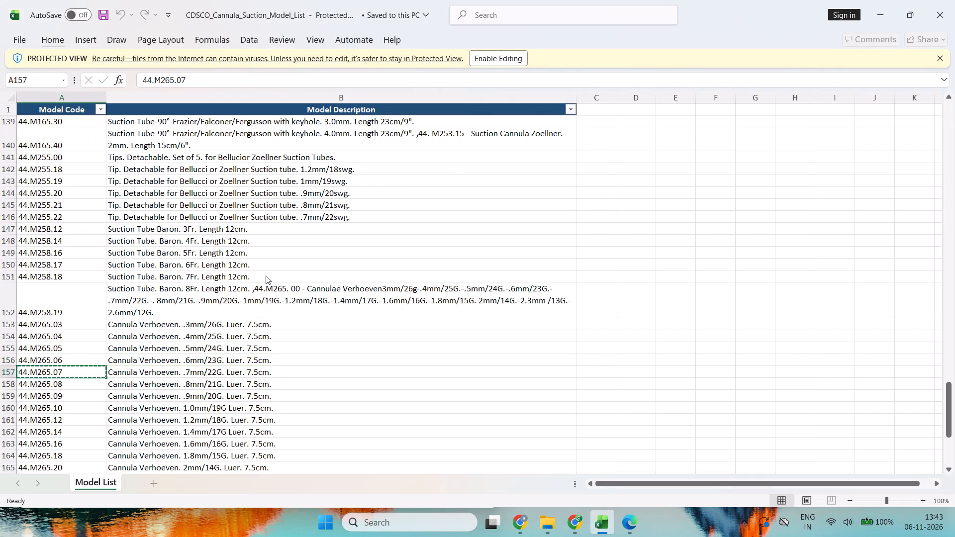
{"action": "key", "text": "Tab"}
{"action": "key", "text": "Tab"}
{"action": "key", "text": "ctrl+v"}
{"action": "key", "text": "alt+Tab"}
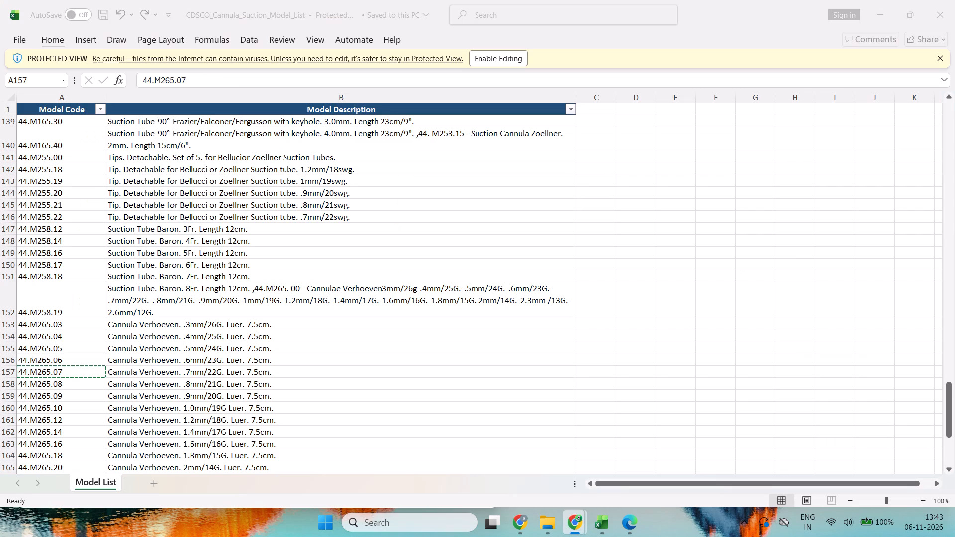
{"action": "key", "text": "Tab"}
{"action": "key", "text": "ctrl+c"}
{"action": "key", "text": "alt+Tab"}
{"action": "key", "text": "Tab"}
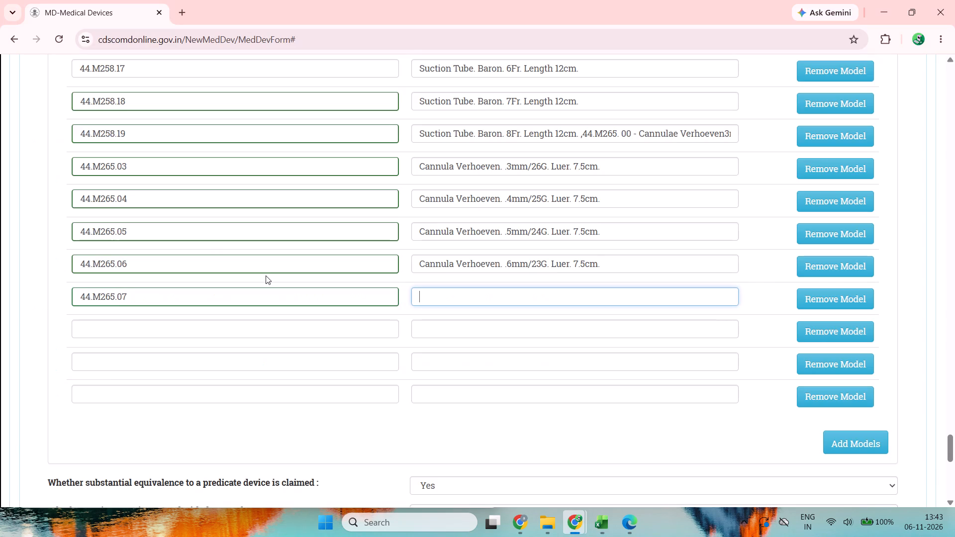
{"action": "key", "text": "ctrl+v"}
Copy model code 44.M265.08 and description "Cannula Verhoeven. .8mm/21G. Luer. 7.5cm." from Excel into the next blank model row.
{"action": "key", "text": "alt+Tab"}
{"action": "key", "text": "Down"}
{"action": "key", "text": "Left"}
{"action": "key", "text": "ctrl+c"}
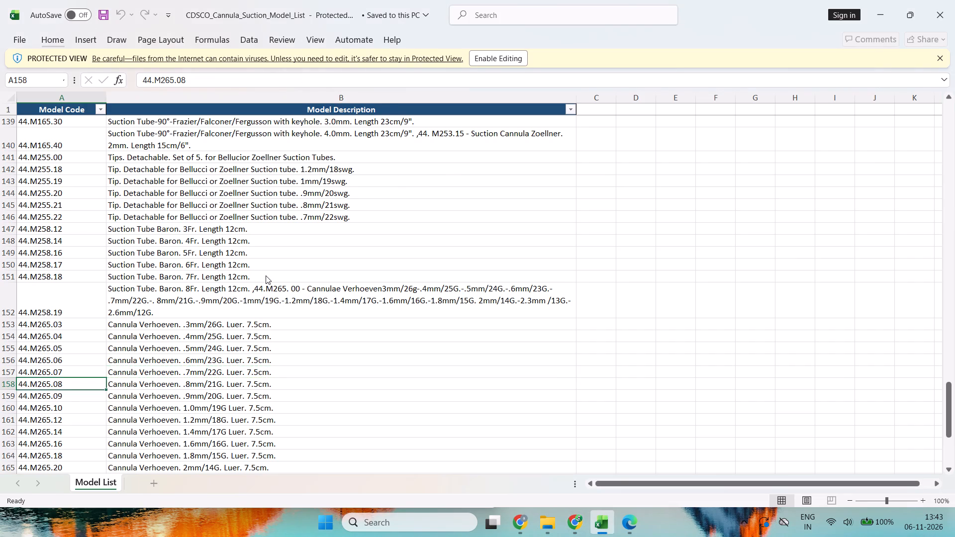
{"action": "key", "text": "alt+Tab"}
{"action": "key", "text": "Tab"}
{"action": "key", "text": "Tab"}
{"action": "key", "text": "ctrl+v"}
{"action": "key", "text": "alt+Tab"}
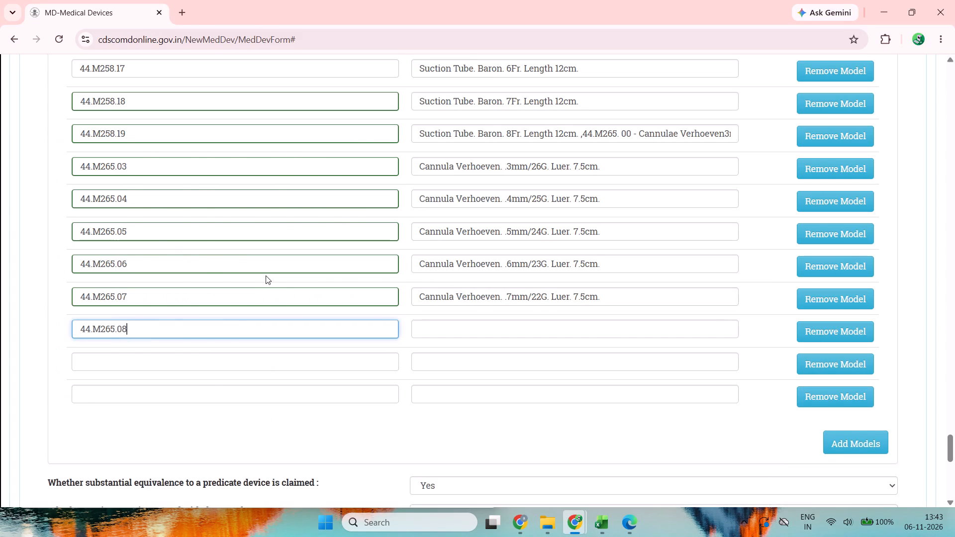
{"action": "key", "text": "Tab"}
{"action": "key", "text": "ctrl+c"}
{"action": "key", "text": "alt+Tab"}
{"action": "key", "text": "Tab"}
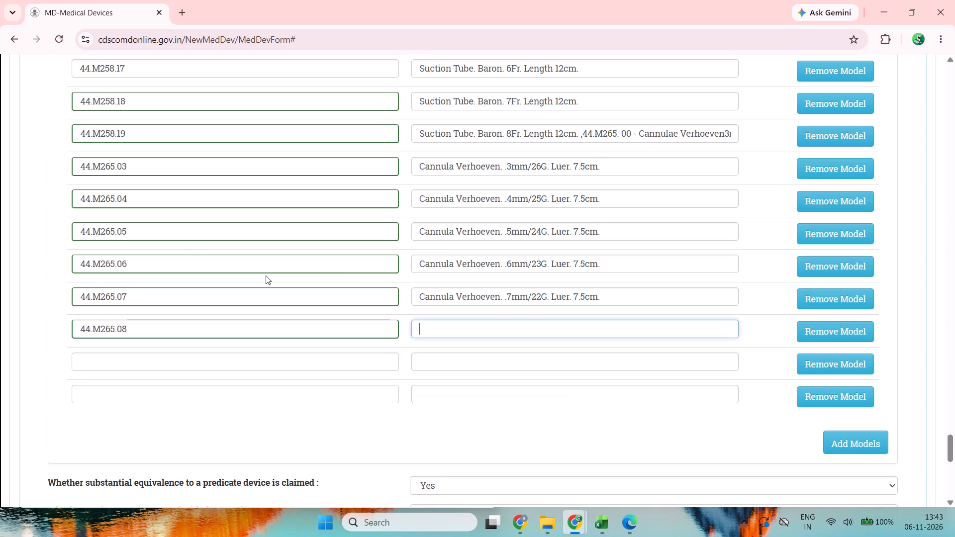
{"action": "key", "text": "Tab"}
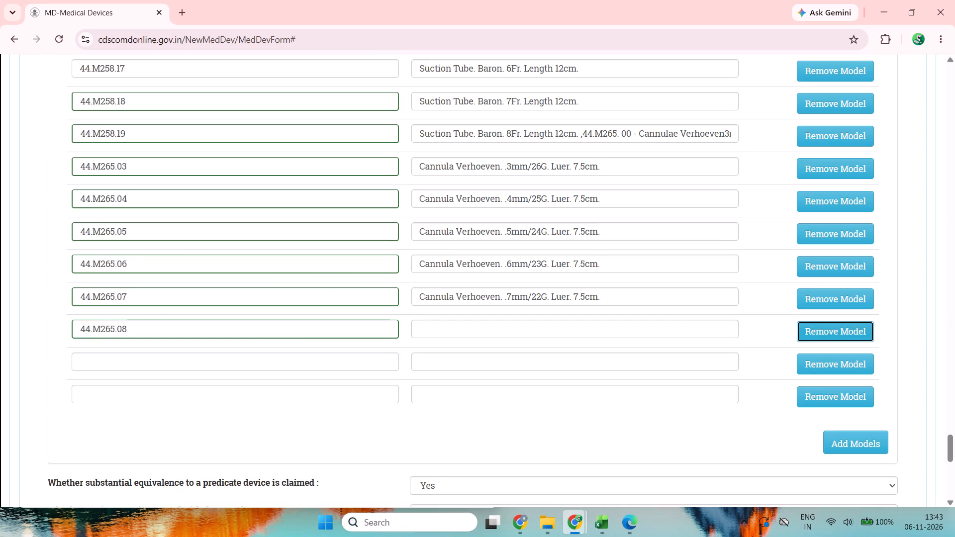
{"action": "left_click", "coordinate": [424, 326]}
{"action": "key", "text": "ctrl+v"}
Copy model code 44.M265.09 and description "Cannula Verhoeven. .9mm/20G. Luer. 7.5cm." from Excel into the next blank model row.
{"action": "key", "text": "alt+Tab"}
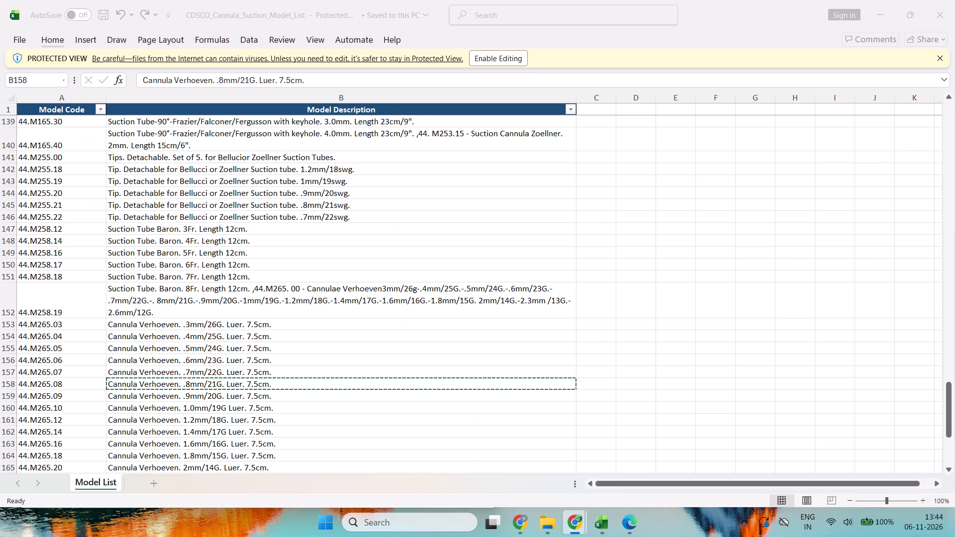
{"action": "key", "text": "Down"}
{"action": "key", "text": "Left"}
{"action": "key", "text": "ctrl+c"}
{"action": "key", "text": "alt+Tab"}
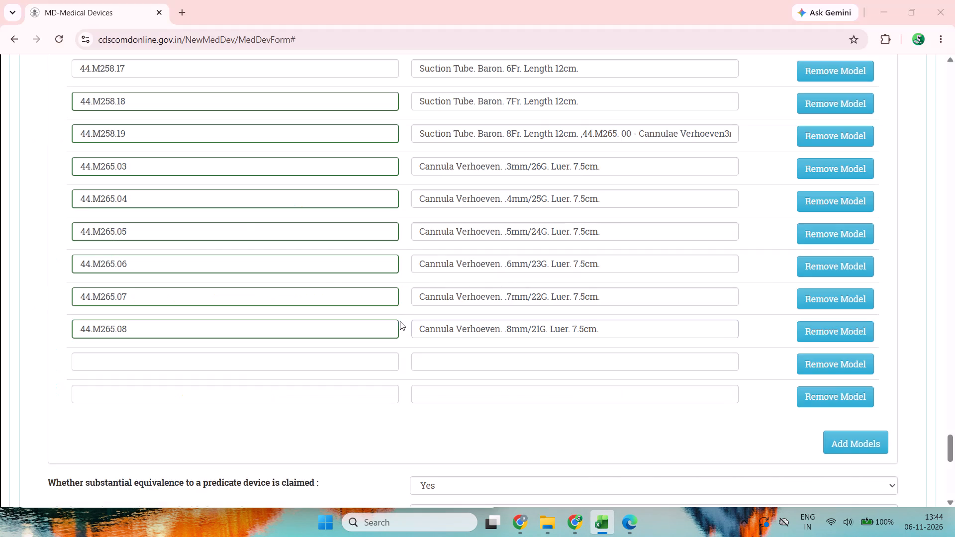
{"action": "key", "text": "Tab"}
{"action": "key", "text": "Tab"}
{"action": "key", "text": "ctrl+v"}
{"action": "key", "text": "alt+Tab"}
{"action": "key", "text": "Tab"}
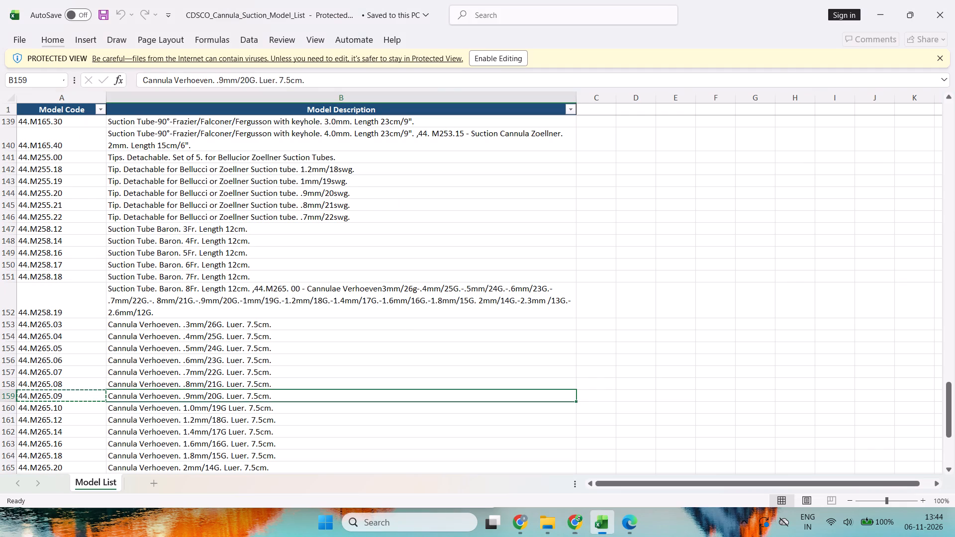
{"action": "key", "text": "ctrl+c"}
{"action": "key", "text": "alt+Tab"}
{"action": "key", "text": "Tab"}
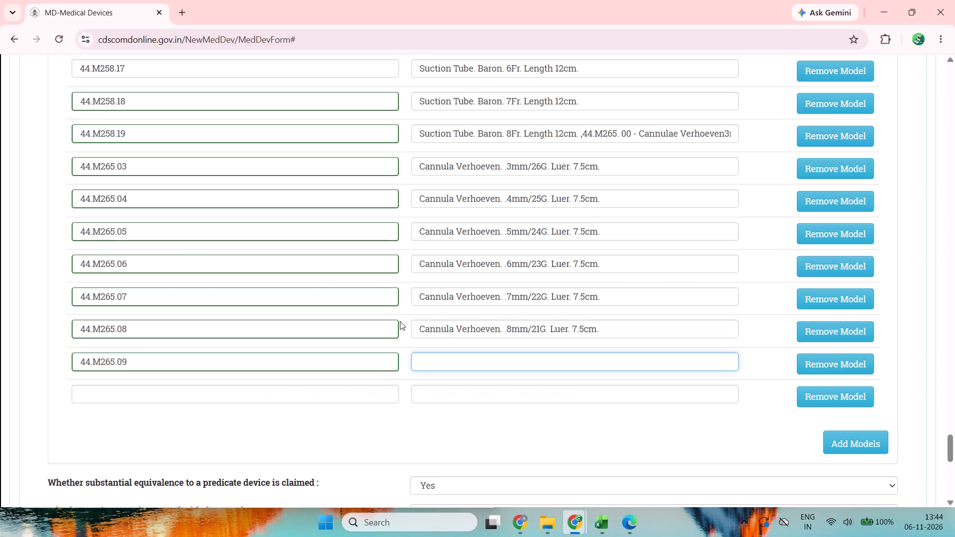
{"action": "key", "text": "ctrl+v"}
Copy model code 44.M265.10 and description "Cannula Verhoeven. 1.0mm/19G Luer. 7.5cm." from Excel into the last blank model row.
{"action": "key", "text": "alt+Tab"}
{"action": "key", "text": "Right"}
{"action": "key", "text": "Down"}
{"action": "key", "text": "Left"}
{"action": "key", "text": "Left"}
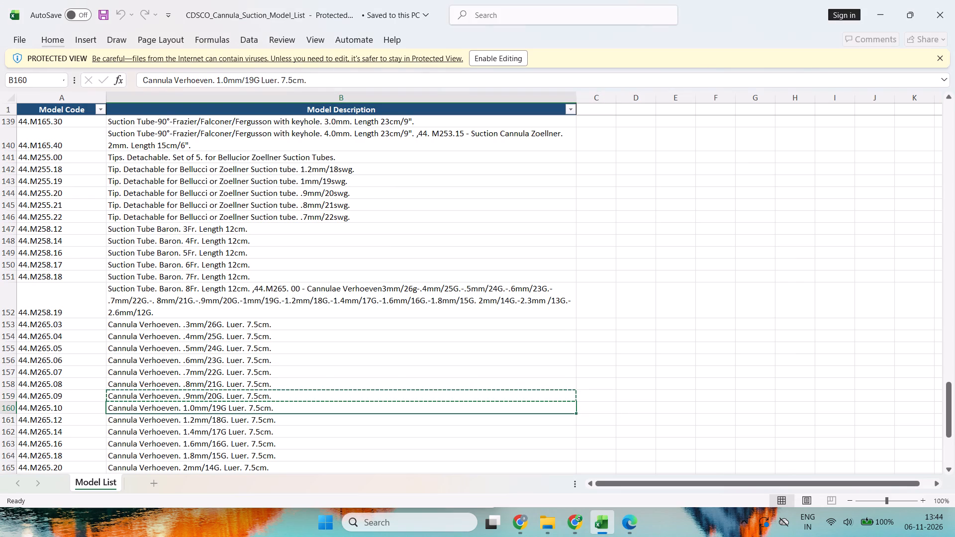
{"action": "key", "text": "ctrl+c"}
{"action": "key", "text": "alt+Tab"}
{"action": "key", "text": "Tab"}
{"action": "key", "text": "Tab"}
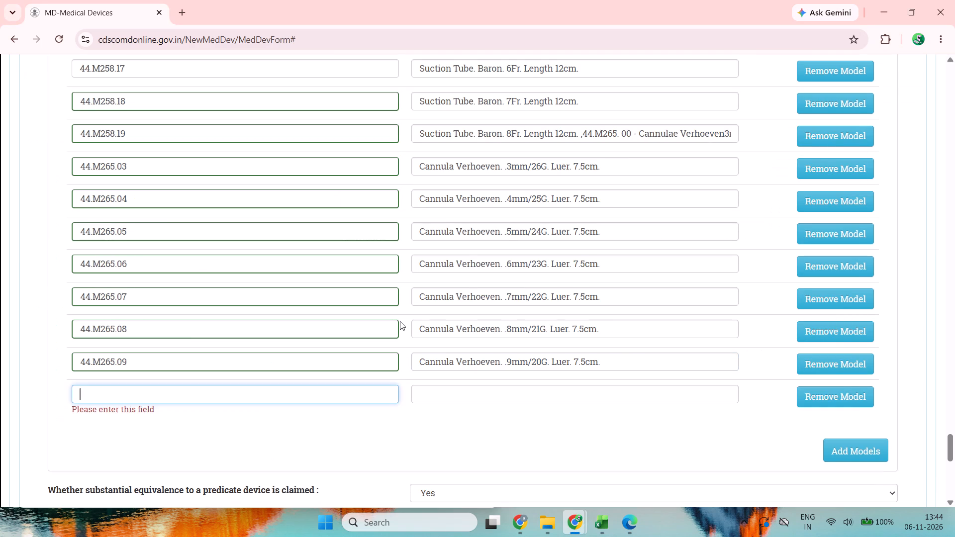
{"action": "key", "text": "ctrl+v"}
{"action": "key", "text": "alt+Tab"}
{"action": "key", "text": "Tab"}
{"action": "key", "text": "grave"}
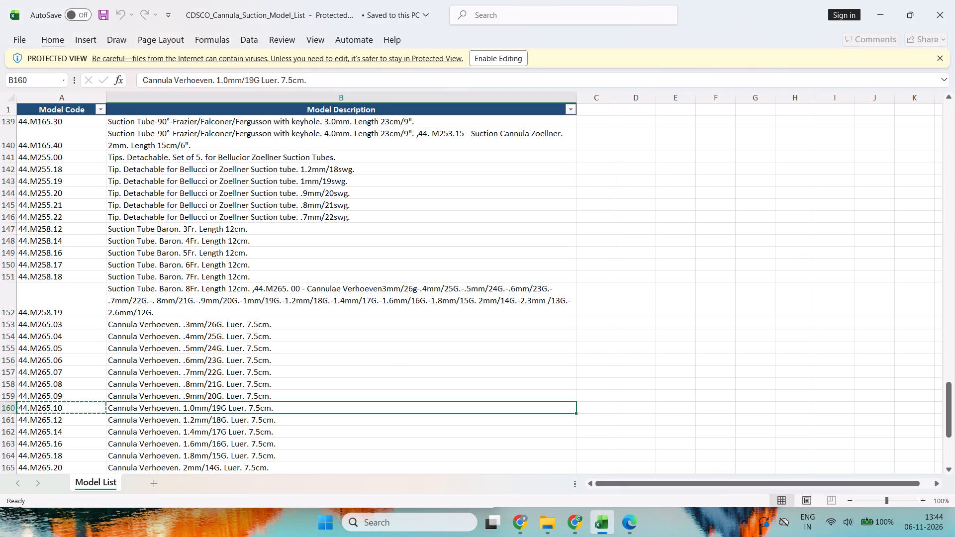
{"action": "key", "text": "ctrl+c"}
{"action": "key", "text": "alt+Tab"}
{"action": "key", "text": "Tab"}
{"action": "key", "text": "Tab"}
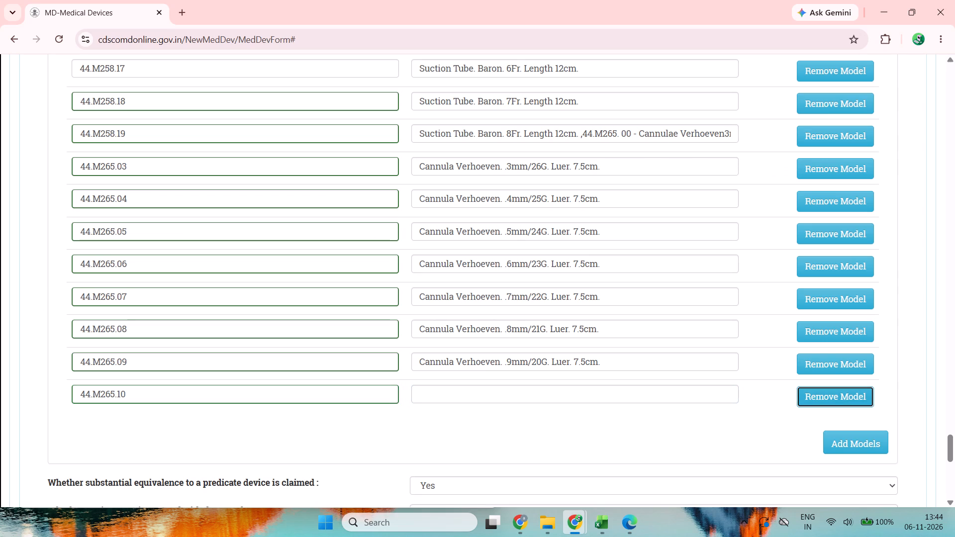
{"action": "left_click", "coordinate": [452, 391]}
{"action": "key", "text": "ctrl+v"}
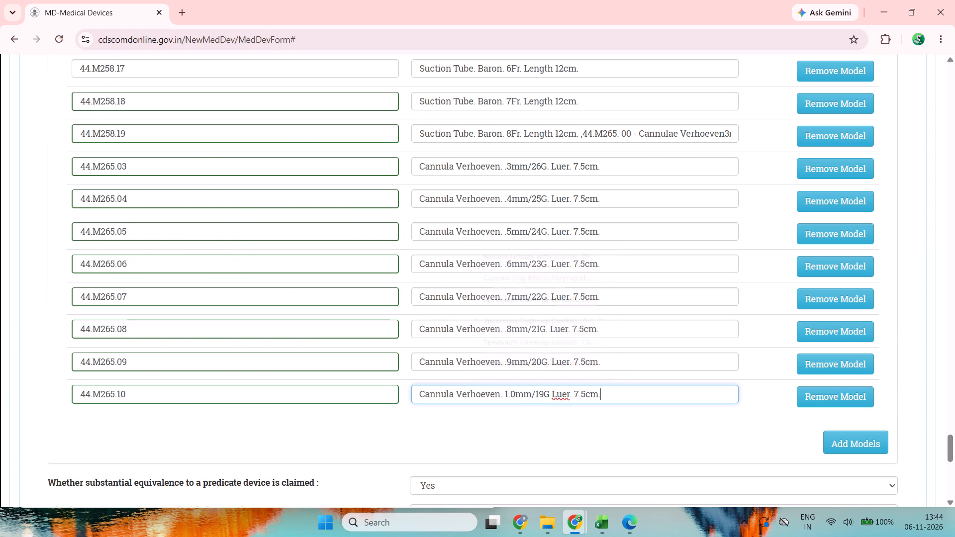
Check the remaining models in the Excel list, and save the modified Suction Instruments device entry in the web form.
{"action": "key", "text": "alt+Tab"}
{"action": "scroll", "coordinate": [463, 395], "scroll_direction": "down", "scroll_amount": 2}
{"action": "scroll", "coordinate": [344, 409], "scroll_direction": "down", "scroll_amount": 7}
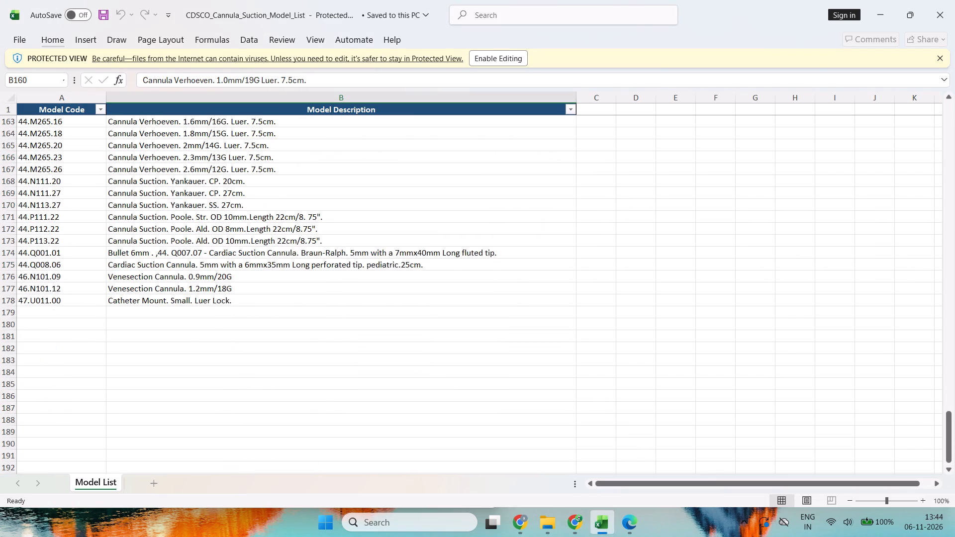
{"action": "scroll", "coordinate": [287, 445], "scroll_direction": "up", "scroll_amount": 2}
{"action": "key", "text": "alt+Tab"}
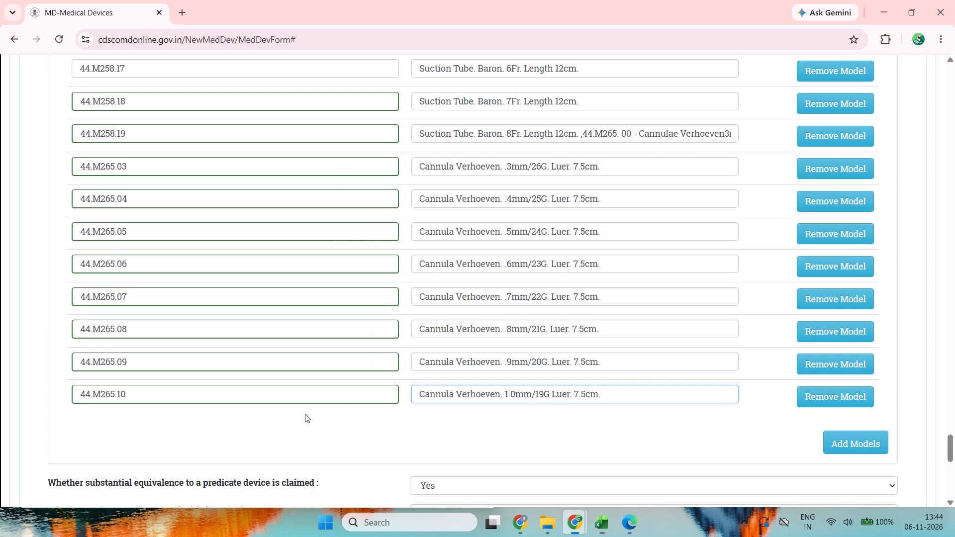
{"action": "scroll", "coordinate": [492, 410], "scroll_direction": "down", "scroll_amount": 1}
{"action": "scroll", "coordinate": [418, 415], "scroll_direction": "down", "scroll_amount": 1}
{"action": "left_click", "coordinate": [426, 430]}
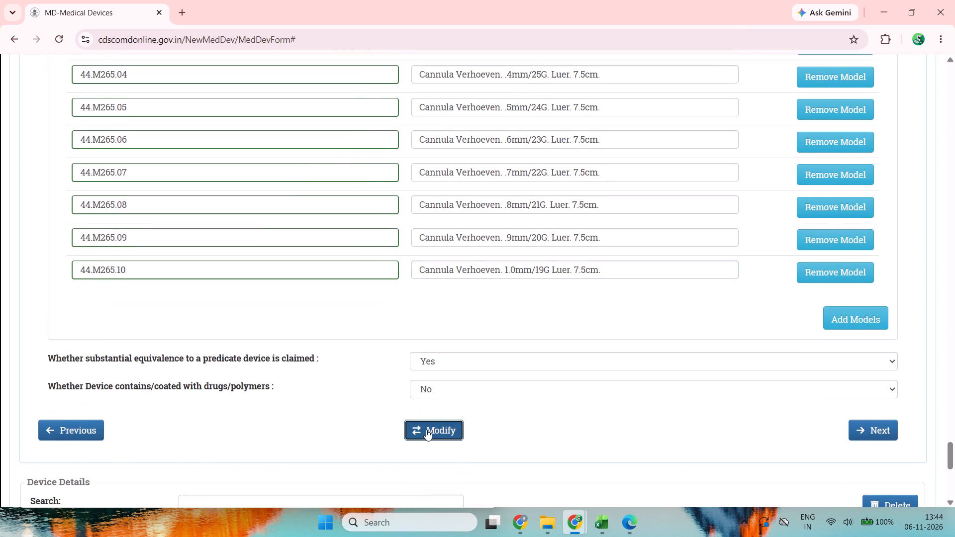
{"action": "left_click", "coordinate": [476, 319]}
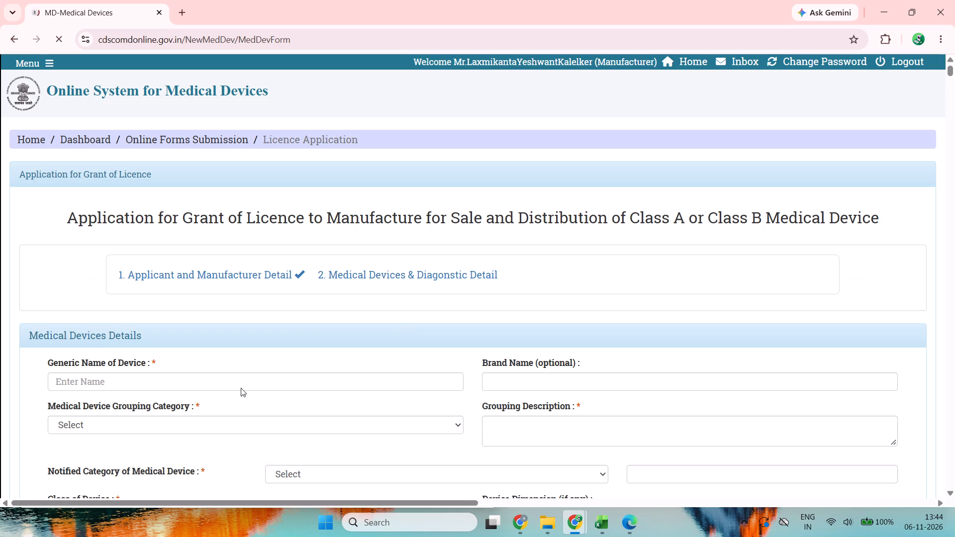
Reopen the Suction Instruments entry from page 2 of the device list for editing and expand its Models section.
{"action": "scroll", "coordinate": [351, 335], "scroll_direction": "down", "scroll_amount": 18}
{"action": "scroll", "coordinate": [390, 392], "scroll_direction": "up", "scroll_amount": 1}
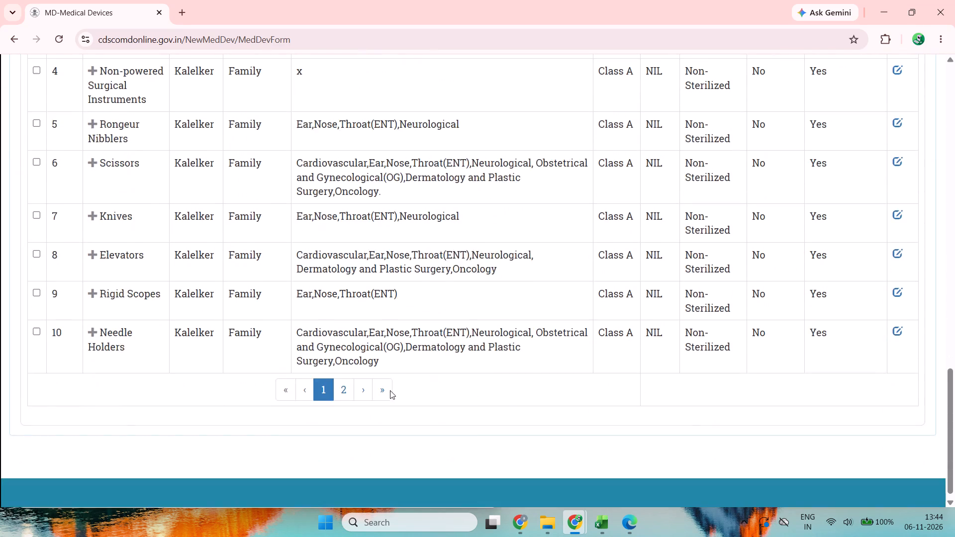
{"action": "left_click", "coordinate": [353, 442]}
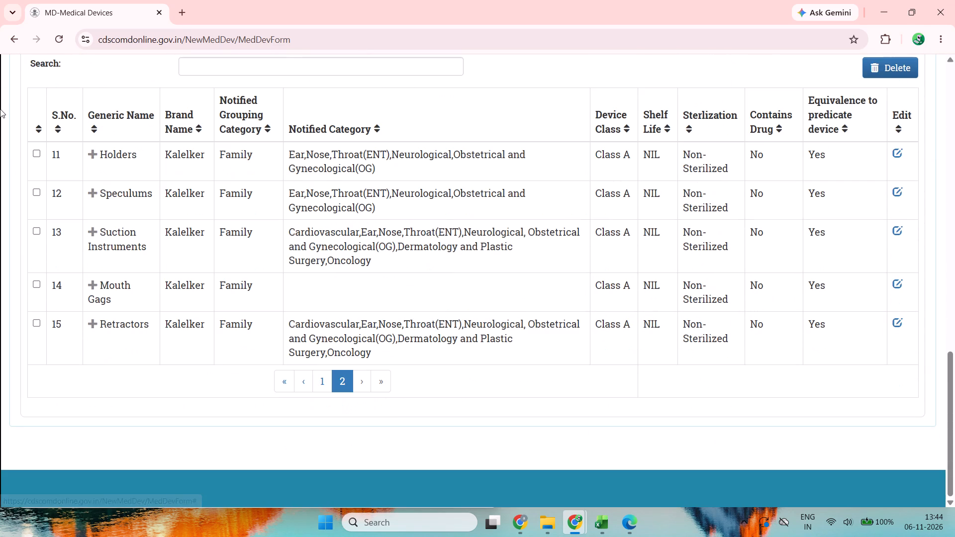
{"action": "left_click", "coordinate": [38, 227]}
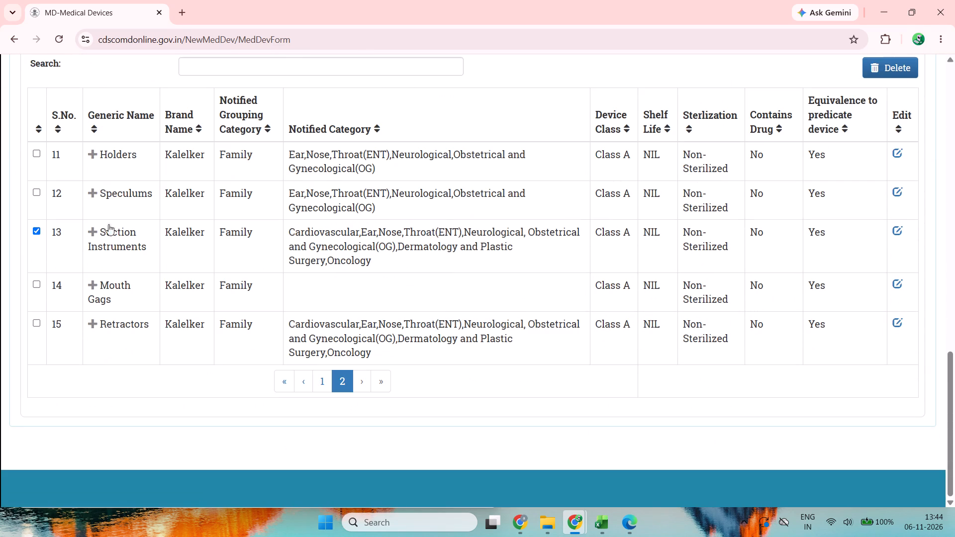
{"action": "left_click", "coordinate": [895, 232]}
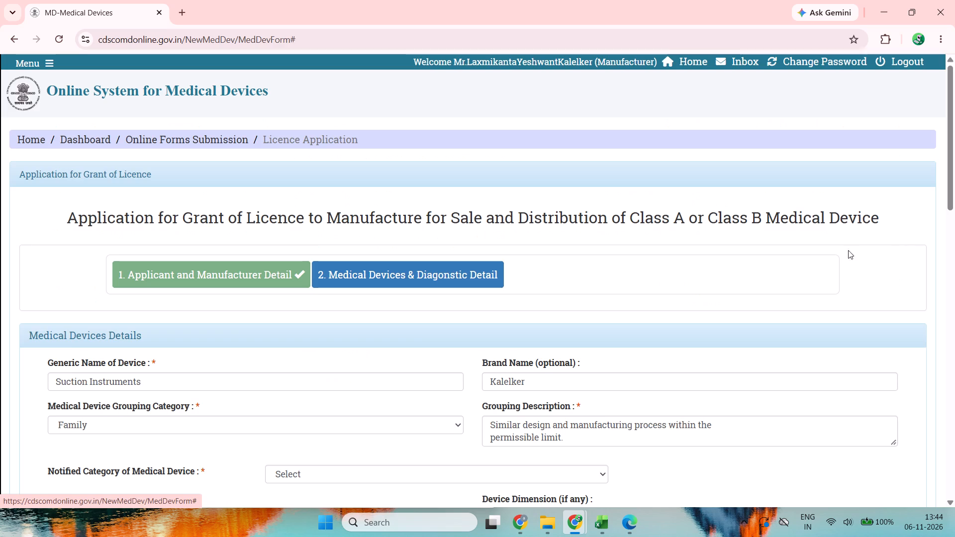
{"action": "scroll", "coordinate": [833, 256], "scroll_direction": "down", "scroll_amount": 13}
{"action": "scroll", "coordinate": [892, 246], "scroll_direction": "up", "scroll_amount": 3}
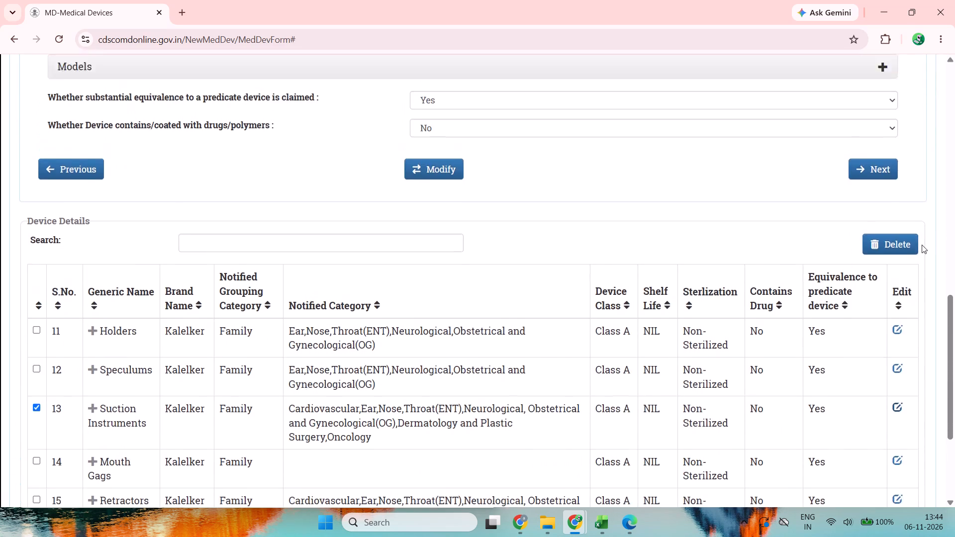
{"action": "left_click", "coordinate": [885, 165]}
Add ten blank model rows below the 44.M265.10 row.
{"action": "scroll", "coordinate": [655, 225], "scroll_direction": "down", "scroll_amount": 20}
{"action": "scroll", "coordinate": [655, 225], "scroll_direction": "down", "scroll_amount": 20}
{"action": "scroll", "coordinate": [655, 225], "scroll_direction": "down", "scroll_amount": 4}
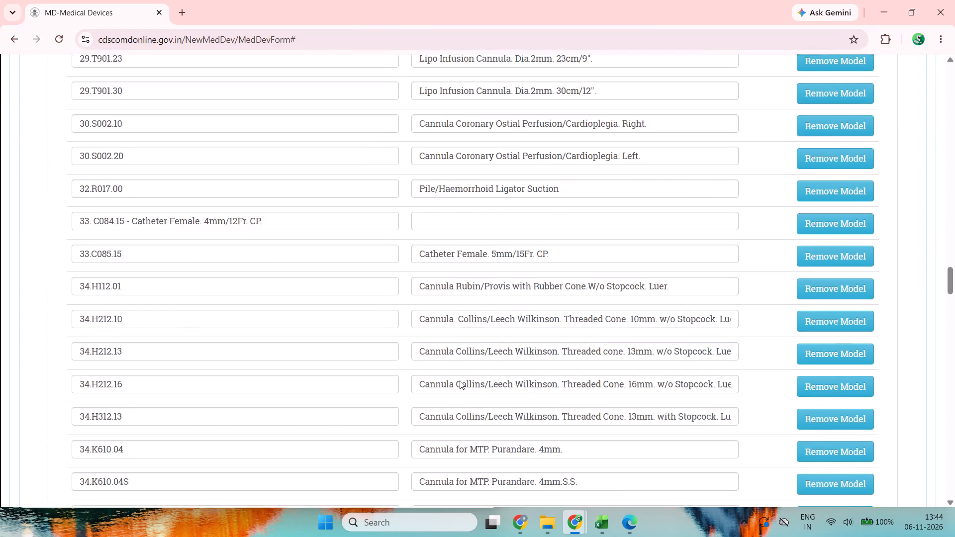
{"action": "scroll", "coordinate": [460, 380], "scroll_direction": "down", "scroll_amount": 20}
{"action": "scroll", "coordinate": [460, 380], "scroll_direction": "down", "scroll_amount": 20}
{"action": "scroll", "coordinate": [460, 380], "scroll_direction": "down", "scroll_amount": 3}
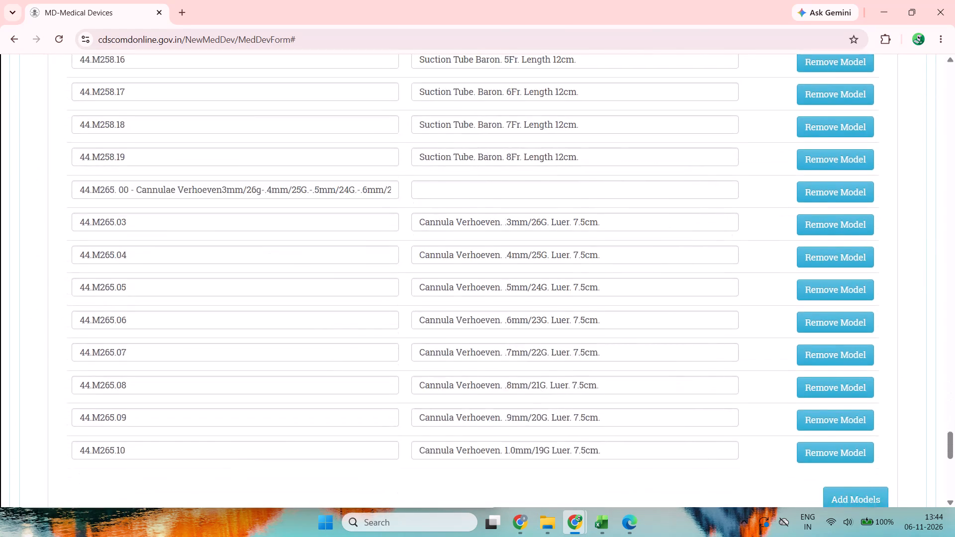
{"action": "scroll", "coordinate": [457, 383], "scroll_direction": "down", "scroll_amount": 7}
{"action": "scroll", "coordinate": [457, 383], "scroll_direction": "up", "scroll_amount": 6}
{"action": "scroll", "coordinate": [457, 383], "scroll_direction": "down", "scroll_amount": 1}
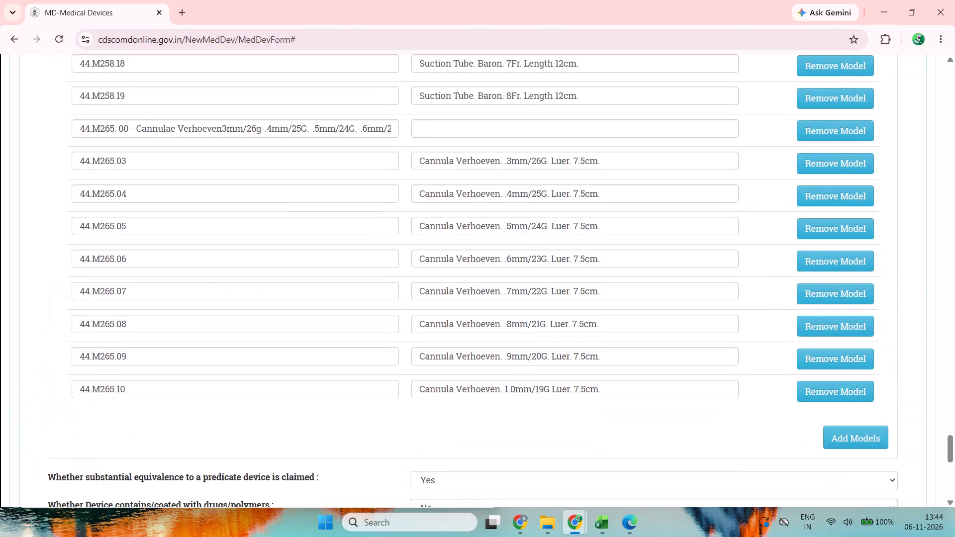
{"action": "scroll", "coordinate": [457, 383], "scroll_direction": "up", "scroll_amount": 2}
{"action": "scroll", "coordinate": [651, 407], "scroll_direction": "down", "scroll_amount": 3}
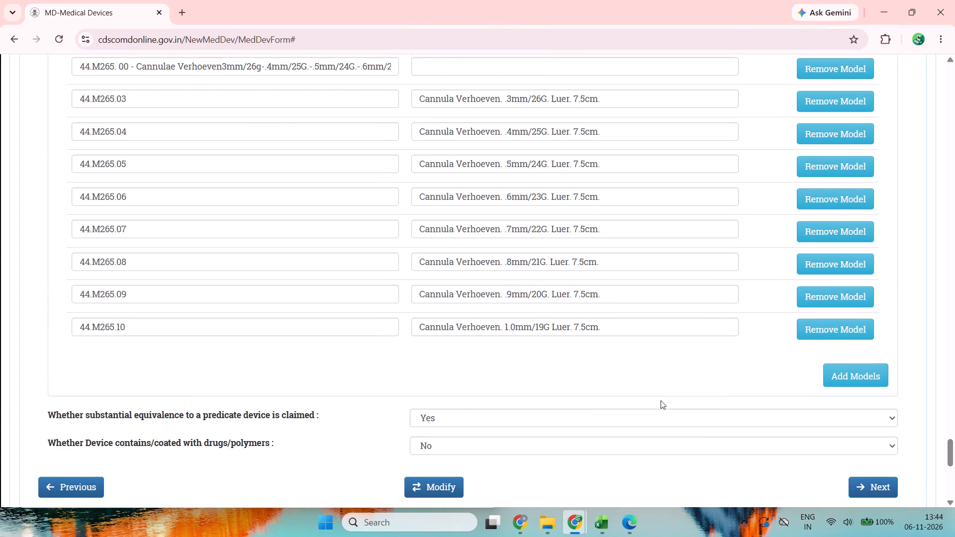
{"action": "left_click", "coordinate": [840, 373]}
{"action": "scroll", "coordinate": [810, 372], "scroll_direction": "down", "scroll_amount": 4}
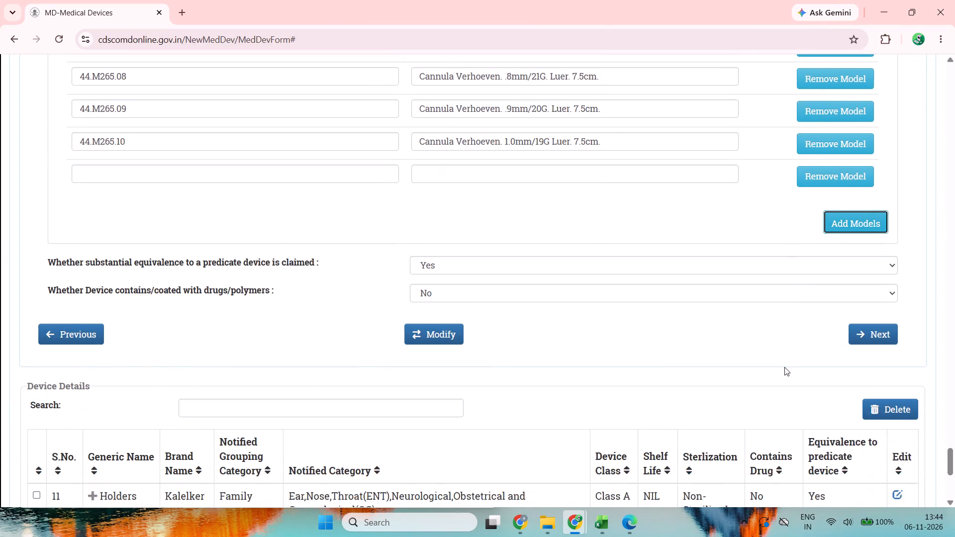
{"action": "key", "text": "Return"}
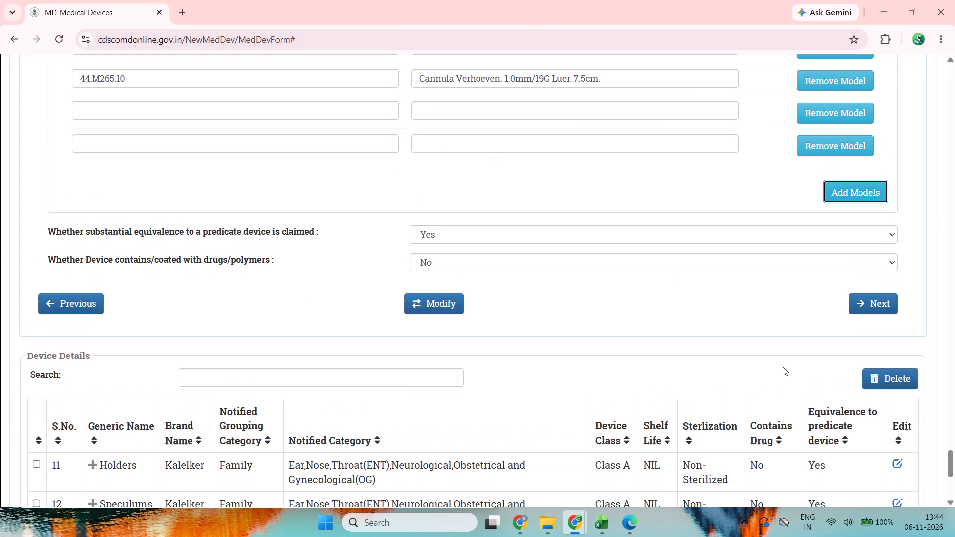
{"action": "key", "text": "Return"}
{"action": "key", "text": "Return"}
{"action": "key", "text": "Return"}
{"action": "key", "text": "Return"}
{"action": "key", "text": "Return"}
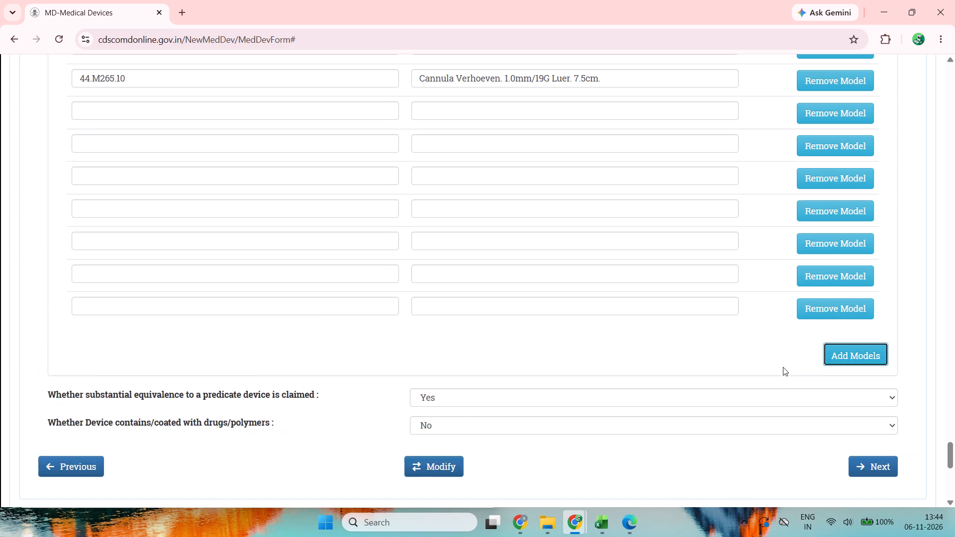
{"action": "key", "text": "Return"}
{"action": "key", "text": "Return"}
{"action": "key", "text": "Return"}
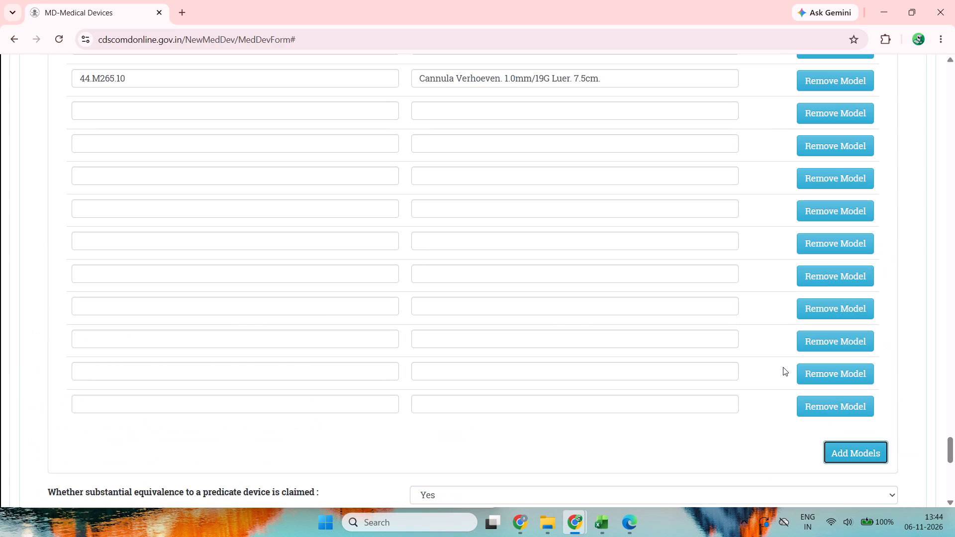
{"action": "scroll", "coordinate": [551, 407], "scroll_direction": "down", "scroll_amount": 1}
{"action": "scroll", "coordinate": [337, 336], "scroll_direction": "up", "scroll_amount": 1}
Copy model code 44.M265.12 from the Excel list into the first blank model row below 44.M265.10.
{"action": "left_click", "coordinate": [177, 114]}
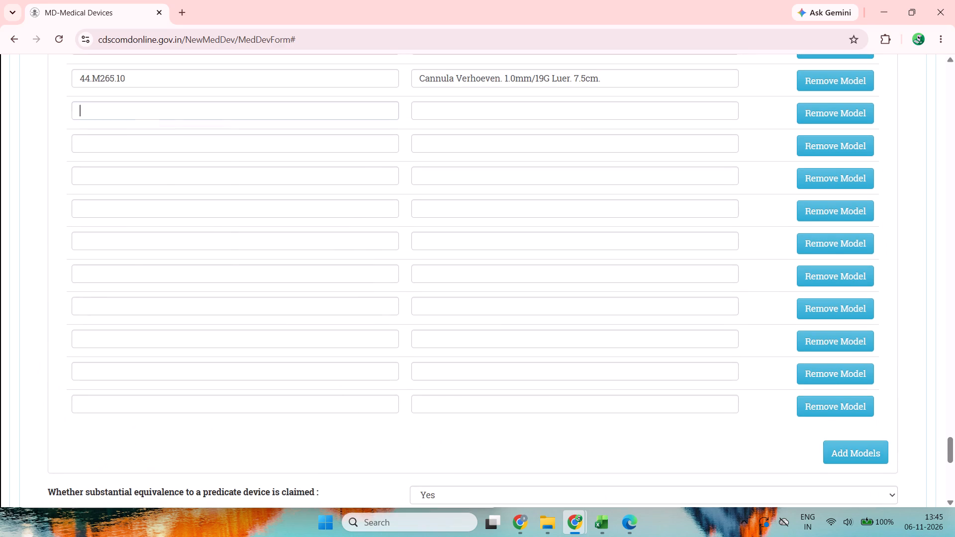
{"action": "key", "text": "alt+Tab"}
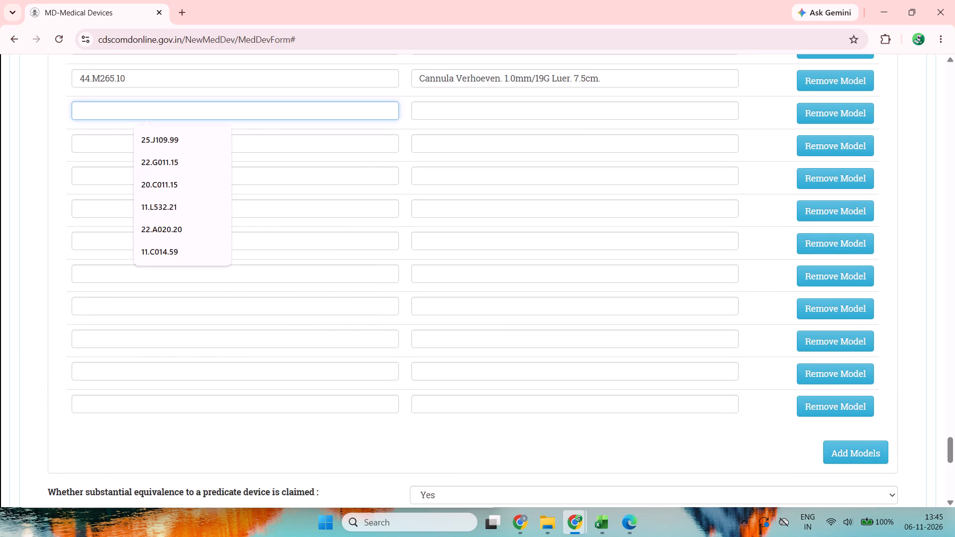
{"action": "key", "text": "Down"}
{"action": "key", "text": "Left"}
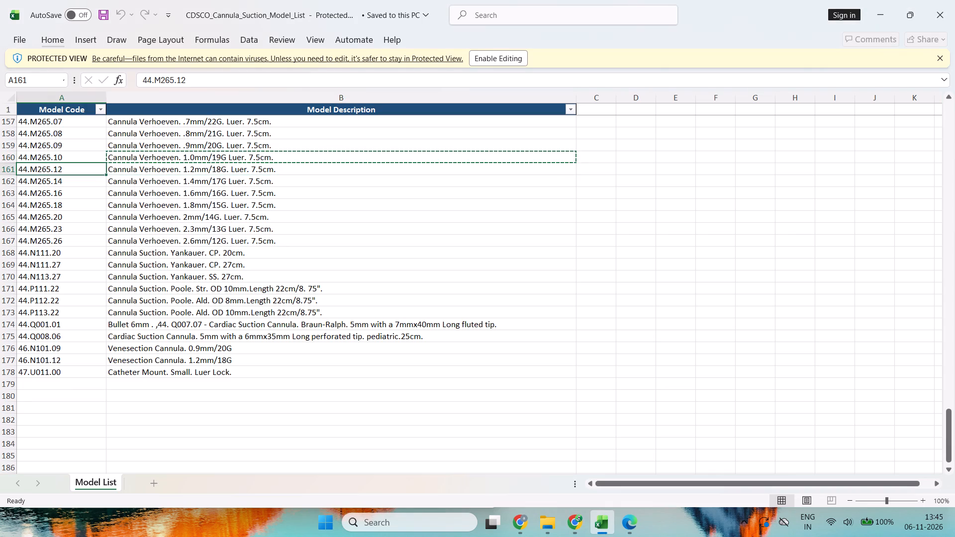
{"action": "key", "text": "ctrl+c"}
{"action": "key", "text": "alt+Tab"}
{"action": "key", "text": "Tab"}
{"action": "key", "text": "Tab"}
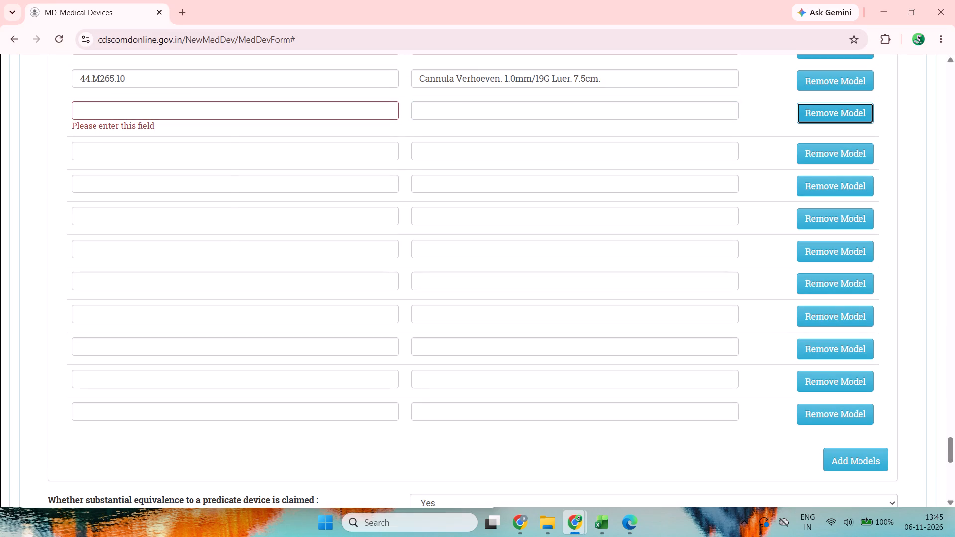
{"action": "left_click", "coordinate": [173, 110]}
{"action": "key", "text": "ctrl+v"}
{"action": "key", "text": "Tab"}
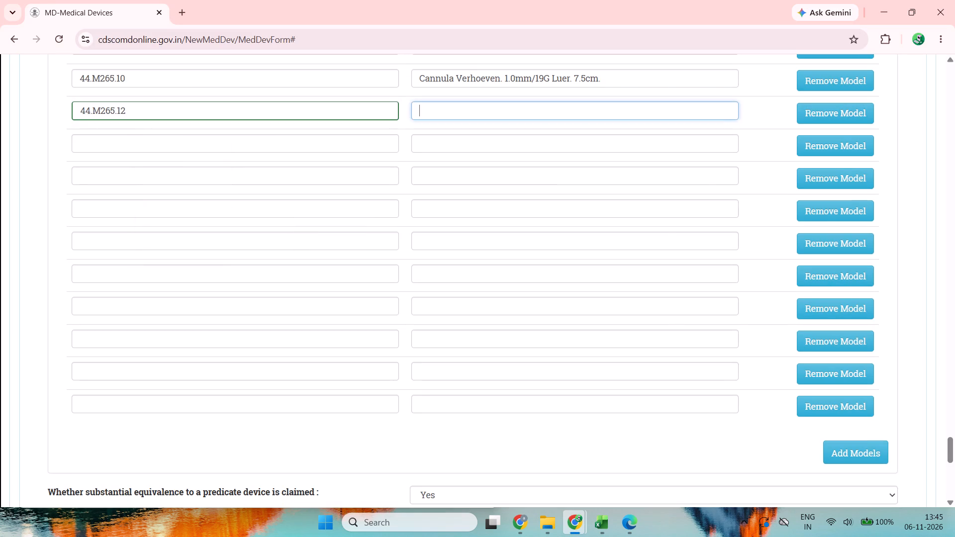
{"action": "key", "text": "Tab"}
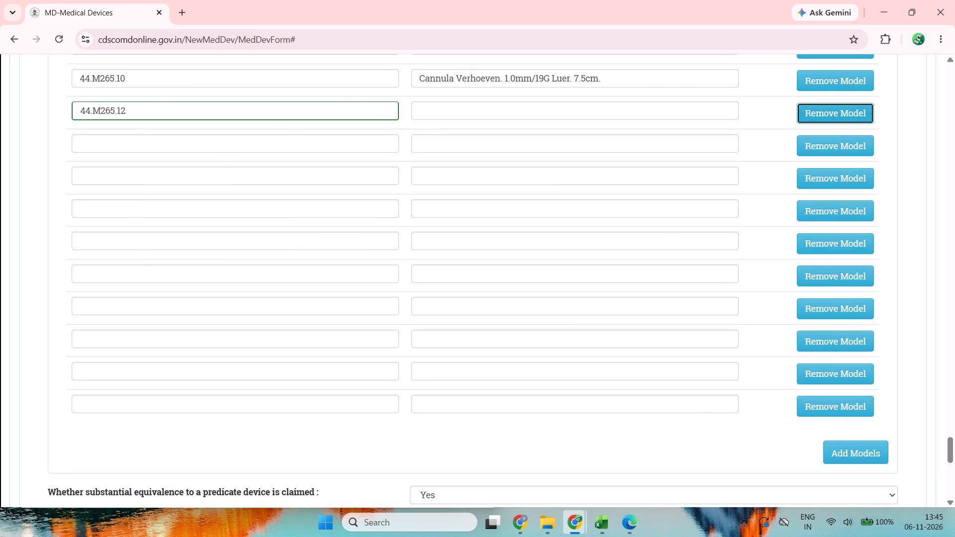
Copy code 44.M265.12 from the web form and search for it in the Form_MD_195673 PDF in Edge.
{"action": "left_click", "coordinate": [150, 114]}
{"action": "left_click", "coordinate": [150, 111]}
{"action": "key", "text": "ctrl+a"}
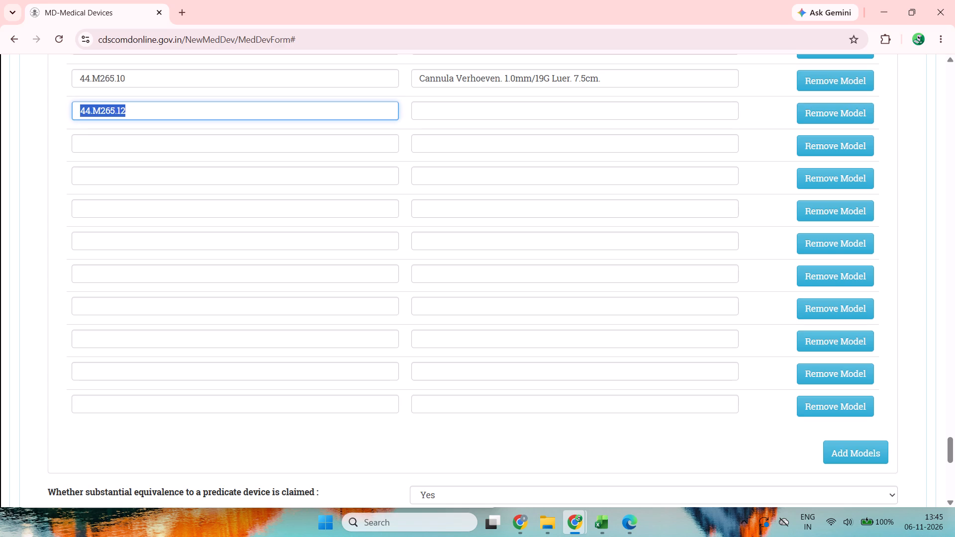
{"action": "key", "text": "ctrl+c"}
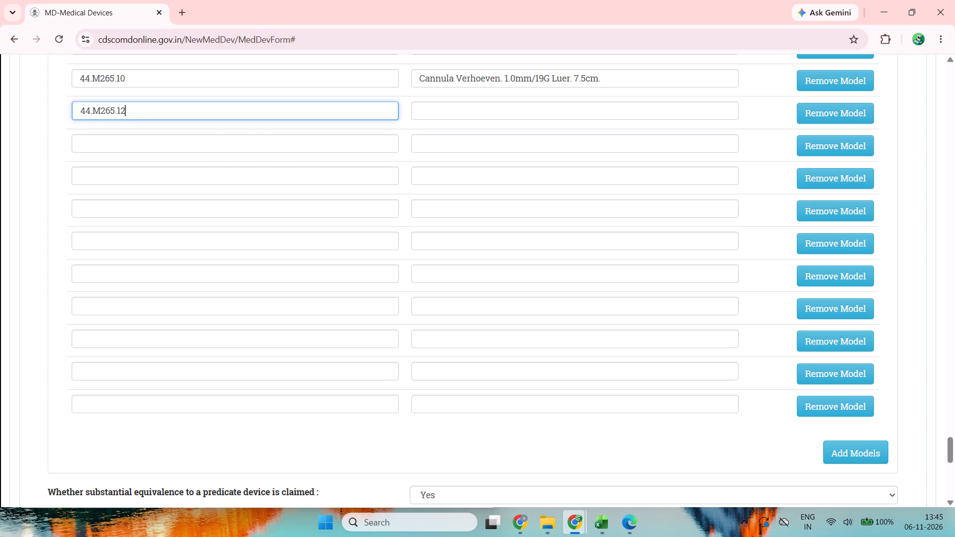
{"action": "key", "text": "alt+Tab"}
{"action": "key", "text": "alt+Tab"}
{"action": "key", "text": "alt+Tab"}
{"action": "key", "text": "alt+Tab"}
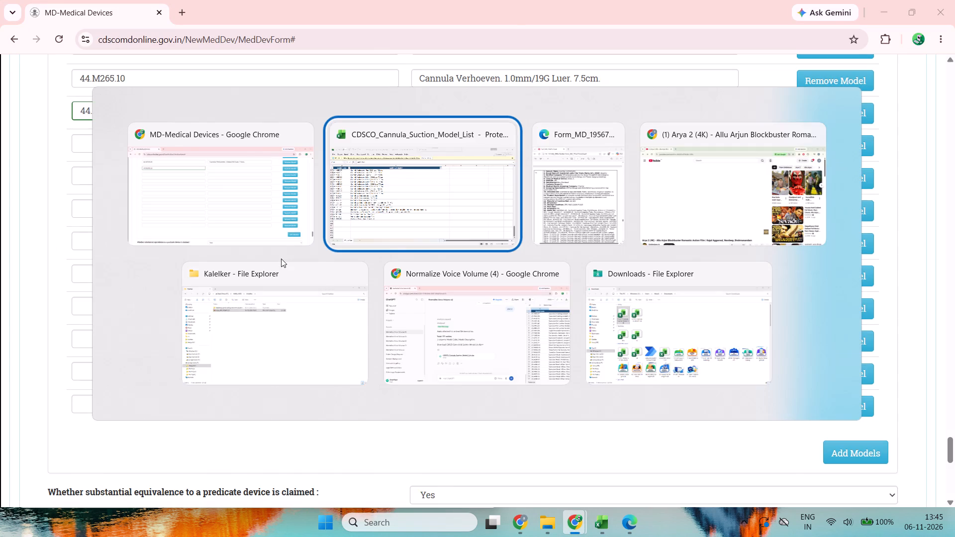
{"action": "key", "text": "ctrl+f"}
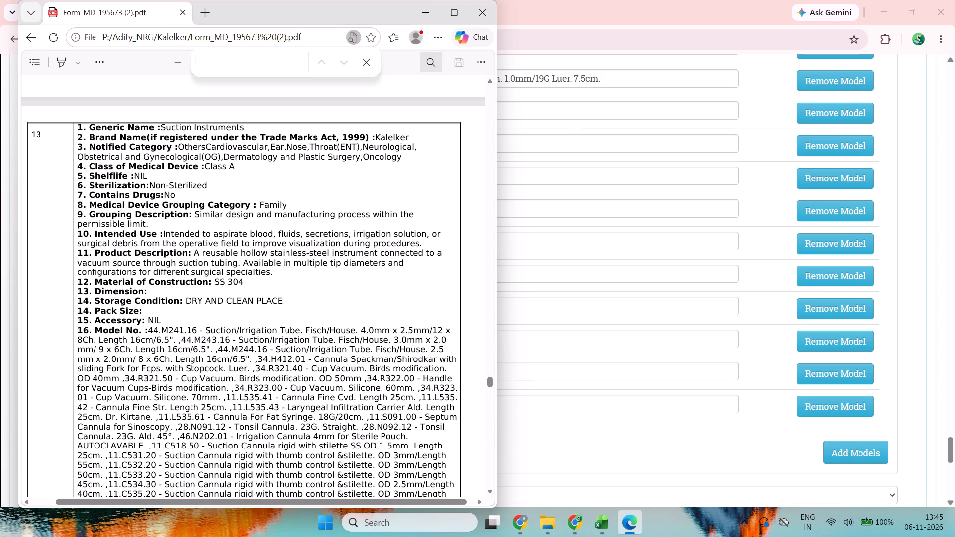
{"action": "key", "text": "ctrl+v"}
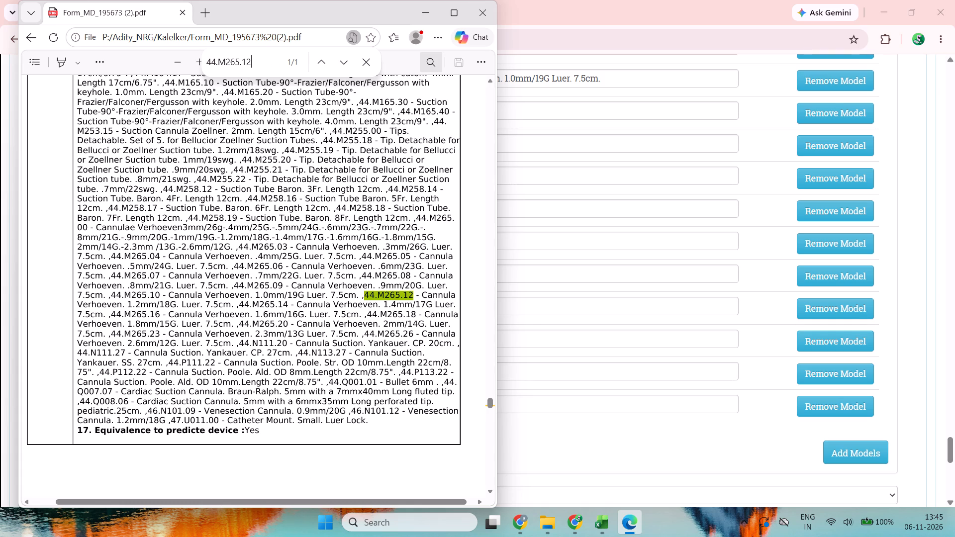
{"action": "left_click", "coordinate": [364, 67]}
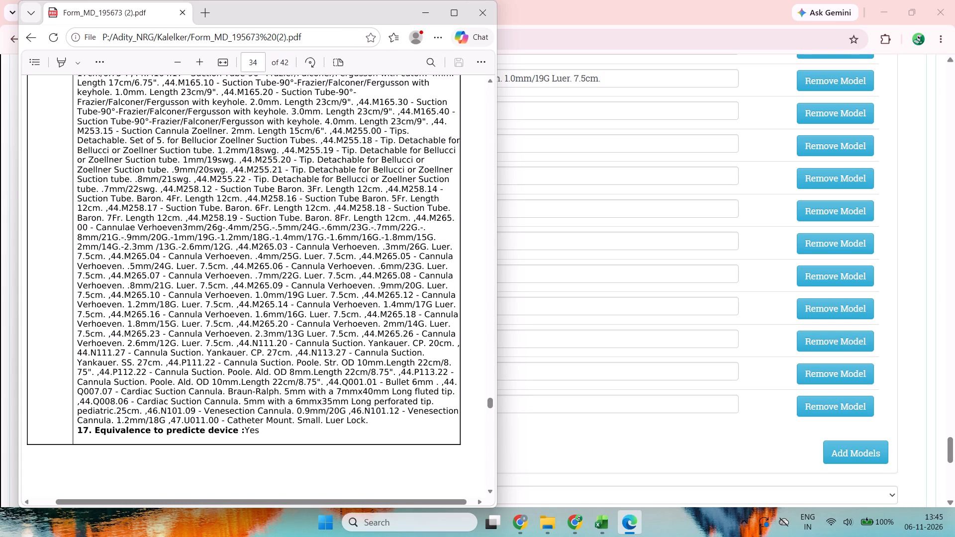
{"action": "key", "text": "ctrl+f"}
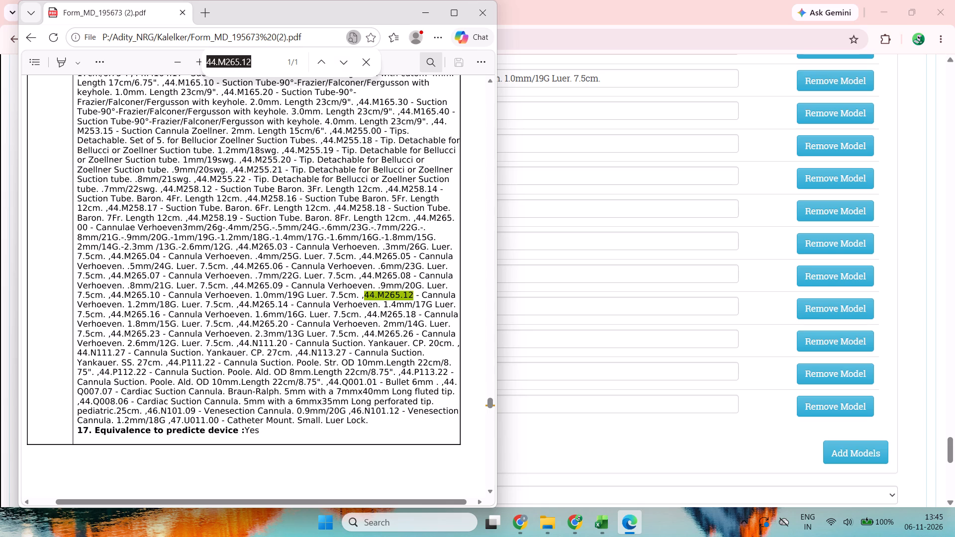
Highlight the model code 44.M265.12 in the PDF's Suction Instruments model list.
{"action": "right_click", "coordinate": [384, 291]}
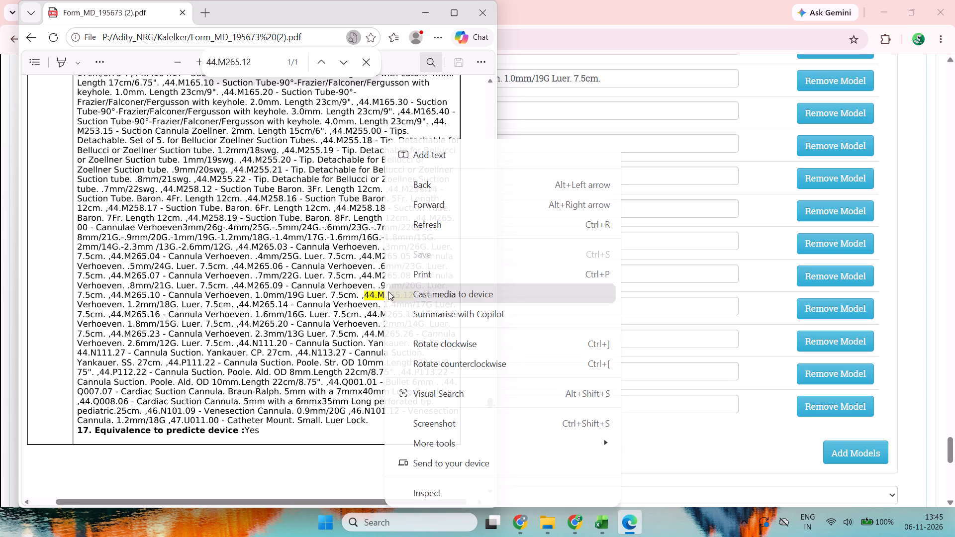
{"action": "left_click", "coordinate": [365, 291]}
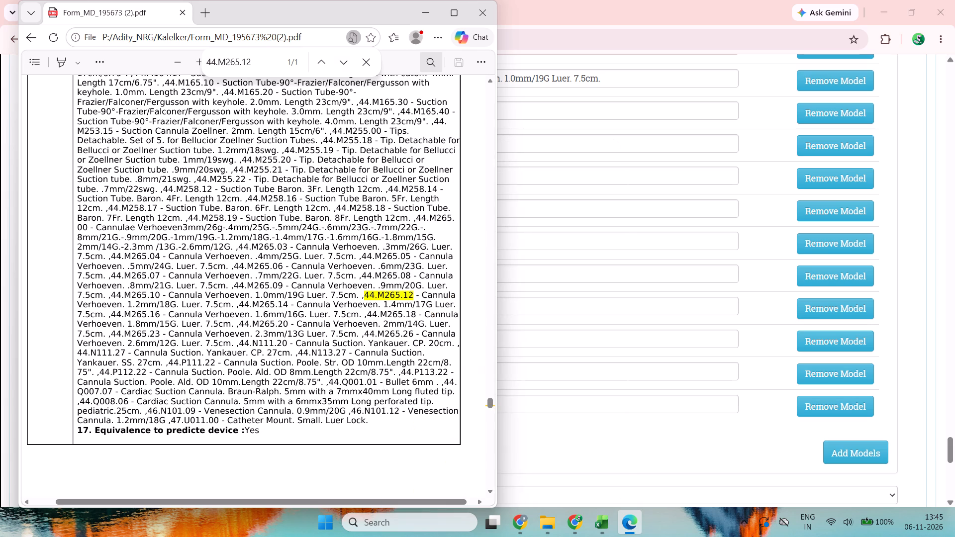
{"action": "right_click", "coordinate": [381, 295]}
{"action": "left_click", "coordinate": [376, 296]}
{"action": "left_click_drag", "start_coordinate": [412, 297], "coordinate": [343, 283]}
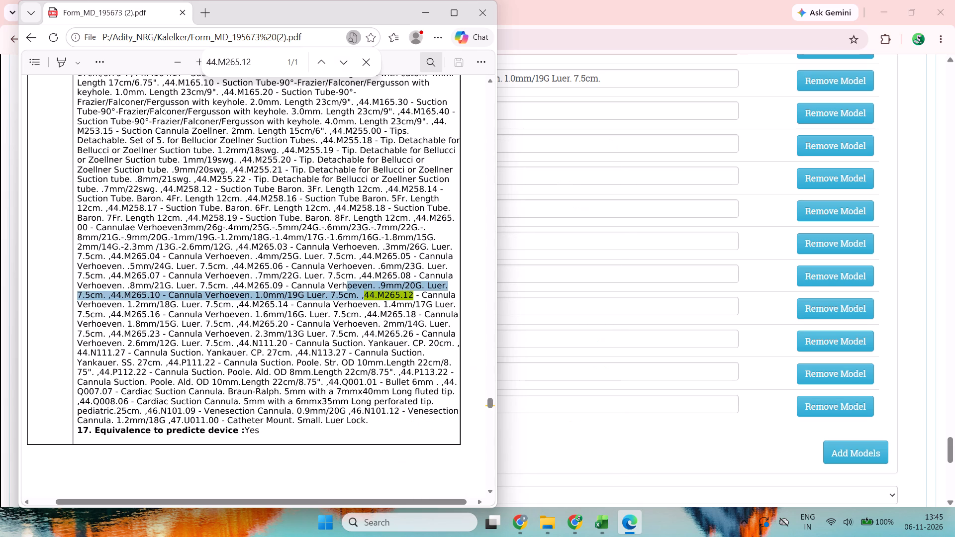
{"action": "left_click_drag", "start_coordinate": [343, 283], "coordinate": [370, 293]}
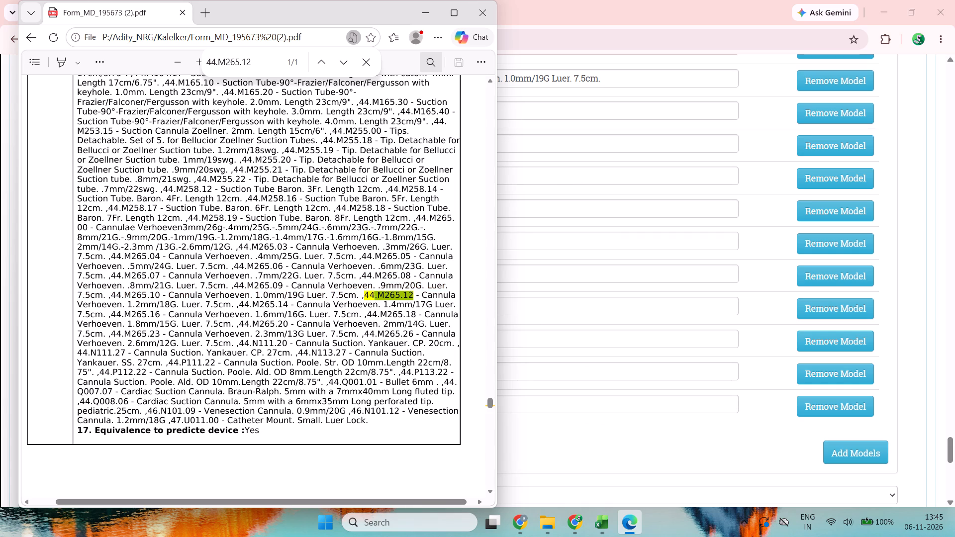
{"action": "left_click_drag", "start_coordinate": [370, 293], "coordinate": [359, 307]}
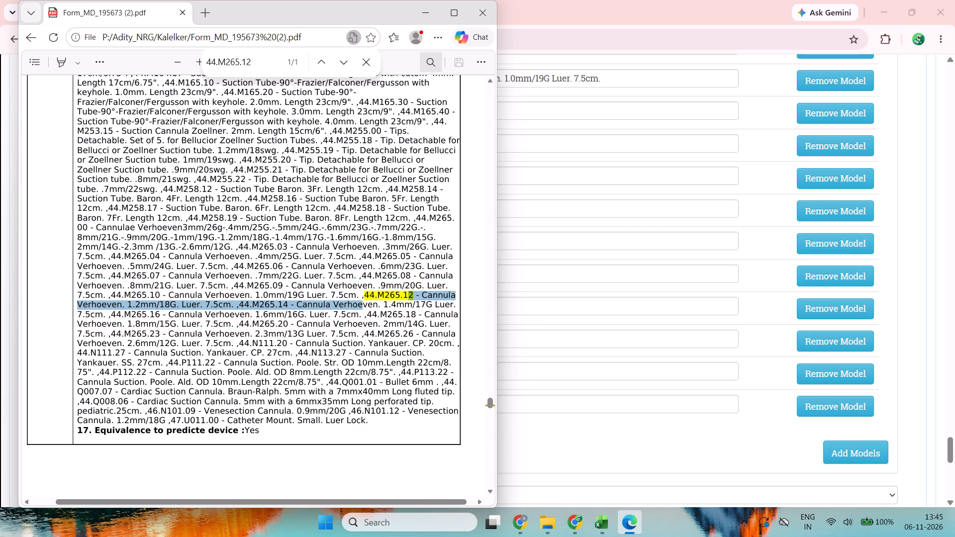
{"action": "left_click_drag", "start_coordinate": [359, 307], "coordinate": [363, 294]}
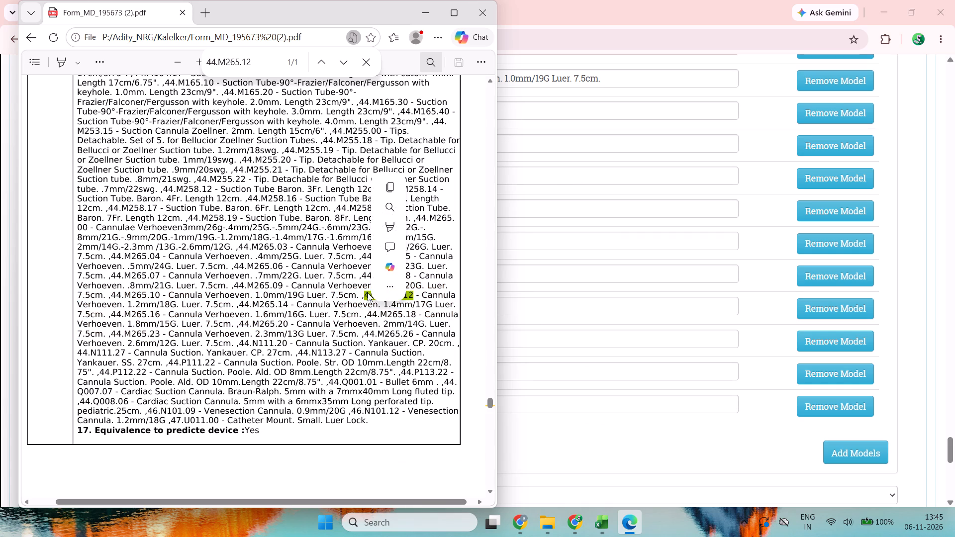
{"action": "left_click", "coordinate": [393, 230]}
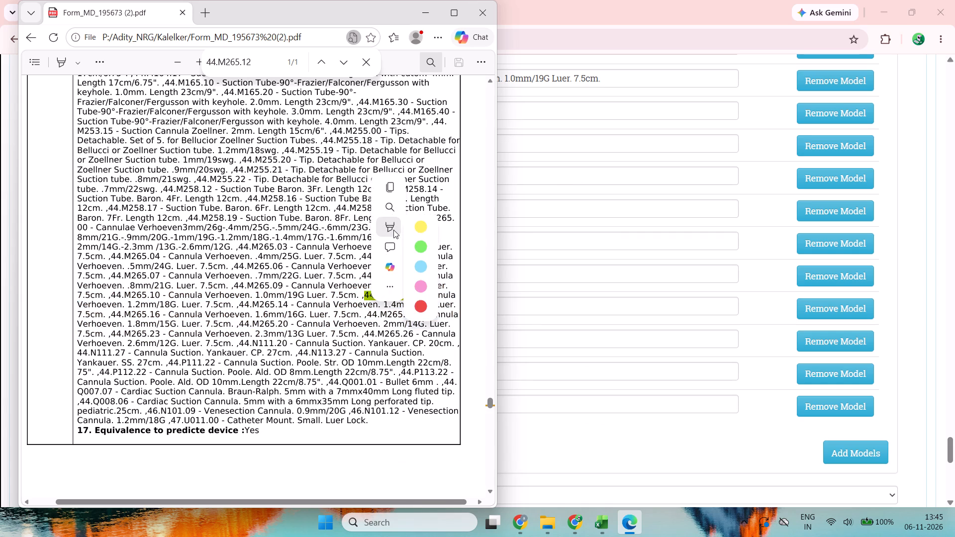
{"action": "left_click", "coordinate": [452, 231]}
{"action": "left_click", "coordinate": [509, 227]}
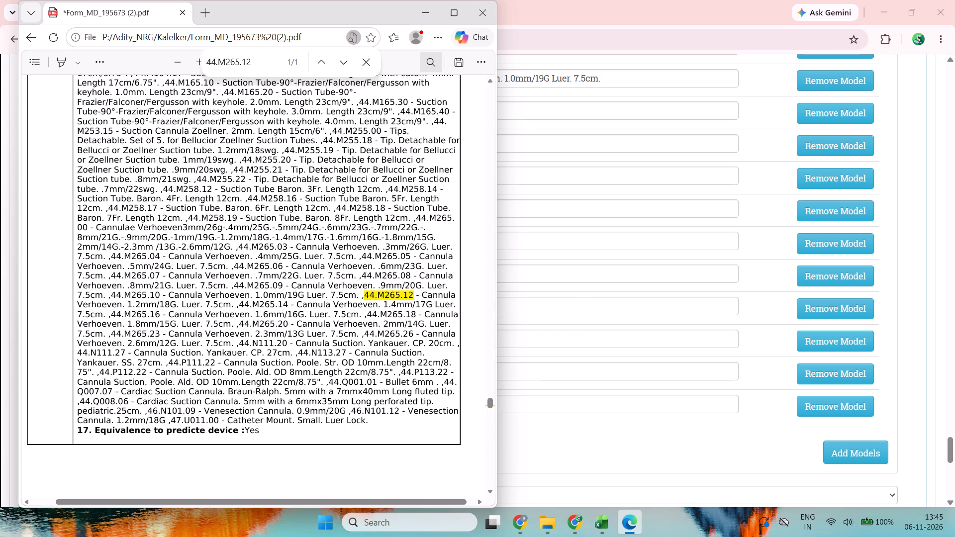
Copy the description "Cannula Verhoeven. 1.2mm/18G. Luer. 7.5cm." from Excel into the 44.M265.12 row of the web form.
{"action": "left_click", "coordinate": [525, 385]}
{"action": "scroll", "coordinate": [414, 263], "scroll_direction": "down", "scroll_amount": 2}
{"action": "scroll", "coordinate": [414, 263], "scroll_direction": "up", "scroll_amount": 3}
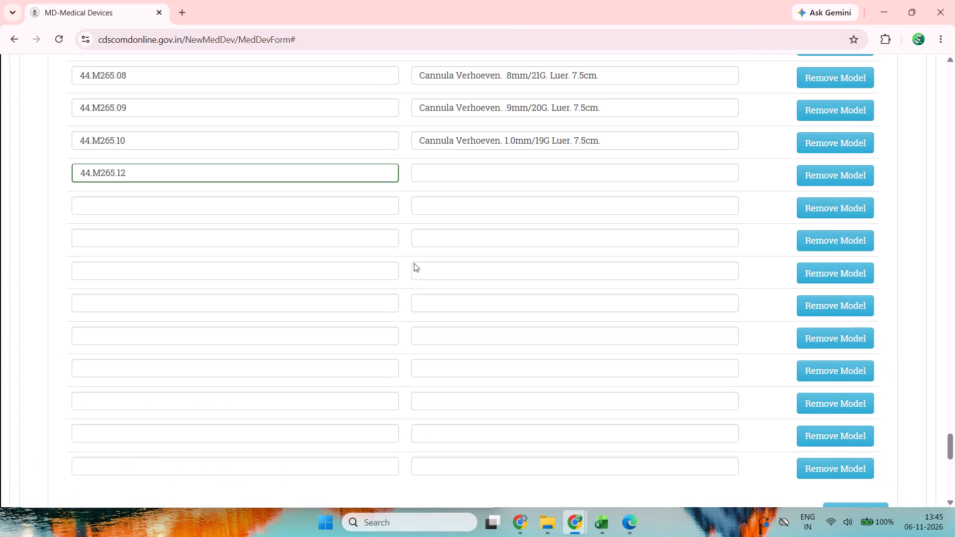
{"action": "key", "text": "alt+Tab"}
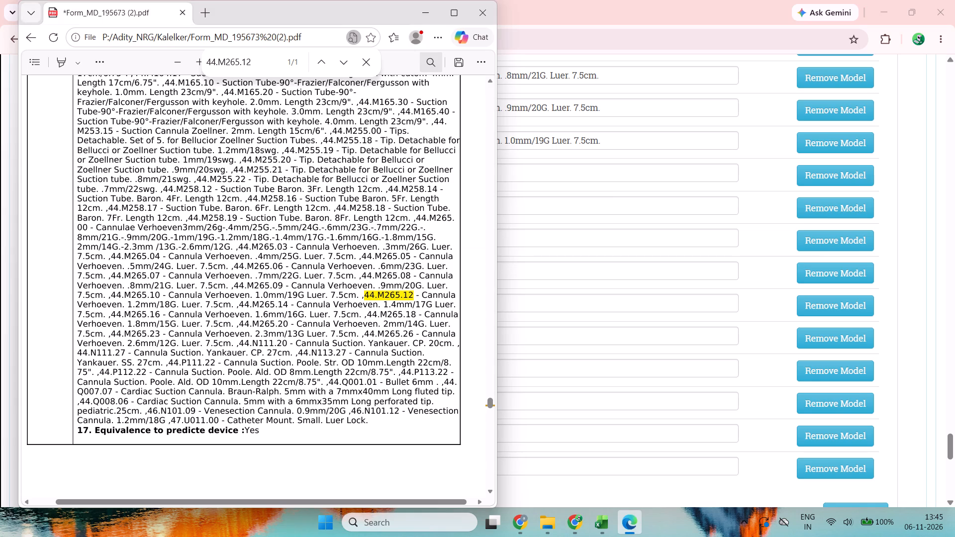
{"action": "key", "text": "alt+Tab"}
{"action": "key", "text": "alt+Tab"}
{"action": "key", "text": "alt+Tab"}
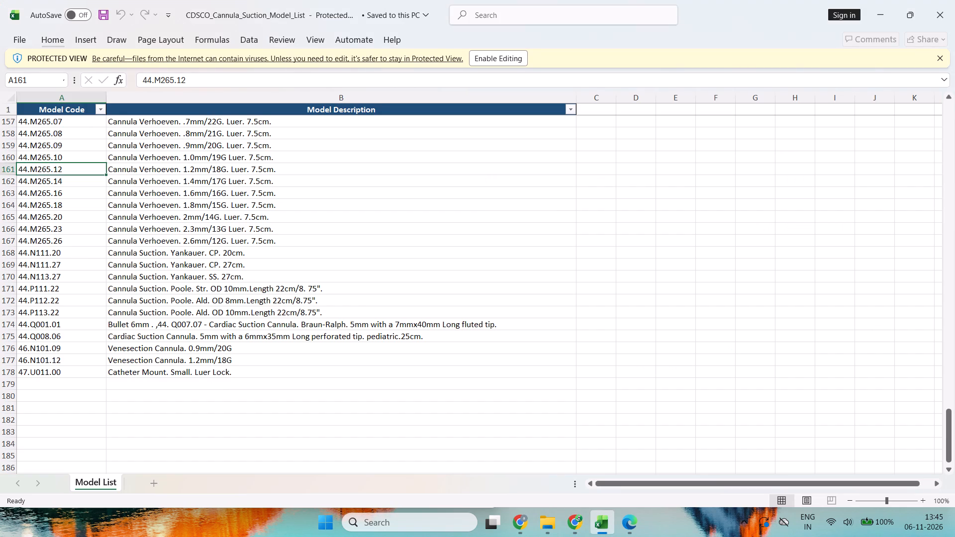
{"action": "key", "text": "Tab"}
{"action": "key", "text": "ctrl+c"}
{"action": "key", "text": "alt+Tab"}
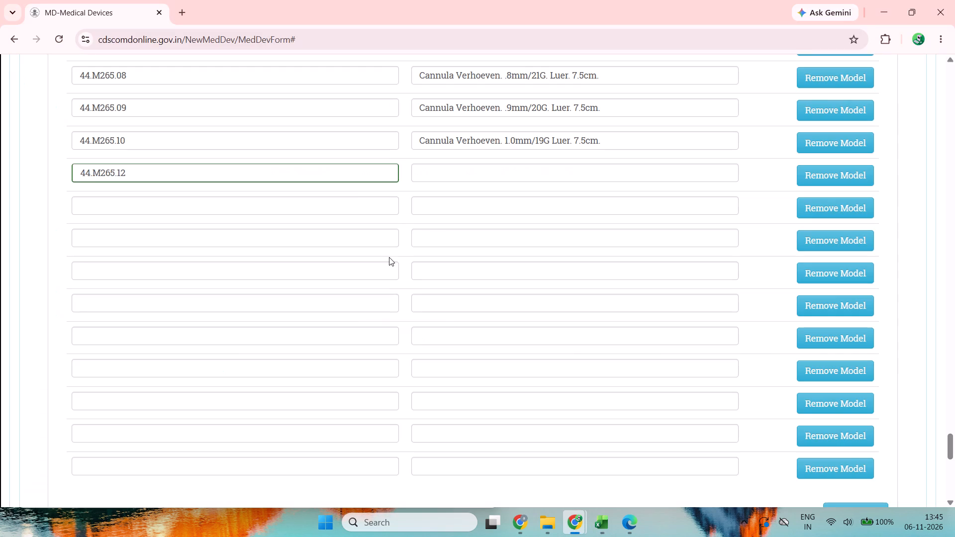
{"action": "key", "text": "Tab"}
{"action": "left_click", "coordinate": [439, 171]}
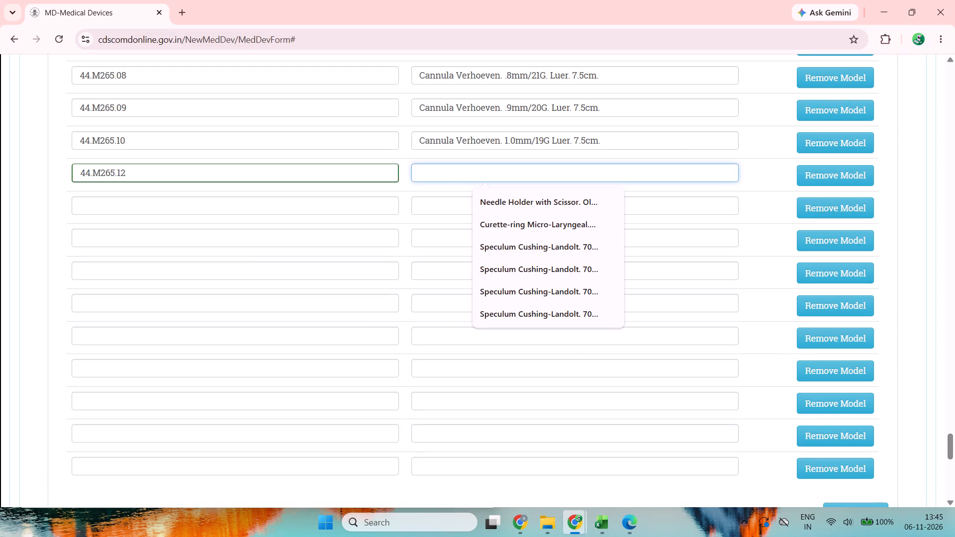
{"action": "key", "text": "ctrl+v"}
Save the modified Suction Instruments device entry.
{"action": "scroll", "coordinate": [421, 219], "scroll_direction": "down", "scroll_amount": 7}
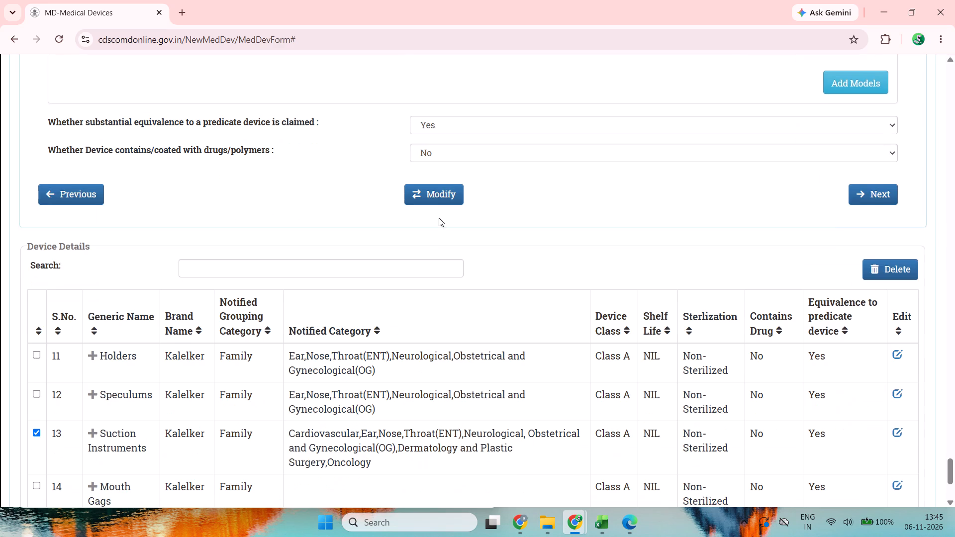
{"action": "left_click", "coordinate": [439, 197]}
{"action": "left_click", "coordinate": [464, 326]}
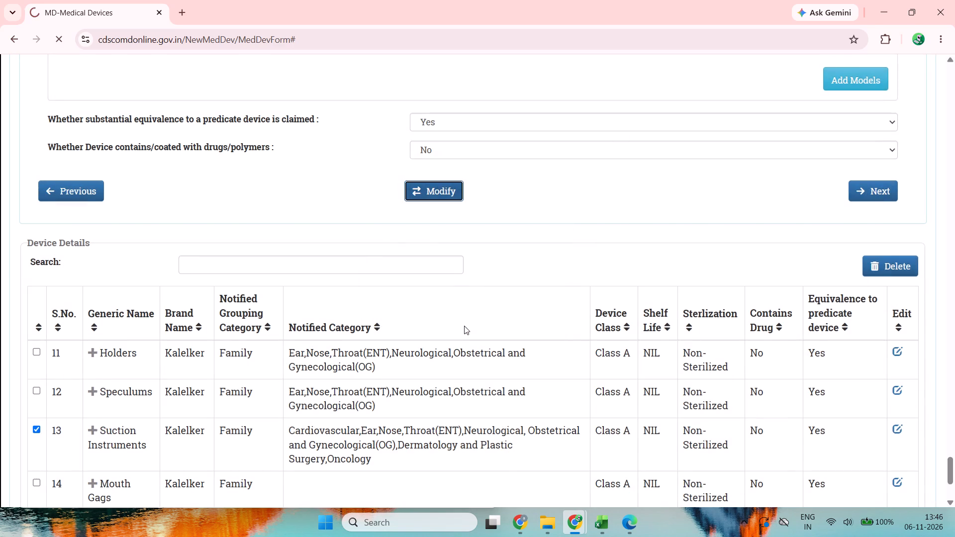
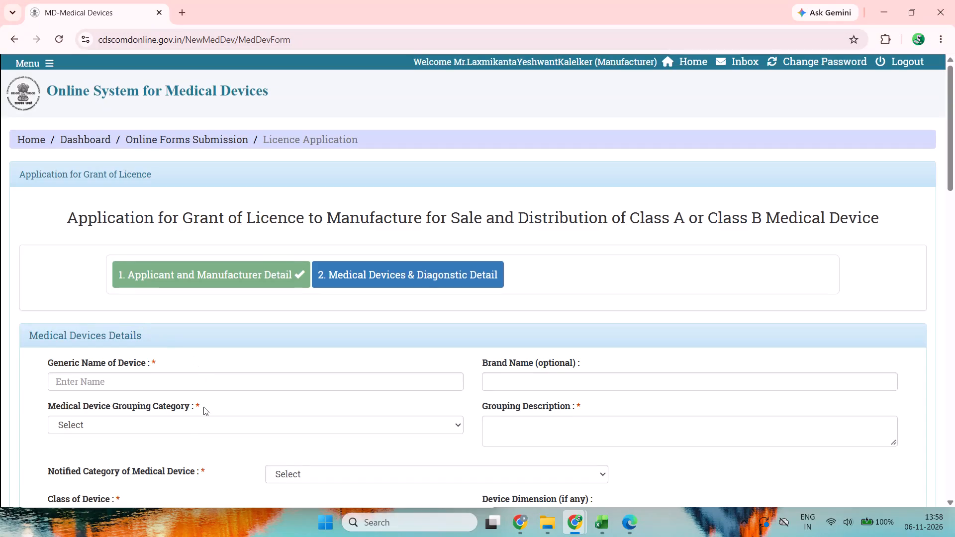
Reopen the Suction Instruments device entry for editing and expand its list of models.
{"action": "scroll", "coordinate": [203, 407], "scroll_direction": "down", "scroll_amount": 20}
{"action": "scroll", "coordinate": [203, 407], "scroll_direction": "down", "scroll_amount": 2}
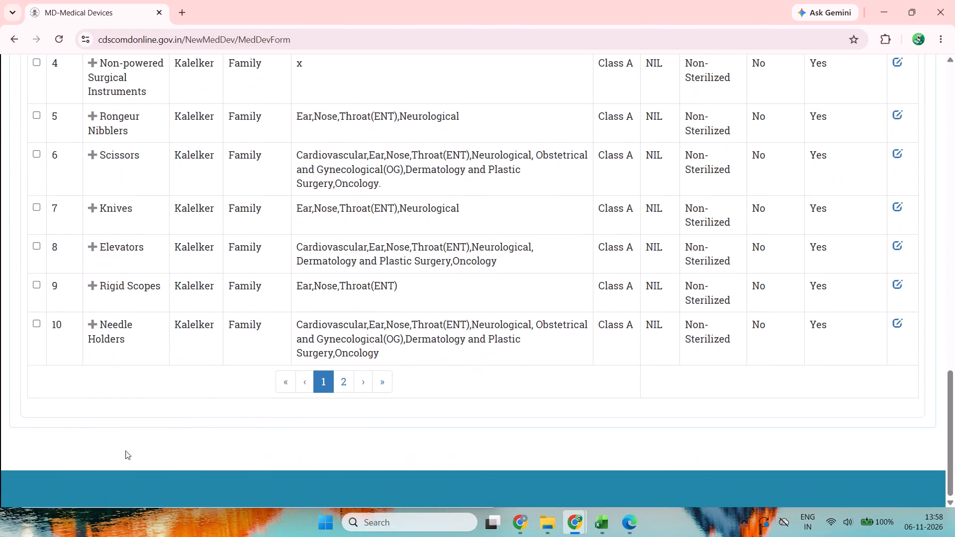
{"action": "scroll", "coordinate": [125, 450], "scroll_direction": "down", "scroll_amount": 1}
{"action": "left_click", "coordinate": [349, 383]}
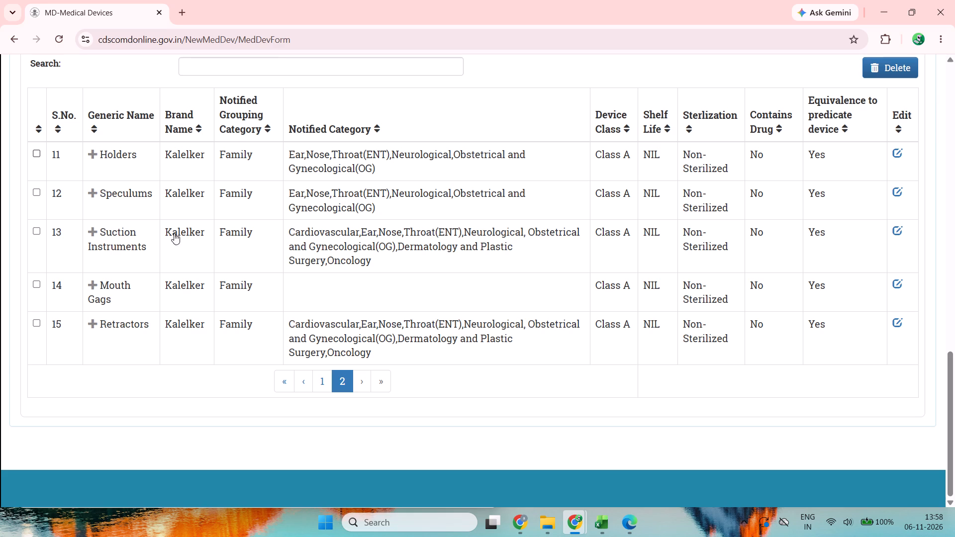
{"action": "left_click", "coordinate": [35, 232]}
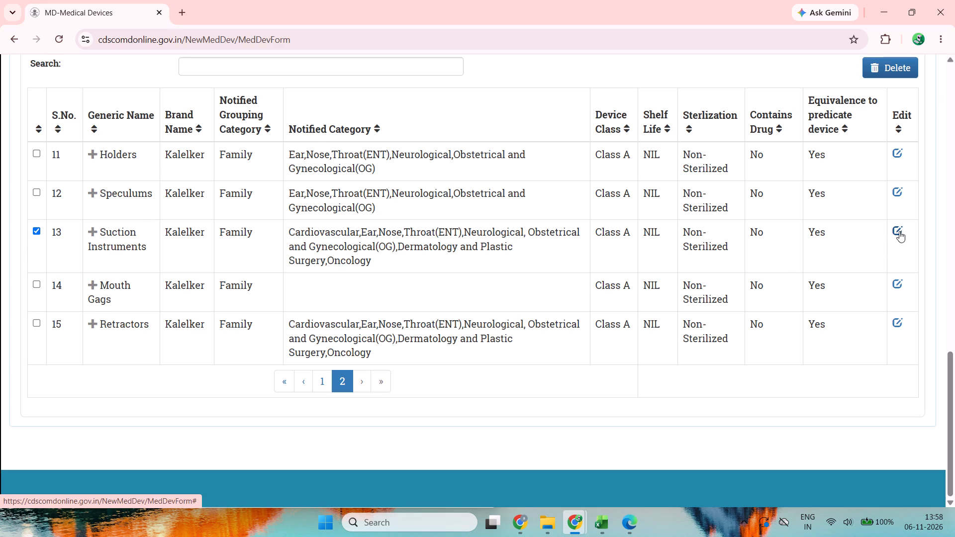
{"action": "left_click", "coordinate": [899, 231]}
{"action": "scroll", "coordinate": [659, 261], "scroll_direction": "down", "scroll_amount": 20}
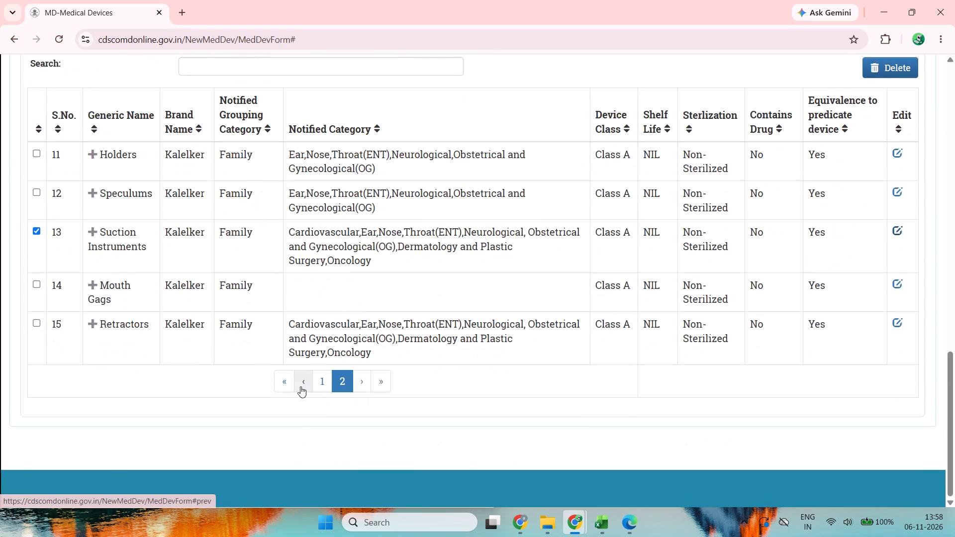
{"action": "scroll", "coordinate": [300, 386], "scroll_direction": "down", "scroll_amount": 2}
{"action": "scroll", "coordinate": [331, 299], "scroll_direction": "up", "scroll_amount": 3}
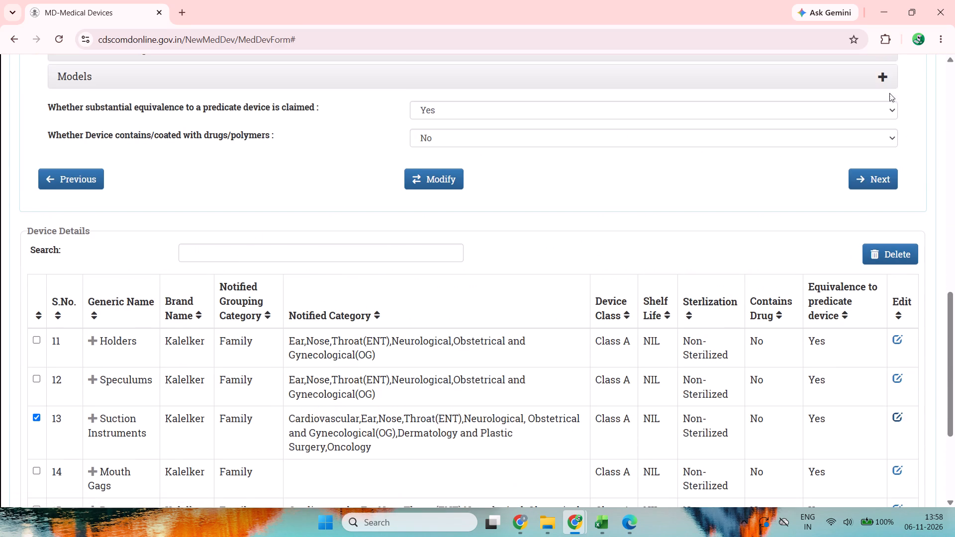
{"action": "left_click", "coordinate": [885, 78]}
Add ten blank model rows below 44.M265.12 in the Suction Instruments model list.
{"action": "scroll", "coordinate": [764, 209], "scroll_direction": "down", "scroll_amount": 14}
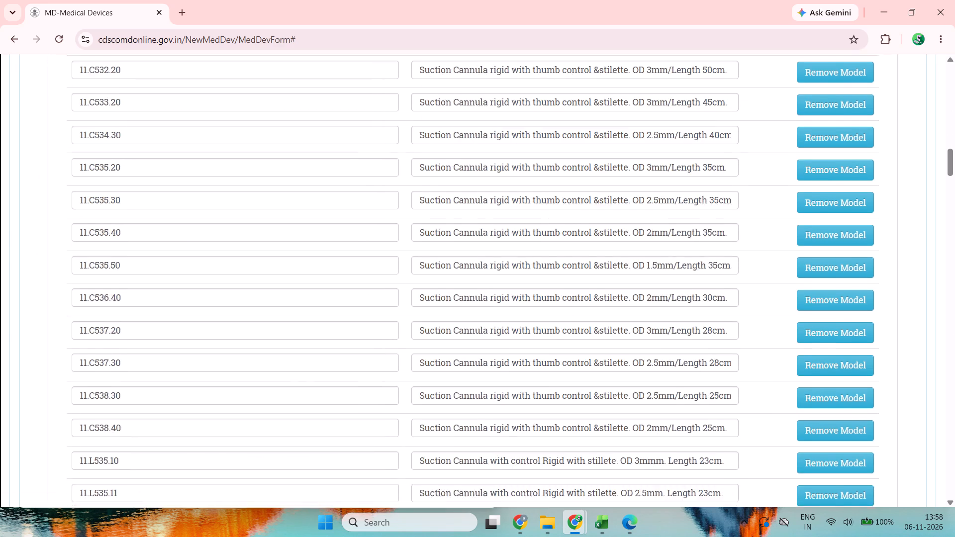
{"action": "scroll", "coordinate": [559, 362], "scroll_direction": "down", "scroll_amount": 20}
{"action": "scroll", "coordinate": [559, 362], "scroll_direction": "down", "scroll_amount": 17}
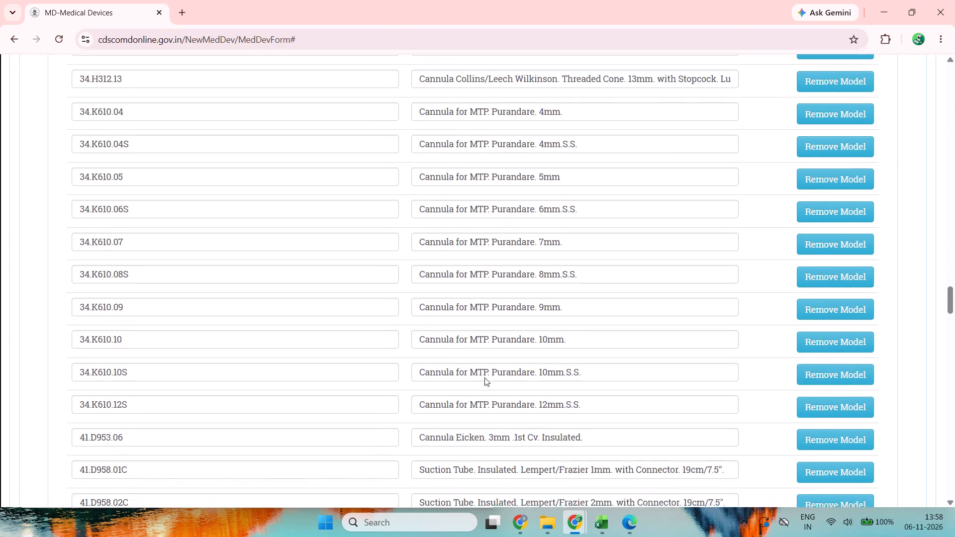
{"action": "scroll", "coordinate": [484, 377], "scroll_direction": "down", "scroll_amount": 1}
{"action": "scroll", "coordinate": [500, 386], "scroll_direction": "down", "scroll_amount": 20}
{"action": "scroll", "coordinate": [500, 386], "scroll_direction": "down", "scroll_amount": 9}
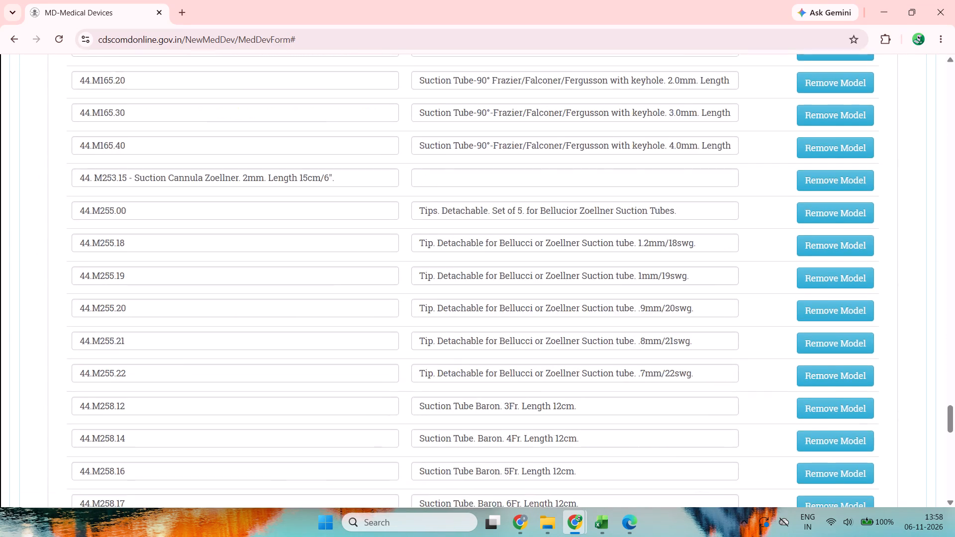
{"action": "scroll", "coordinate": [514, 381], "scroll_direction": "down", "scroll_amount": 11}
{"action": "scroll", "coordinate": [521, 373], "scroll_direction": "up", "scroll_amount": 1}
{"action": "scroll", "coordinate": [522, 373], "scroll_direction": "down", "scroll_amount": 3}
{"action": "scroll", "coordinate": [528, 349], "scroll_direction": "up", "scroll_amount": 3}
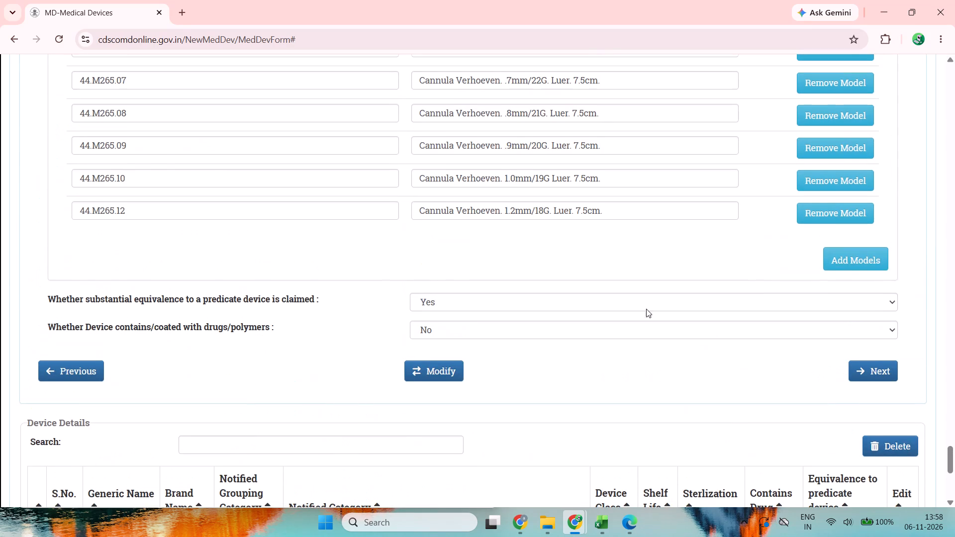
{"action": "left_click", "coordinate": [853, 261]}
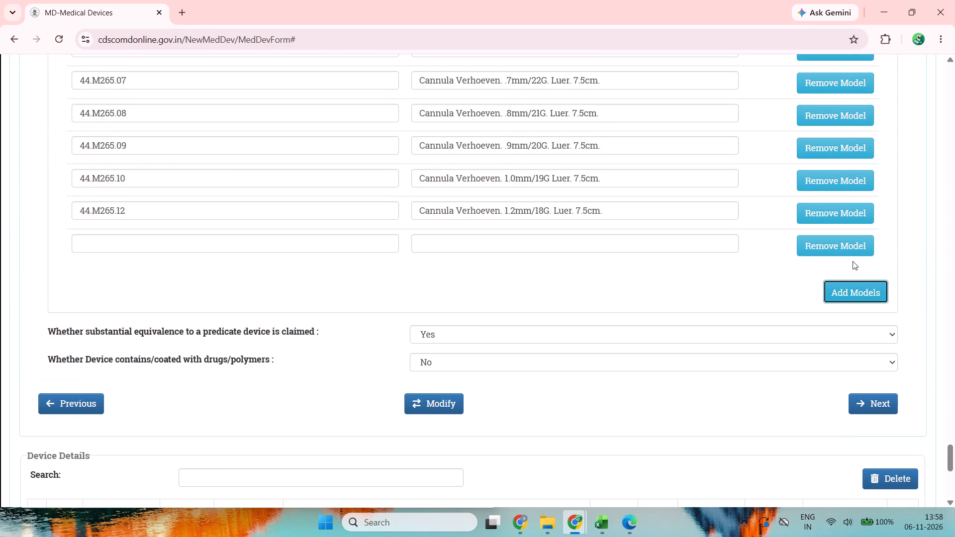
{"action": "key", "text": "Return"}
{"action": "key", "text": "Return"}
{"action": "key", "text": "Return"}
{"action": "key", "text": "Return"}
{"action": "key", "text": "Return"}
{"action": "key", "text": "Return"}
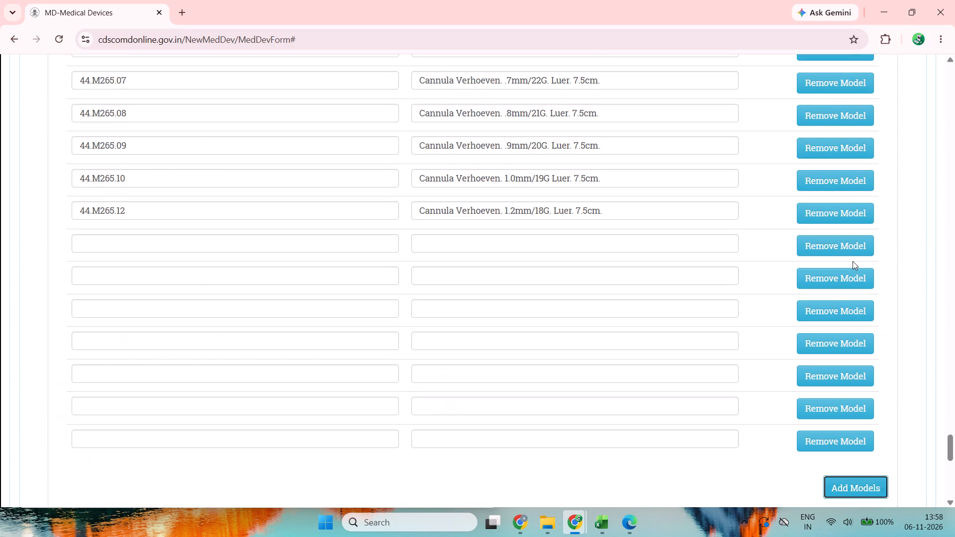
{"action": "key", "text": "Return"}
{"action": "key", "text": "Return"}
{"action": "key", "text": "Return"}
{"action": "scroll", "coordinate": [656, 277], "scroll_direction": "down", "scroll_amount": 2}
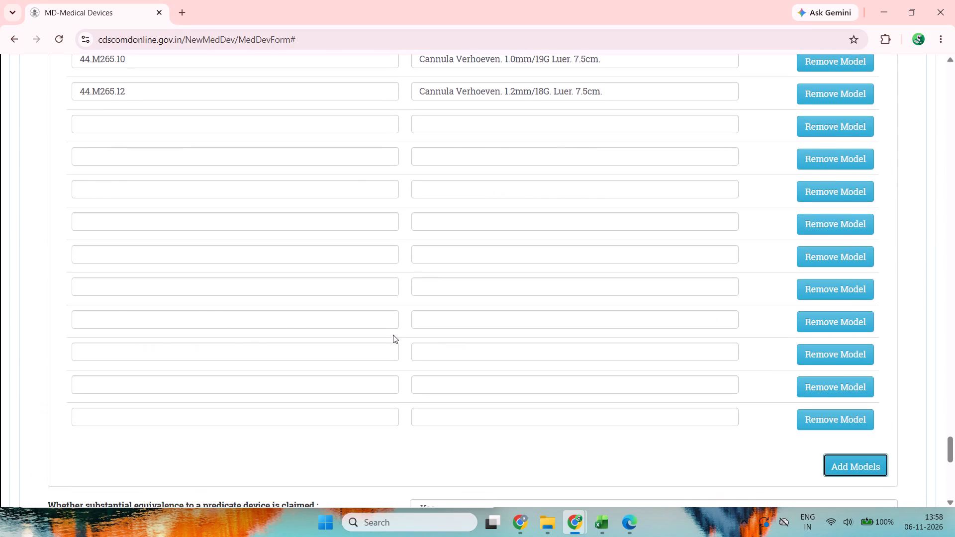
{"action": "scroll", "coordinate": [393, 335], "scroll_direction": "down", "scroll_amount": 1}
{"action": "scroll", "coordinate": [375, 326], "scroll_direction": "up", "scroll_amount": 1}
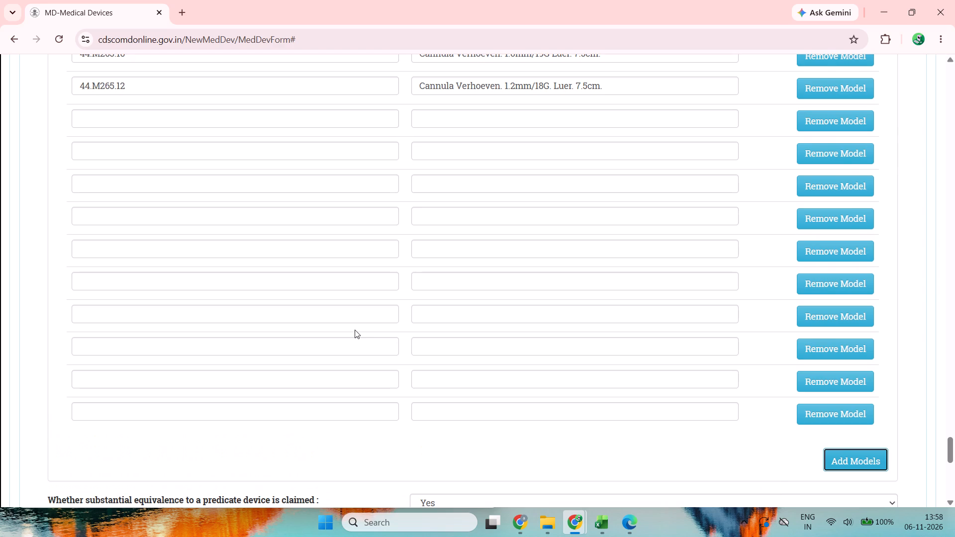
Copy code 44.M265.12 from the web form and search for it in the Form_MD_195673 PDF in Edge.
{"action": "left_click", "coordinate": [630, 529]}
{"action": "scroll", "coordinate": [239, 331], "scroll_direction": "up", "scroll_amount": 1}
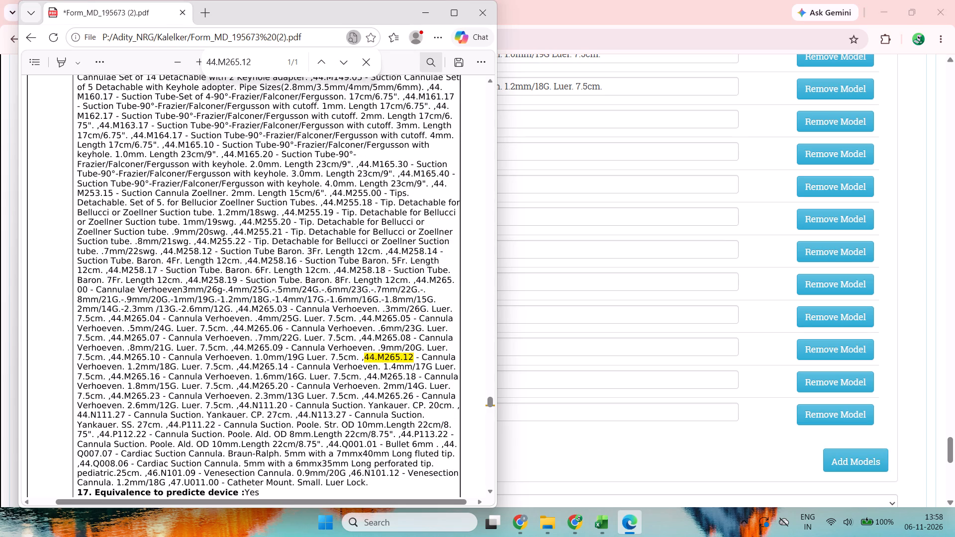
{"action": "scroll", "coordinate": [286, 276], "scroll_direction": "down", "scroll_amount": 2}
{"action": "left_click", "coordinate": [439, 7]}
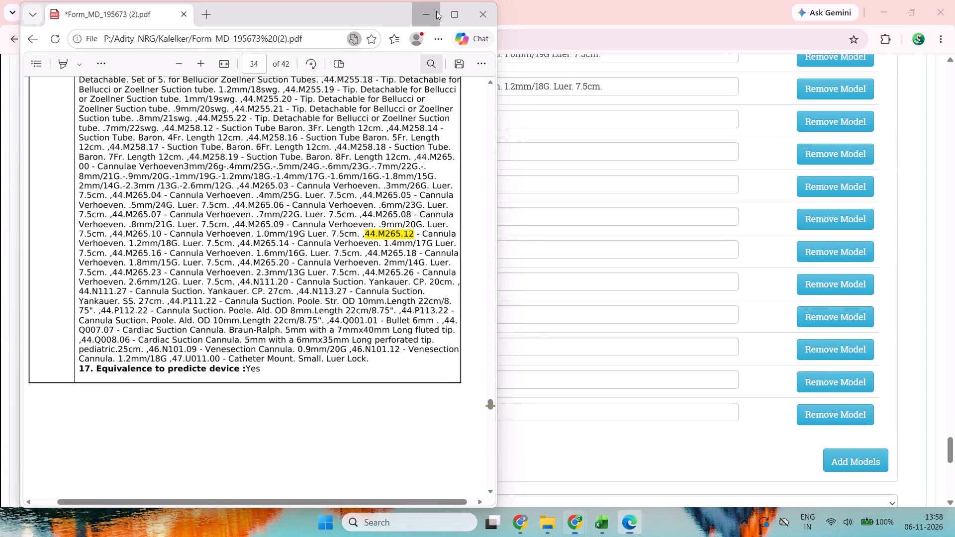
{"action": "left_click_drag", "start_coordinate": [164, 82], "coordinate": [65, 83]}
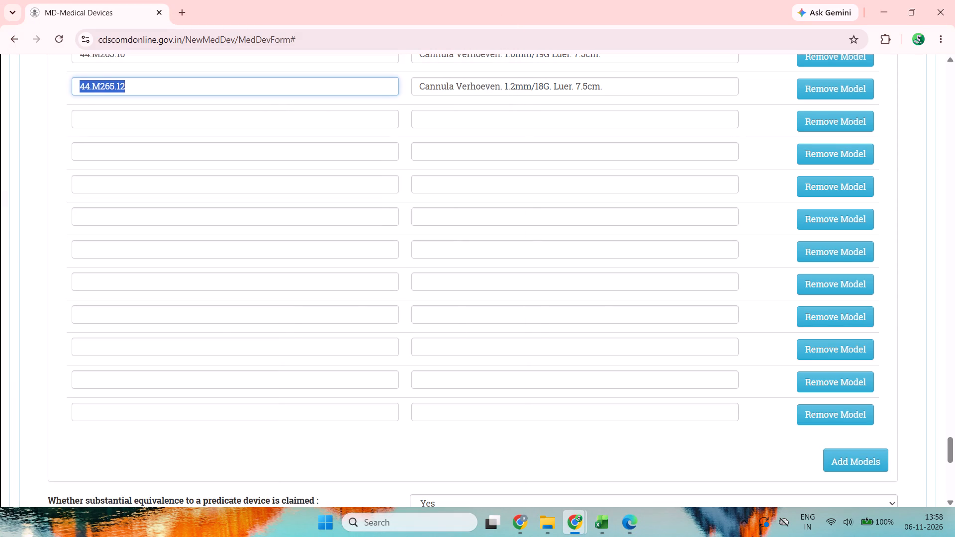
{"action": "key", "text": "ctrl+c"}
{"action": "key", "text": "alt+Tab"}
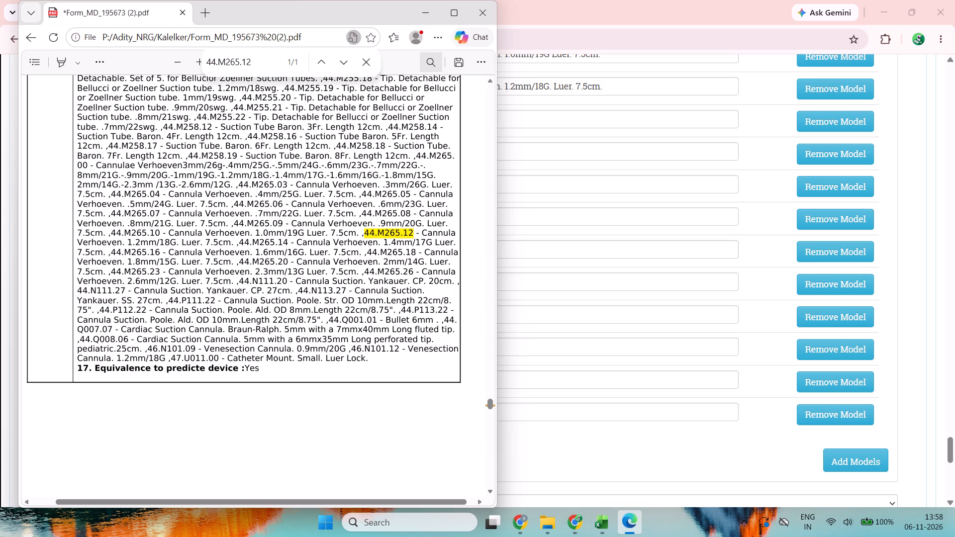
{"action": "key", "text": "ctrl+f"}
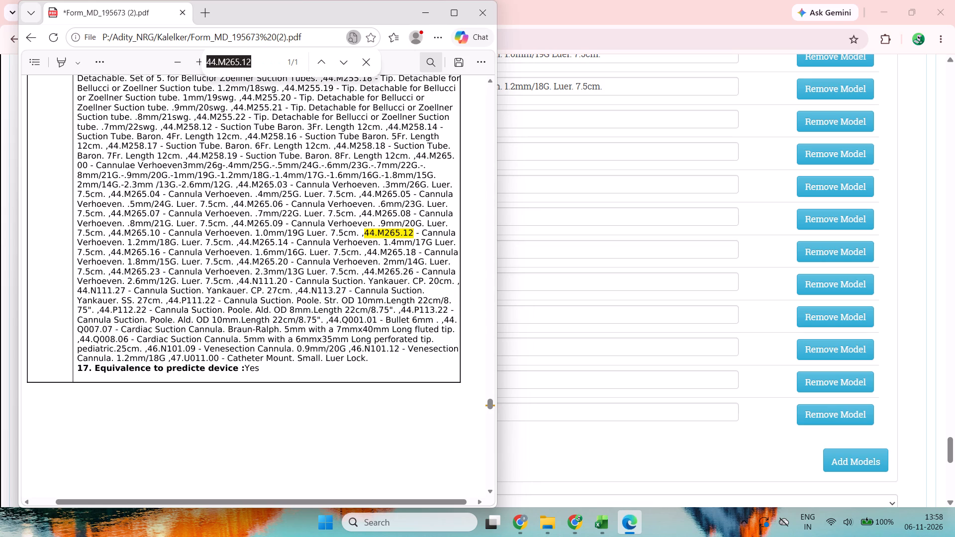
{"action": "key", "text": "ctrl+v"}
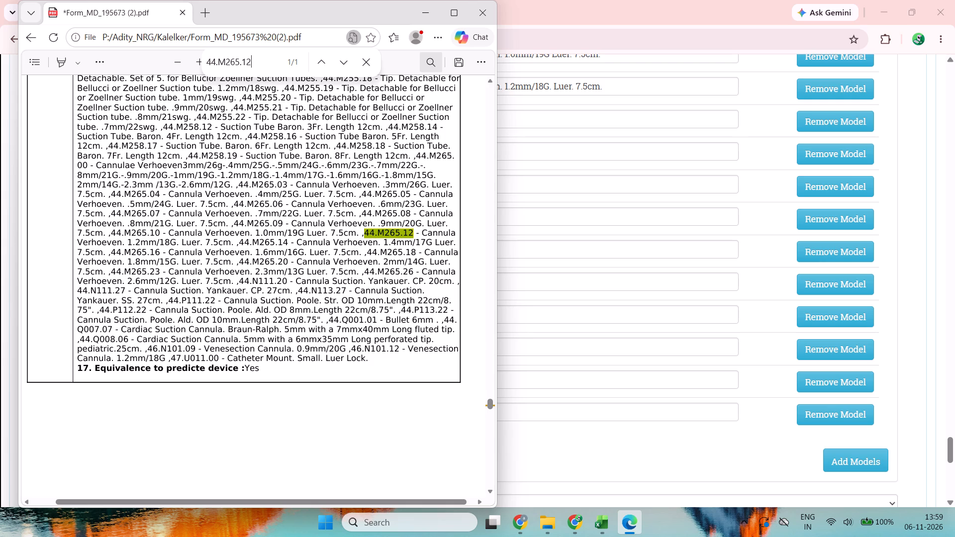
Copy model code 44.M265.14 from the PDF into the first blank model row of the web form in Chrome.
{"action": "left_click_drag", "start_coordinate": [423, 232], "coordinate": [162, 258]}
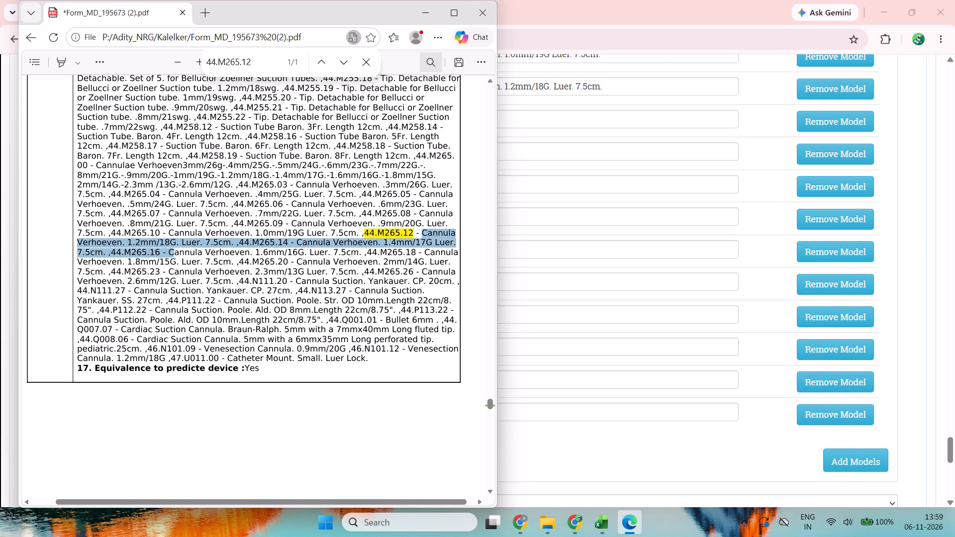
{"action": "left_click_drag", "start_coordinate": [162, 258], "coordinate": [236, 241]}
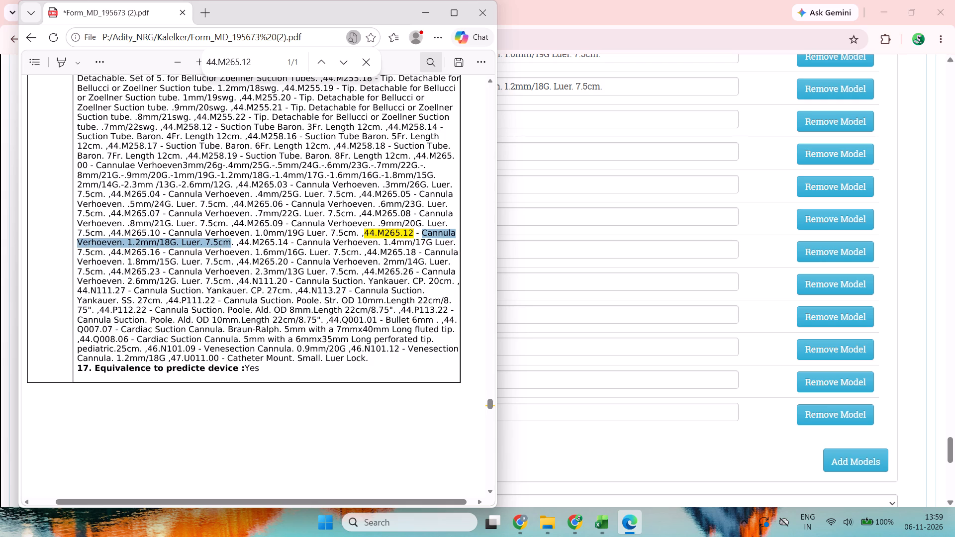
{"action": "left_click_drag", "start_coordinate": [236, 241], "coordinate": [239, 241]}
{"action": "left_click", "coordinate": [239, 241]}
{"action": "left_click_drag", "start_coordinate": [239, 241], "coordinate": [256, 243]}
{"action": "left_click_drag", "start_coordinate": [256, 243], "coordinate": [258, 243]}
{"action": "left_click_drag", "start_coordinate": [242, 242], "coordinate": [245, 242]}
{"action": "left_click_drag", "start_coordinate": [245, 242], "coordinate": [286, 244]}
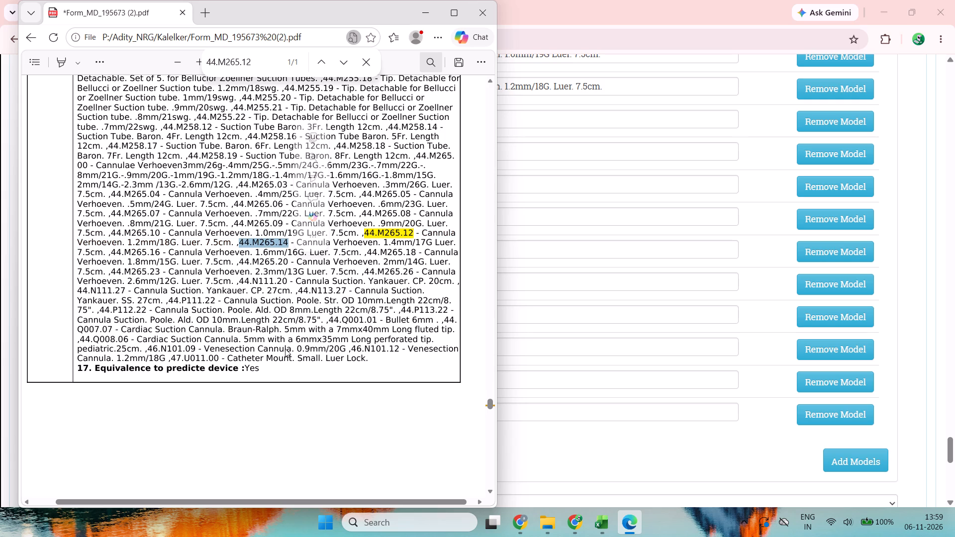
{"action": "key", "text": "ctrl+c"}
{"action": "key", "text": "alt+Tab"}
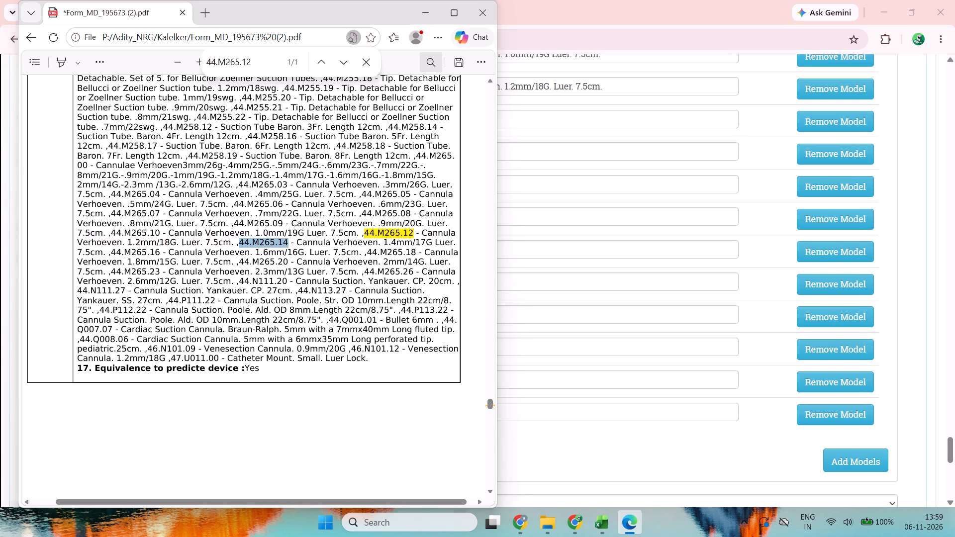
{"action": "left_click", "coordinate": [254, 124]}
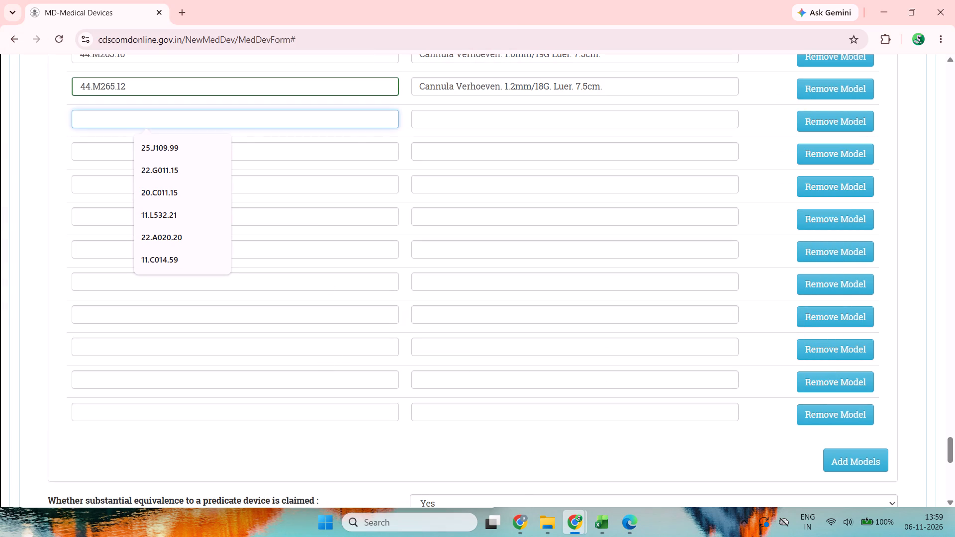
{"action": "key", "text": "ctrl+v"}
Copy the description "Cannula Verhoeven. 1.4mm/17G Luer. 7.5cm." from the PDF into the 44.M265.14 row of the web form.
{"action": "key", "text": "alt+Tab"}
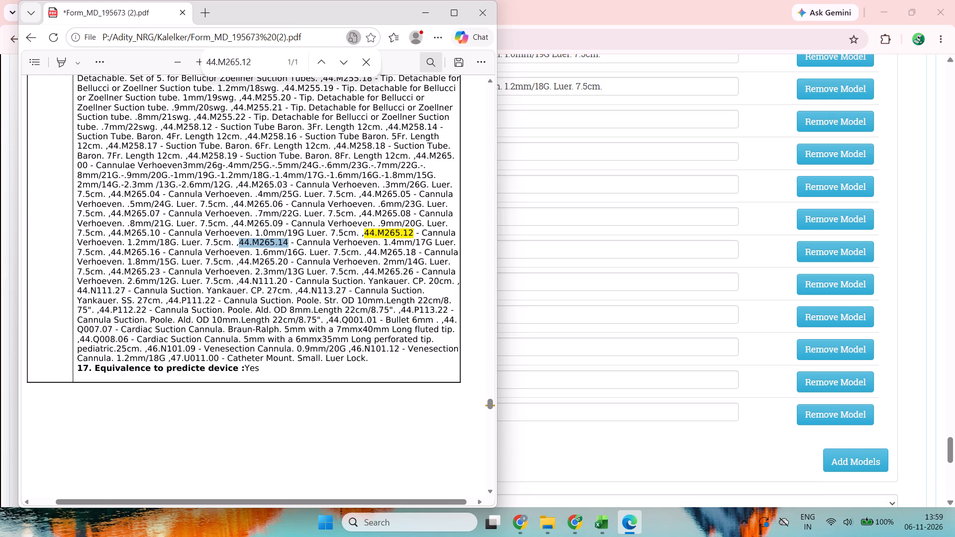
{"action": "scroll", "coordinate": [292, 242], "scroll_direction": "up", "scroll_amount": 1, "text": "ctrl"}
{"action": "scroll", "coordinate": [294, 251], "scroll_direction": "down", "scroll_amount": 1, "text": "ctrl"}
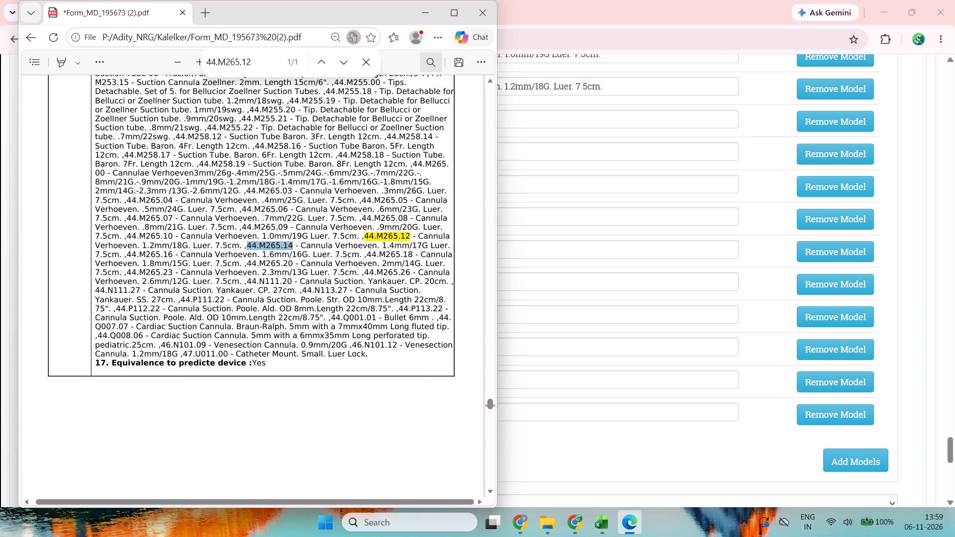
{"action": "scroll", "coordinate": [294, 251], "scroll_direction": "up", "scroll_amount": 1, "text": "ctrl"}
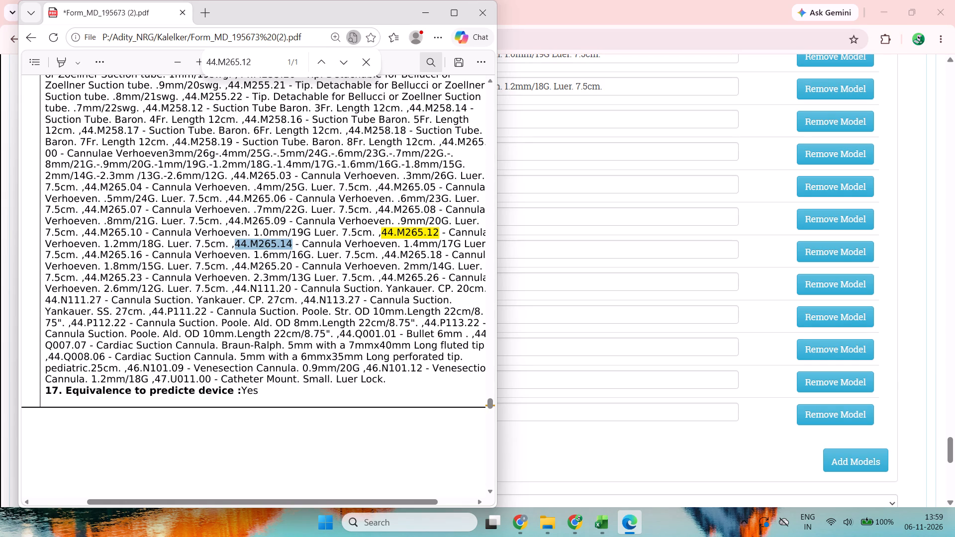
{"action": "left_click_drag", "start_coordinate": [302, 246], "coordinate": [0, 290]}
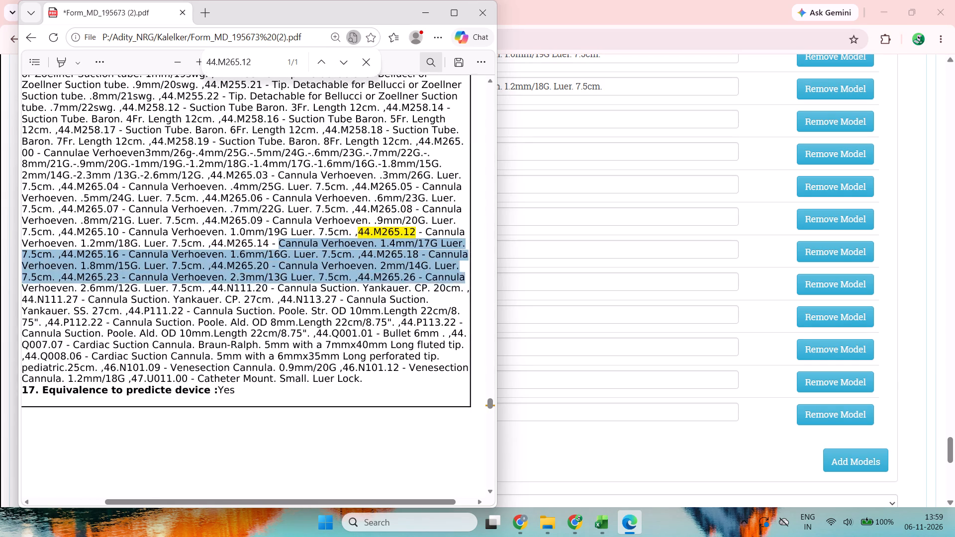
{"action": "left_click_drag", "start_coordinate": [0, 290], "coordinate": [155, 259]}
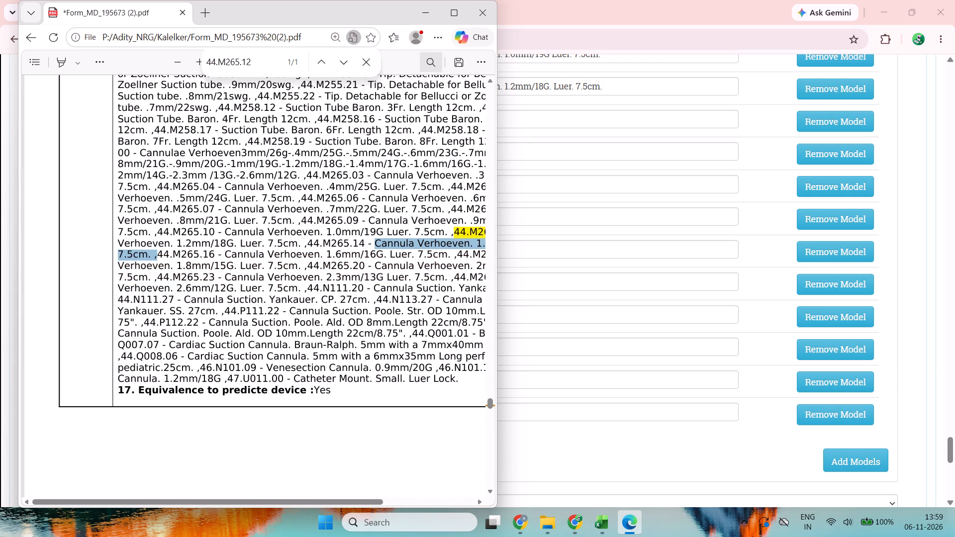
{"action": "left_click_drag", "start_coordinate": [155, 259], "coordinate": [153, 257]}
{"action": "key", "text": "ctrl+c"}
{"action": "key", "text": "alt+Tab"}
{"action": "left_click", "coordinate": [433, 126]}
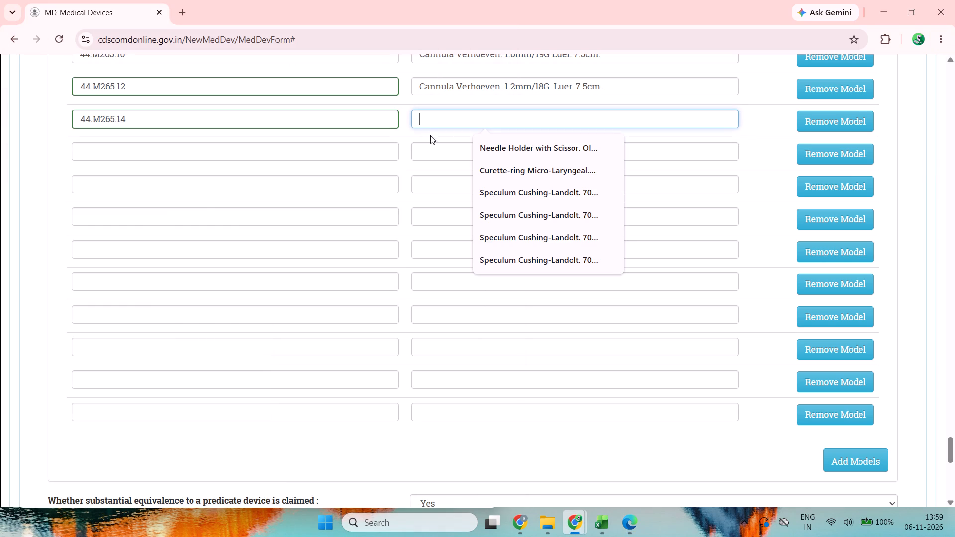
{"action": "key", "text": "ctrl+v"}
Copy model code 44.M265.16 from the PDF in Edge into the blank row below 44.M265.14 in the web form in Chrome.
{"action": "key", "text": "alt+Tab"}
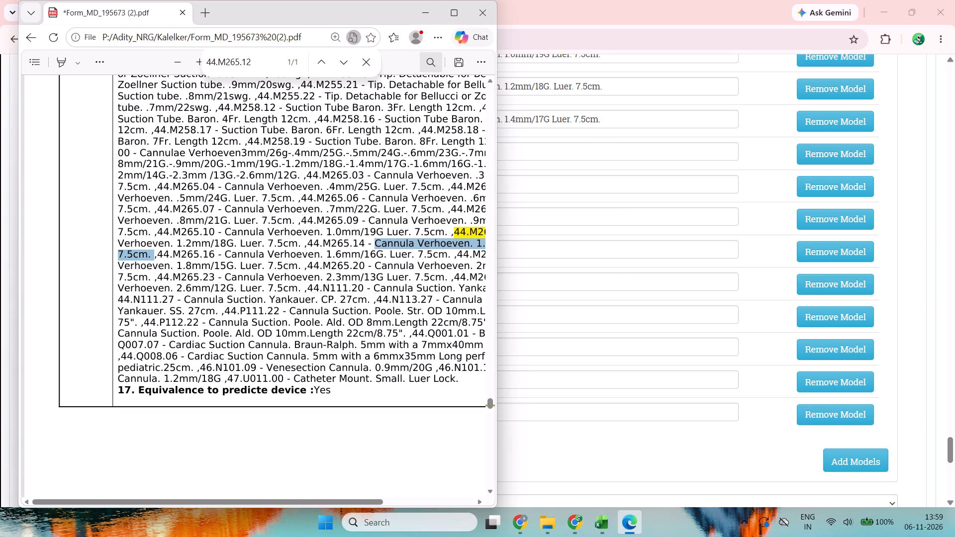
{"action": "scroll", "coordinate": [273, 254], "scroll_direction": "up", "scroll_amount": 1, "text": "ctrl"}
{"action": "scroll", "coordinate": [249, 273], "scroll_direction": "down", "scroll_amount": 2, "text": "ctrl"}
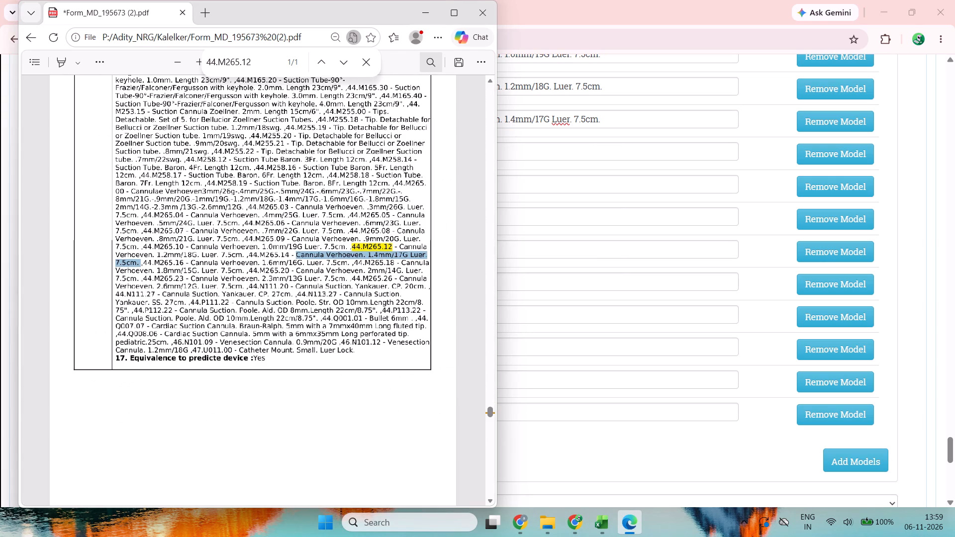
{"action": "scroll", "coordinate": [200, 281], "scroll_direction": "up", "scroll_amount": 1, "text": "ctrl"}
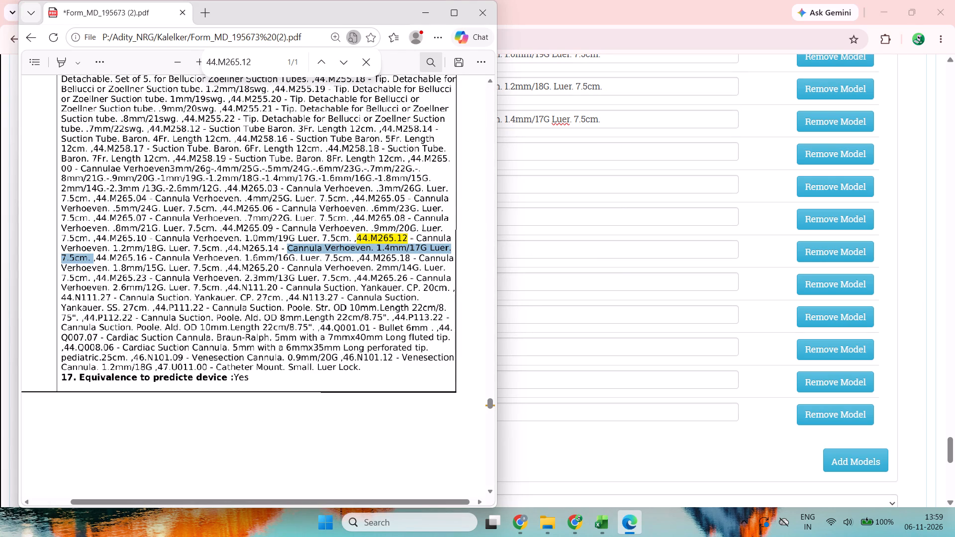
{"action": "left_click_drag", "start_coordinate": [96, 258], "coordinate": [147, 258]}
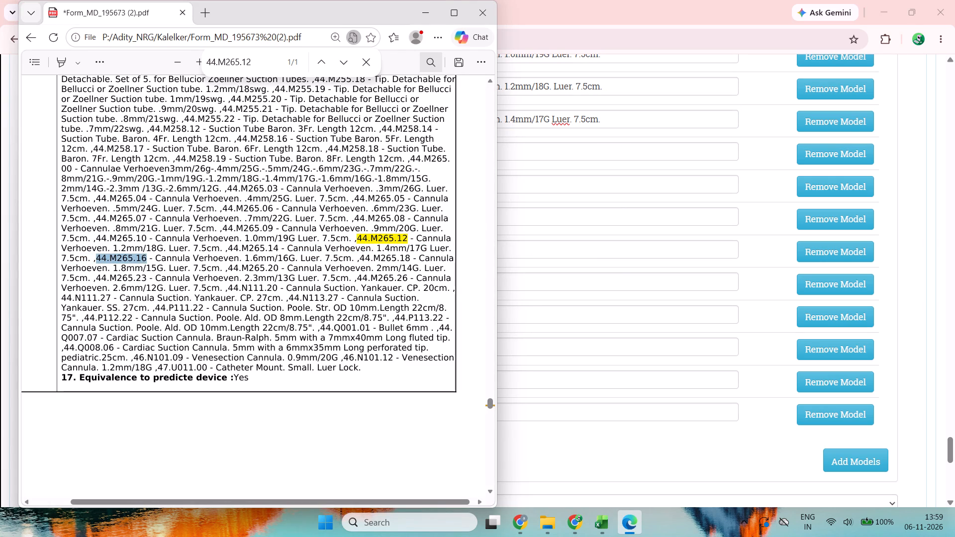
{"action": "left_click_drag", "start_coordinate": [147, 258], "coordinate": [147, 258]}
{"action": "key", "text": "ctrl+c"}
{"action": "key", "text": "alt+Tab"}
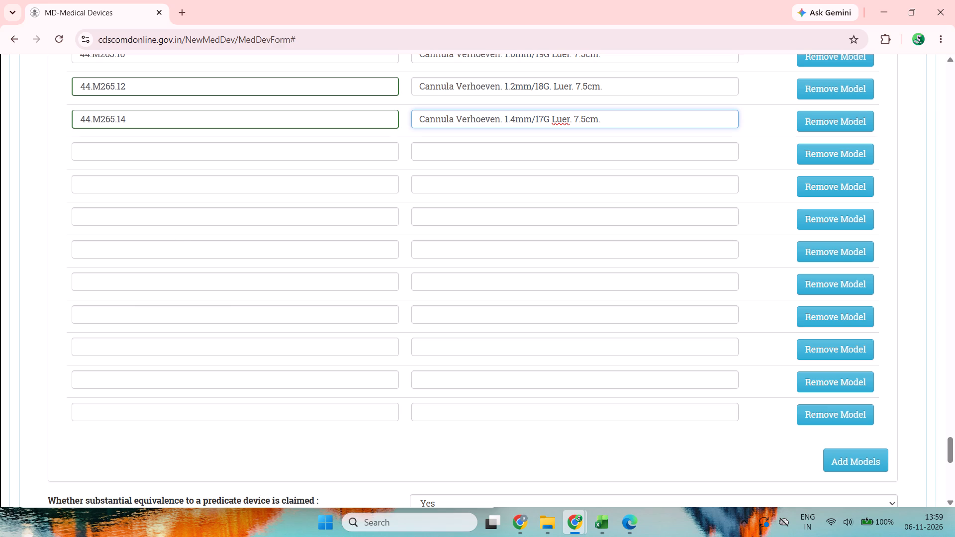
{"action": "left_click", "coordinate": [153, 150]}
{"action": "key", "text": "ctrl+v"}
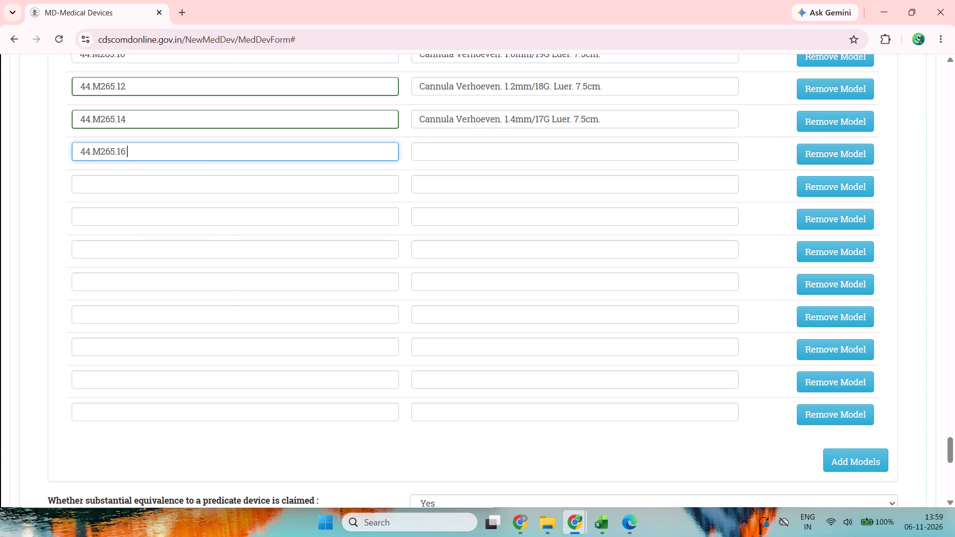
Copy the description "Cannula Verhoeven. 1.6mm/16G. Luer. 7.5cm." from the PDF into the 44.M265.16 row of the web form.
{"action": "key", "text": "alt+Tab"}
{"action": "left_click_drag", "start_coordinate": [159, 257], "coordinate": [198, 257]}
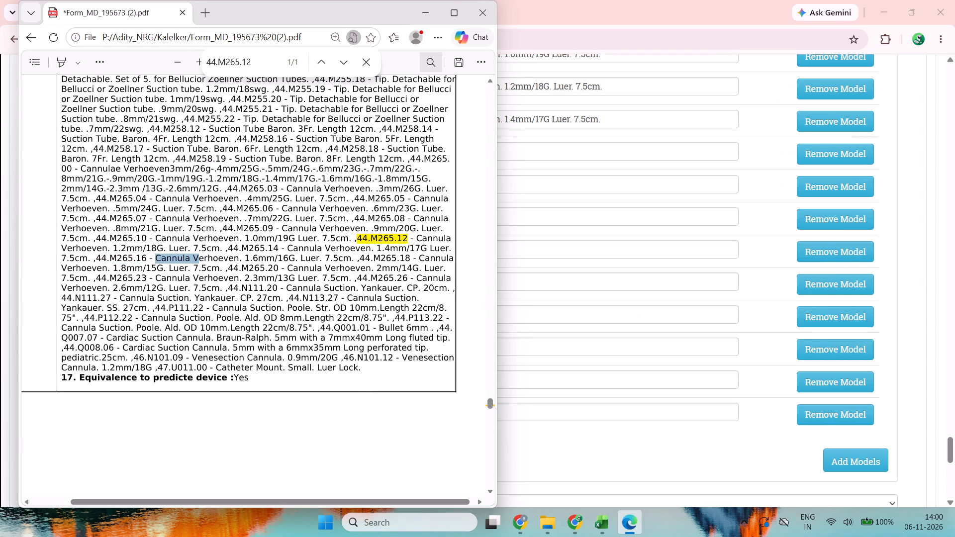
{"action": "left_click_drag", "start_coordinate": [198, 257], "coordinate": [373, 261]}
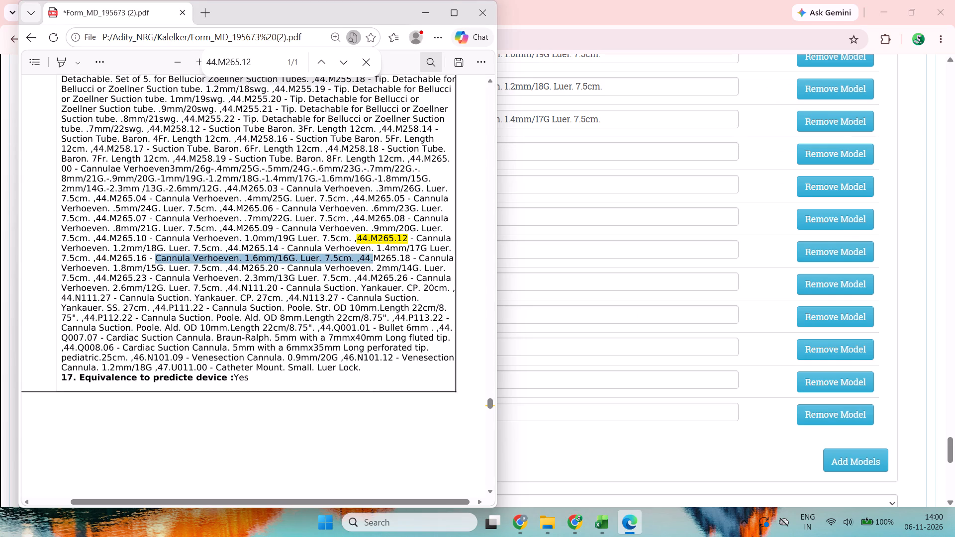
{"action": "left_click_drag", "start_coordinate": [373, 261], "coordinate": [353, 262]}
{"action": "key", "text": "ctrl+c"}
{"action": "key", "text": "alt+Tab"}
{"action": "left_click", "coordinate": [429, 157]}
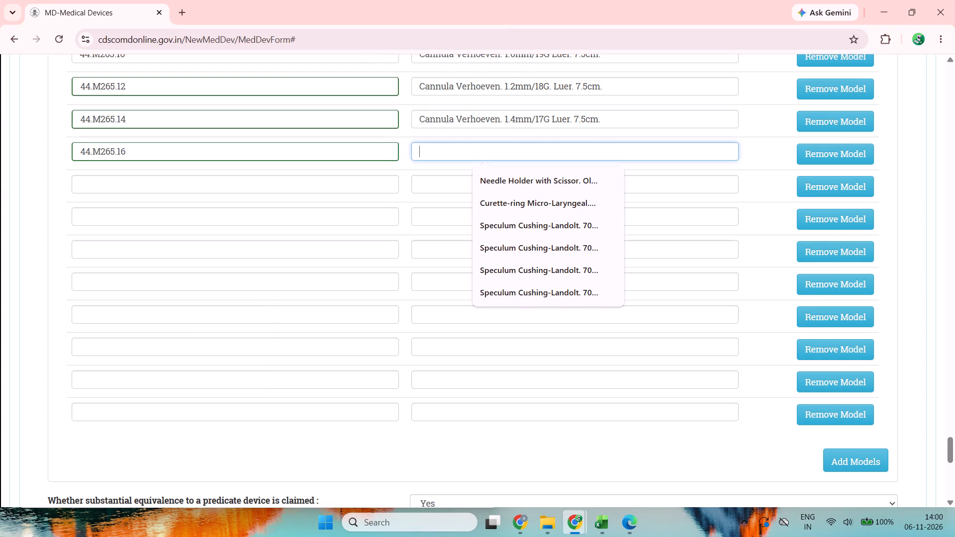
{"action": "key", "text": "ctrl+v"}
Copy model code 44.M265.18 from the PDF into the blank row below 44.M265.16 in the web form.
{"action": "key", "text": "alt+Tab"}
{"action": "left_click_drag", "start_coordinate": [362, 256], "coordinate": [368, 258]}
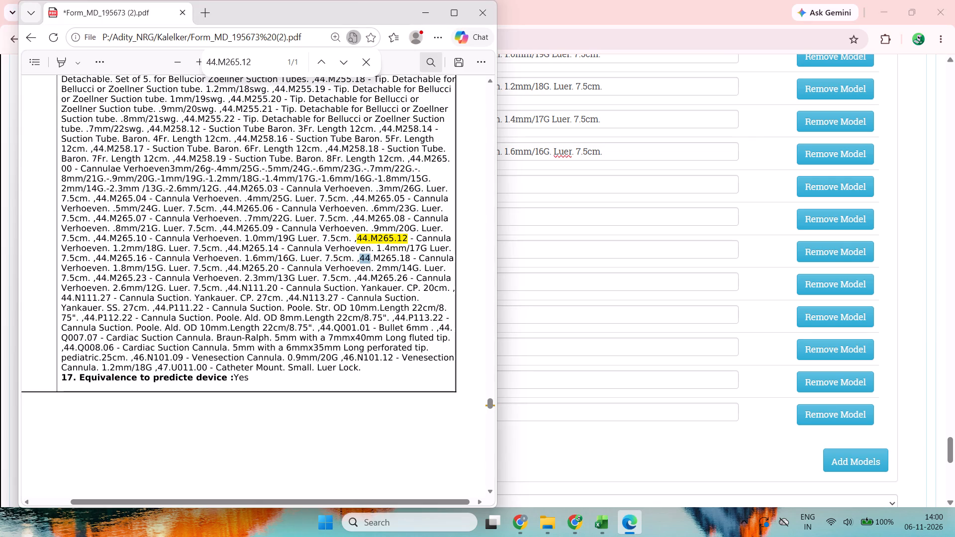
{"action": "left_click_drag", "start_coordinate": [368, 258], "coordinate": [411, 259]}
{"action": "key", "text": "ctrl+c"}
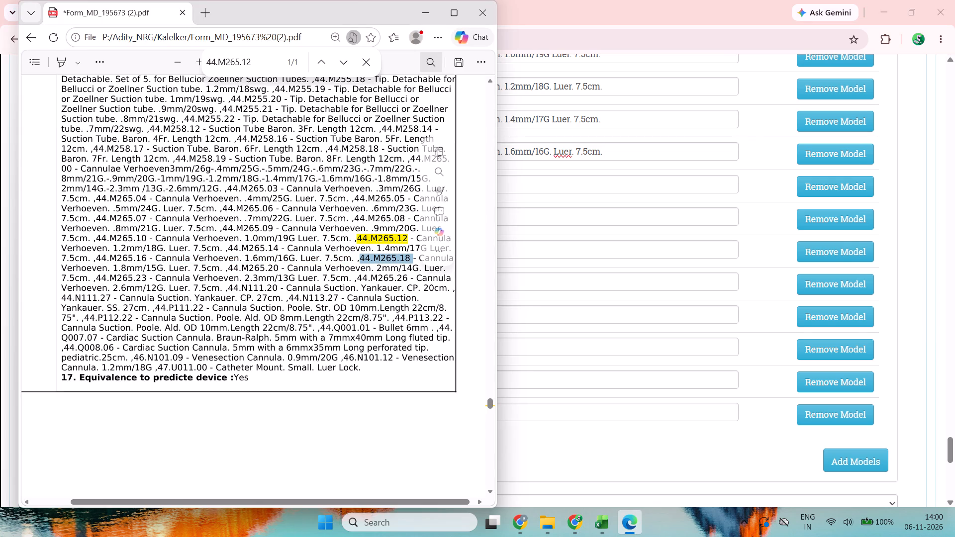
{"action": "key", "text": "alt+Tab"}
{"action": "left_click", "coordinate": [164, 177]}
{"action": "key", "text": "ctrl+v"}
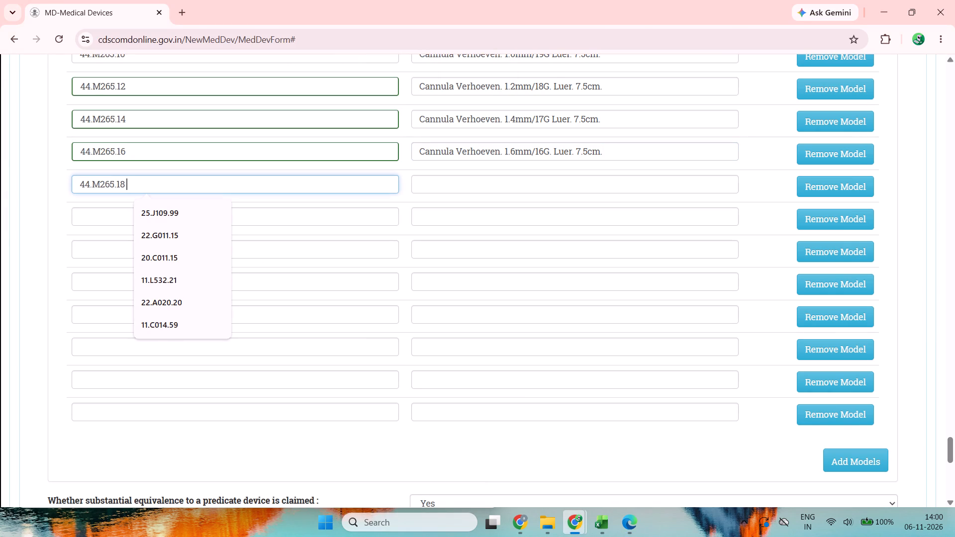
Copy the description "Cannula Verhoeven. 1.8mm/15G. Luer. 7.5cm." from the PDF into the 44.M265.18 row of the web form.
{"action": "key", "text": "alt+Tab"}
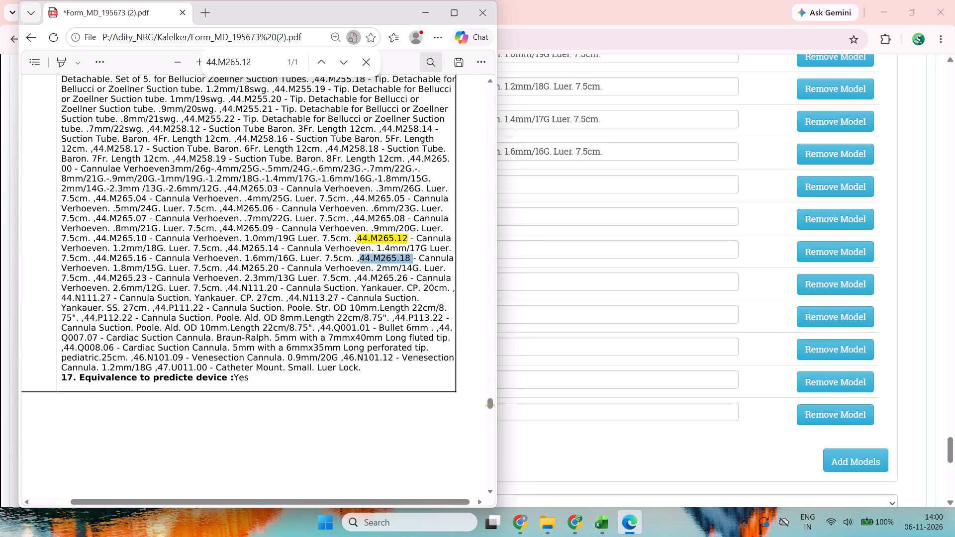
{"action": "left_click_drag", "start_coordinate": [420, 254], "coordinate": [184, 269]}
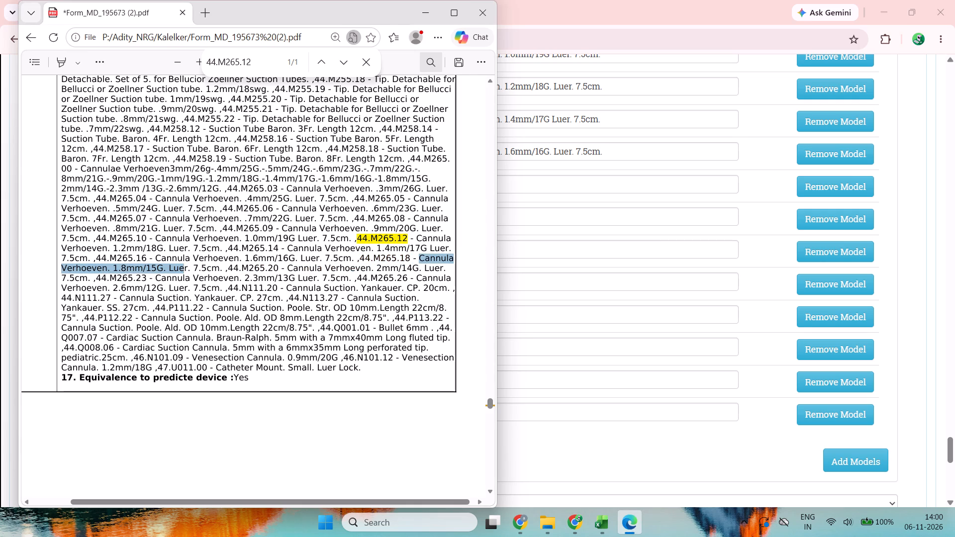
{"action": "left_click_drag", "start_coordinate": [184, 269], "coordinate": [220, 268]}
{"action": "left_click", "coordinate": [220, 268]}
{"action": "left_click_drag", "start_coordinate": [220, 268], "coordinate": [228, 260]}
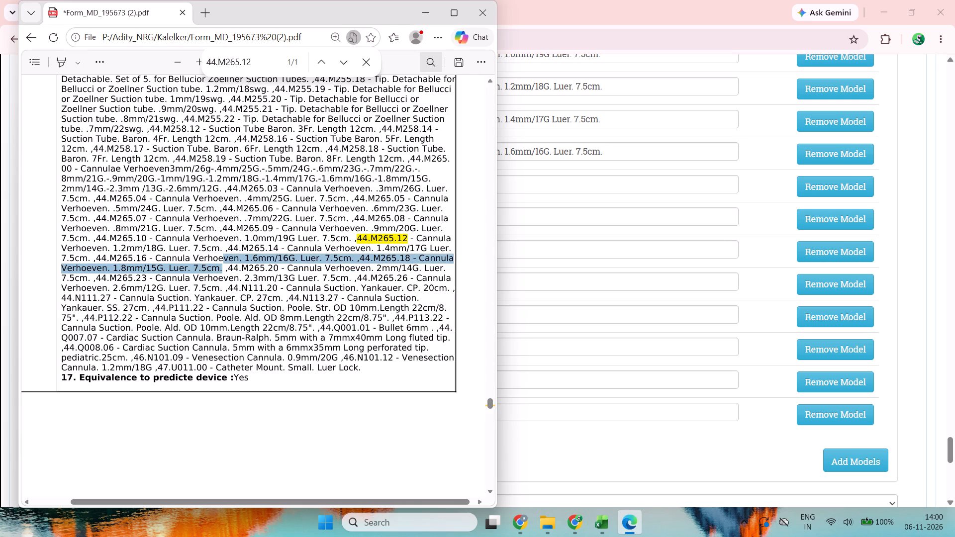
{"action": "left_click_drag", "start_coordinate": [228, 260], "coordinate": [379, 260]}
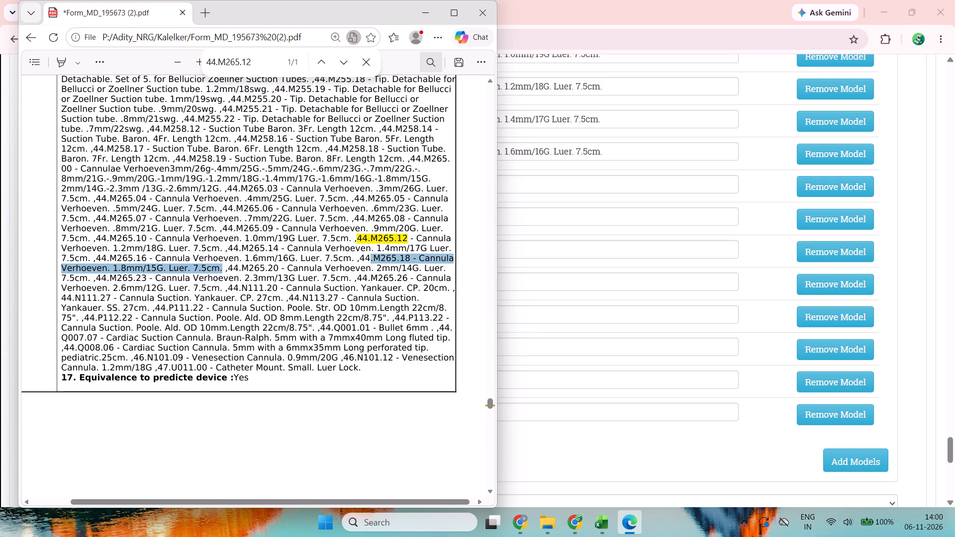
{"action": "left_click_drag", "start_coordinate": [379, 260], "coordinate": [419, 256]}
{"action": "left_click", "coordinate": [419, 256]}
{"action": "left_click_drag", "start_coordinate": [419, 256], "coordinate": [198, 274]}
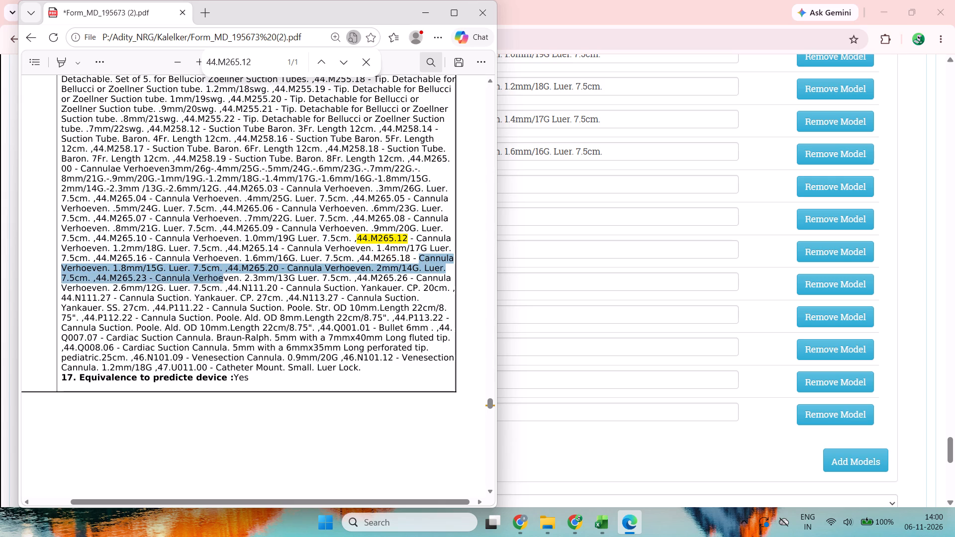
{"action": "left_click_drag", "start_coordinate": [198, 274], "coordinate": [222, 267]}
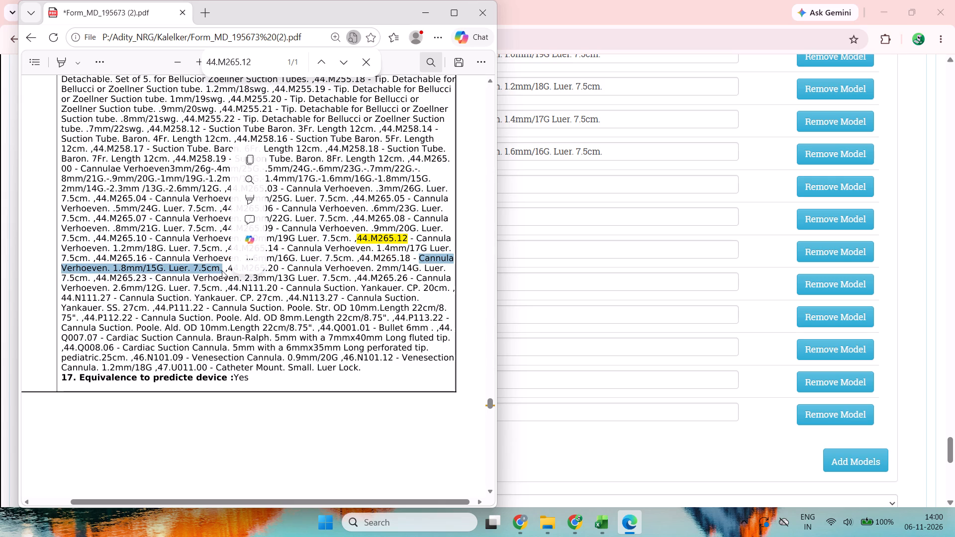
{"action": "key", "text": "ctrl+c"}
{"action": "key", "text": "alt+Tab"}
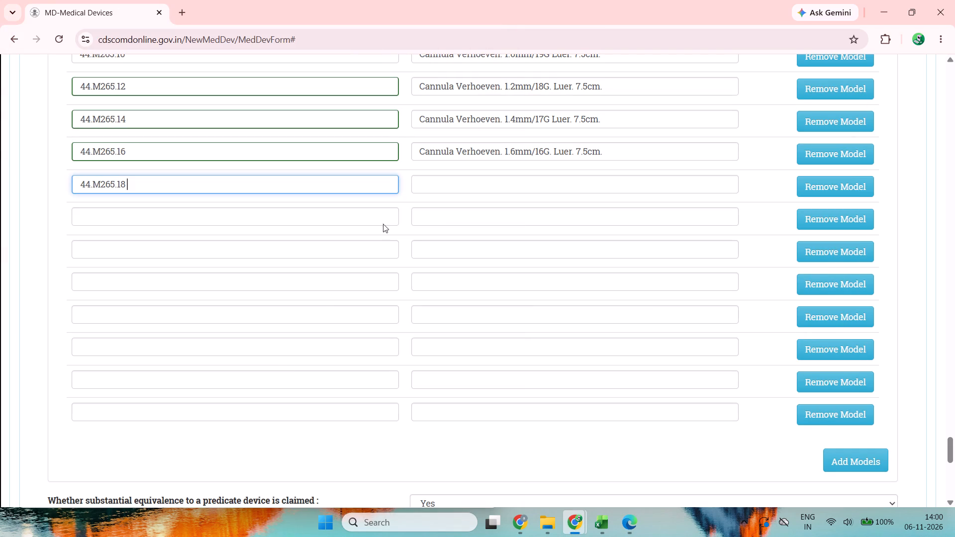
{"action": "key", "text": "Tab"}
{"action": "key", "text": "ctrl+v"}
Copy model code 44.M265.20 from the PDF into the blank row below 44.M265.18 in the web form.
{"action": "key", "text": "alt+Tab"}
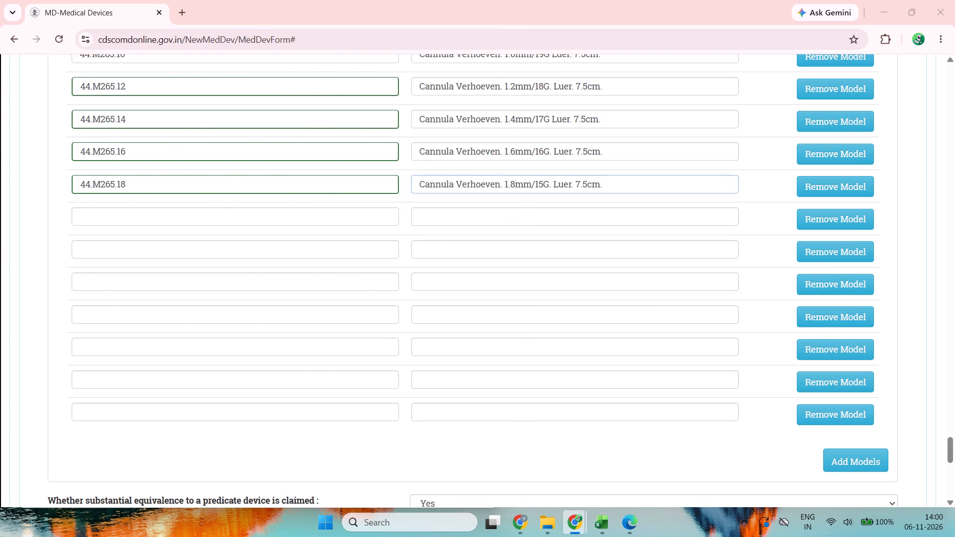
{"action": "left_click_drag", "start_coordinate": [231, 268], "coordinate": [277, 269]}
{"action": "key", "text": "ctrl+c"}
{"action": "key", "text": "alt+Tab"}
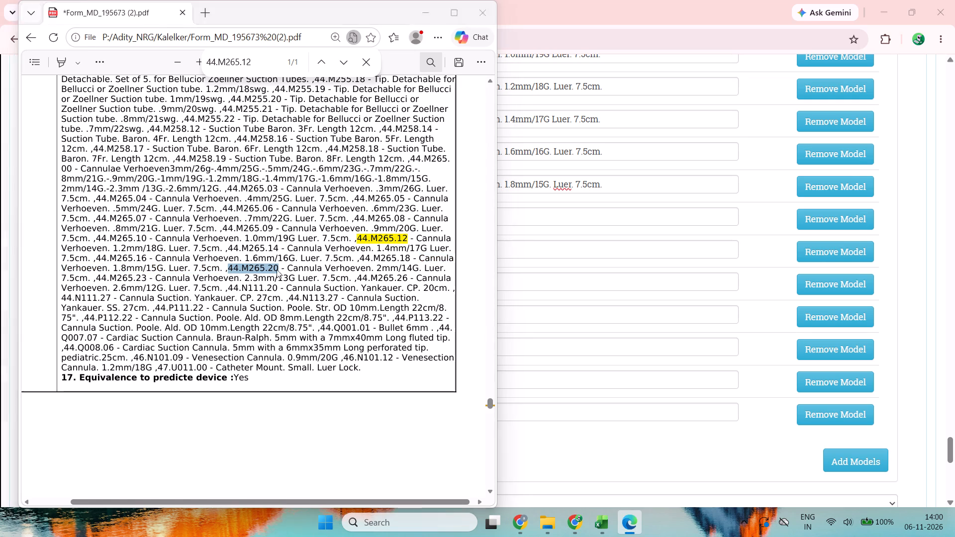
{"action": "left_click", "coordinate": [158, 216]}
{"action": "key", "text": "ctrl+v"}
Copy the description "Cannula Verhoeven. 2mm/14G. Luer. 7.5cm." from the PDF into the 44.M265.20 row of the web form.
{"action": "key", "text": "alt+Tab"}
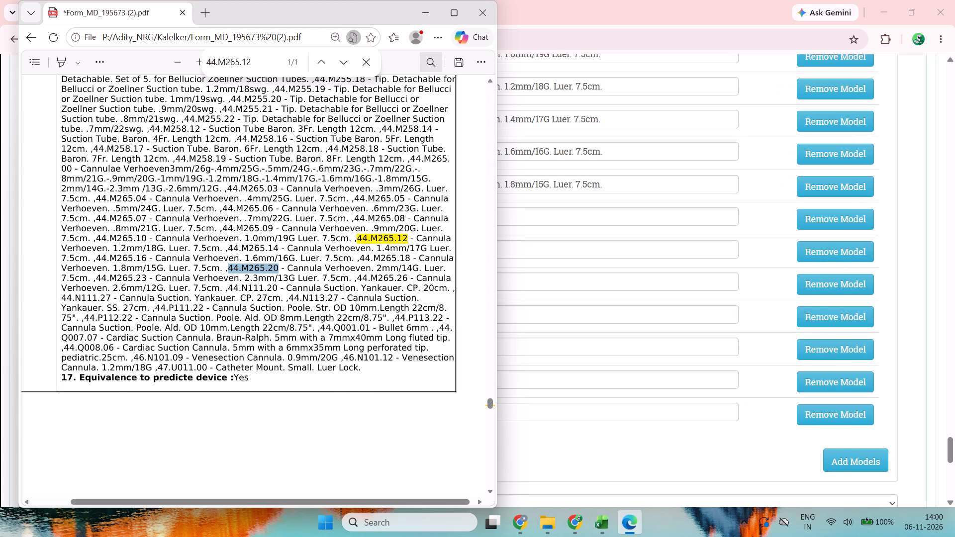
{"action": "left_click_drag", "start_coordinate": [291, 266], "coordinate": [59, 280]}
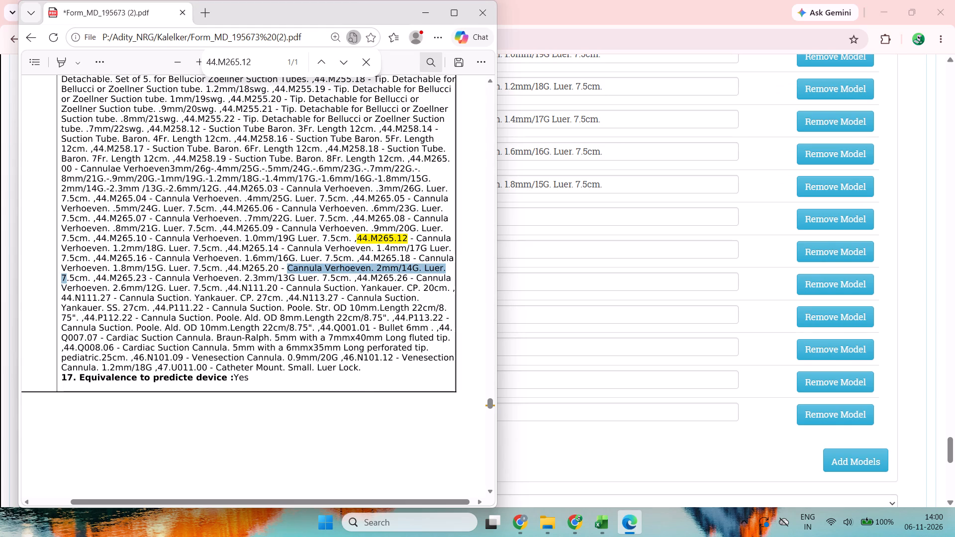
{"action": "left_click_drag", "start_coordinate": [59, 280], "coordinate": [92, 278]}
{"action": "key", "text": "ctrl+c"}
{"action": "key", "text": "alt+Tab"}
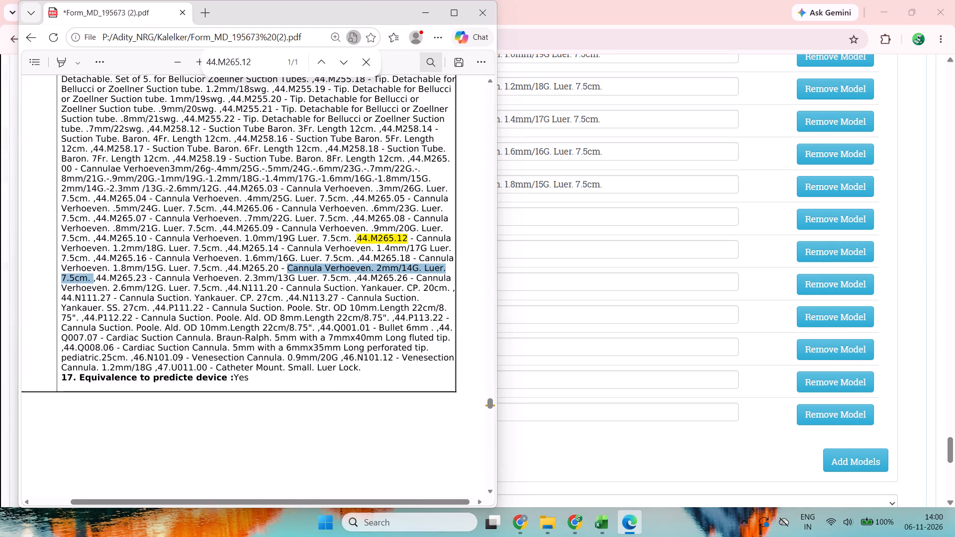
{"action": "key", "text": "Tab"}
{"action": "key", "text": "ctrl+v"}
Copy model code 44.M265.23 from the PDF into the blank row below 44.M265.20 in the web form.
{"action": "key", "text": "alt+Tab"}
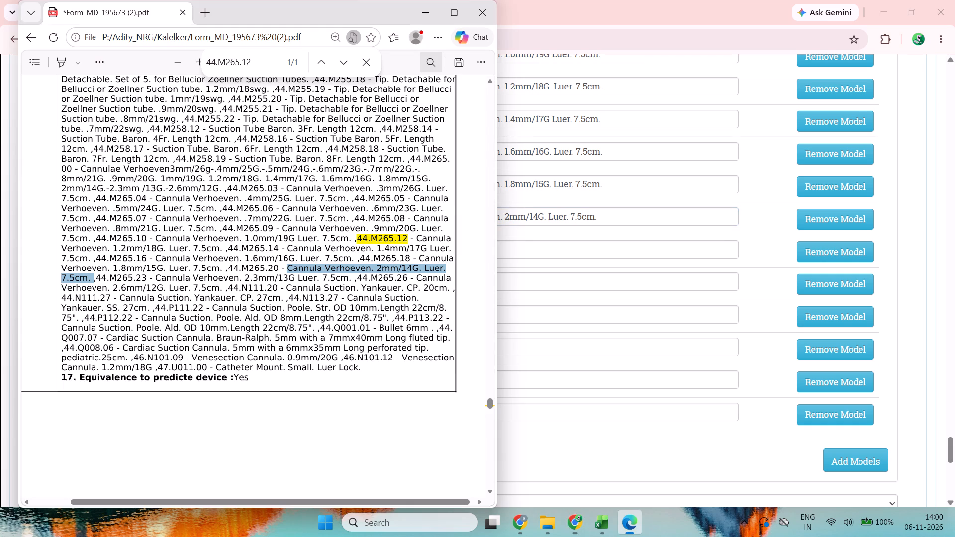
{"action": "left_click_drag", "start_coordinate": [99, 276], "coordinate": [104, 278]}
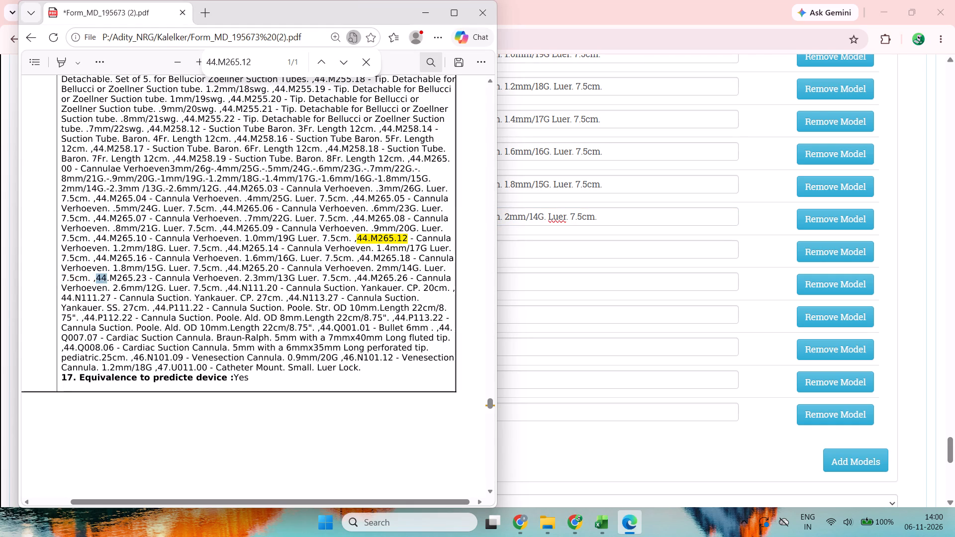
{"action": "left_click_drag", "start_coordinate": [104, 278], "coordinate": [146, 278]}
{"action": "key", "text": "ctrl+c"}
{"action": "key", "text": "alt+Tab"}
{"action": "left_click", "coordinate": [124, 256]}
{"action": "key", "text": "ctrl+c"}
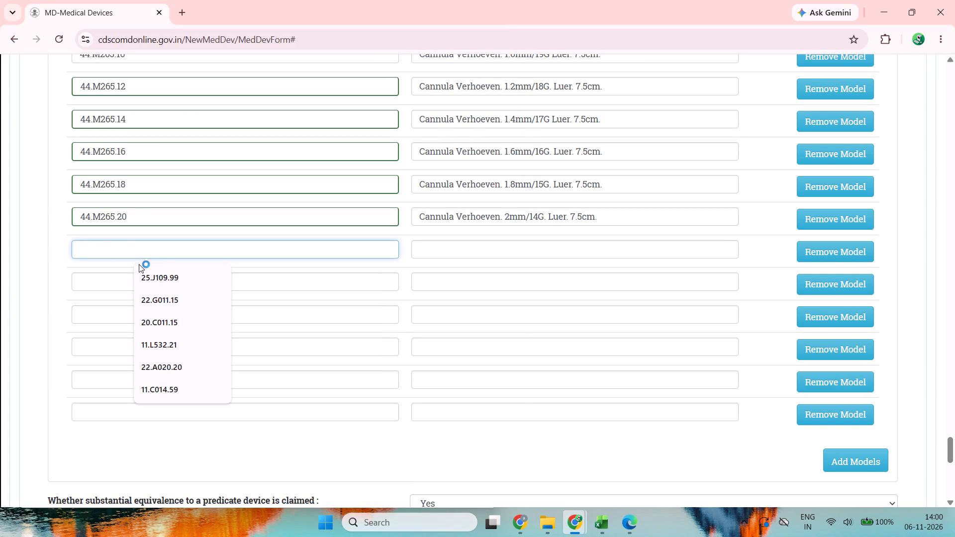
{"action": "key", "text": "ctrl+v"}
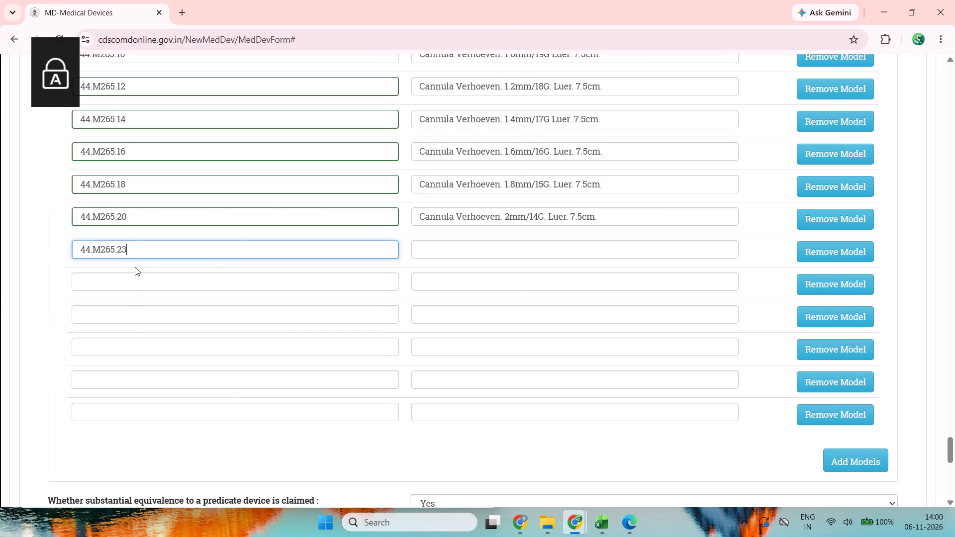
Copy the description "Cannula Verhoeven. 2.3mm/13G Luer. 7.5cm." from the PDF into the 44.M265.23 row of the web form.
{"action": "key", "text": "alt+Tab"}
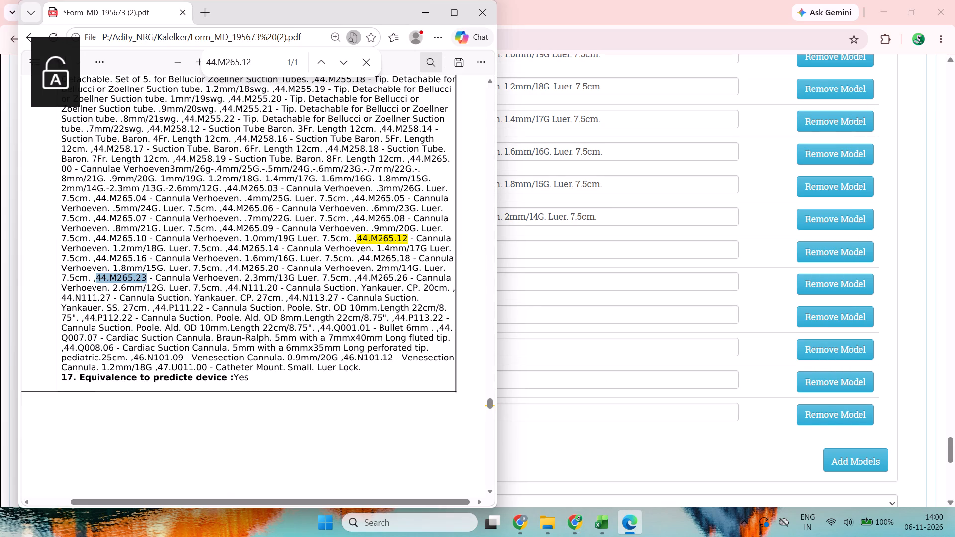
{"action": "left_click_drag", "start_coordinate": [155, 276], "coordinate": [355, 280]}
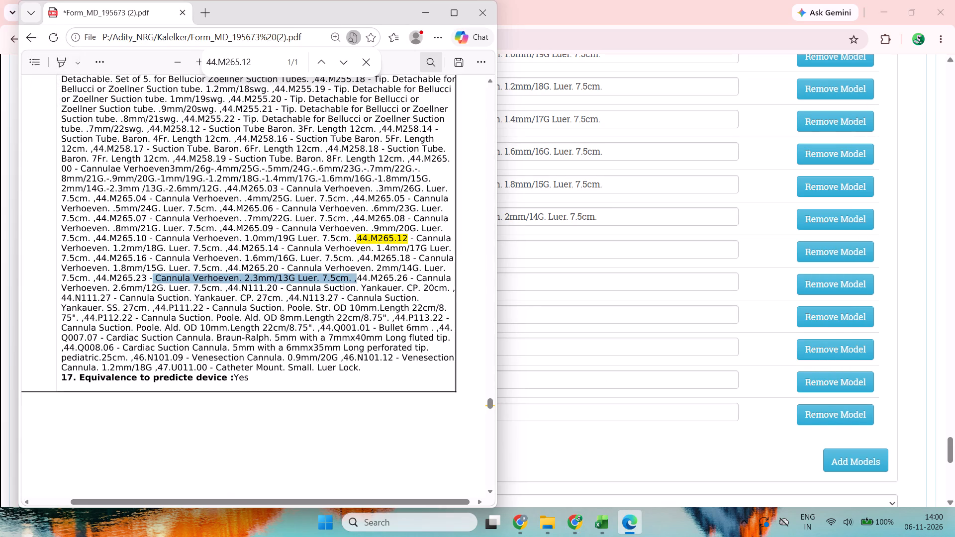
{"action": "left_click_drag", "start_coordinate": [355, 280], "coordinate": [350, 283]}
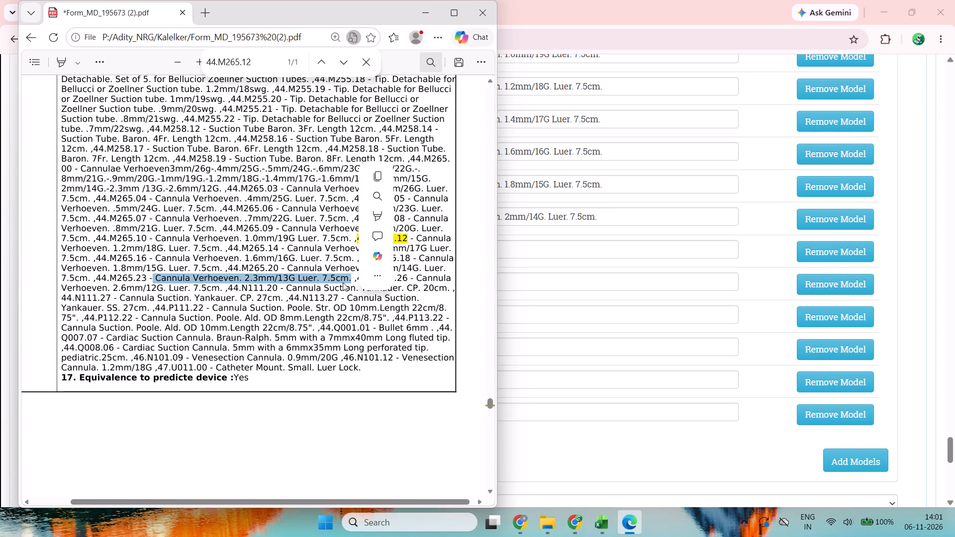
{"action": "key", "text": "ctrl+c"}
{"action": "key", "text": "alt+Tab"}
{"action": "key", "text": "Tab"}
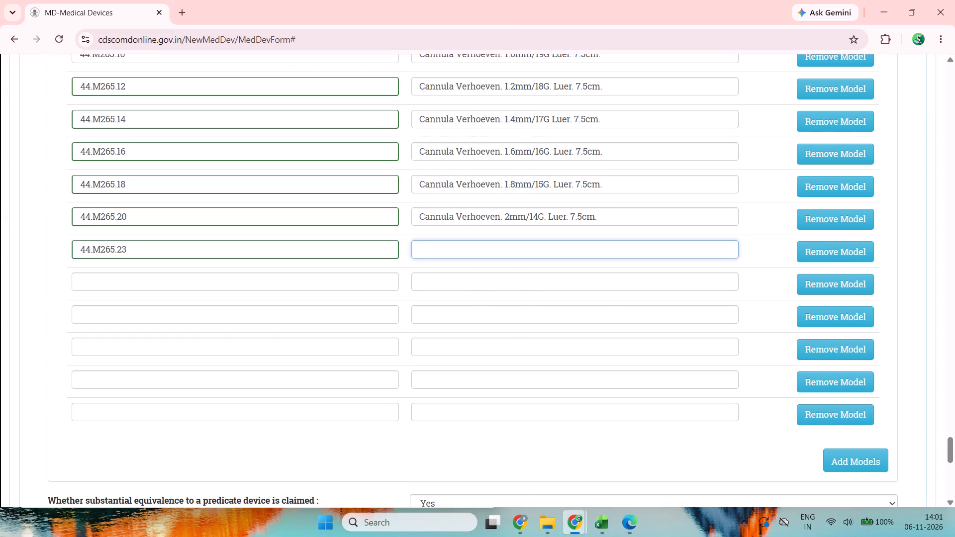
{"action": "key", "text": "ctrl+v"}
Copy model code 44.M265.26 from the PDF into the blank row below 44.M265.23 in the web form.
{"action": "key", "text": "alt+Tab"}
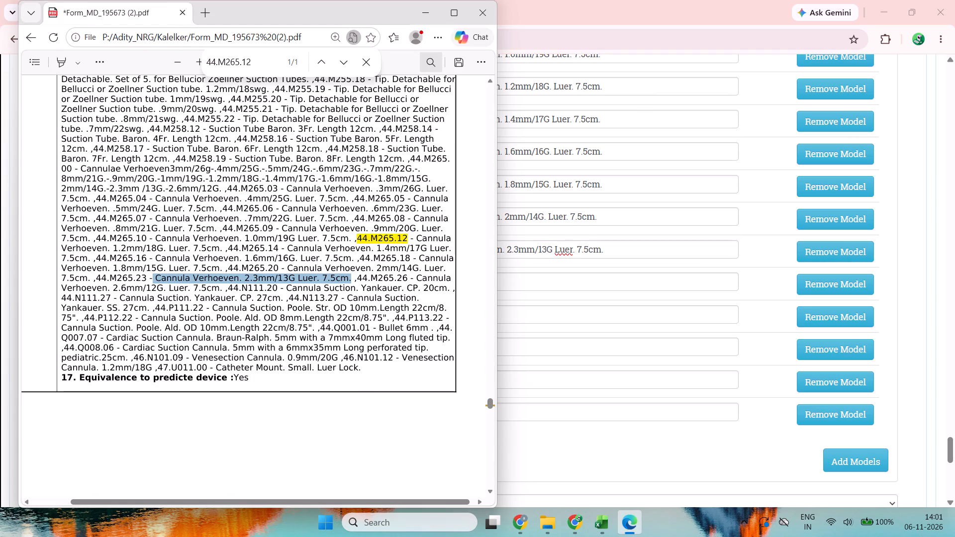
{"action": "left_click_drag", "start_coordinate": [359, 277], "coordinate": [397, 276]}
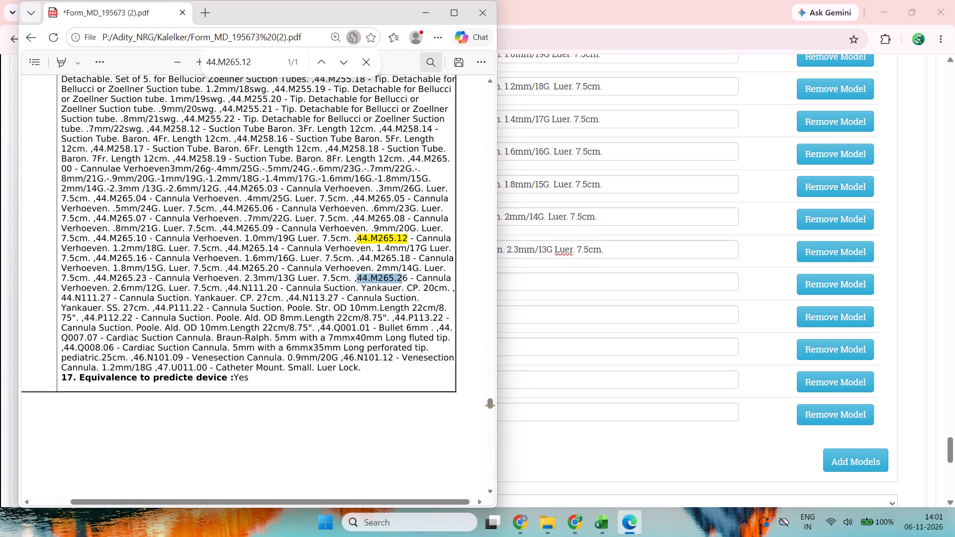
{"action": "left_click_drag", "start_coordinate": [397, 276], "coordinate": [406, 276]}
{"action": "key", "text": "ctrl+c"}
{"action": "key", "text": "alt+Tab"}
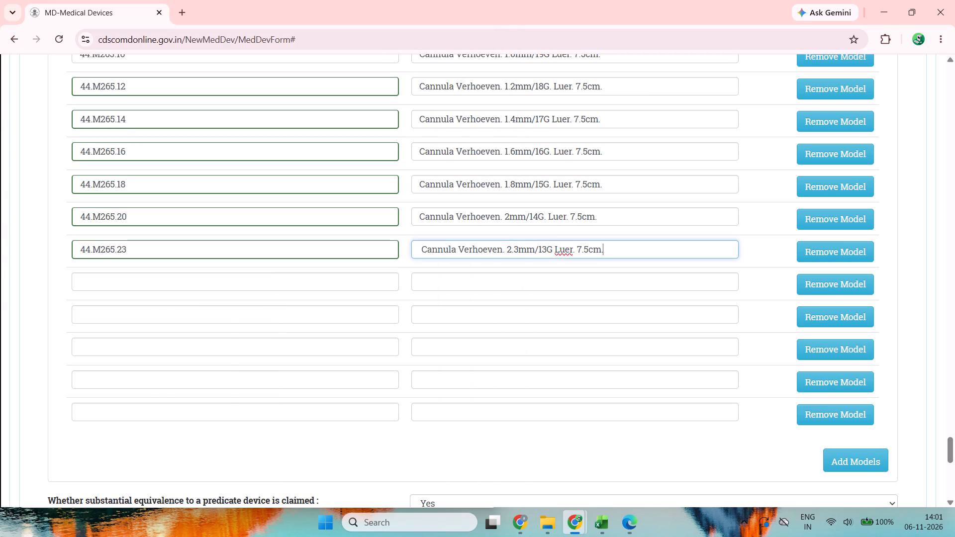
{"action": "left_click", "coordinate": [125, 273]}
{"action": "key", "text": "ctrl+v"}
Copy the description "Cannula Verhoeven. 2.6mm/12G. Luer. 7.5cm." from the PDF into the 44.M265.26 row of the web form.
{"action": "key", "text": "alt+Tab"}
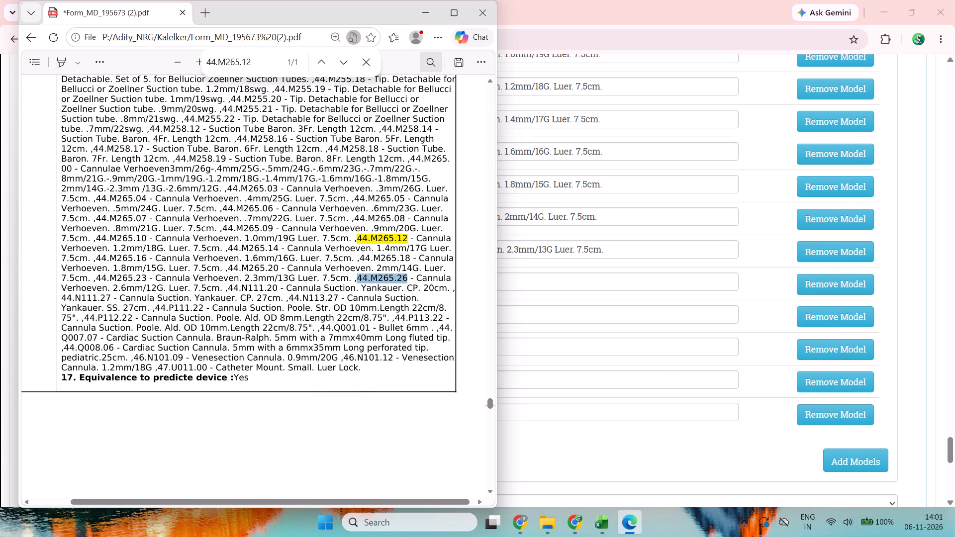
{"action": "left_click_drag", "start_coordinate": [420, 276], "coordinate": [184, 292]}
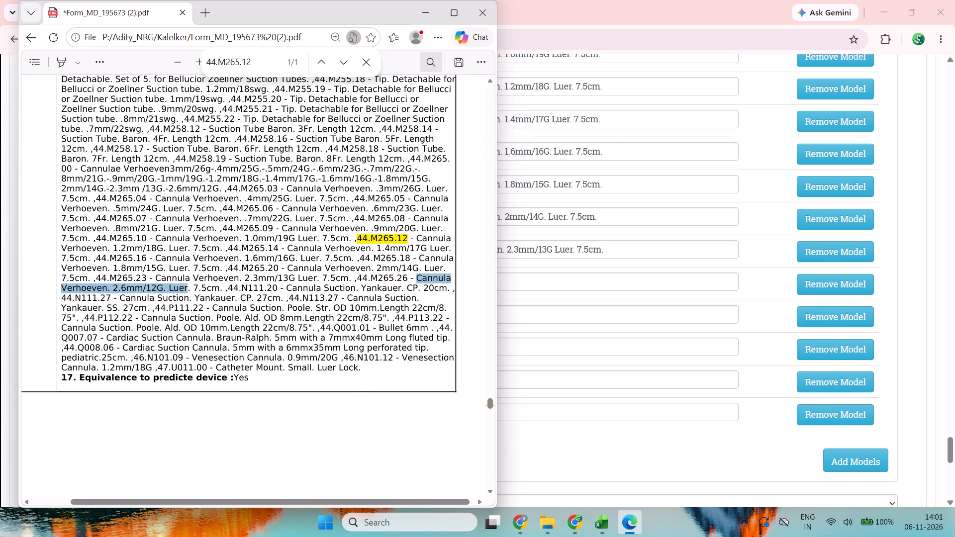
{"action": "left_click_drag", "start_coordinate": [184, 292], "coordinate": [226, 288]}
{"action": "left_click_drag", "start_coordinate": [226, 288], "coordinate": [224, 287]}
{"action": "key", "text": "ctrl+c"}
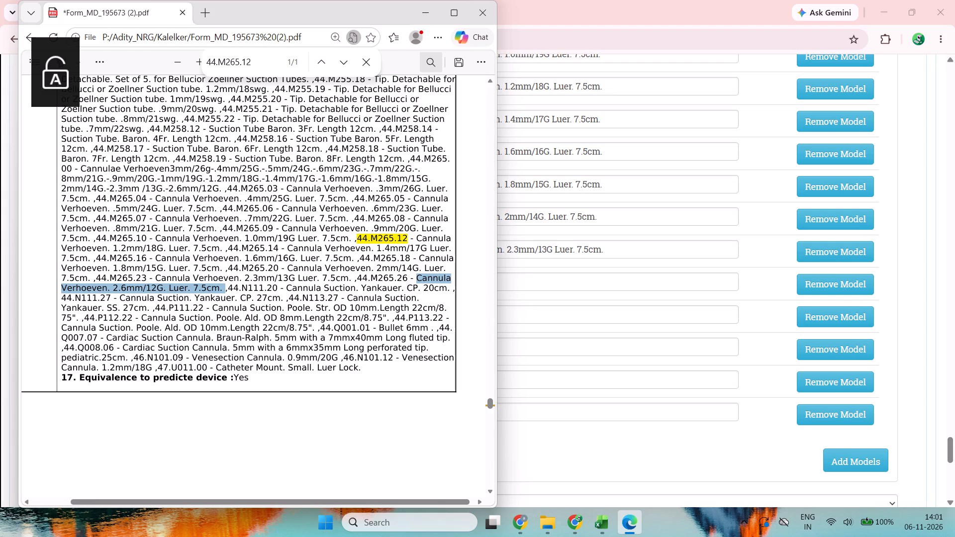
{"action": "key", "text": "alt+Tab"}
{"action": "left_click_drag", "start_coordinate": [172, 304], "coordinate": [166, 305]}
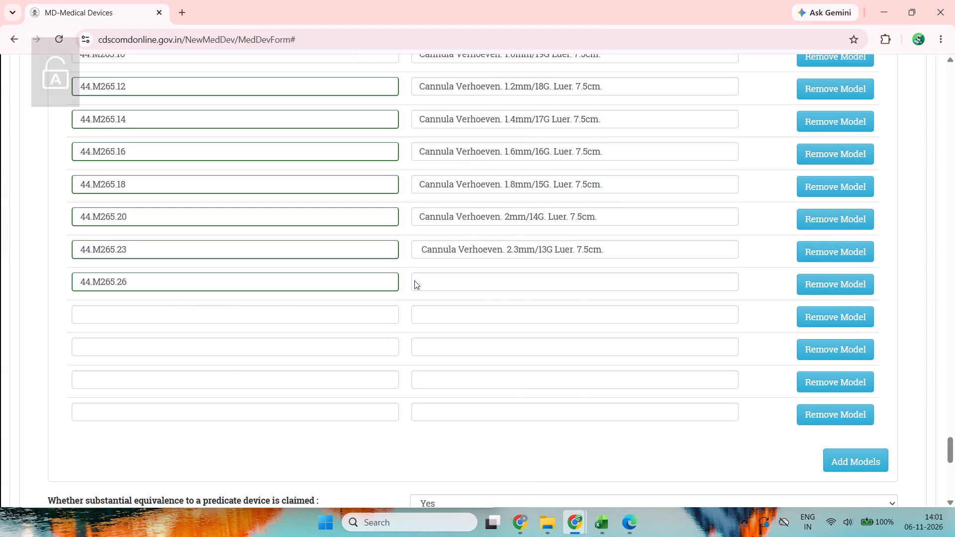
{"action": "left_click", "coordinate": [426, 287]}
{"action": "key", "text": "ctrl+v"}
Copy model code 44.N111.20 from the PDF into the blank row below 44.M265.26 in the web form.
{"action": "key", "text": "alt+Tab"}
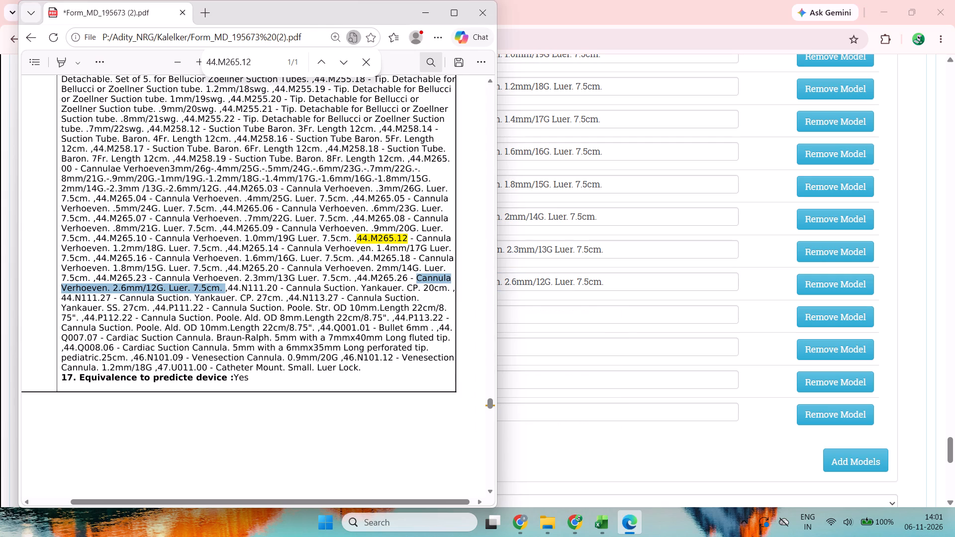
{"action": "left_click_drag", "start_coordinate": [229, 285], "coordinate": [279, 286]}
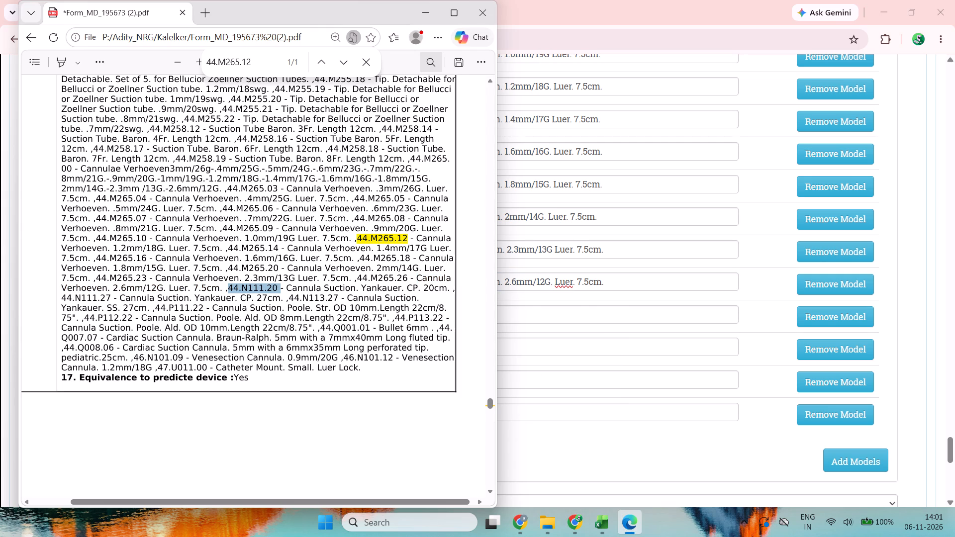
{"action": "key", "text": "ctrl+c"}
{"action": "key", "text": "alt+Tab"}
{"action": "left_click", "coordinate": [150, 309]}
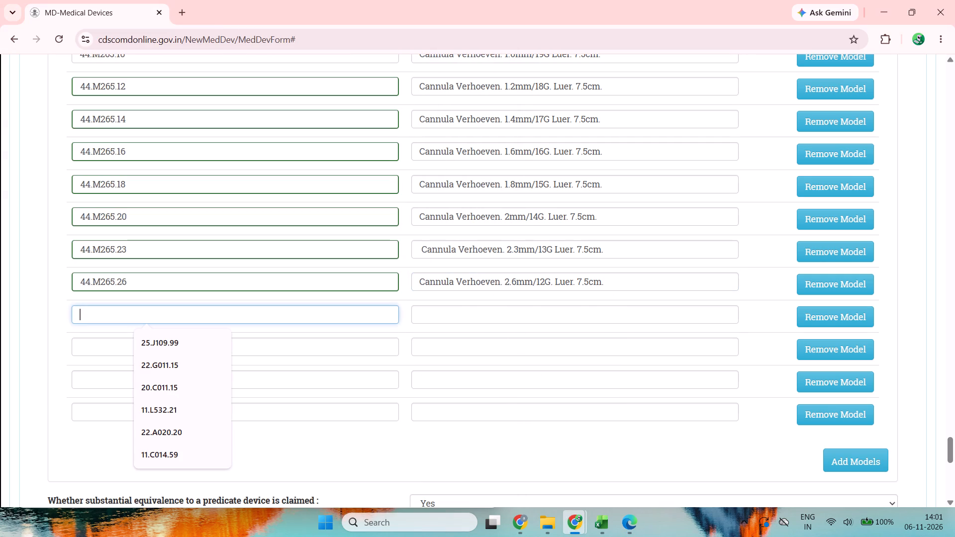
{"action": "key", "text": "ctrl+v"}
Copy "Cannula Suction. Yankauer. CP. 20cm. , 44.N111.27" from the PDF into the description of the 44.N111.20 row in the web form.
{"action": "key", "text": "alt+Tab"}
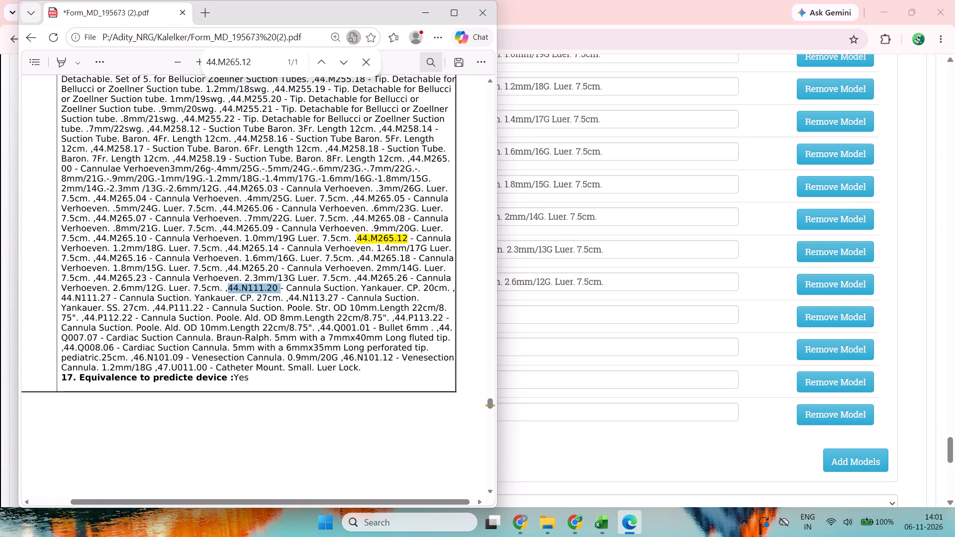
{"action": "left_click_drag", "start_coordinate": [289, 287], "coordinate": [425, 289]}
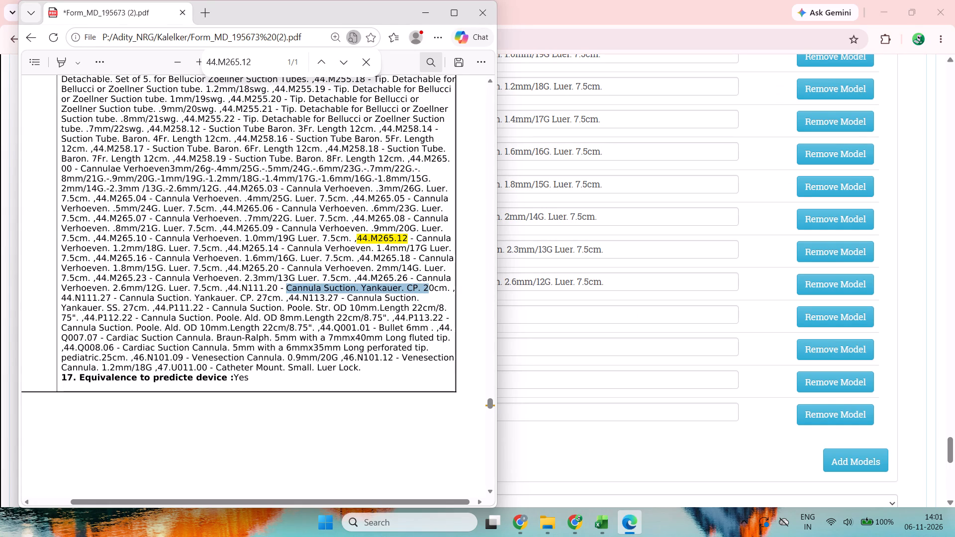
{"action": "left_click_drag", "start_coordinate": [425, 289], "coordinate": [113, 296]}
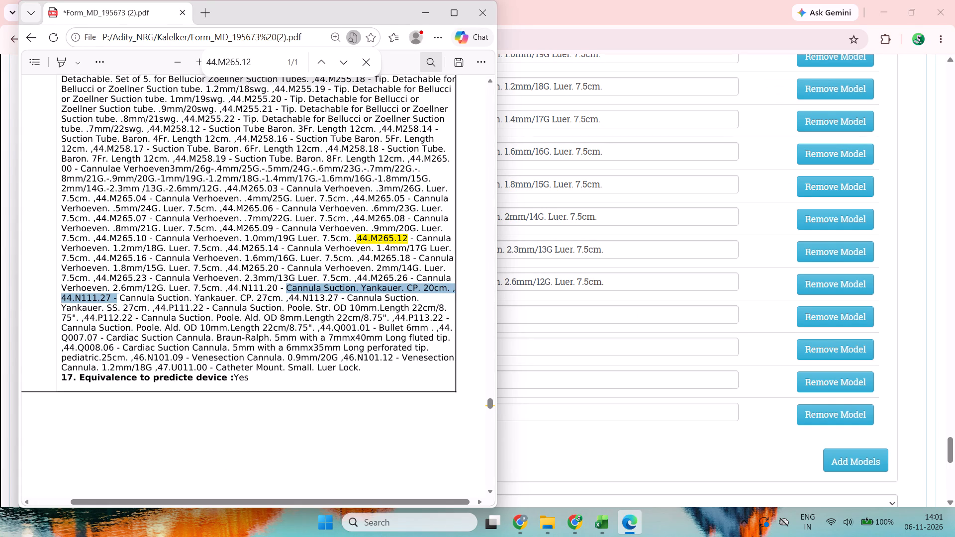
{"action": "left_click_drag", "start_coordinate": [113, 296], "coordinate": [111, 296]}
{"action": "key", "text": "ctrl+c"}
{"action": "key", "text": "alt+Tab"}
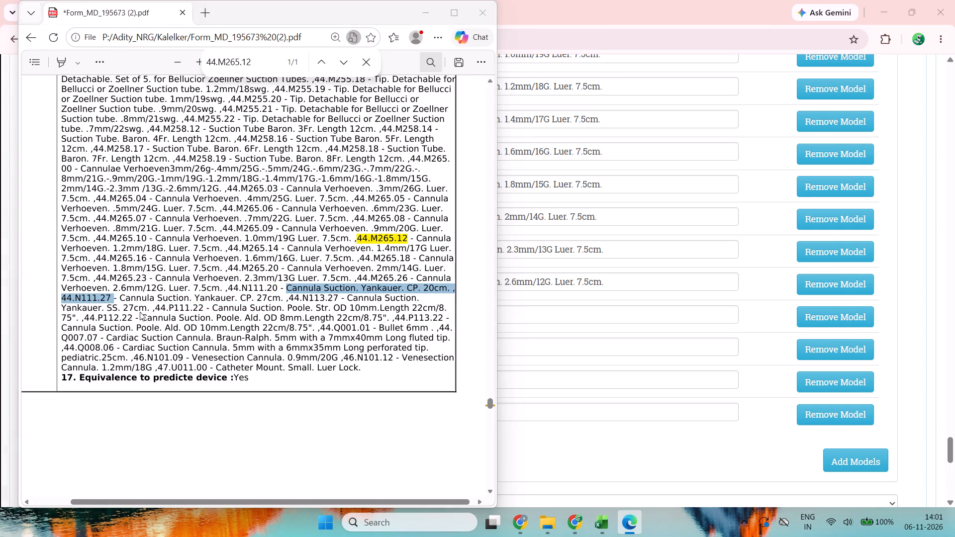
{"action": "left_click", "coordinate": [430, 309]}
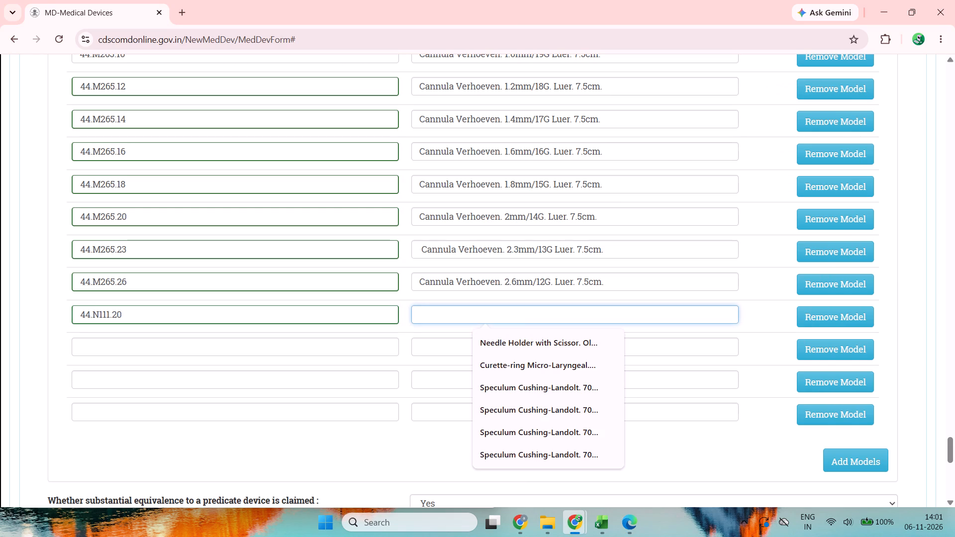
{"action": "key", "text": "ctrl+v"}
Move code 44.N111.27 from the 44.N111.20 description into the blank model row below, removing the leftover comma from the description.
{"action": "key", "text": "alt+Tab"}
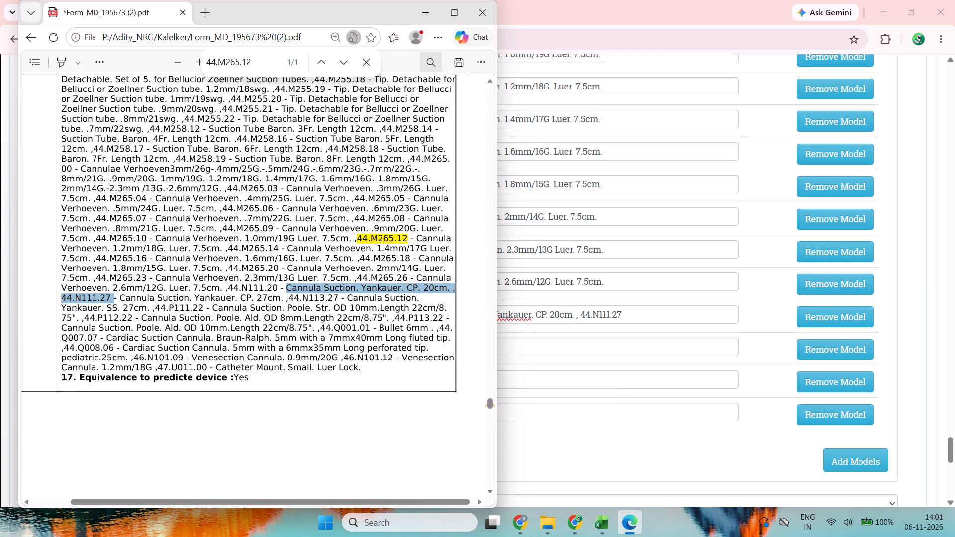
{"action": "key", "text": "shift+Right"}
{"action": "left_click", "coordinate": [535, 324]}
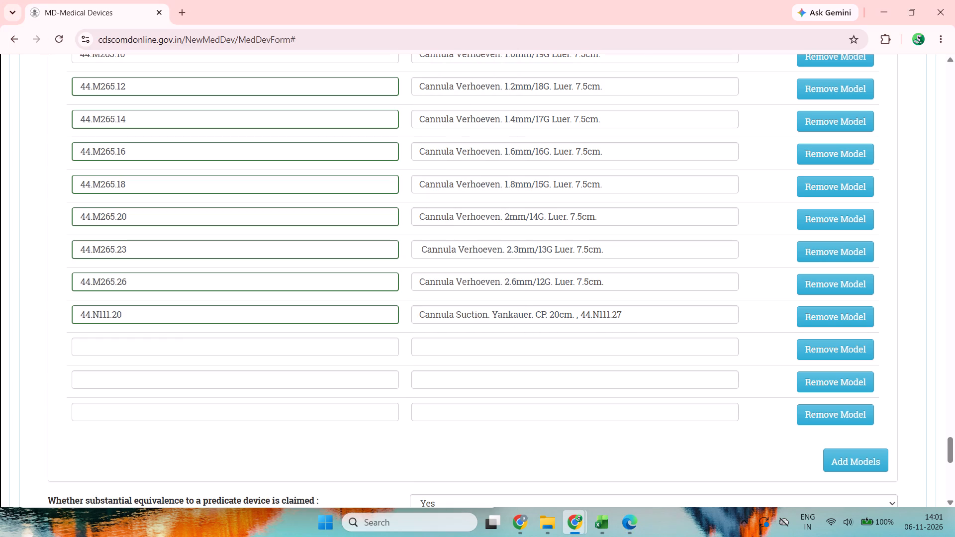
{"action": "left_click_drag", "start_coordinate": [634, 314], "coordinate": [579, 315]}
{"action": "key", "text": "ctrl+x"}
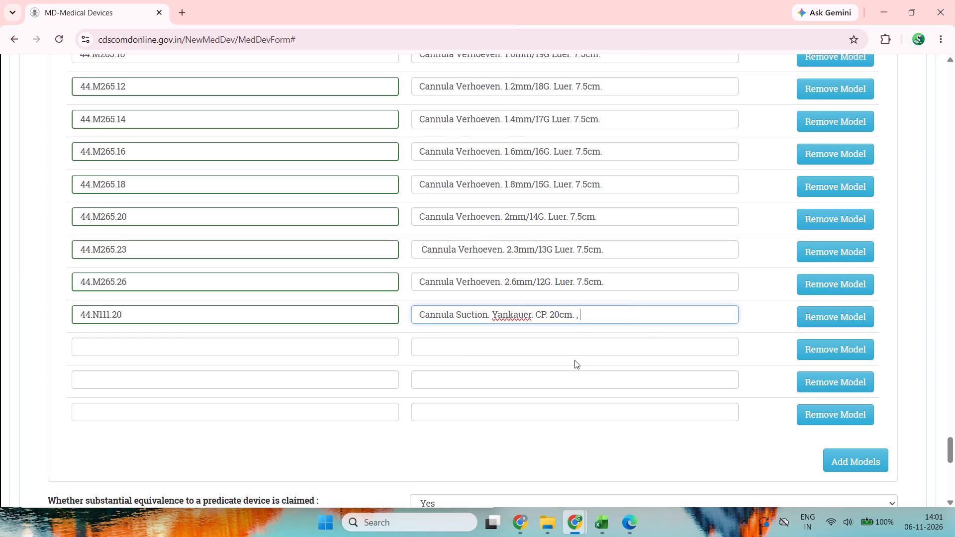
{"action": "key", "text": "BackSpace"}
{"action": "key", "text": "BackSpace"}
{"action": "left_click", "coordinate": [102, 347]}
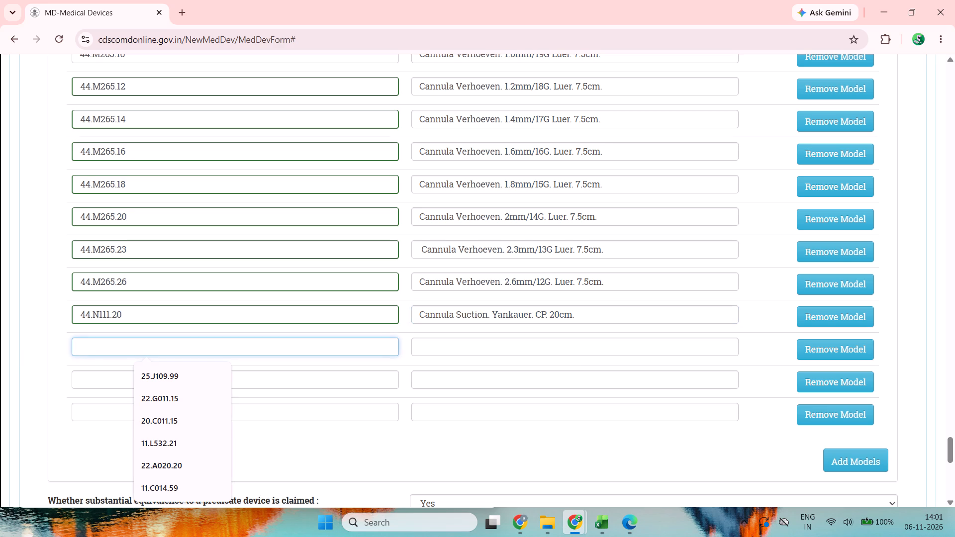
{"action": "key", "text": "ctrl+v"}
Copy the description "Cannula Suction. Yankauer. CP. 27cm." from the PDF into the 44.N111.27 row of the web form.
{"action": "key", "text": "alt+Tab"}
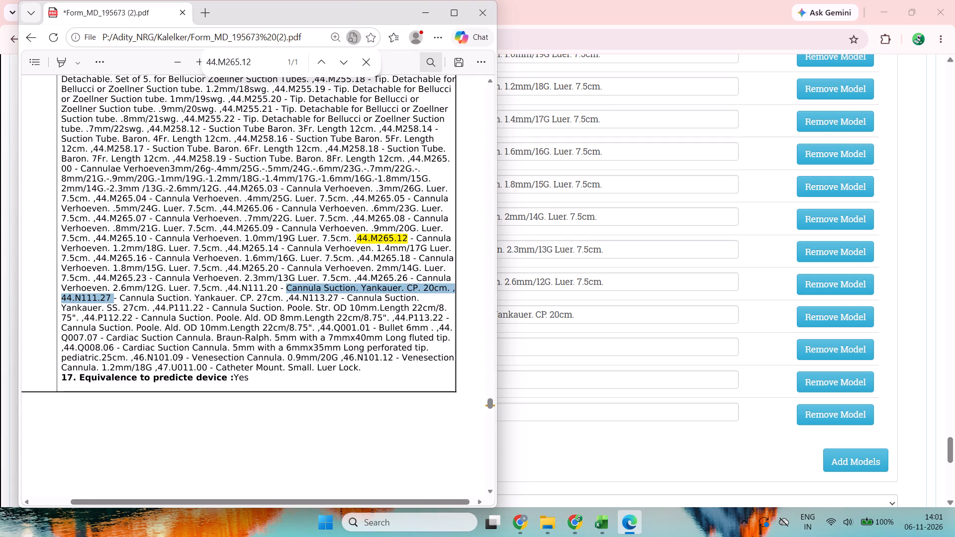
{"action": "left_click_drag", "start_coordinate": [122, 297], "coordinate": [206, 301]}
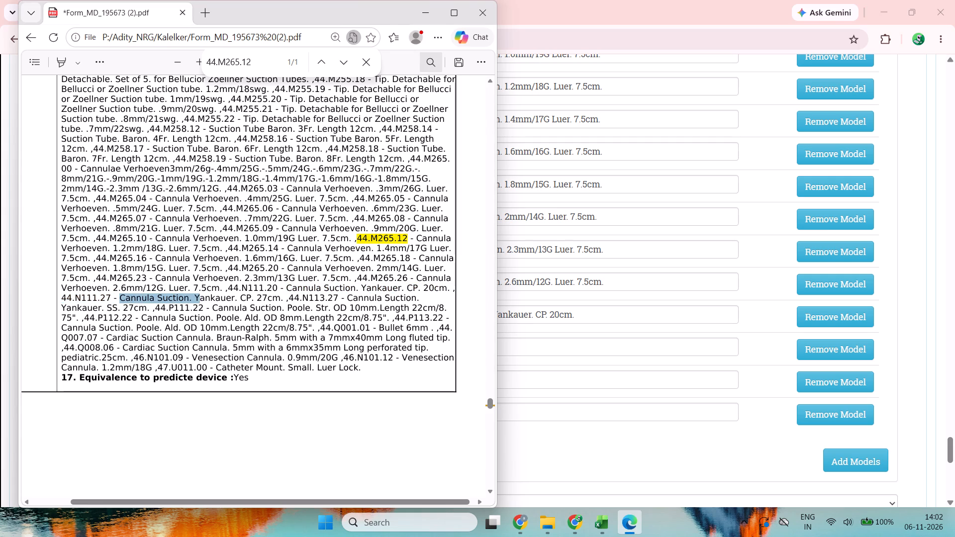
{"action": "left_click_drag", "start_coordinate": [206, 301], "coordinate": [283, 300]}
{"action": "key", "text": "ctrl+c"}
{"action": "key", "text": "alt+Tab"}
{"action": "key", "text": "alt+grave"}
{"action": "key", "text": "Tab"}
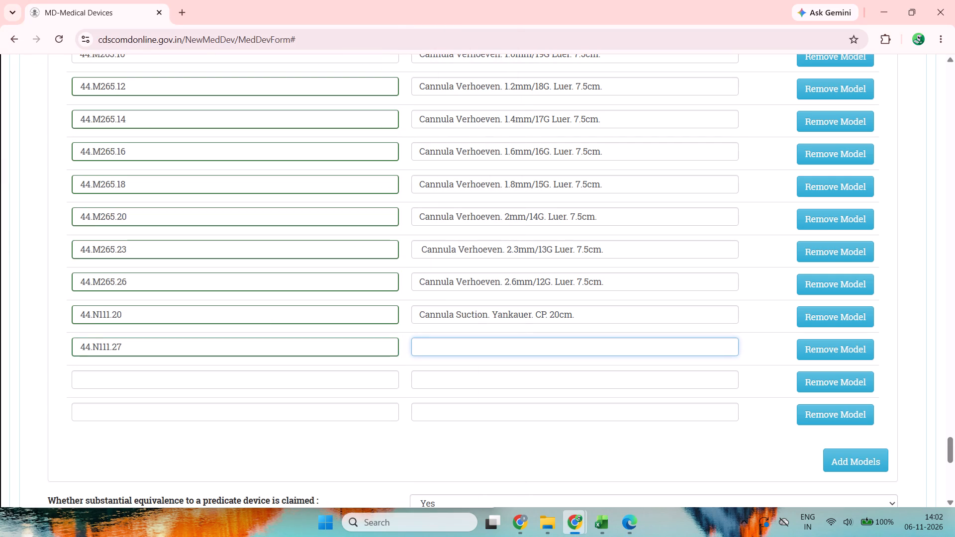
{"action": "key", "text": "ctrl+v"}
Copy model code 44.N113.27 from the PDF into the blank row below 44.N111.27 in the web form, and return to the PDF.
{"action": "key", "text": "alt+Tab"}
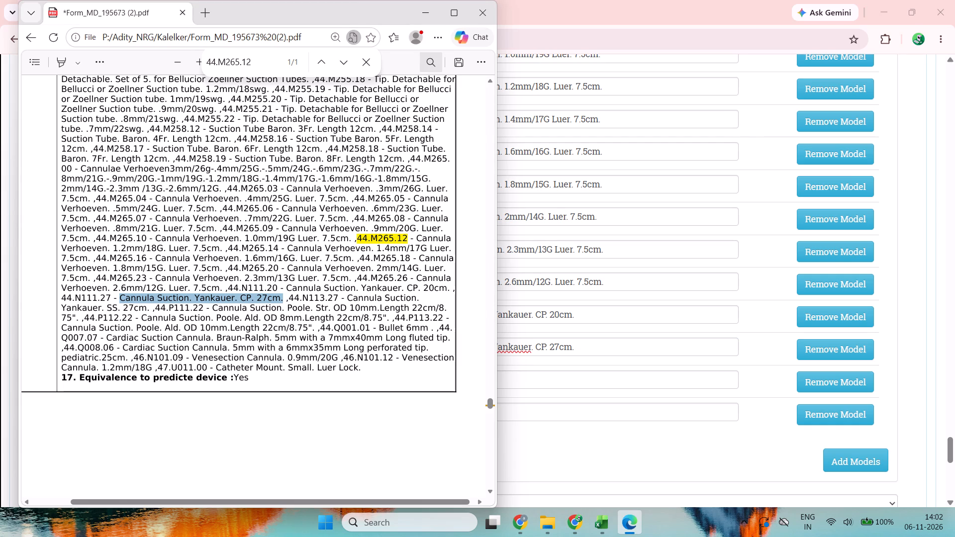
{"action": "left_click_drag", "start_coordinate": [290, 298], "coordinate": [349, 299]}
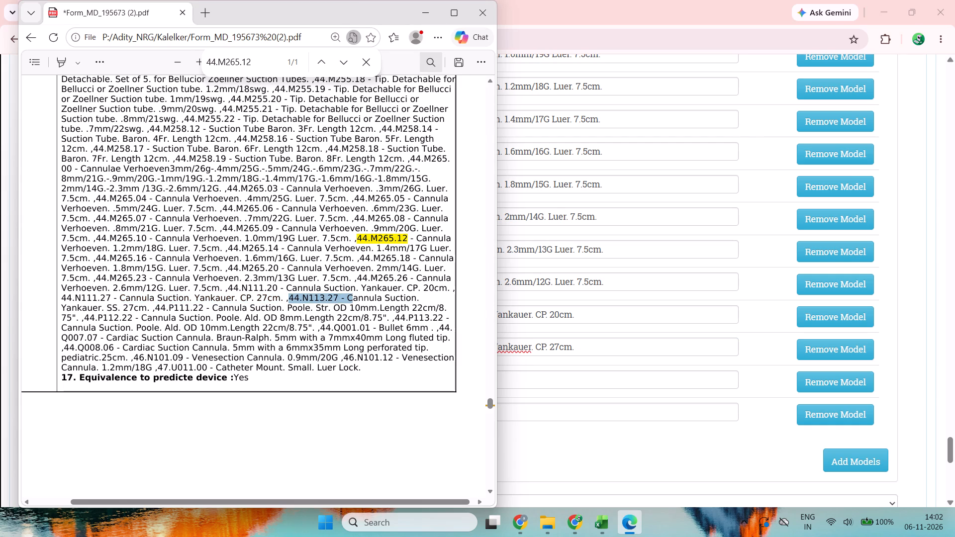
{"action": "left_click_drag", "start_coordinate": [349, 299], "coordinate": [338, 300]}
{"action": "key", "text": "ctrl+c"}
{"action": "key", "text": "alt+Tab"}
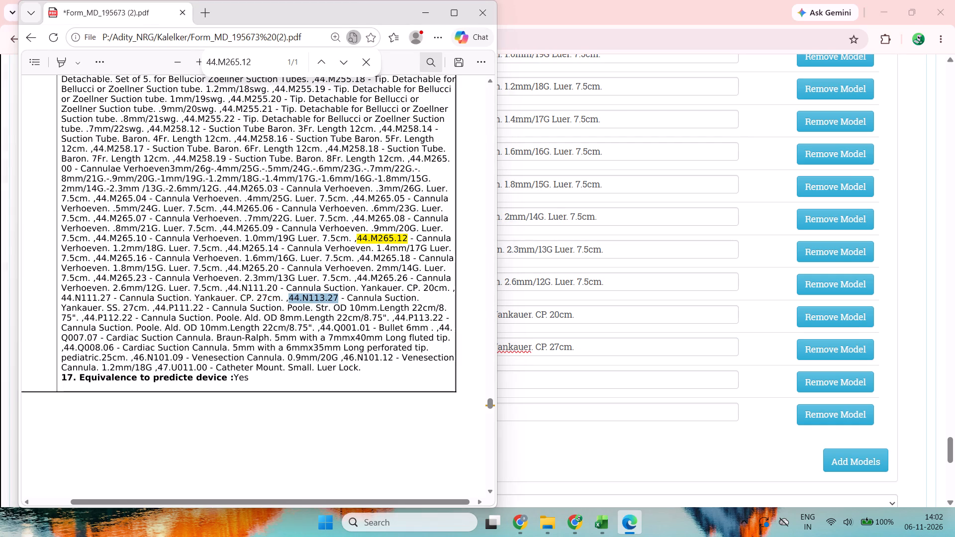
{"action": "left_click", "coordinate": [177, 371]}
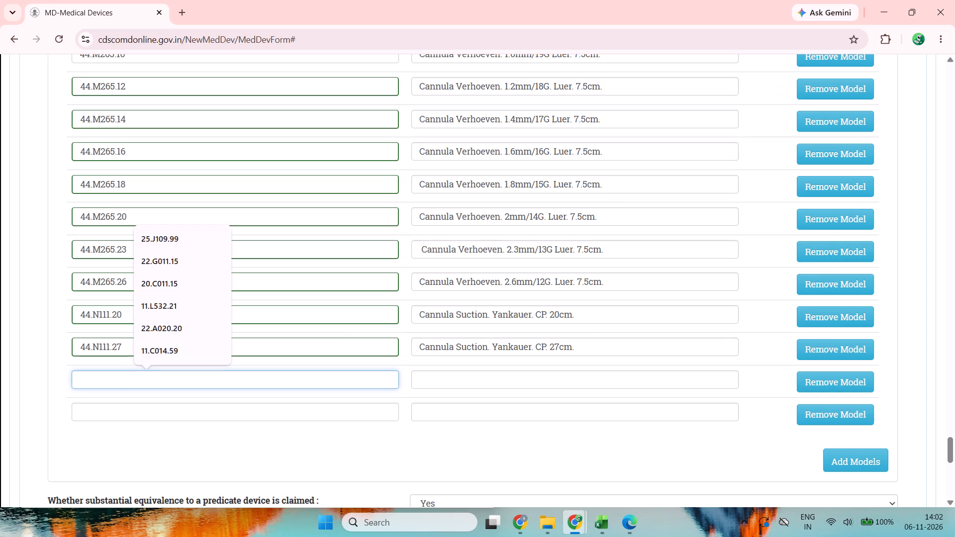
{"action": "key", "text": "ctrl+v"}
{"action": "key", "text": "alt+Tab"}
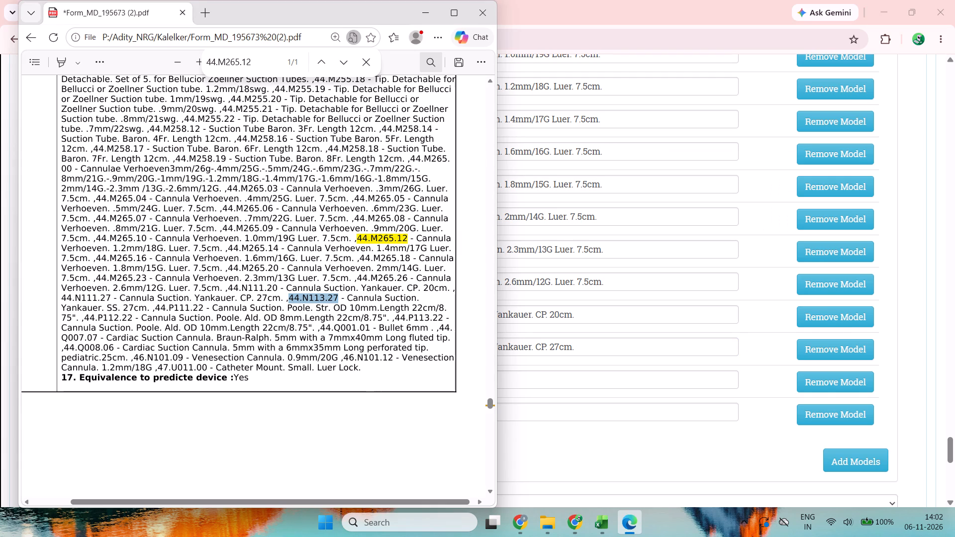
Copy the description "Cannula Suction. Yankauer. SS. 27cm." from the PDF into the 44.N113.27 row of the web form.
{"action": "left_click_drag", "start_coordinate": [349, 297], "coordinate": [154, 316]}
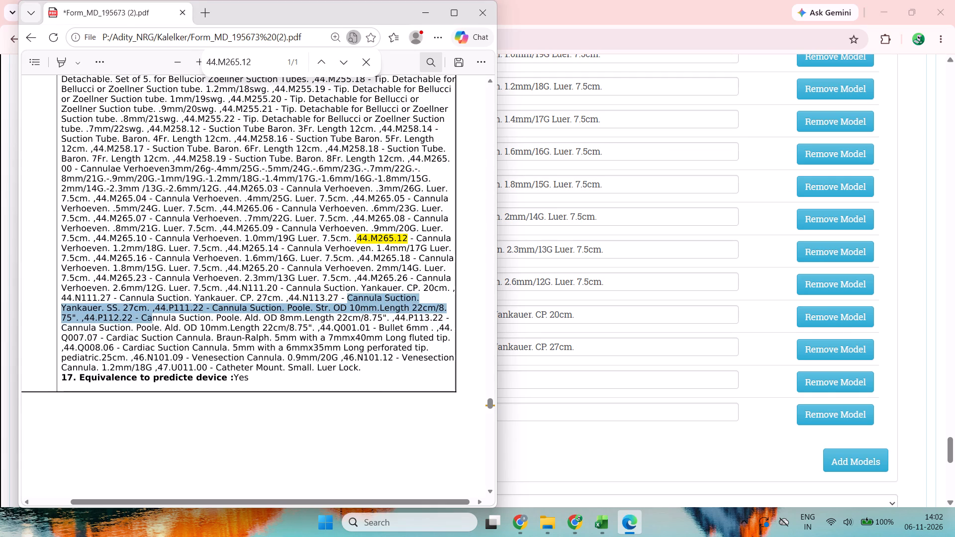
{"action": "left_click_drag", "start_coordinate": [154, 316], "coordinate": [149, 310]}
{"action": "key", "text": "ctrl+c"}
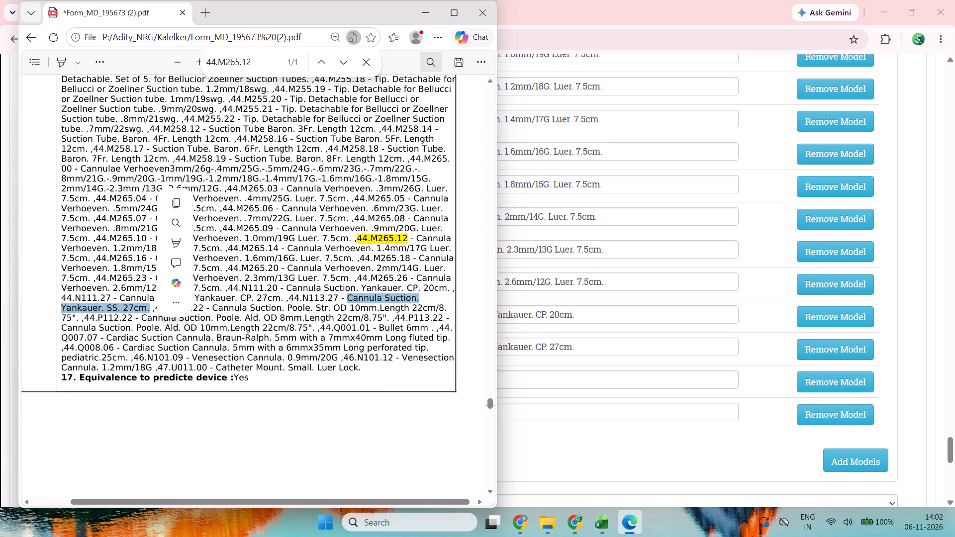
{"action": "key", "text": "alt+Tab"}
{"action": "left_click", "coordinate": [436, 372]}
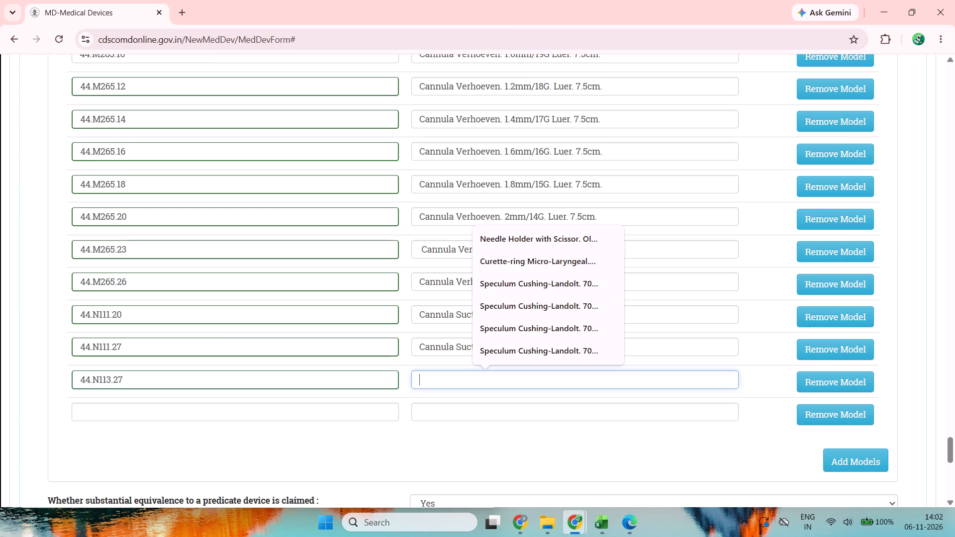
{"action": "key", "text": "ctrl+v"}
Copy model code 44.P111.22 from the PDF into the blank row below 44.N113.27 in the web form.
{"action": "key", "text": "alt+Tab"}
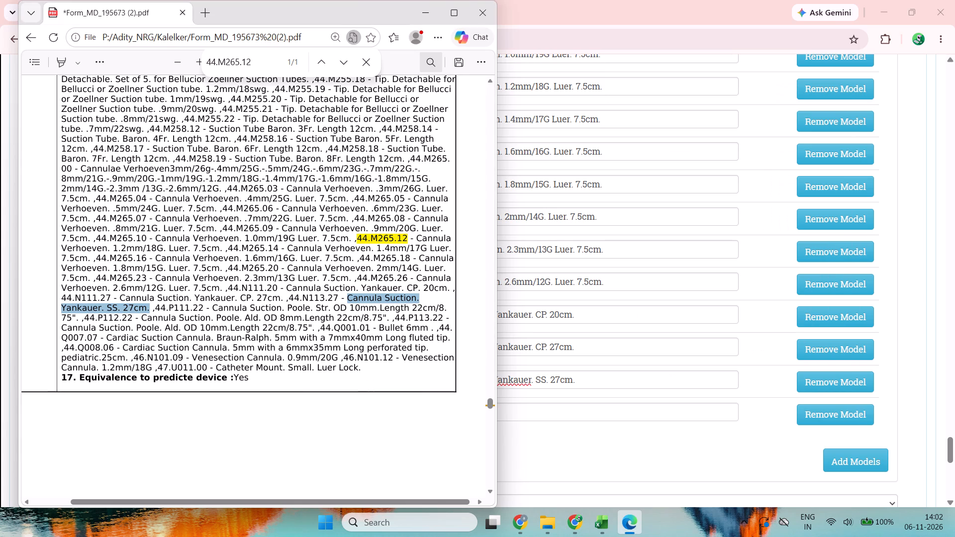
{"action": "left_click_drag", "start_coordinate": [157, 309], "coordinate": [191, 305]}
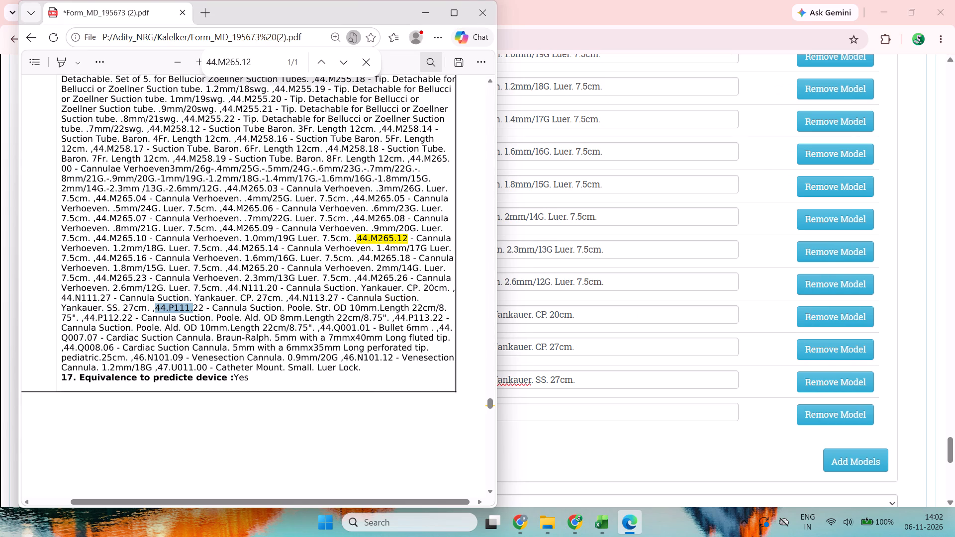
{"action": "left_click_drag", "start_coordinate": [191, 305], "coordinate": [199, 305]}
{"action": "key", "text": "ctrl+c"}
{"action": "key", "text": "alt+Tab"}
{"action": "left_click", "coordinate": [151, 401]}
{"action": "left_click", "coordinate": [157, 416], "text": "ctrl"}
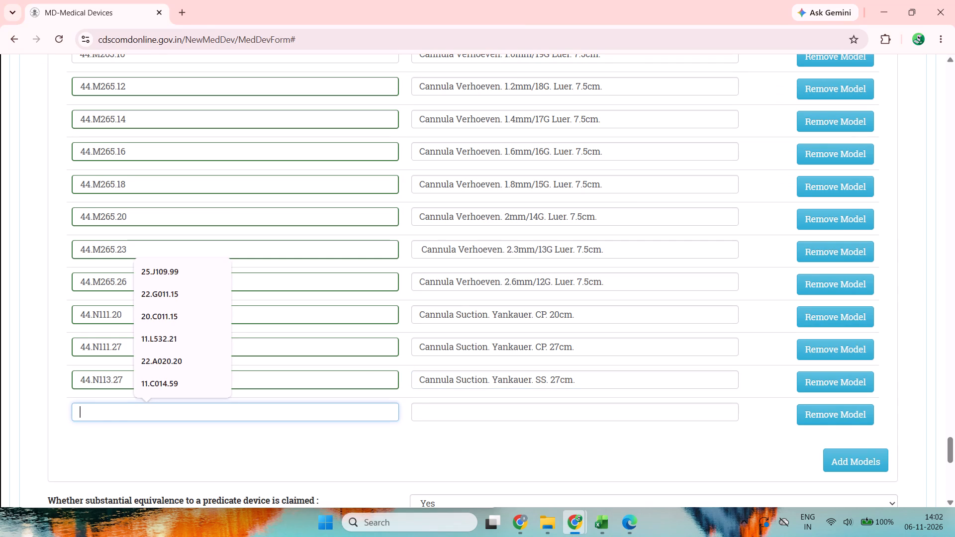
{"action": "key", "text": "ctrl+v"}
Copy the description "Cannula Suction. Poole. Str. OD 10mm.Length 22cm/8. 75"." from the PDF into the 44.P111.22 row of the web form.
{"action": "key", "text": "alt+Tab"}
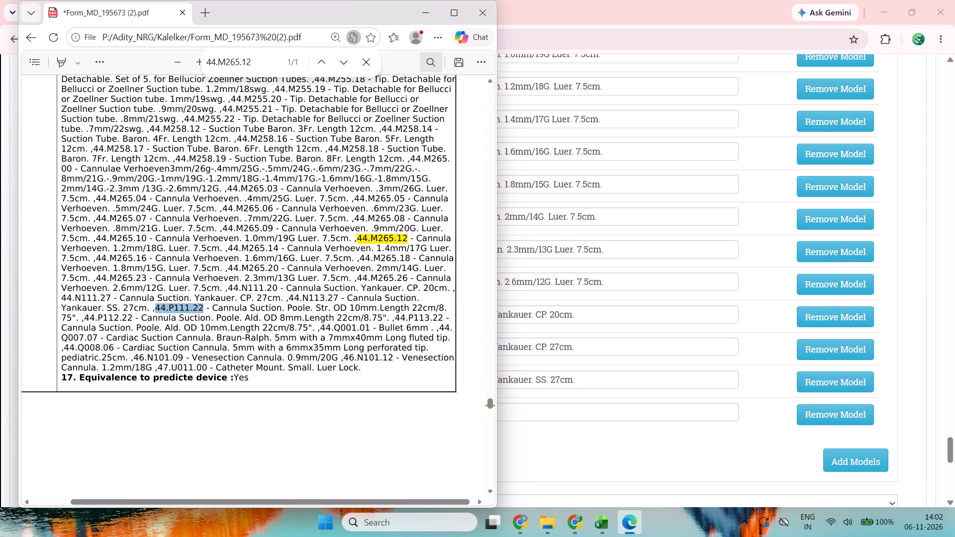
{"action": "left_click_drag", "start_coordinate": [215, 309], "coordinate": [355, 309]}
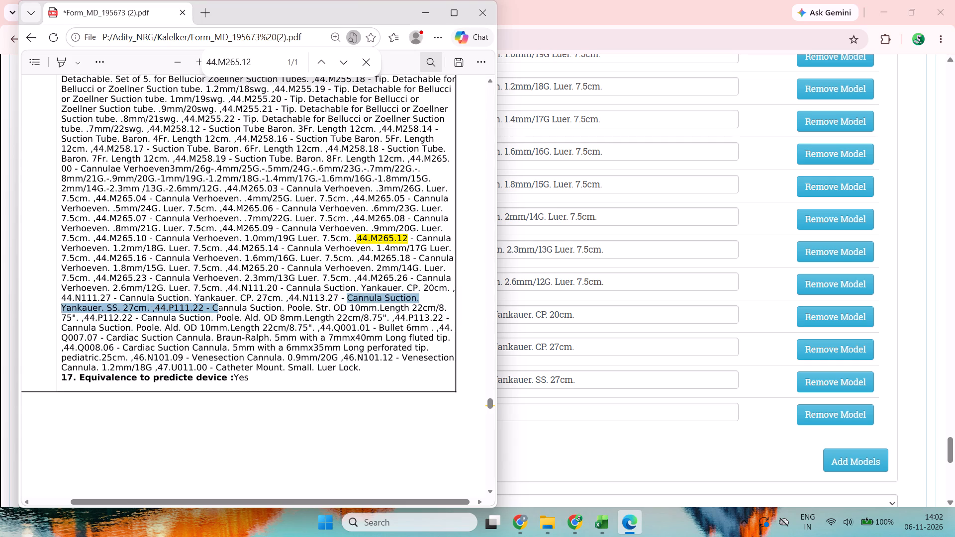
{"action": "left_click_drag", "start_coordinate": [355, 309], "coordinate": [447, 313]}
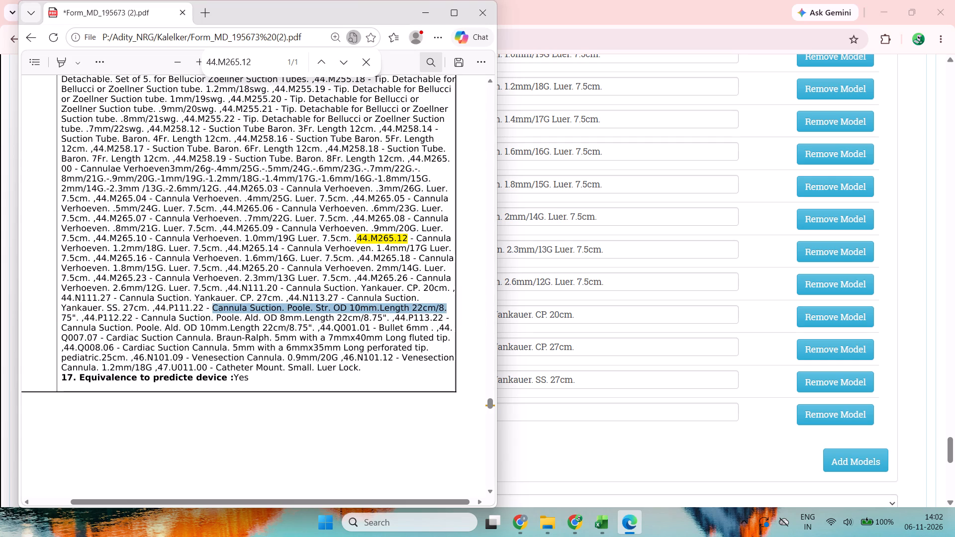
{"action": "left_click_drag", "start_coordinate": [447, 313], "coordinate": [89, 316]}
{"action": "key", "text": "ctrl+c"}
{"action": "key", "text": "alt+Tab"}
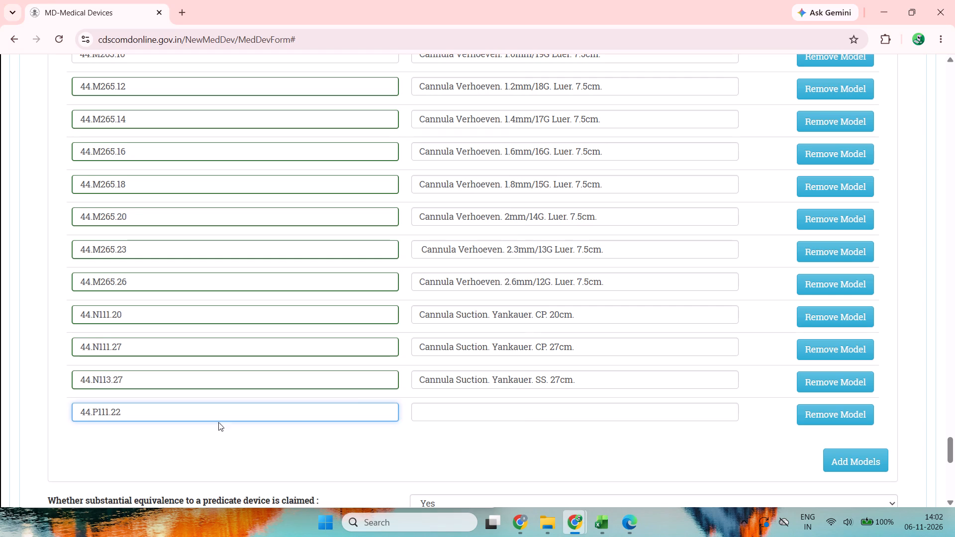
{"action": "left_click", "coordinate": [491, 420], "text": "ctrl"}
{"action": "key", "text": "ctrl+v"}
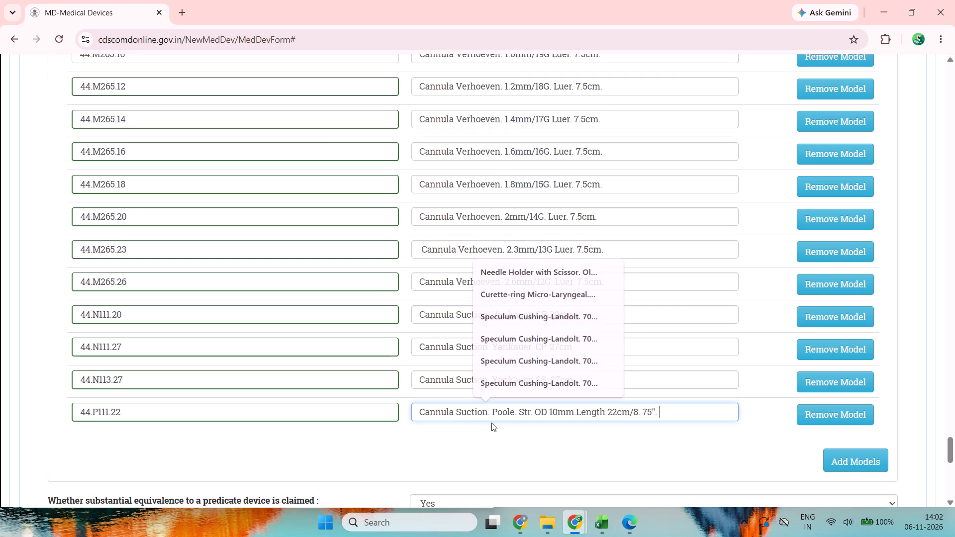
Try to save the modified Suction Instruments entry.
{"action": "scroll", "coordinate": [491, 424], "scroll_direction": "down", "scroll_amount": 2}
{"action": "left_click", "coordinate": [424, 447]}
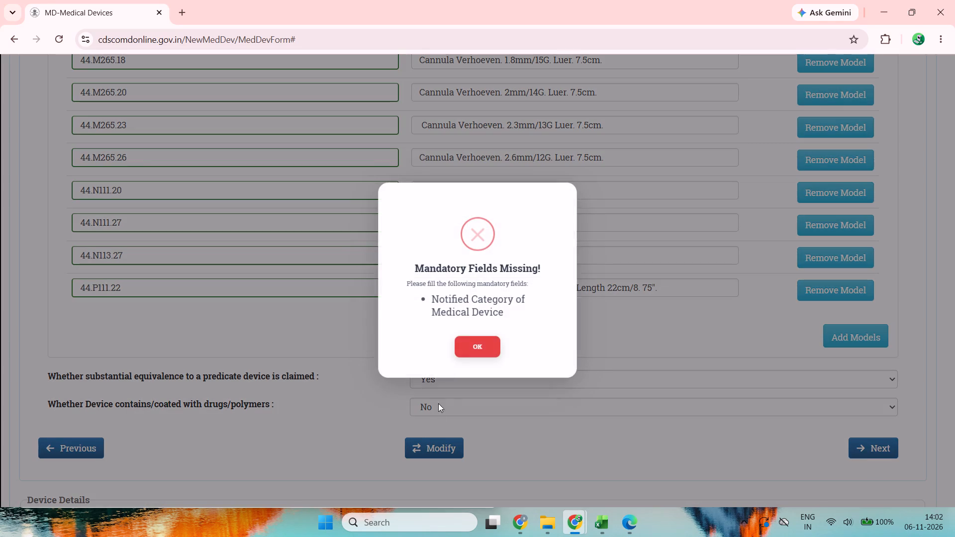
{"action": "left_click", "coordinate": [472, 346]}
Set the Notified Category of Medical Device to Others and enter x in the text field beside it.
{"action": "scroll", "coordinate": [510, 347], "scroll_direction": "up", "scroll_amount": 7}
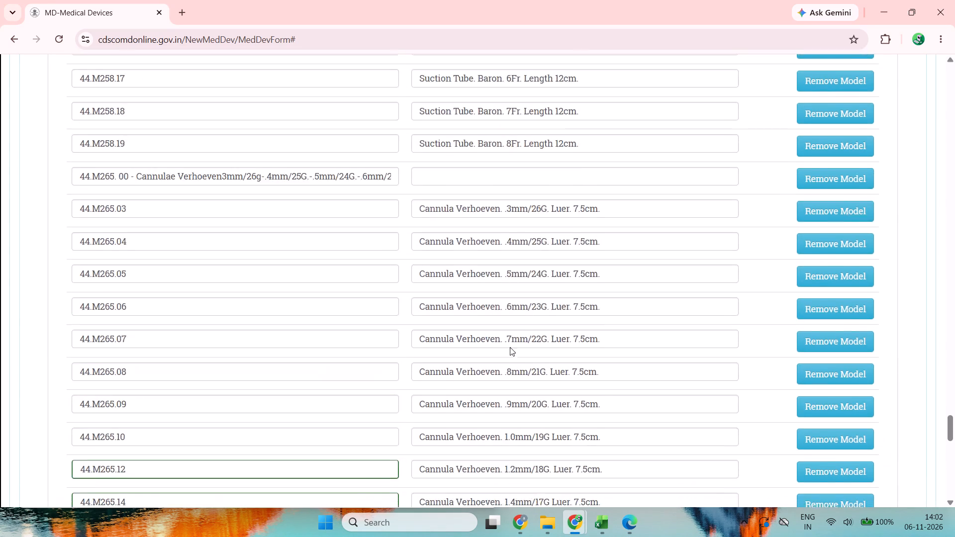
{"action": "scroll", "coordinate": [510, 347], "scroll_direction": "up", "scroll_amount": 18}
{"action": "scroll", "coordinate": [447, 263], "scroll_direction": "up", "scroll_amount": 5}
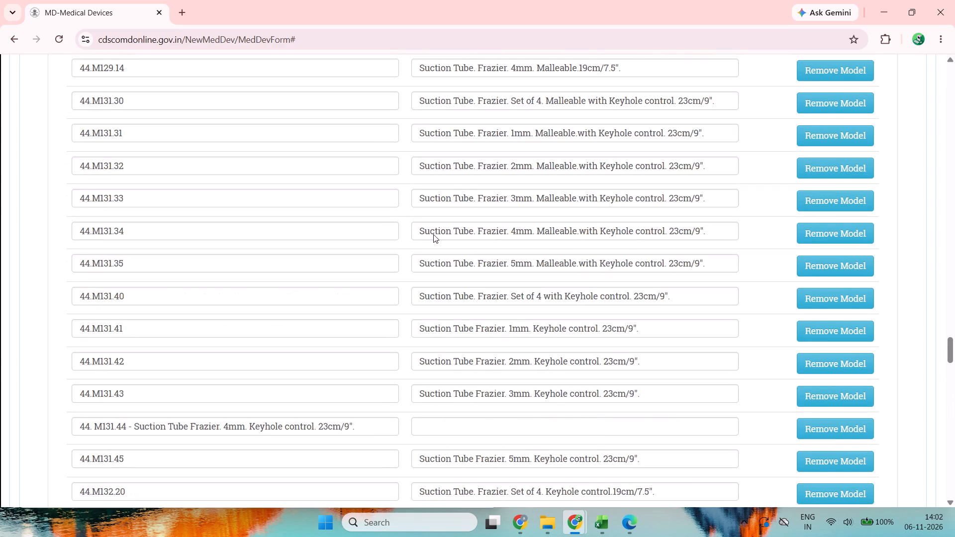
{"action": "scroll", "coordinate": [433, 234], "scroll_direction": "up", "scroll_amount": 9}
{"action": "scroll", "coordinate": [434, 323], "scroll_direction": "up", "scroll_amount": 15}
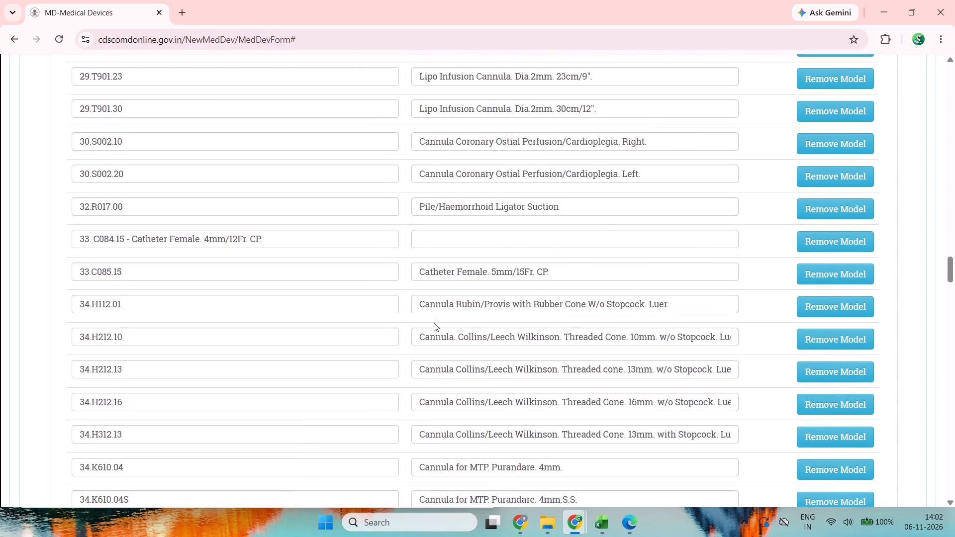
{"action": "scroll", "coordinate": [434, 323], "scroll_direction": "up", "scroll_amount": 9}
{"action": "scroll", "coordinate": [443, 343], "scroll_direction": "up", "scroll_amount": 19}
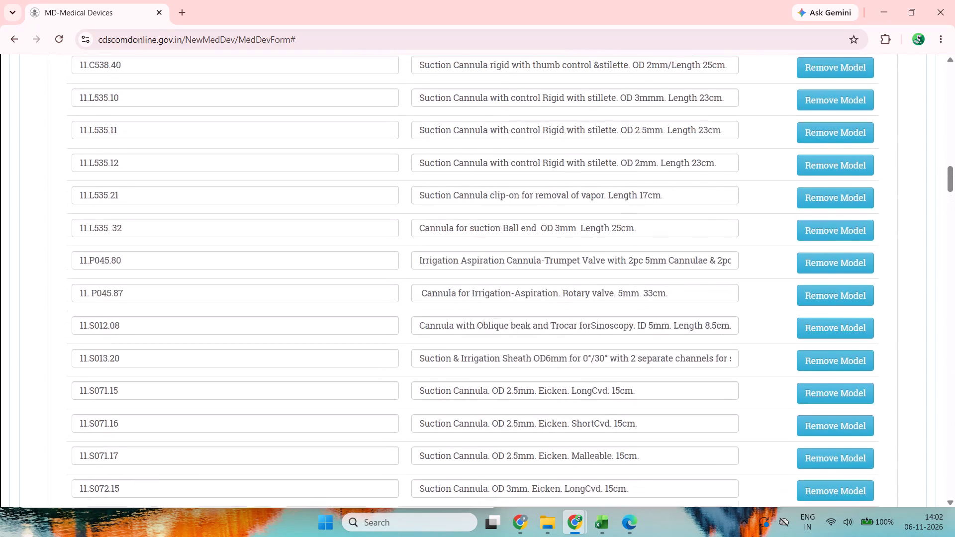
{"action": "scroll", "coordinate": [444, 352], "scroll_direction": "up", "scroll_amount": 20}
{"action": "scroll", "coordinate": [444, 352], "scroll_direction": "up", "scroll_amount": 2}
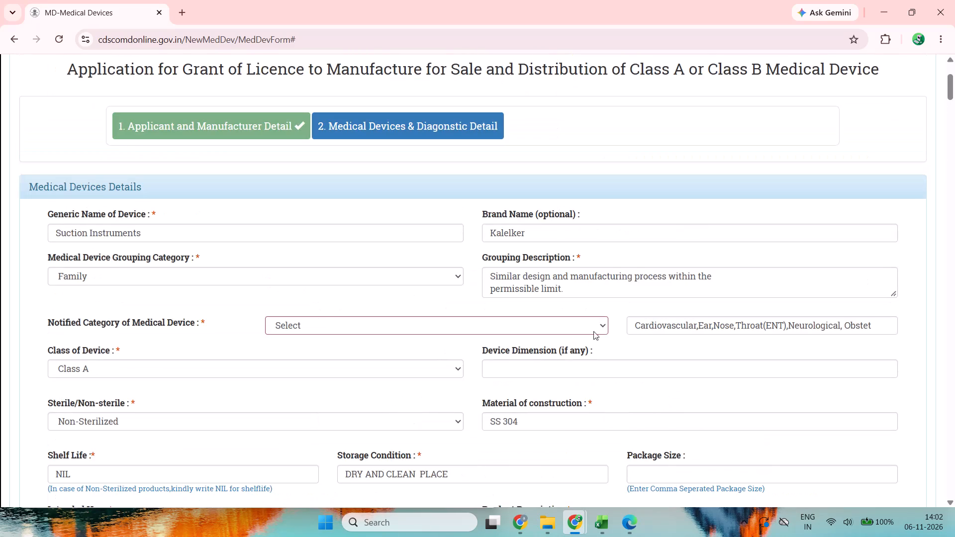
{"action": "left_click_drag", "start_coordinate": [461, 342], "coordinate": [458, 337]}
{"action": "left_click", "coordinate": [457, 334]}
{"action": "left_click", "coordinate": [457, 326]}
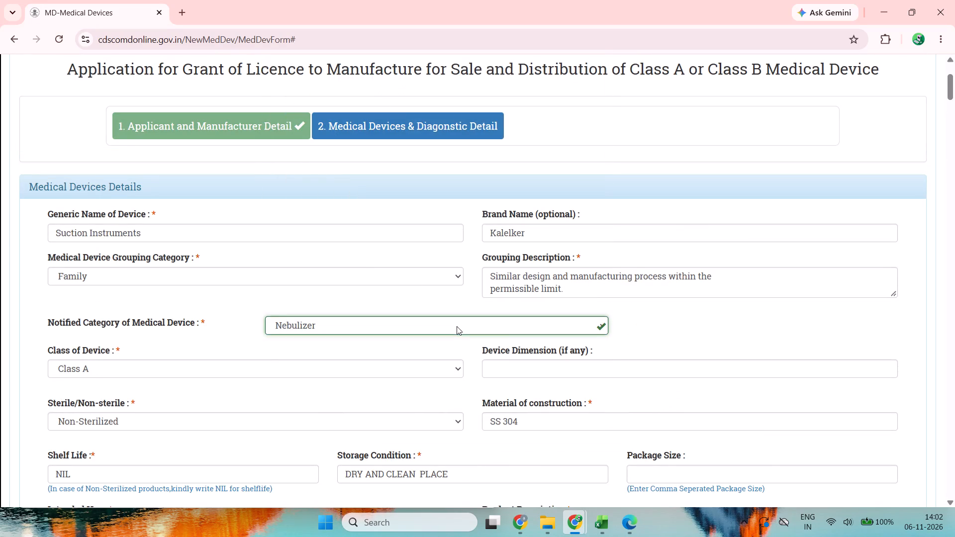
{"action": "left_click", "coordinate": [457, 326]}
{"action": "scroll", "coordinate": [320, 329], "scroll_direction": "down", "scroll_amount": 2}
{"action": "scroll", "coordinate": [318, 318], "scroll_direction": "up", "scroll_amount": 2}
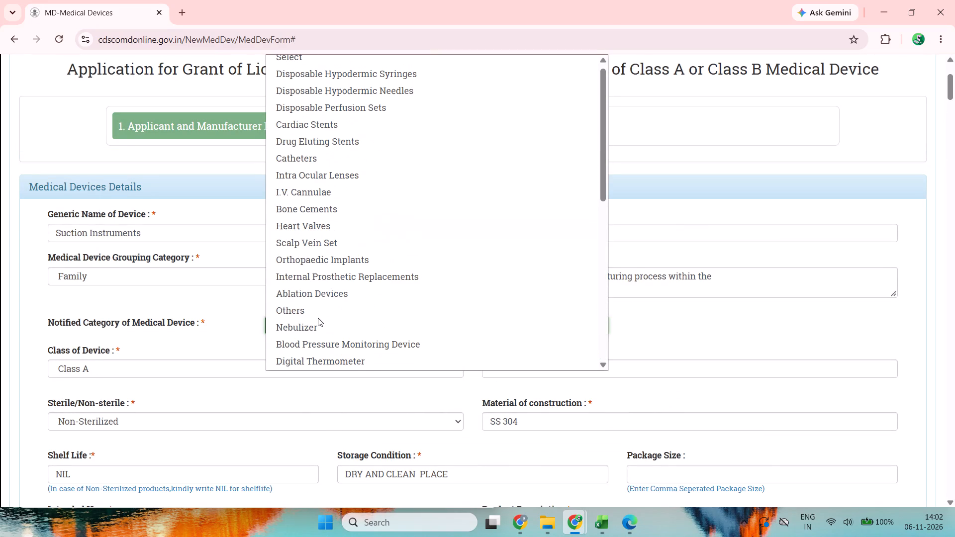
{"action": "left_click", "coordinate": [294, 320]}
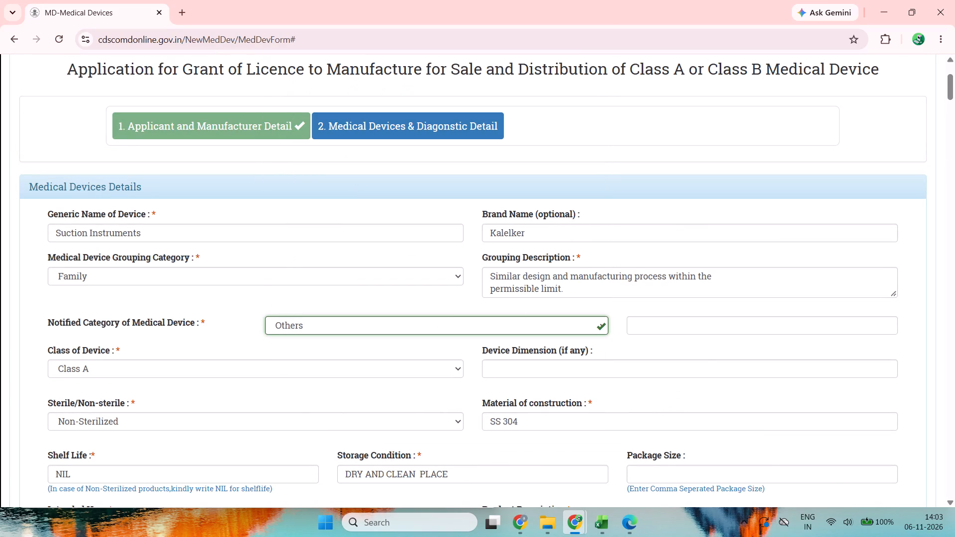
{"action": "left_click", "coordinate": [677, 323]}
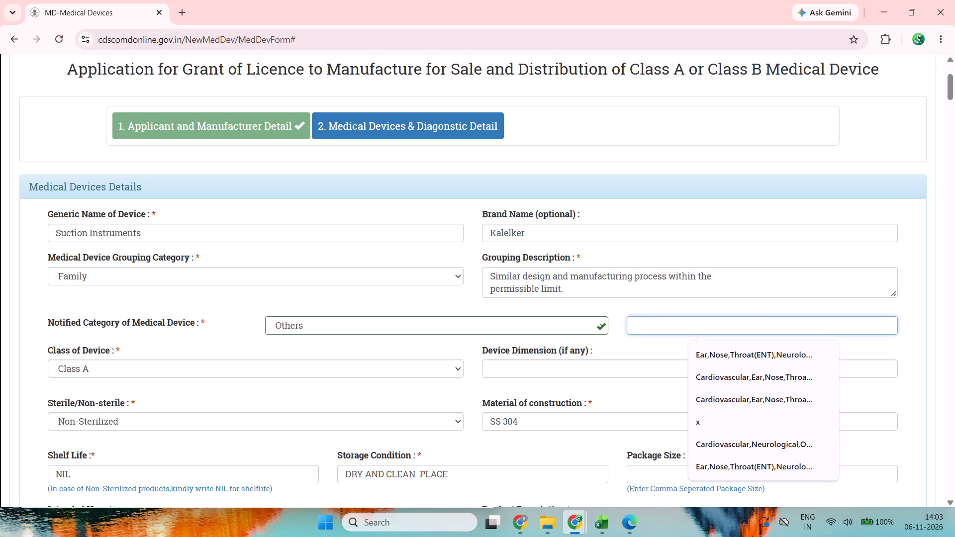
{"action": "key", "text": "x"}
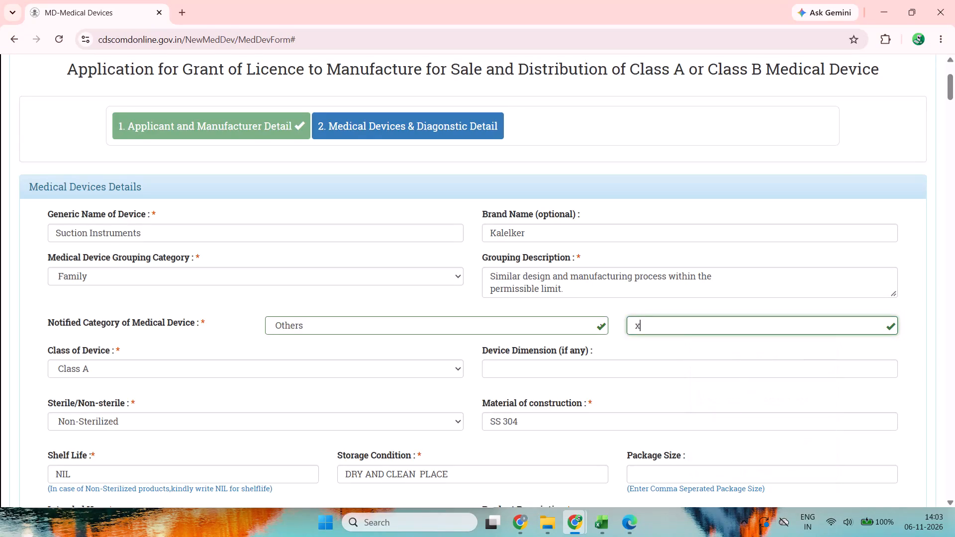
Save the modified Suction Instruments entry and close the confirmation.
{"action": "scroll", "coordinate": [671, 226], "scroll_direction": "down", "scroll_amount": 15}
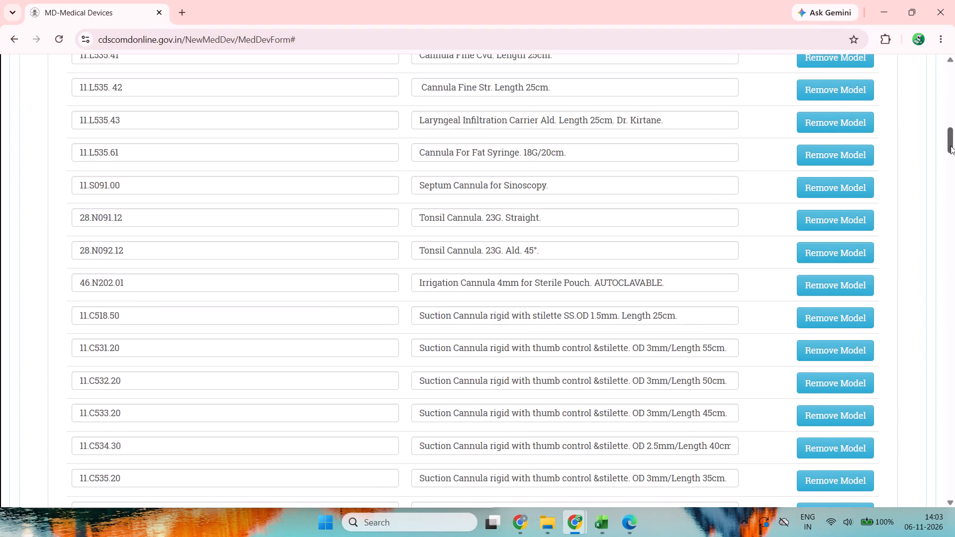
{"action": "left_click_drag", "start_coordinate": [952, 143], "coordinate": [950, 431]}
{"action": "scroll", "coordinate": [585, 405], "scroll_direction": "down", "scroll_amount": 8}
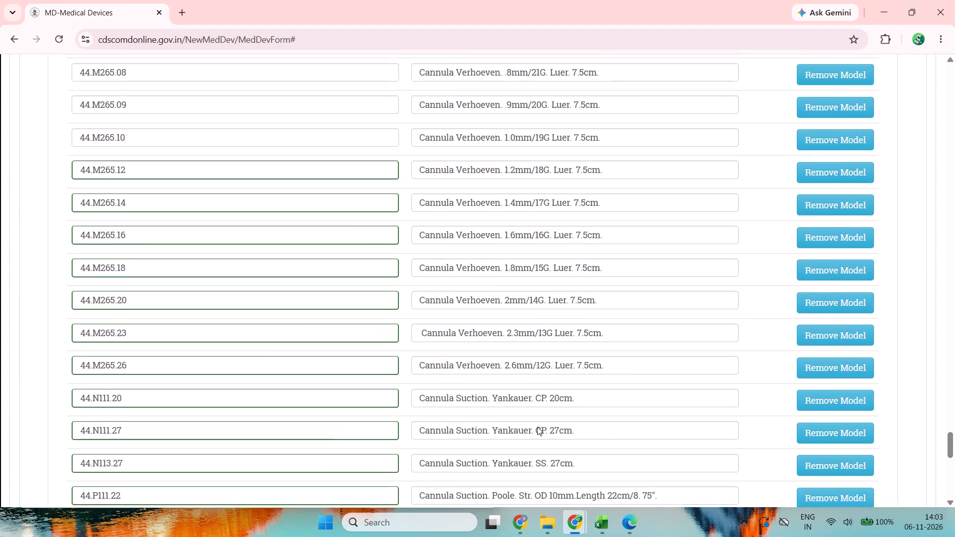
{"action": "scroll", "coordinate": [537, 427], "scroll_direction": "down", "scroll_amount": 8}
{"action": "scroll", "coordinate": [440, 374], "scroll_direction": "up", "scroll_amount": 4}
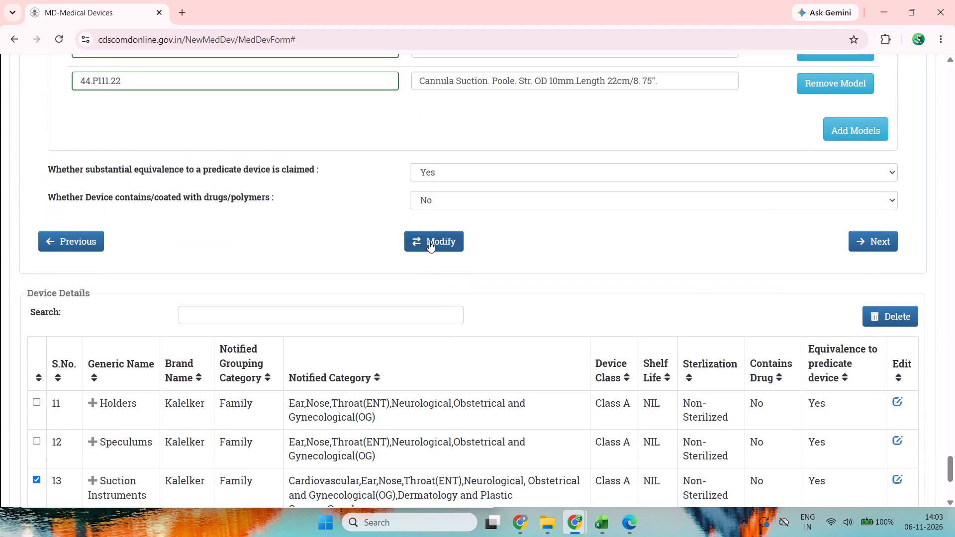
{"action": "left_click", "coordinate": [429, 242]}
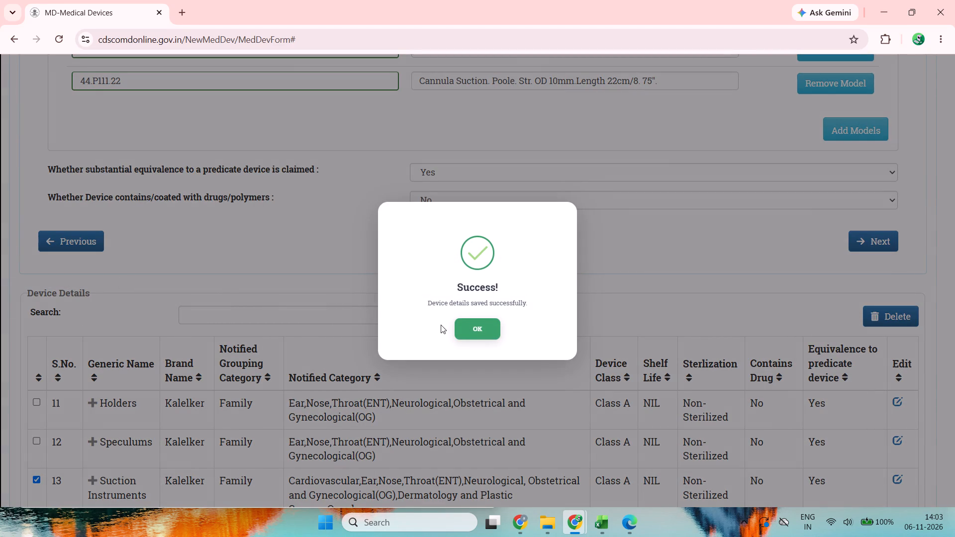
{"action": "left_click", "coordinate": [469, 327]}
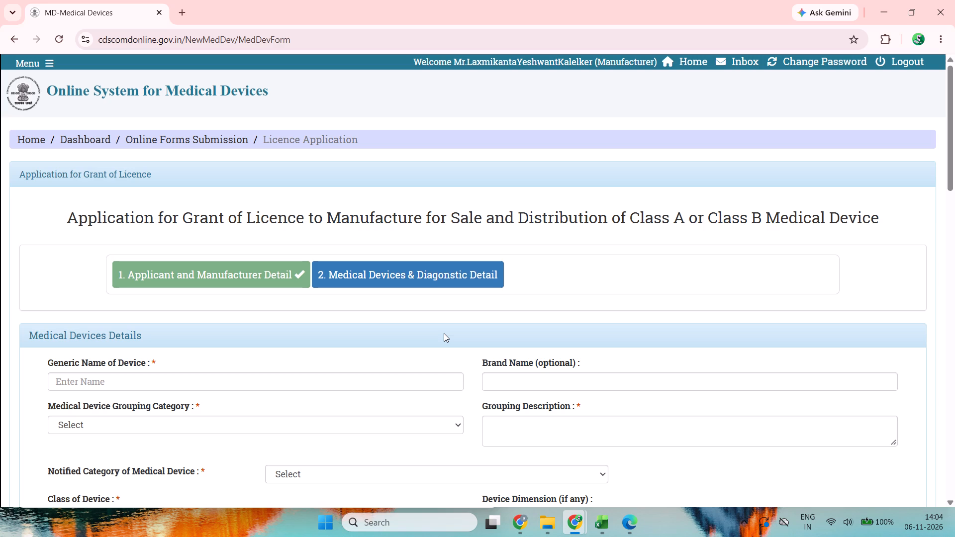
Select the Suction Instruments device on page 2 of the Device Details table and open it for editing.
{"action": "scroll", "coordinate": [284, 536], "scroll_direction": "down", "scroll_amount": 3}
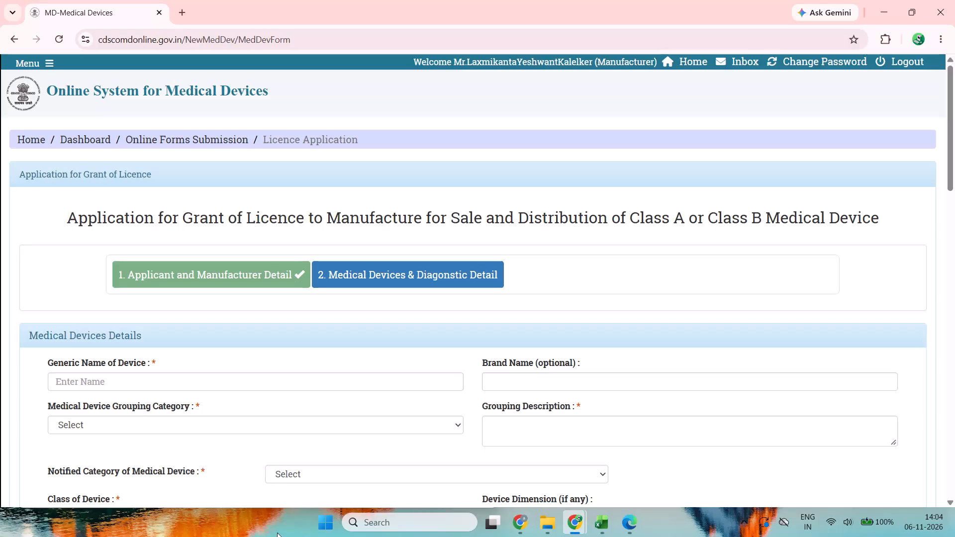
{"action": "scroll", "coordinate": [277, 533], "scroll_direction": "down", "scroll_amount": 20}
{"action": "scroll", "coordinate": [277, 533], "scroll_direction": "down", "scroll_amount": 2}
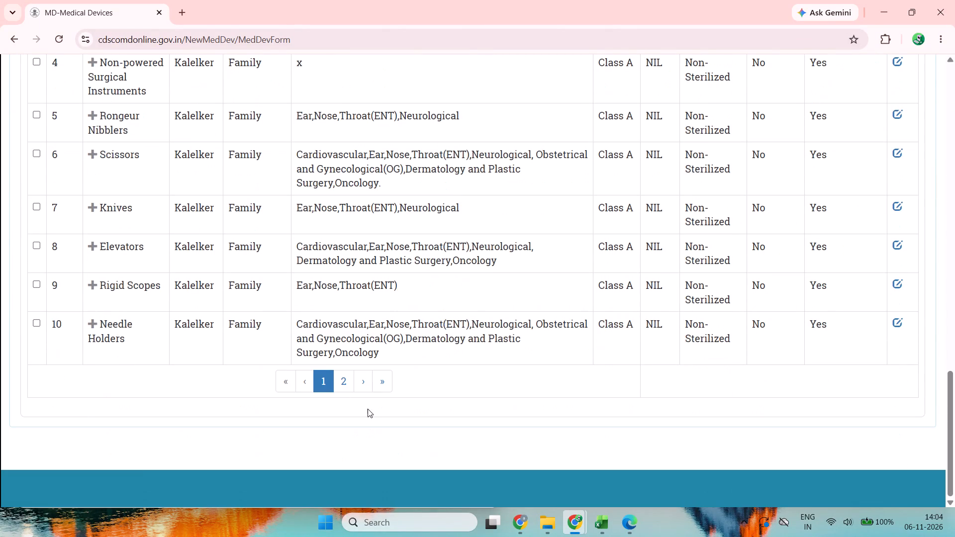
{"action": "left_click", "coordinate": [346, 385]}
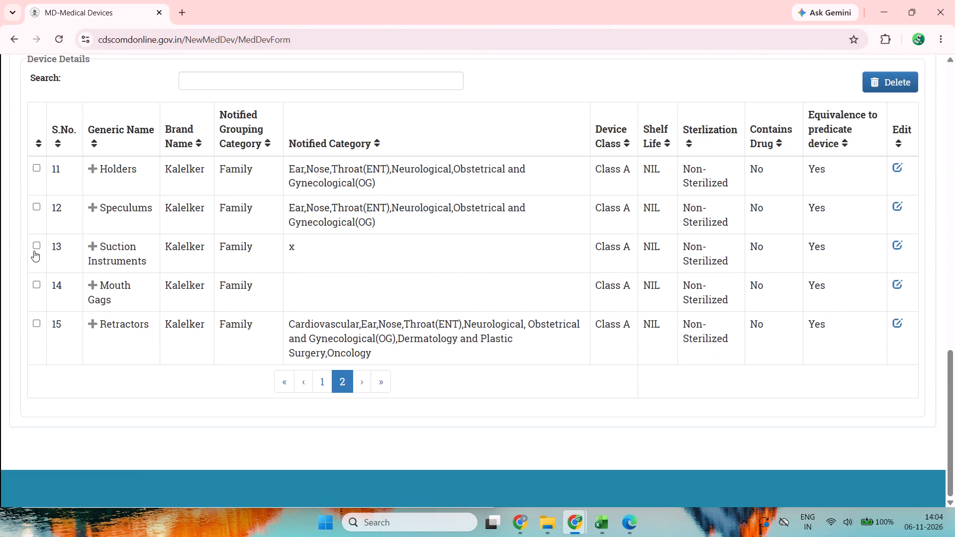
{"action": "left_click", "coordinate": [34, 246]}
{"action": "left_click", "coordinate": [896, 246]}
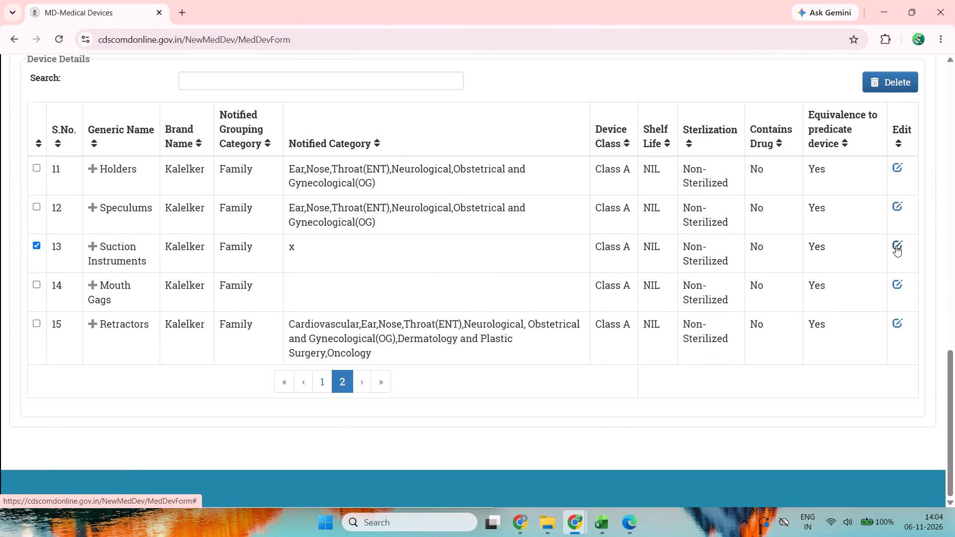
Expand the Models section of the Suction Instruments entry and add six empty model rows at the end of the list.
{"action": "scroll", "coordinate": [819, 321], "scroll_direction": "down", "scroll_amount": 18}
{"action": "scroll", "coordinate": [443, 436], "scroll_direction": "up", "scroll_amount": 4}
{"action": "scroll", "coordinate": [644, 422], "scroll_direction": "up", "scroll_amount": 3}
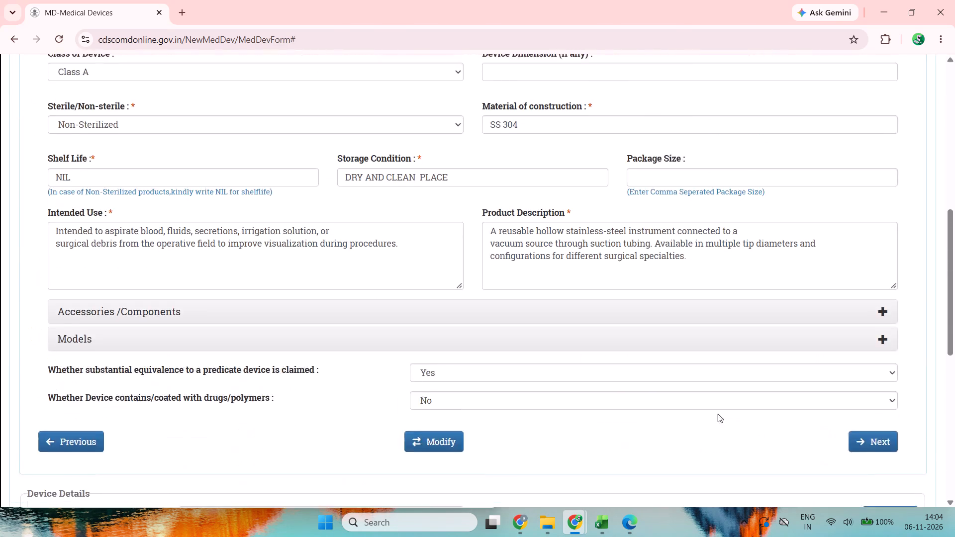
{"action": "scroll", "coordinate": [723, 414], "scroll_direction": "down", "scroll_amount": 2}
{"action": "left_click", "coordinate": [882, 217]}
{"action": "scroll", "coordinate": [525, 401], "scroll_direction": "down", "scroll_amount": 4}
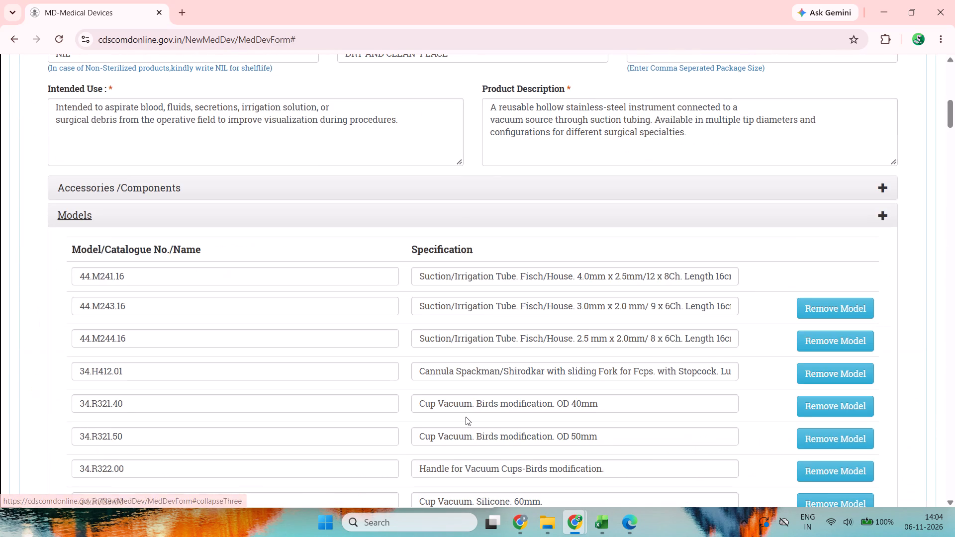
{"action": "scroll", "coordinate": [466, 417], "scroll_direction": "down", "scroll_amount": 20}
{"action": "scroll", "coordinate": [466, 417], "scroll_direction": "down", "scroll_amount": 20}
{"action": "scroll", "coordinate": [466, 417], "scroll_direction": "down", "scroll_amount": 7}
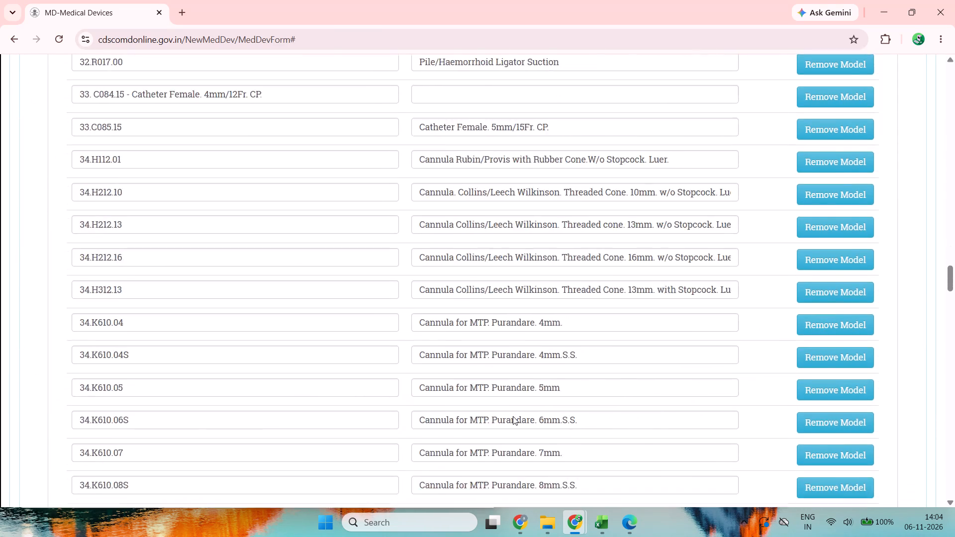
{"action": "scroll", "coordinate": [513, 416], "scroll_direction": "down", "scroll_amount": 20}
{"action": "scroll", "coordinate": [513, 416], "scroll_direction": "down", "scroll_amount": 20}
{"action": "scroll", "coordinate": [513, 416], "scroll_direction": "down", "scroll_amount": 6}
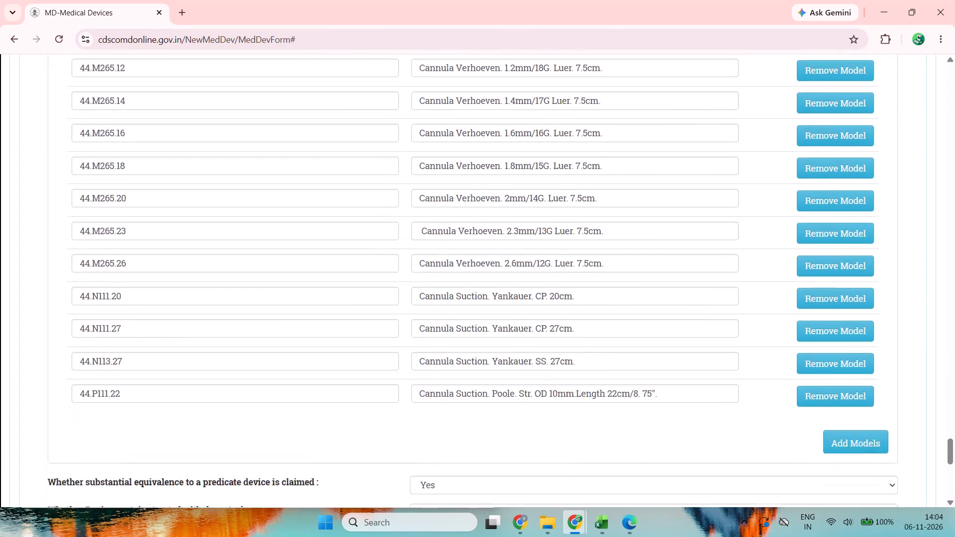
{"action": "scroll", "coordinate": [607, 398], "scroll_direction": "down", "scroll_amount": 5}
{"action": "scroll", "coordinate": [772, 376], "scroll_direction": "up", "scroll_amount": 3}
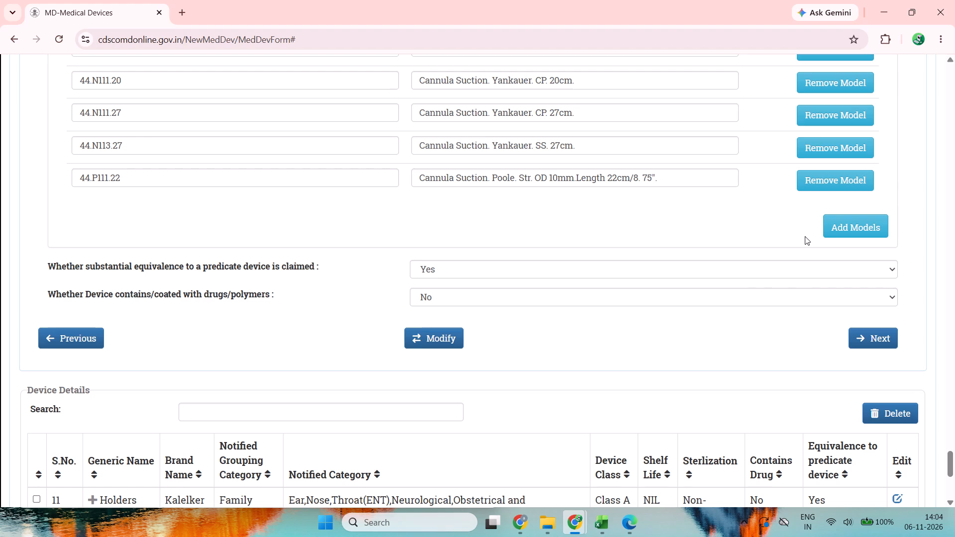
{"action": "left_click", "coordinate": [827, 235]}
{"action": "key", "text": "Return"}
{"action": "key", "text": "Return"}
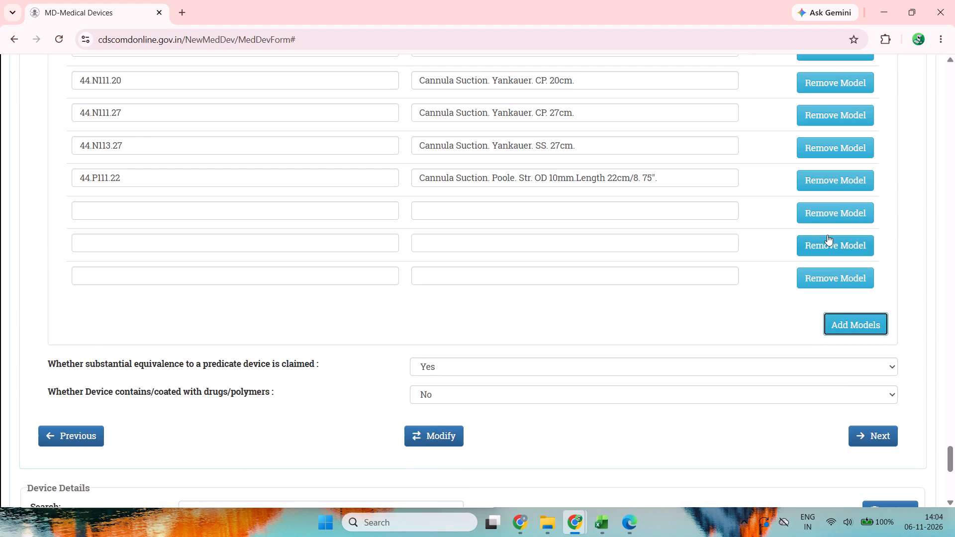
{"action": "key", "text": "Return"}
{"action": "key", "text": "Return"}
{"action": "key", "text": "Return"}
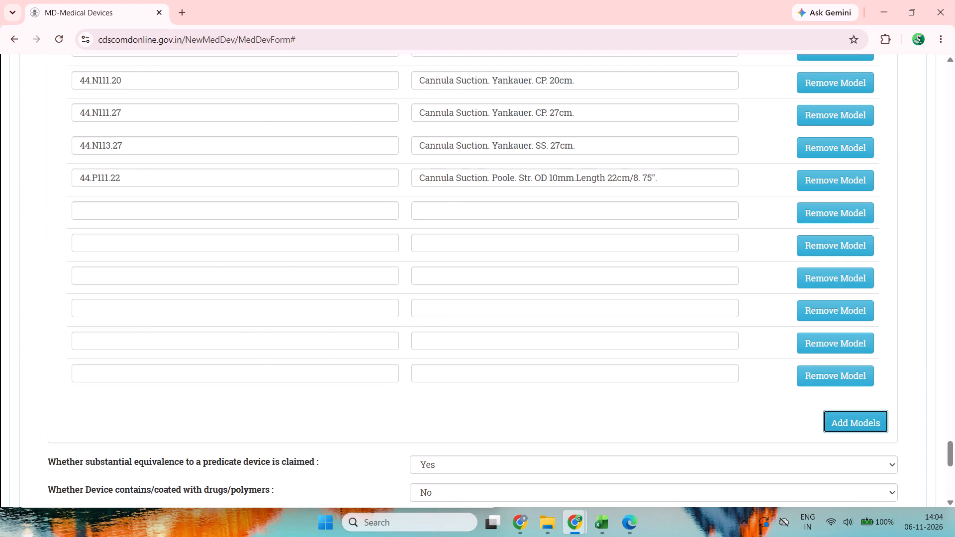
Switch to the CDSCO_Cannula_Suction_Model_List workbook in Excel and search for the description "Cannula Suction. Poole. Str. OD 10mm.Length 22cm/8. 75".".
{"action": "key", "text": "alt+Tab"}
{"action": "key", "text": "alt+Tab"}
{"action": "key", "text": "alt+Tab"}
{"action": "key", "text": "alt+Tab"}
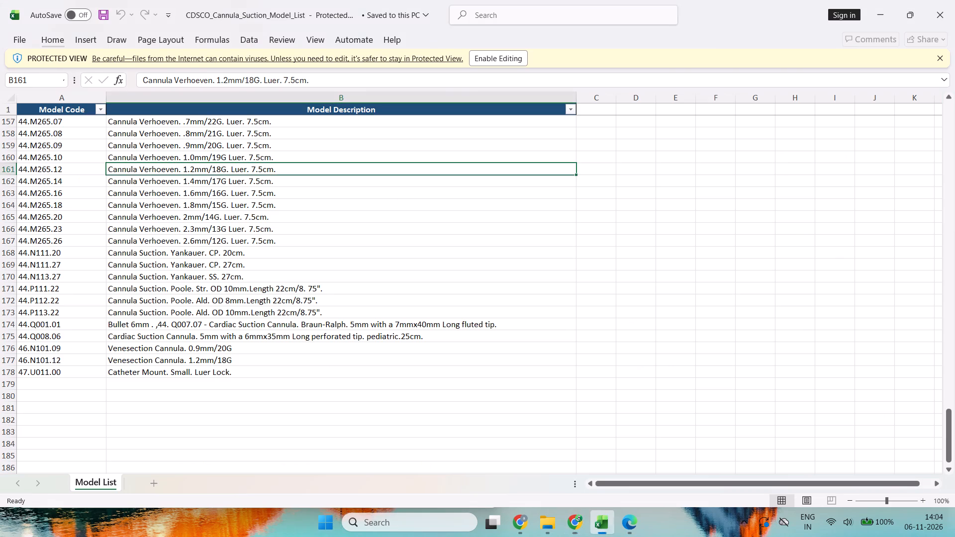
{"action": "key", "text": "ctrl+f"}
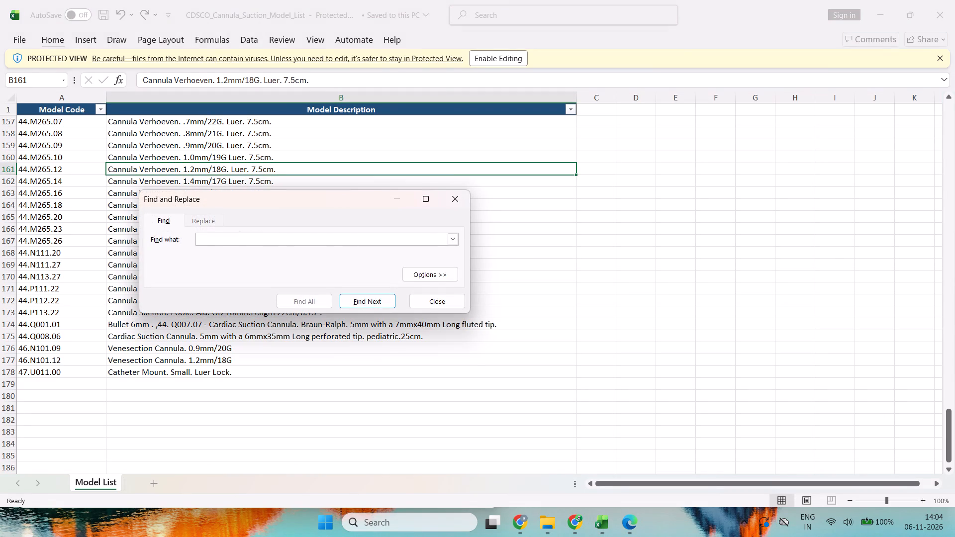
{"action": "key", "text": "ctrl+v"}
{"action": "left_click", "coordinate": [370, 302]}
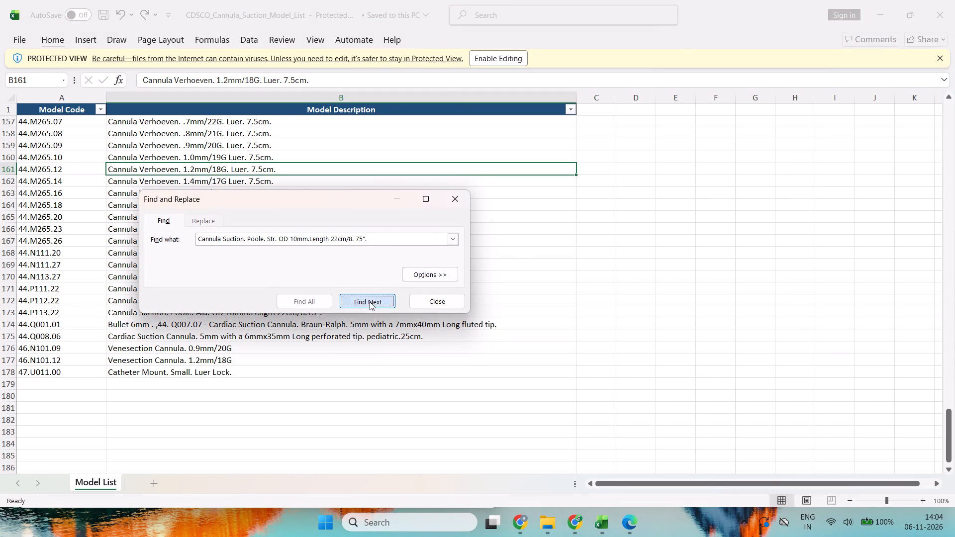
{"action": "left_click", "coordinate": [390, 293]}
{"action": "left_click", "coordinate": [388, 282]}
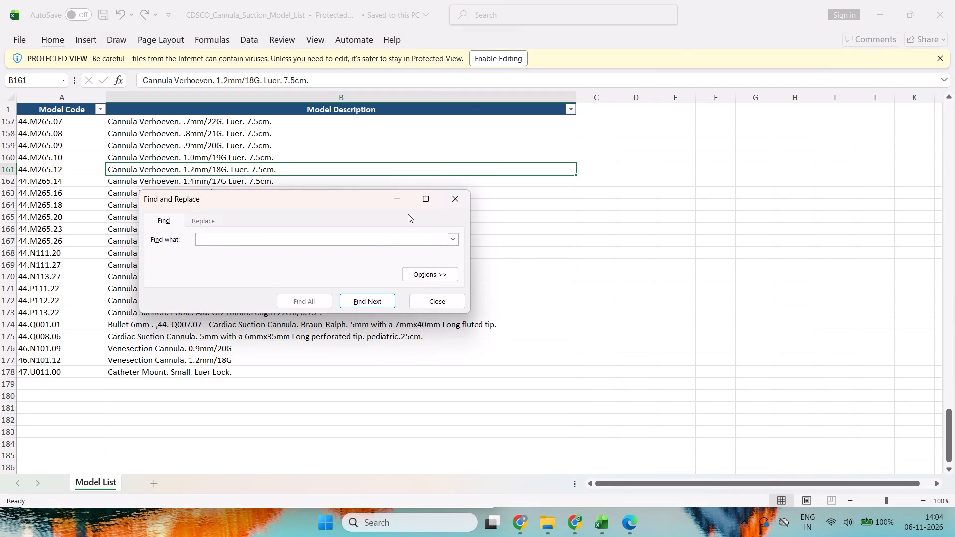
{"action": "left_click", "coordinate": [450, 197]}
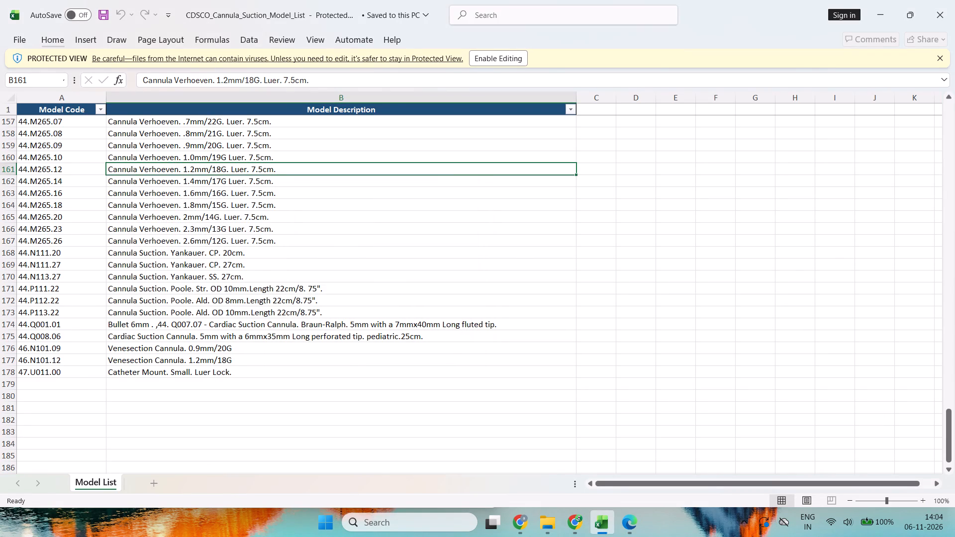
Copy model number 44.P111.22 from the CDSCO form in Chrome and search for it in the Excel model list.
{"action": "key", "text": "alt+Tab"}
{"action": "left_click_drag", "start_coordinate": [138, 180], "coordinate": [22, 183]}
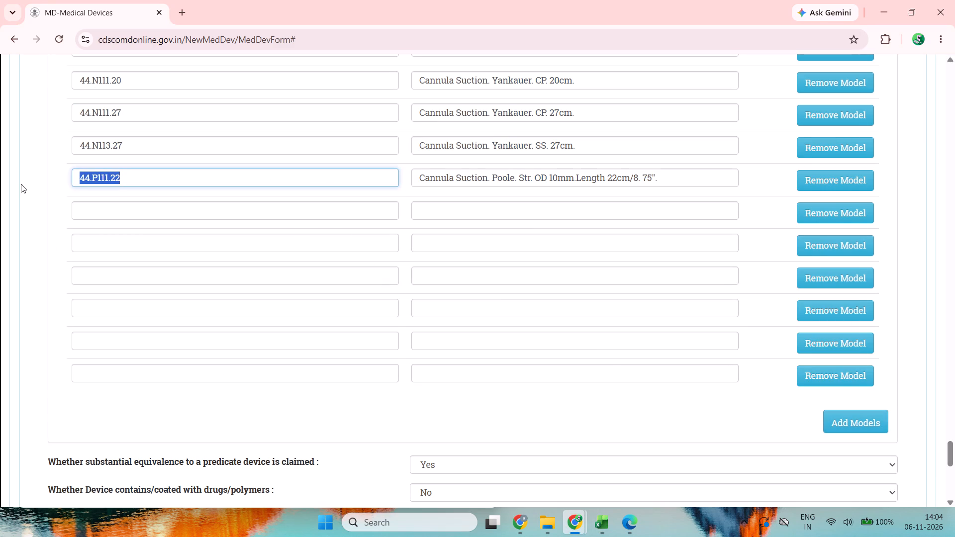
{"action": "key", "text": "ctrl+c"}
{"action": "key", "text": "alt+Tab"}
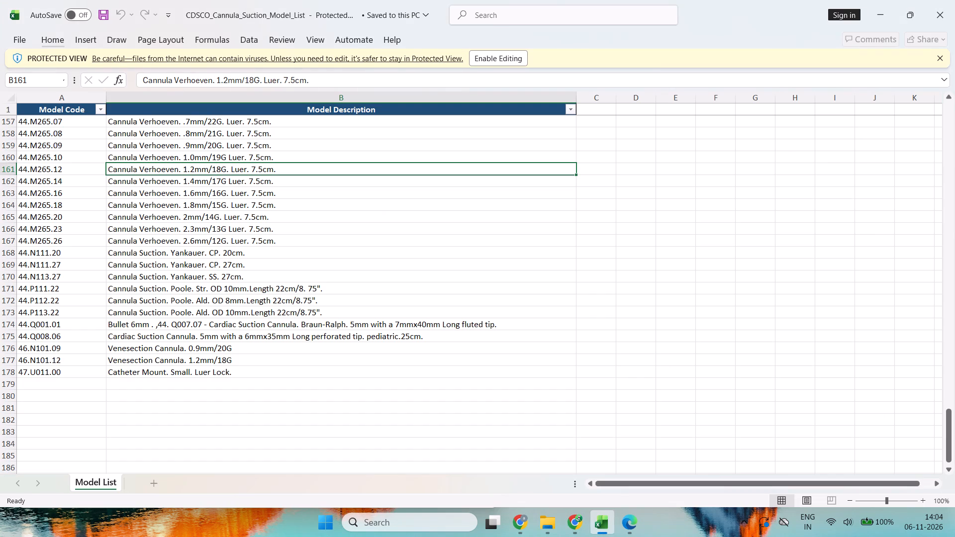
{"action": "key", "text": "ctrl+f"}
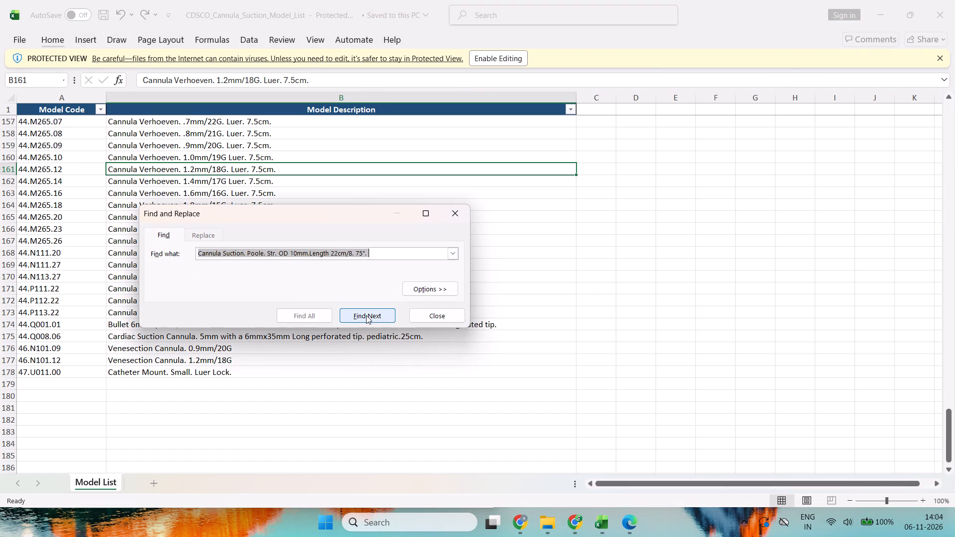
{"action": "key", "text": "ctrl+v"}
{"action": "left_click", "coordinate": [371, 314]}
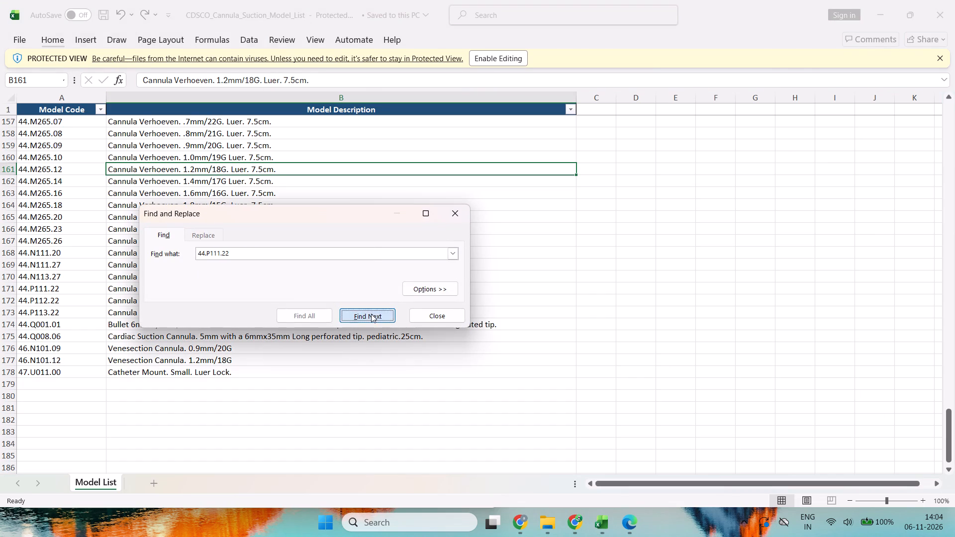
{"action": "left_click", "coordinate": [456, 214]}
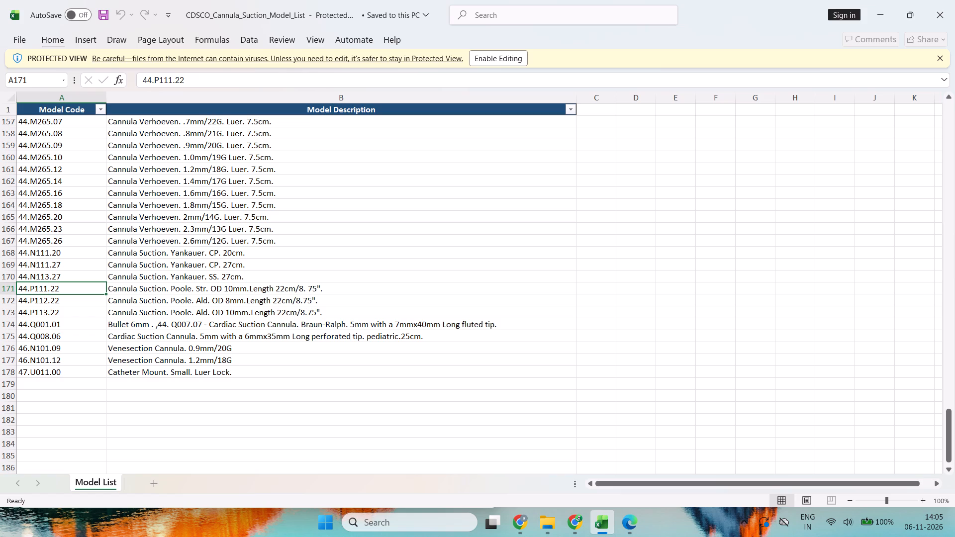
Replace the specification of model 44.P111.22 in the Chrome form with its description from the Excel model list.
{"action": "key", "text": "Tab"}
{"action": "key", "text": "ctrl+c"}
{"action": "key", "text": "alt+Tab"}
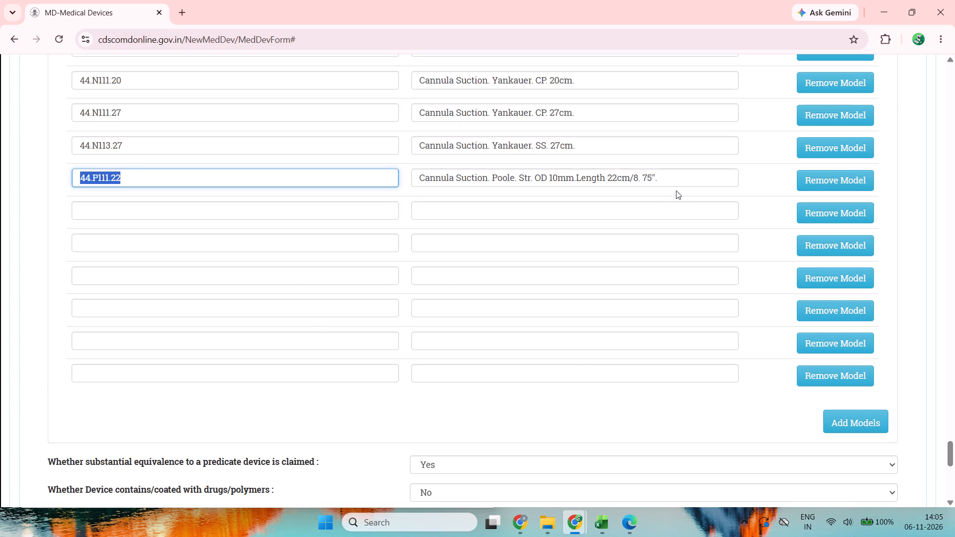
{"action": "left_click_drag", "start_coordinate": [683, 178], "coordinate": [307, 196]}
{"action": "key", "text": "ctrl+v"}
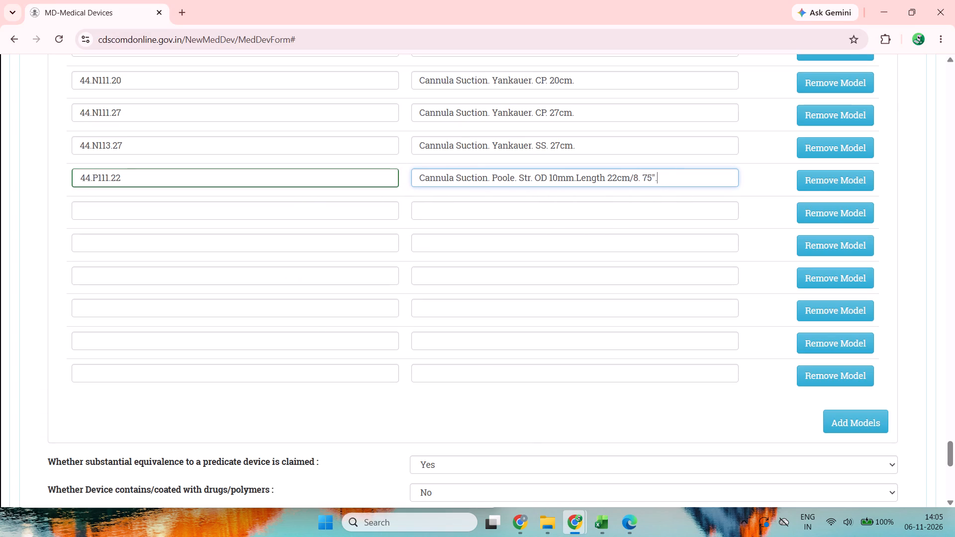
Copy model 44.P112.22 from the Excel list into the form's next empty row, with specification "Cannula Suction. Poole. Ald. OD 8mm.Length 22cm/8.75".".
{"action": "left_click", "coordinate": [223, 215]}
{"action": "key", "text": "alt+Tab"}
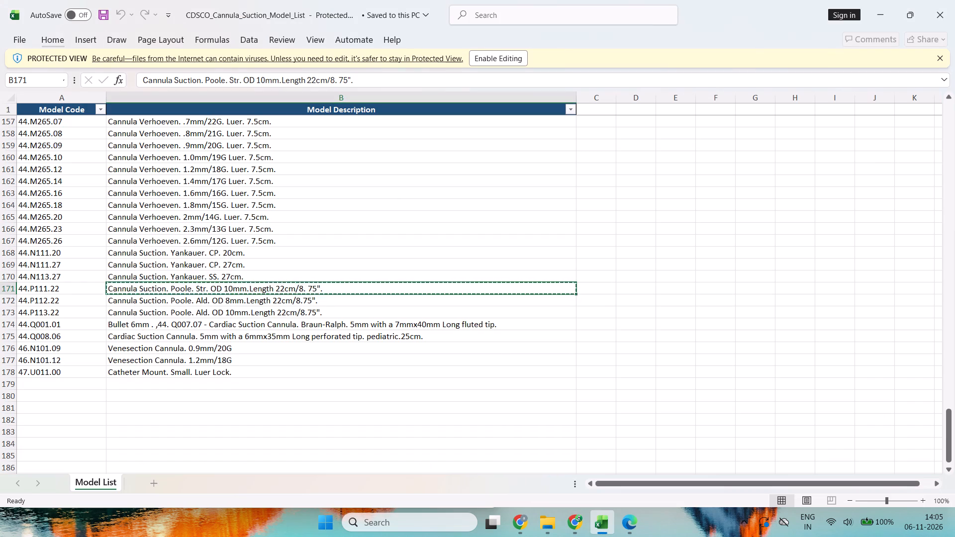
{"action": "key", "text": "Down"}
{"action": "key", "text": "Left"}
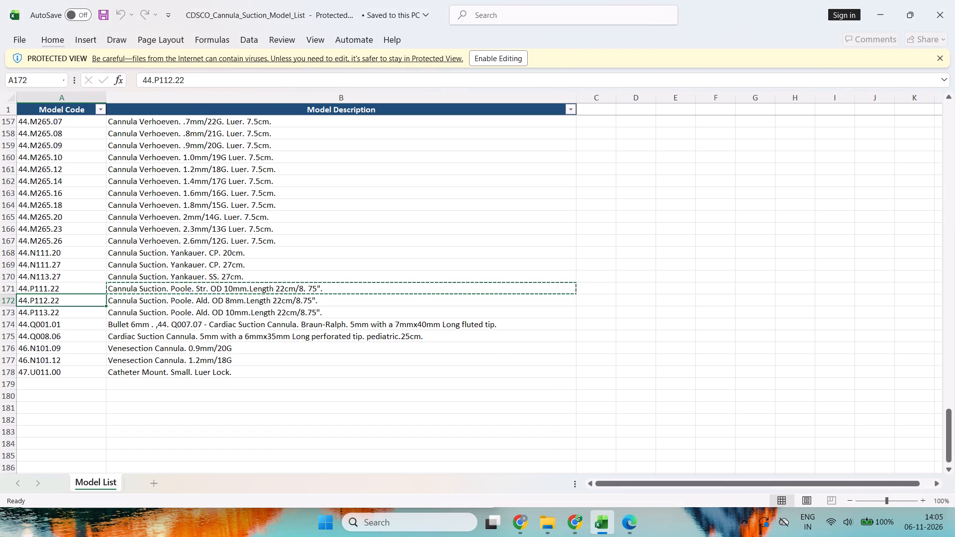
{"action": "key", "text": "ctrl+c"}
{"action": "key", "text": "Tab"}
{"action": "key", "text": "Tab"}
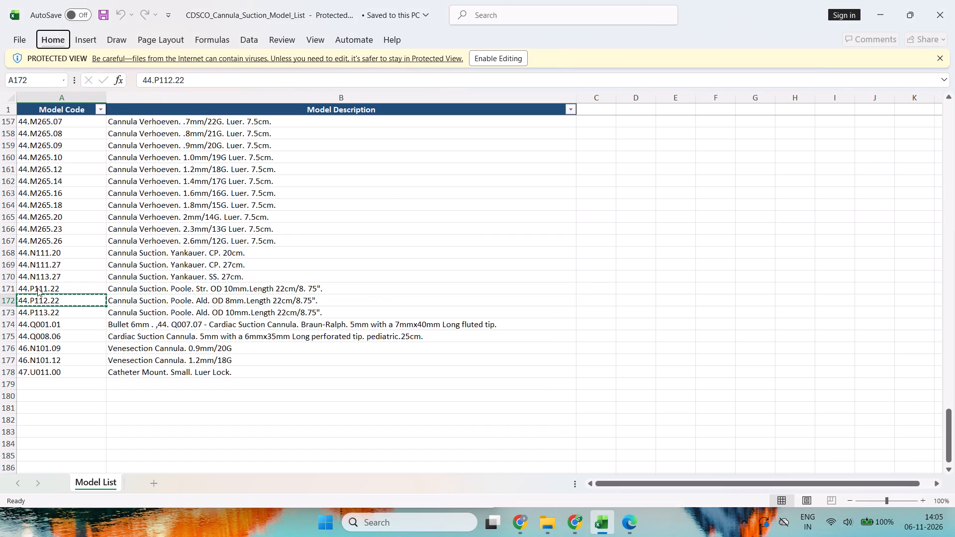
{"action": "key", "text": "alt+Tab"}
{"action": "key", "text": "Tab"}
{"action": "key", "text": "Tab"}
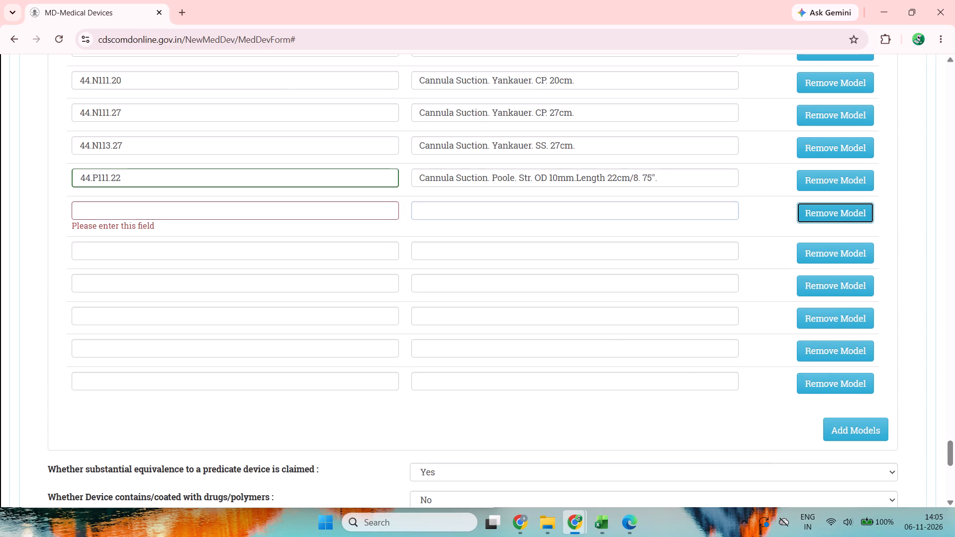
{"action": "left_click", "coordinate": [102, 209]}
{"action": "key", "text": "ctrl+v"}
{"action": "key", "text": "alt+Tab"}
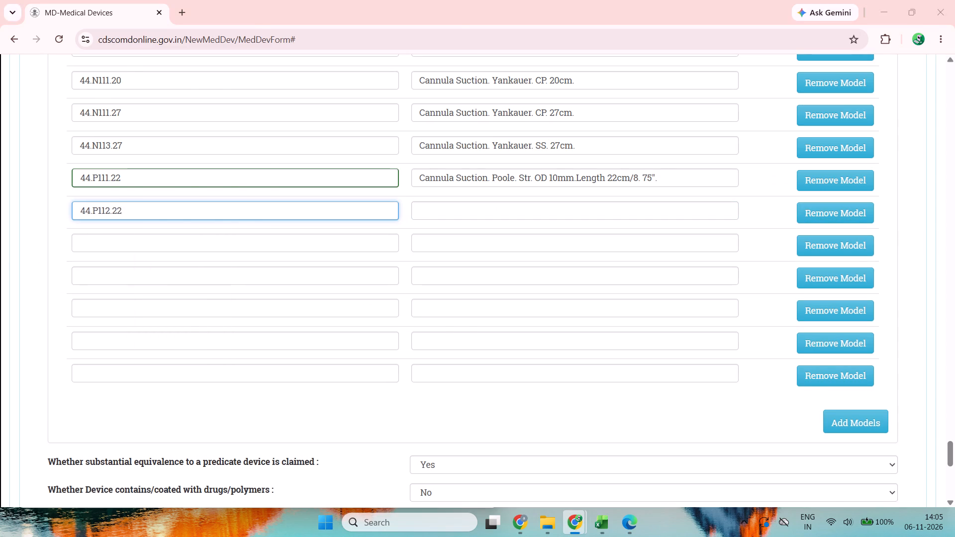
{"action": "key", "text": "Tab"}
{"action": "key", "text": "ctrl+c"}
{"action": "key", "text": "alt+Tab"}
{"action": "key", "text": "Tab"}
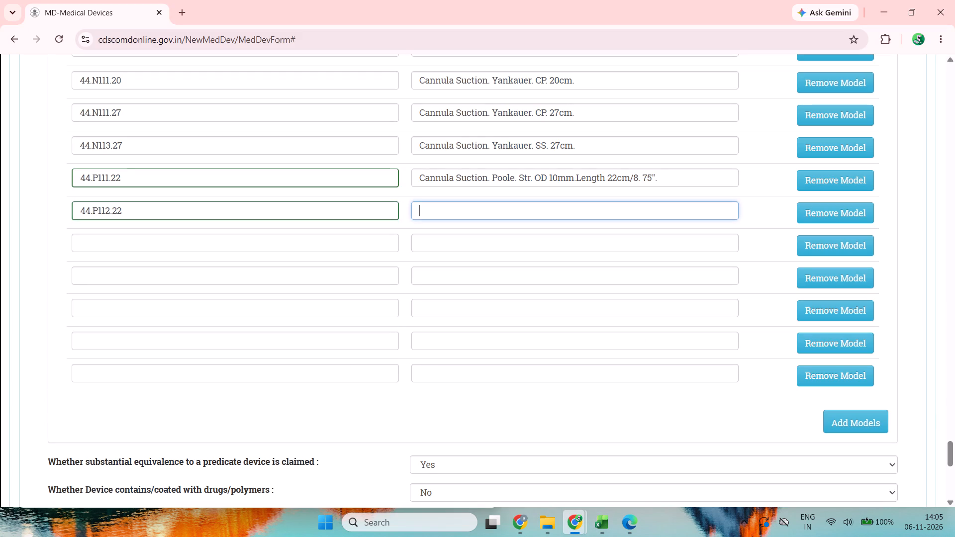
{"action": "key", "text": "ctrl+v"}
Copy model 44.P113.22 from the Excel list into the form's next empty row, with specification "Cannula Suction. Poole. Ald. OD 10mm.Length 22cm/8.75".".
{"action": "key", "text": "alt+Tab"}
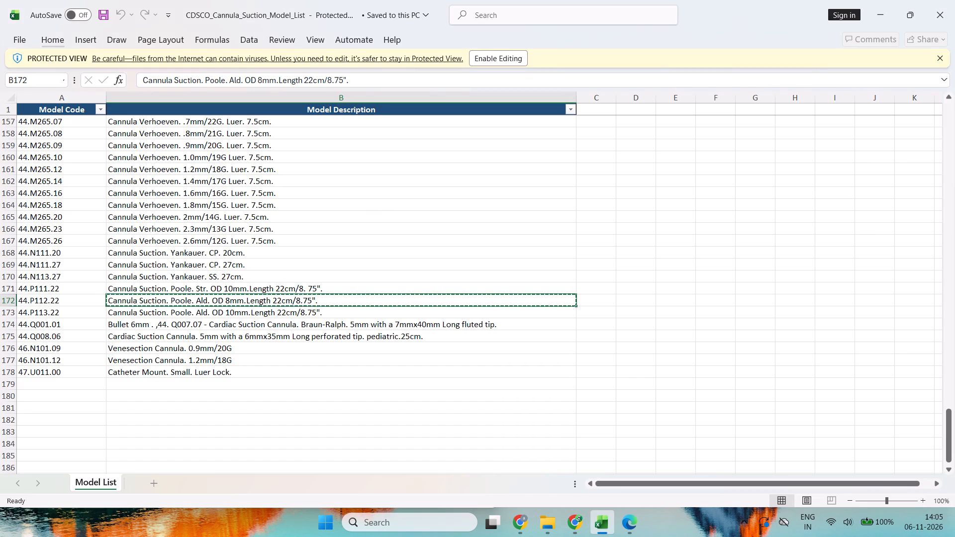
{"action": "key", "text": "Down"}
{"action": "key", "text": "Left"}
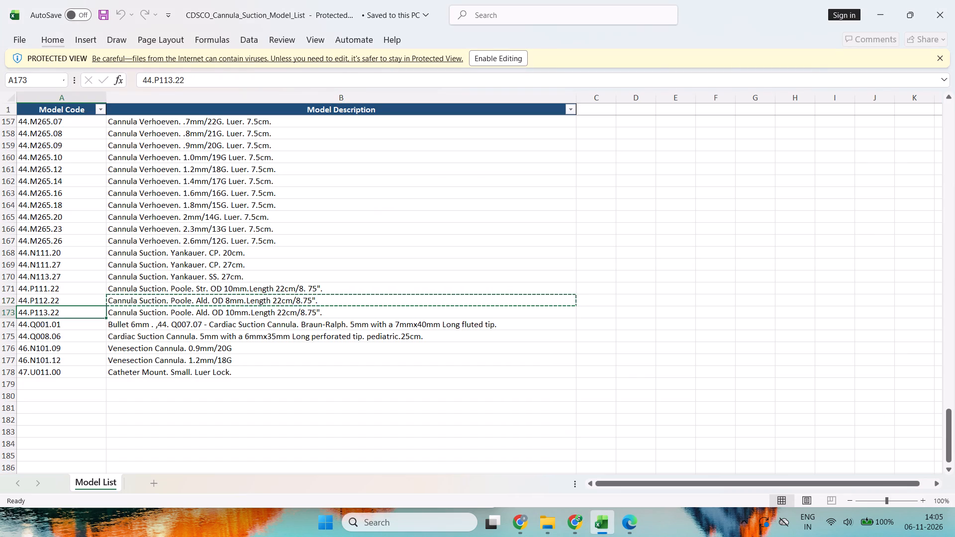
{"action": "key", "text": "ctrl+v"}
{"action": "key", "text": "ctrl+c"}
{"action": "key", "text": "alt+Tab"}
{"action": "key", "text": "Tab"}
{"action": "key", "text": "Tab"}
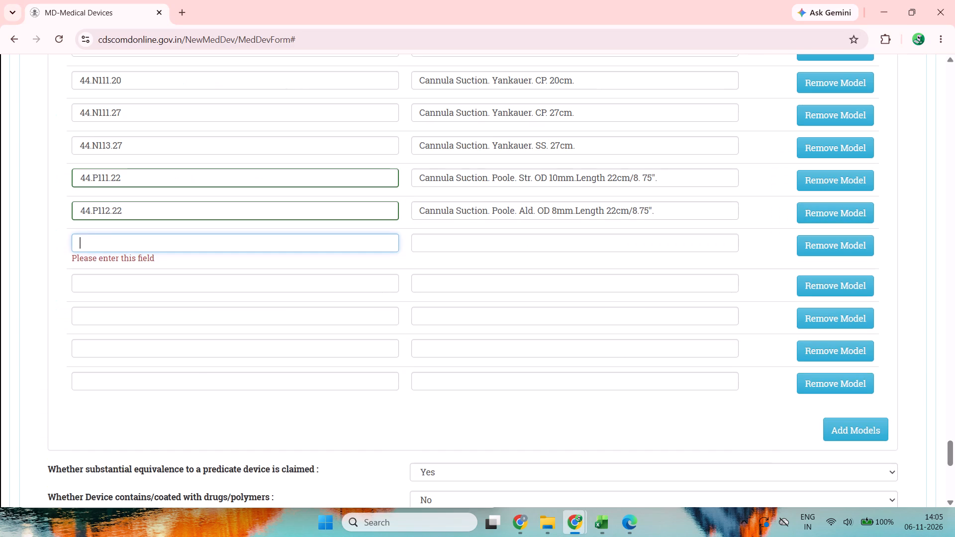
{"action": "key", "text": "ctrl+v"}
{"action": "key", "text": "alt+Tab"}
{"action": "key", "text": "Tab"}
{"action": "key", "text": "ctrl+c"}
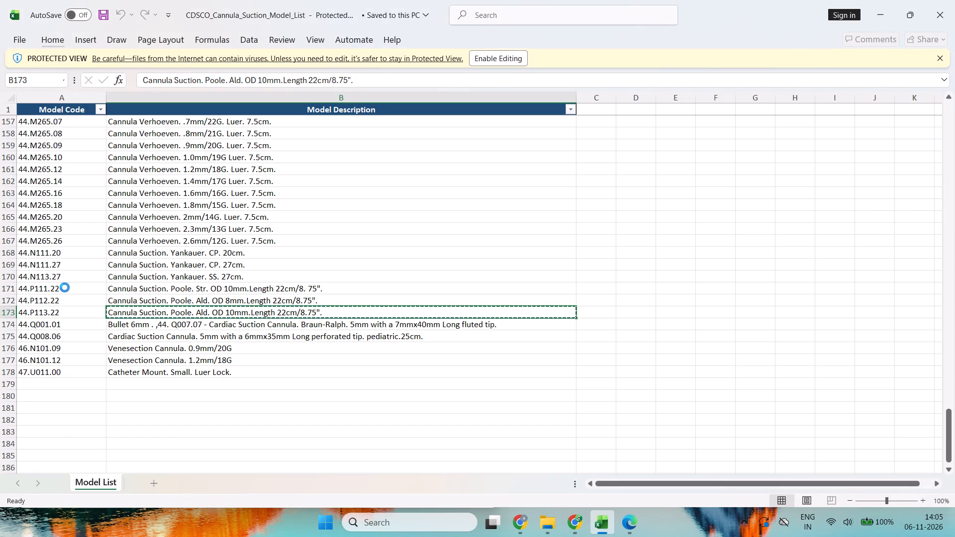
{"action": "key", "text": "alt+Tab"}
{"action": "key", "text": "Tab"}
{"action": "key", "text": "ctrl+v"}
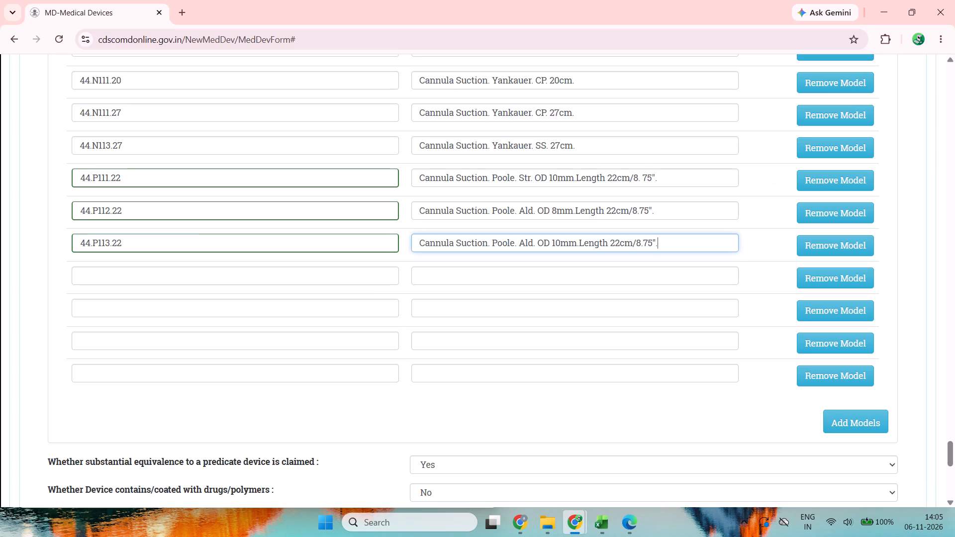
Copy model 44.Q001.01 from the Excel list into the form's next empty row, with its "Bullet 6mm" Braun-Ralph Cardiac Suction Cannula description as specification.
{"action": "key", "text": "alt+Tab"}
{"action": "key", "text": "Down"}
{"action": "key", "text": "Left"}
{"action": "key", "text": "ctrl+x"}
{"action": "key", "text": "alt+Tab"}
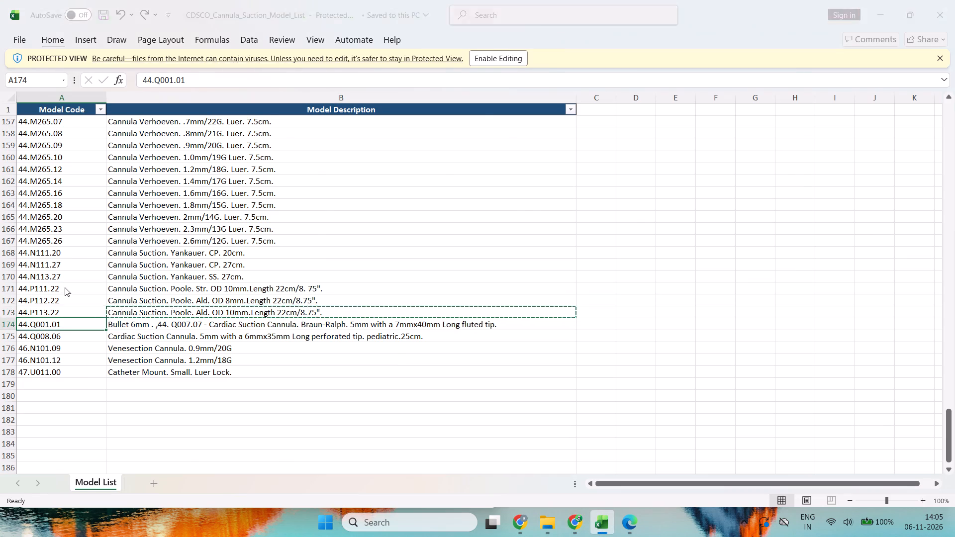
{"action": "key", "text": "Tab"}
{"action": "key", "text": "alt+Tab"}
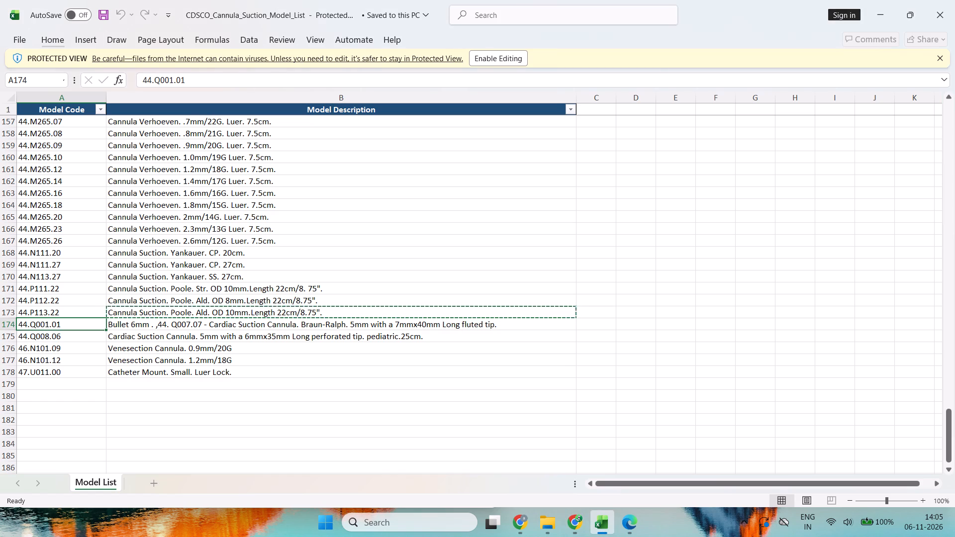
{"action": "key", "text": "ctrl+c"}
{"action": "key", "text": "Tab"}
{"action": "key", "text": "alt+Tab"}
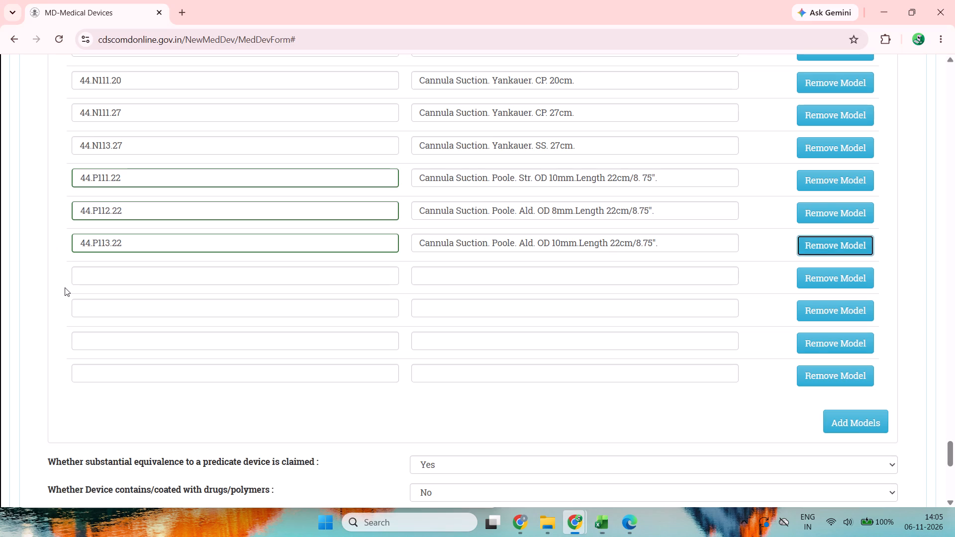
{"action": "key", "text": "Tab"}
{"action": "key", "text": "Tab"}
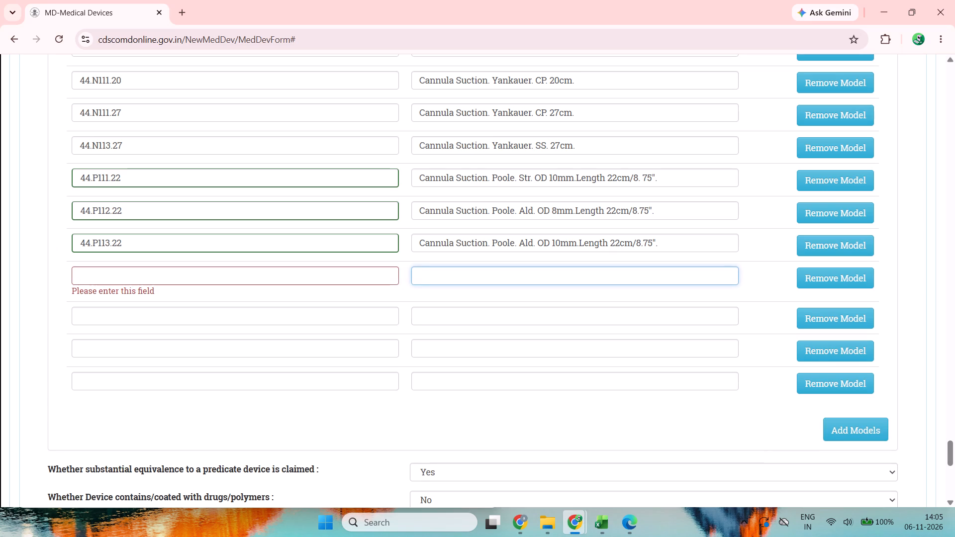
{"action": "left_click", "coordinate": [94, 283]}
{"action": "key", "text": "ctrl+v"}
{"action": "key", "text": "alt+Tab"}
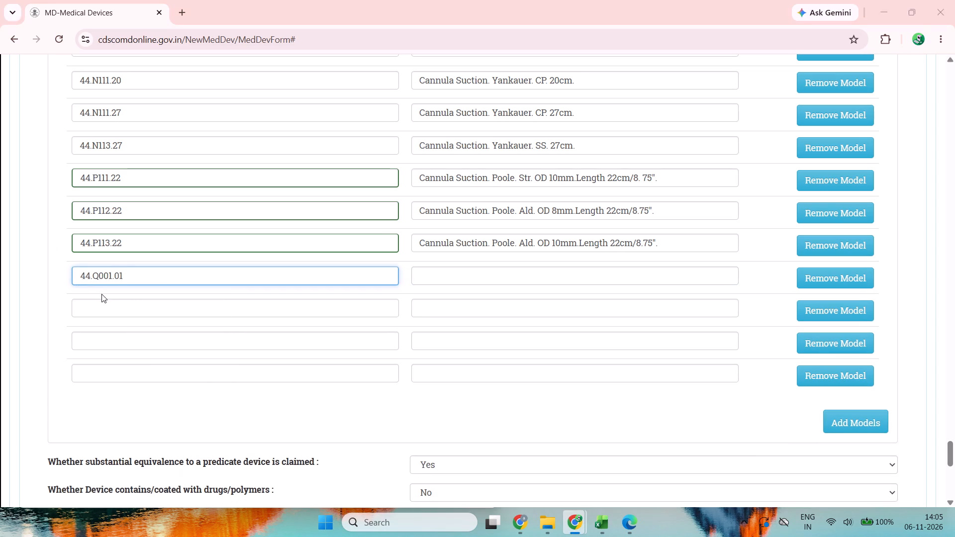
{"action": "key", "text": "Tab"}
{"action": "key", "text": "ctrl+c"}
{"action": "key", "text": "alt+Tab"}
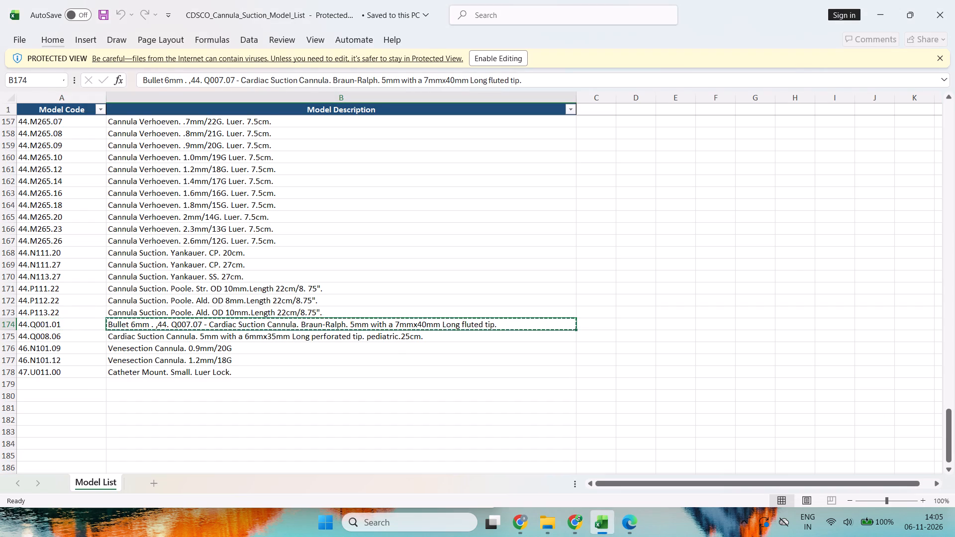
{"action": "key", "text": "Tab"}
{"action": "key", "text": "ctrl+v"}
Copy model 44.Q008.06 from the Excel list into the form's next empty row, with specification "Cardiac Suction Cannula. 5mm with a 6mmx35mm Long perforated tip. pediatric.25cm.".
{"action": "key", "text": "alt+Tab"}
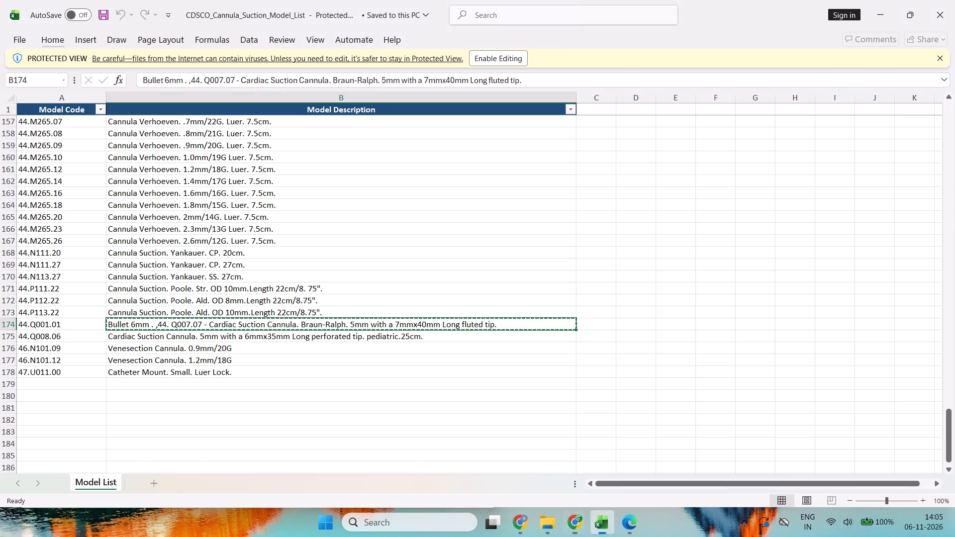
{"action": "key", "text": "Down"}
{"action": "key", "text": "Left"}
{"action": "key", "text": "ctrl+c"}
{"action": "key", "text": "alt+Tab"}
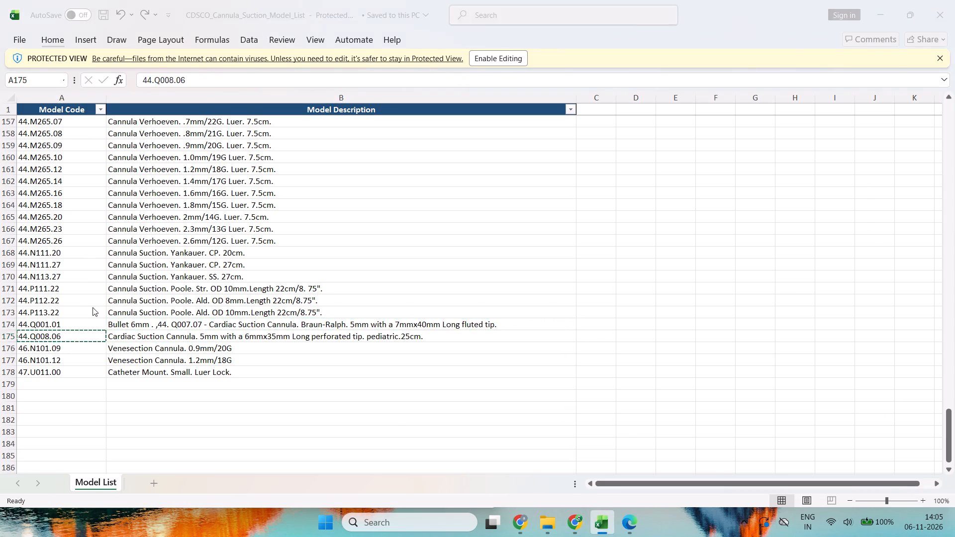
{"action": "key", "text": "Tab"}
{"action": "key", "text": "Tab"}
{"action": "key", "text": "ctrl+v"}
{"action": "key", "text": "alt+Tab"}
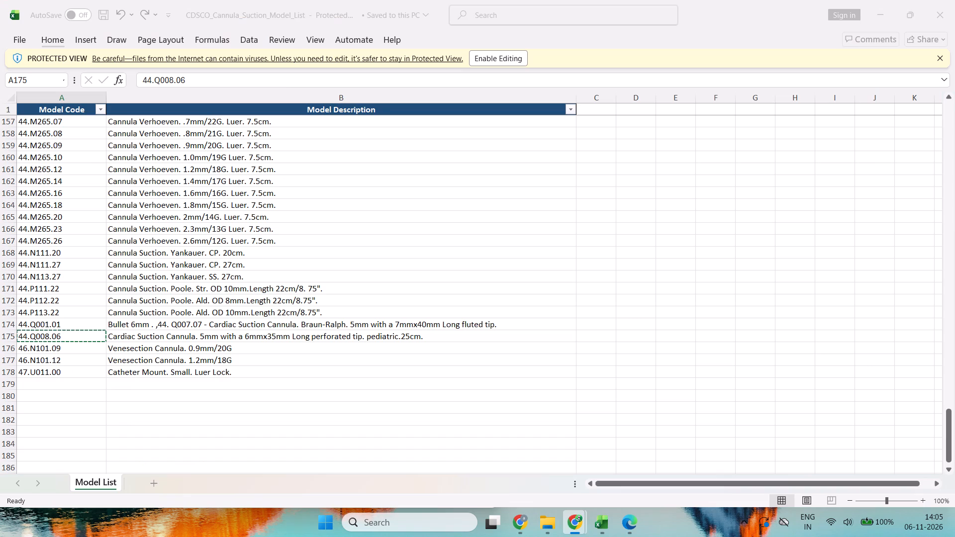
{"action": "key", "text": "Tab"}
{"action": "key", "text": "ctrl+c"}
{"action": "key", "text": "alt+Tab"}
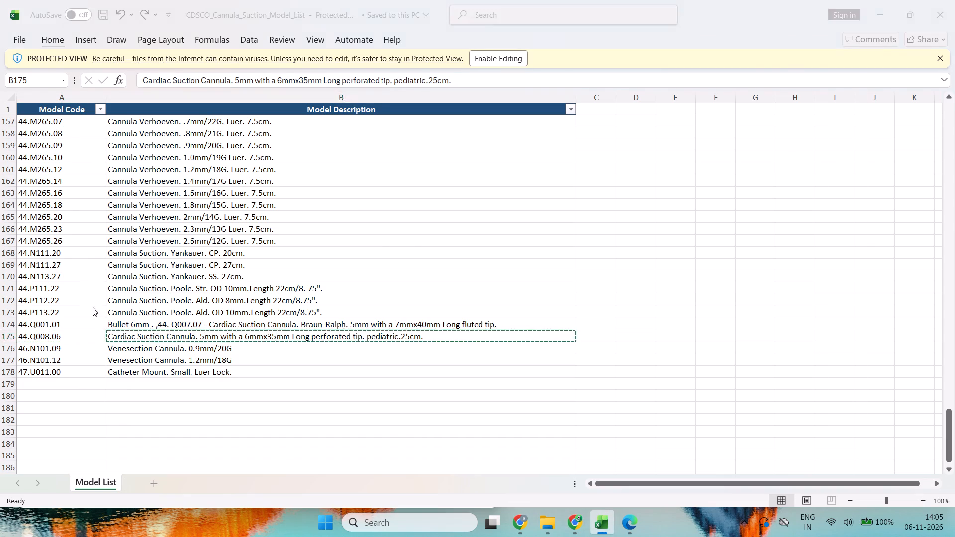
{"action": "key", "text": "Tab"}
{"action": "key", "text": "ctrl+v"}
Copy model 46.N101.09 from the Excel list into the form's next empty row, with specification "Venesection Cannula. 0.9mm/20G".
{"action": "key", "text": "alt+Tab"}
{"action": "key", "text": "Tab"}
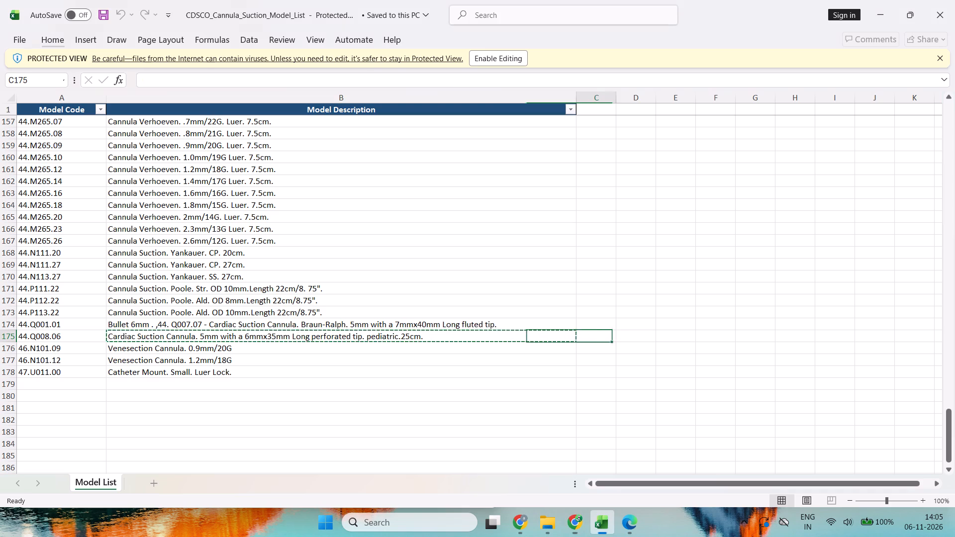
{"action": "key", "text": "Tab"}
{"action": "key", "text": "Tab"}
{"action": "key", "text": "Down"}
{"action": "key", "text": "Left"}
{"action": "key", "text": "Left"}
{"action": "key", "text": "Left"}
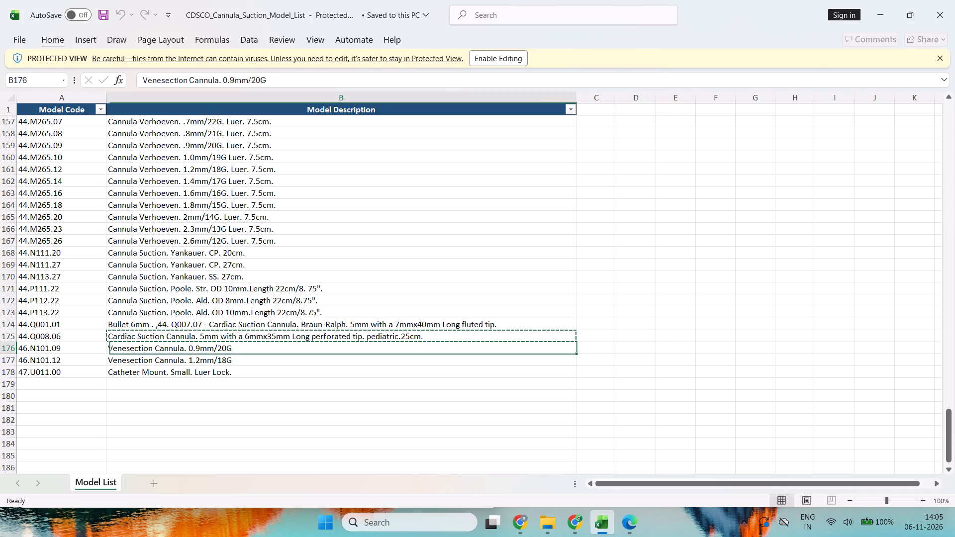
{"action": "key", "text": "Left"}
{"action": "key", "text": "ctrl+c"}
{"action": "key", "text": "alt+Tab"}
{"action": "key", "text": "Tab"}
{"action": "key", "text": "Tab"}
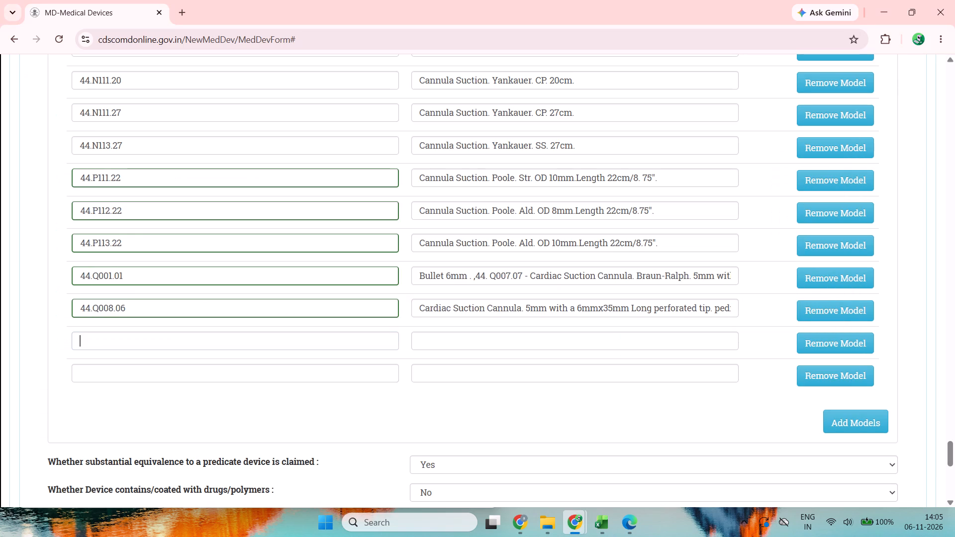
{"action": "key", "text": "ctrl+v"}
{"action": "key", "text": "alt+Tab"}
{"action": "key", "text": "Tab"}
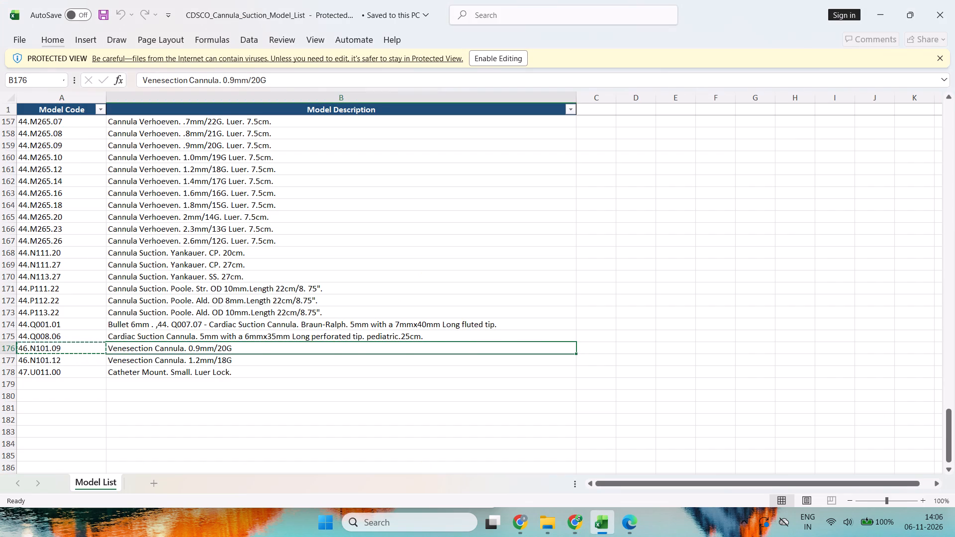
{"action": "key", "text": "ctrl+c"}
{"action": "key", "text": "alt+Tab"}
{"action": "key", "text": "Tab"}
{"action": "key", "text": "ctrl+v"}
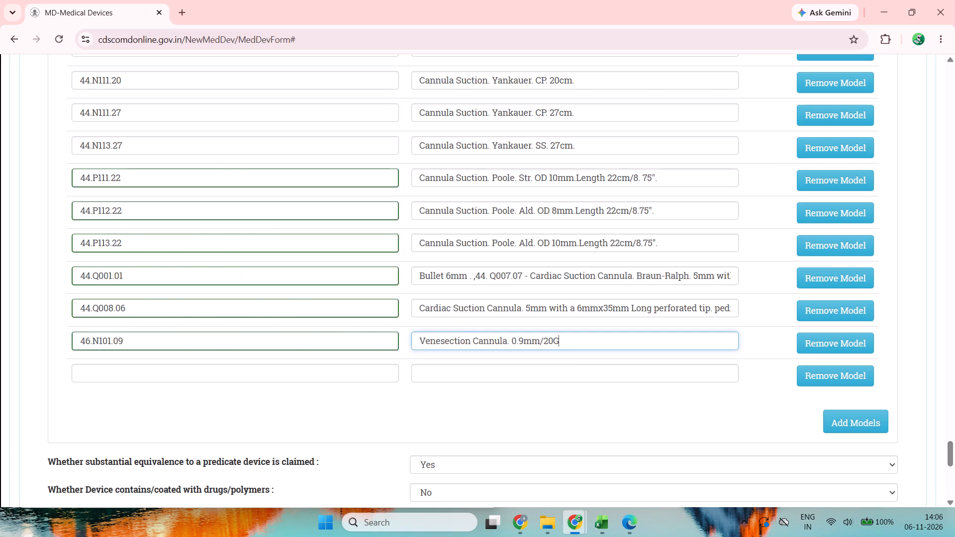
Copy model 46.N101.12 from the Excel list into the form's last empty row, with specification "Venesection Cannula. 1.2mm/18G".
{"action": "key", "text": "alt+Tab"}
{"action": "key", "text": "Down"}
{"action": "key", "text": "Left"}
{"action": "key", "text": "ctrl+x"}
{"action": "key", "text": "alt+Tab"}
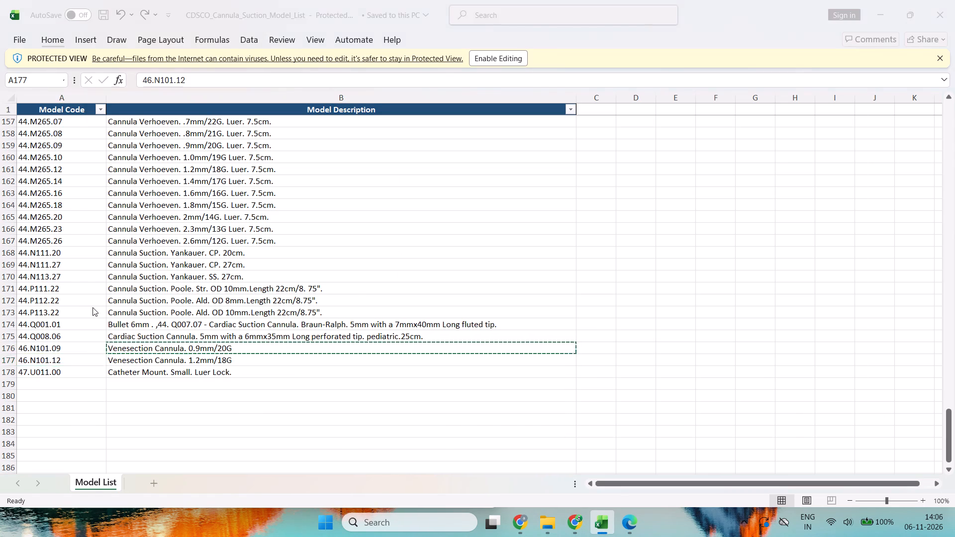
{"action": "key", "text": "alt+Tab"}
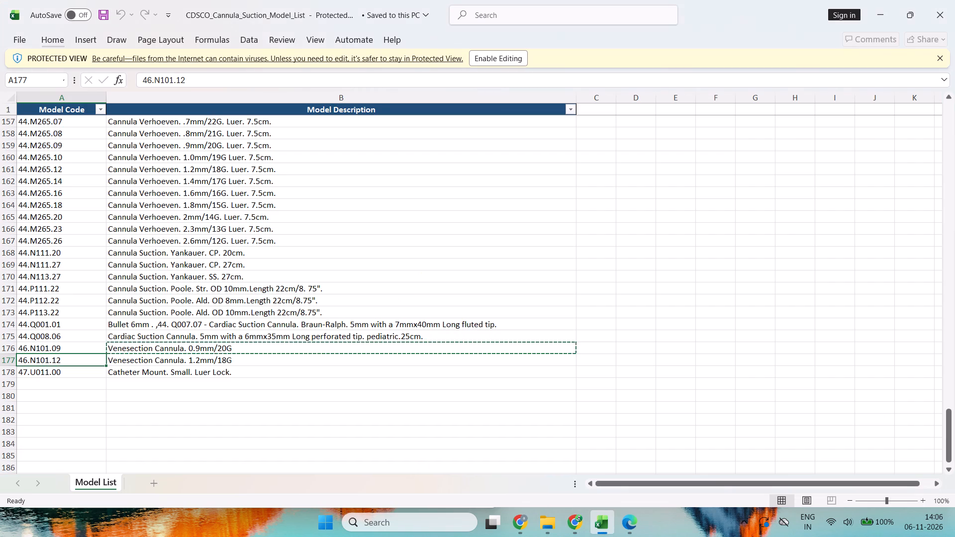
{"action": "key", "text": "ctrl+c"}
{"action": "key", "text": "alt+Tab"}
{"action": "key", "text": "Tab"}
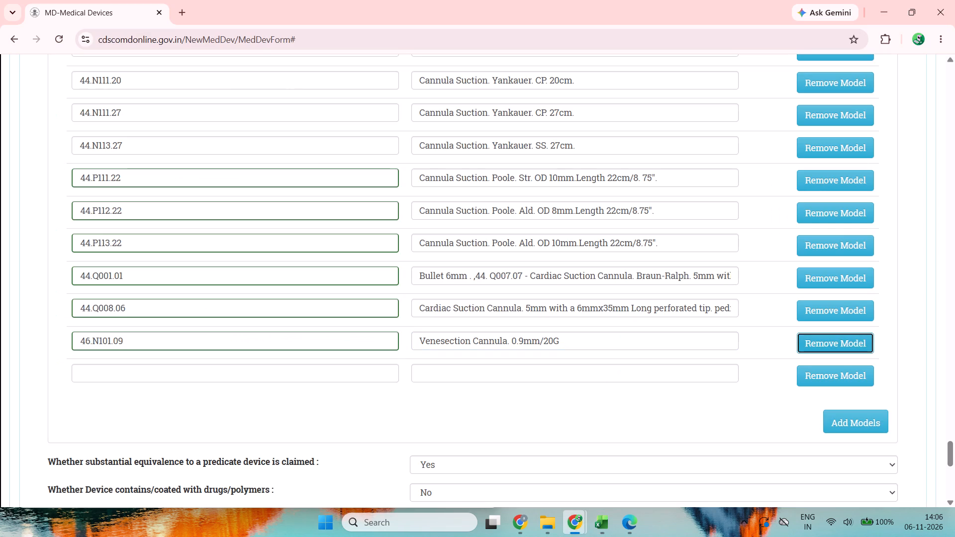
{"action": "key", "text": "Tab"}
{"action": "key", "text": "ctrl+v"}
{"action": "key", "text": "alt+space"}
{"action": "key", "text": "alt+Tab"}
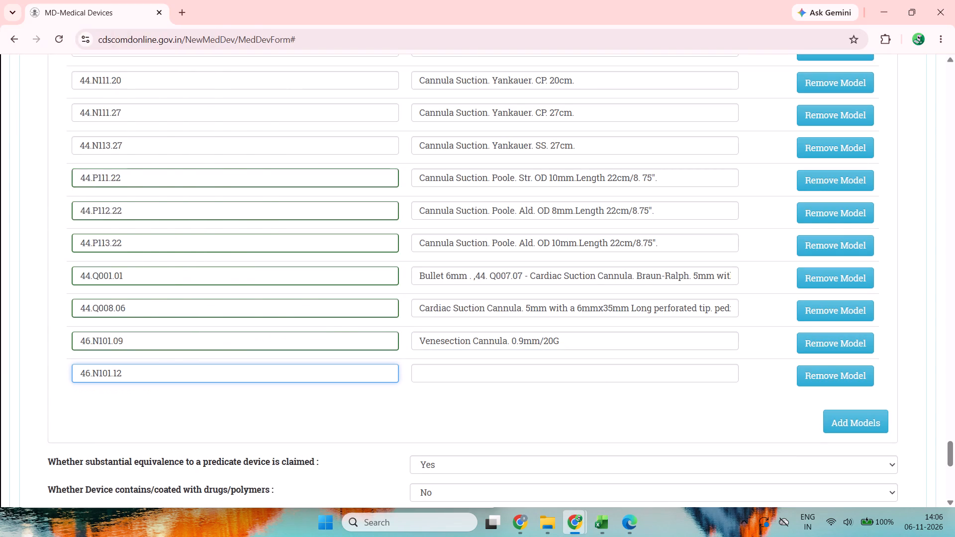
{"action": "key", "text": "Tab"}
{"action": "key", "text": "ctrl+c"}
{"action": "key", "text": "alt+Tab"}
{"action": "key", "text": "Tab"}
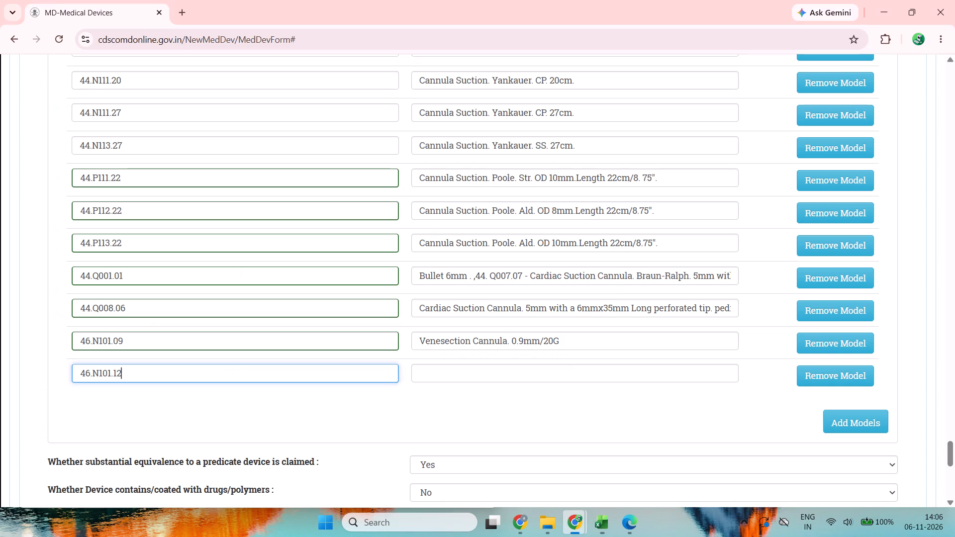
{"action": "key", "text": "ctrl+v"}
Add one more model row to the form and copy in model 47.U011.00 from Excel, with specification "Catheter Mount. Small. Luer Lock.".
{"action": "key", "text": "alt+Tab"}
{"action": "key", "text": "alt+Tab"}
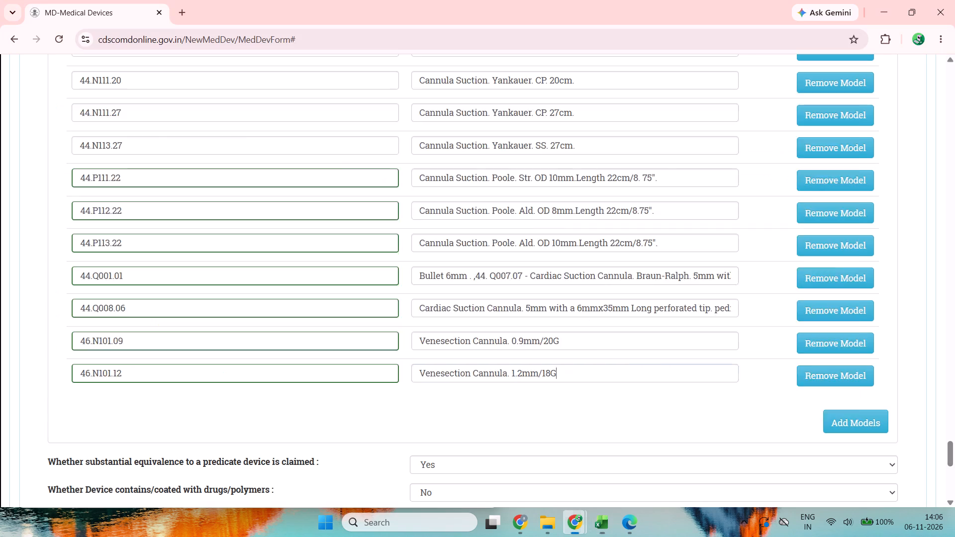
{"action": "left_click", "coordinate": [867, 421]}
{"action": "left_click", "coordinate": [155, 408]}
{"action": "key", "text": "alt+Tab"}
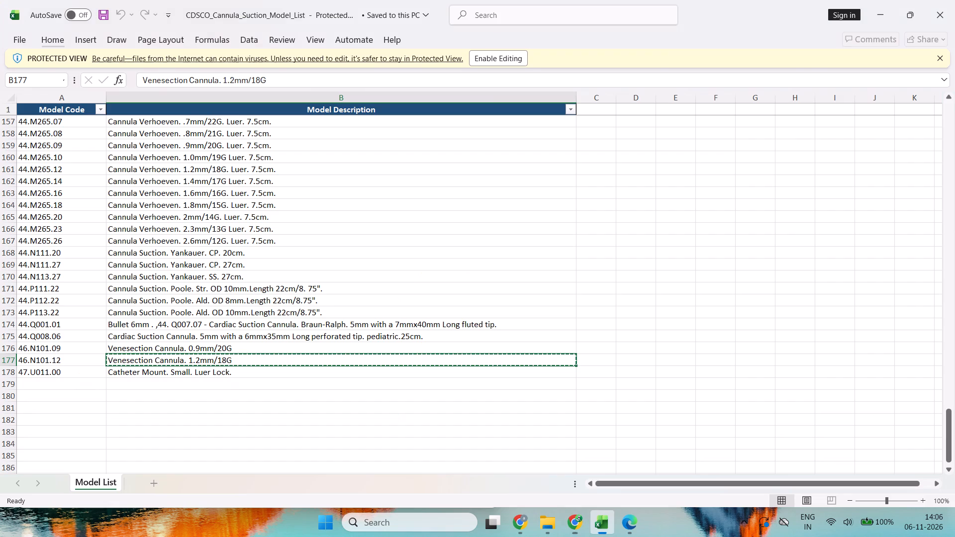
{"action": "key", "text": "Down"}
{"action": "key", "text": "Left"}
{"action": "key", "text": "ctrl+c"}
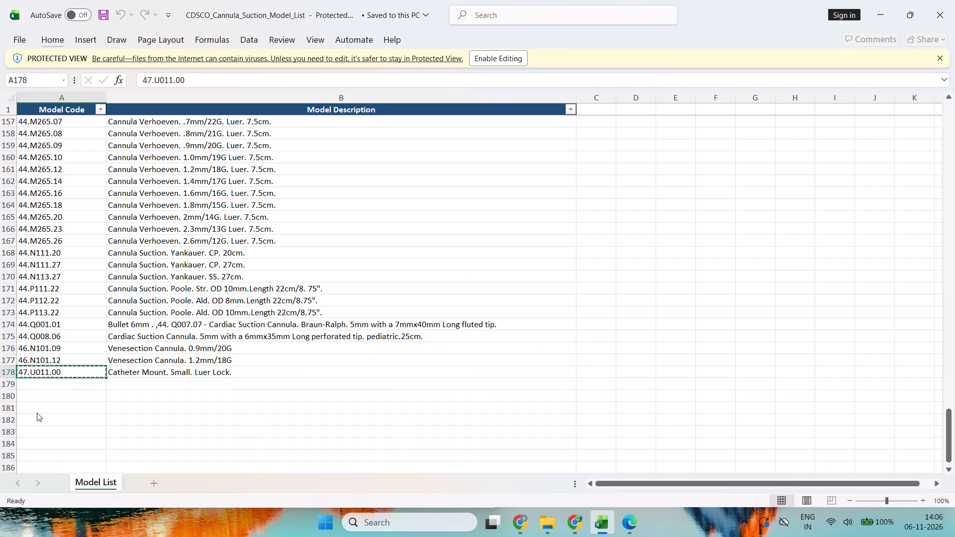
{"action": "key", "text": "alt+Tab"}
{"action": "key", "text": "Tab"}
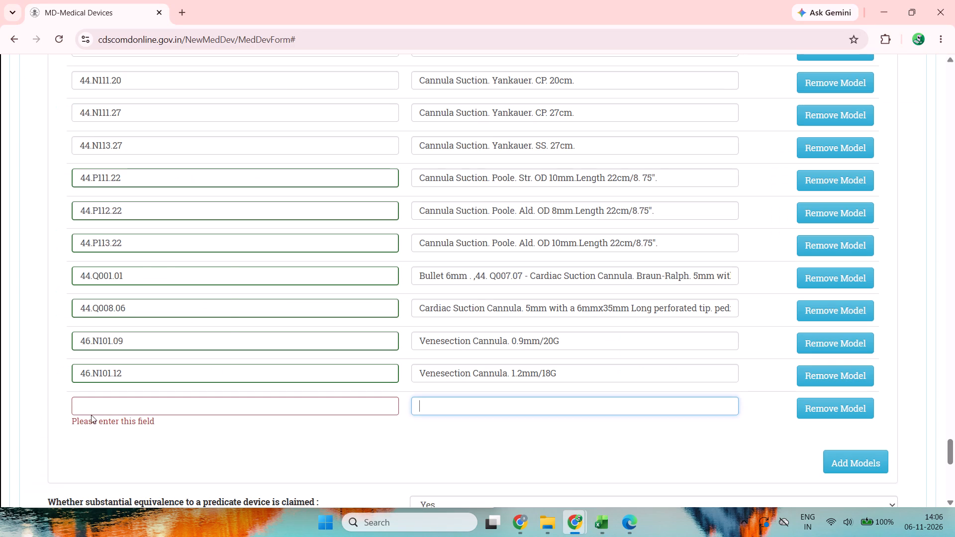
{"action": "left_click", "coordinate": [138, 413]}
{"action": "key", "text": "ctrl+v"}
{"action": "key", "text": "alt+Tab"}
{"action": "key", "text": "Tab"}
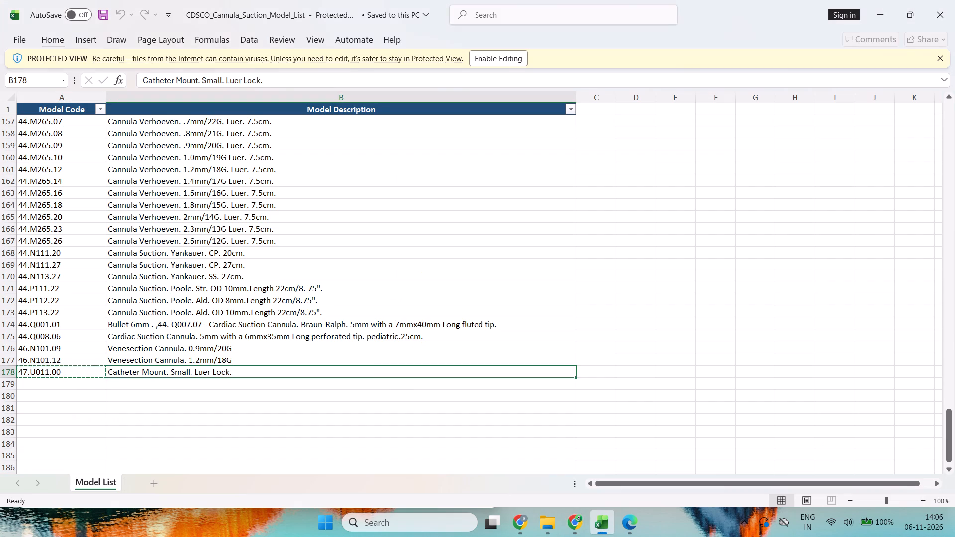
{"action": "key", "text": "ctrl+c"}
{"action": "key", "text": "alt+Tab"}
{"action": "key", "text": "Tab"}
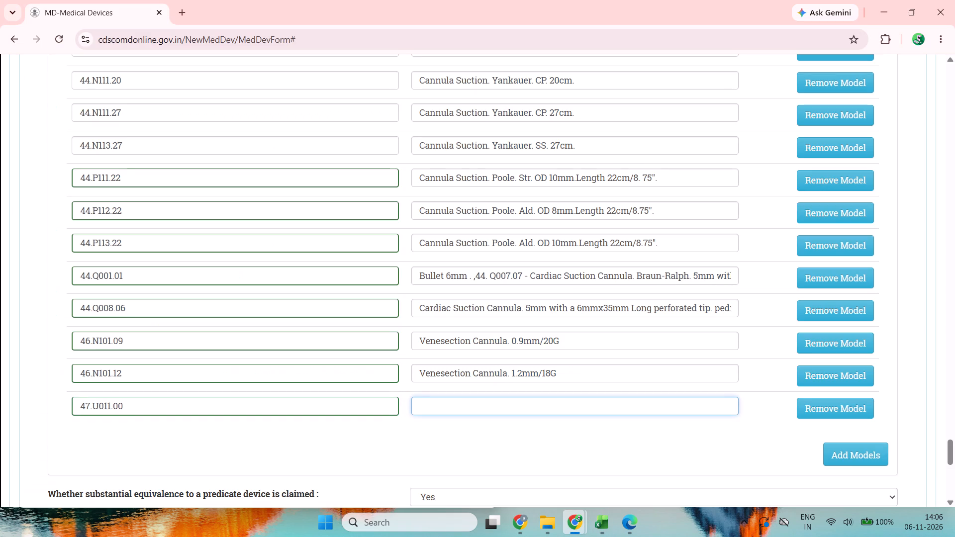
{"action": "key", "text": "ctrl+v"}
Save the modified Suction Instruments device details with the newly entered models.
{"action": "scroll", "coordinate": [300, 467], "scroll_direction": "down", "scroll_amount": 4}
{"action": "left_click", "coordinate": [434, 323]}
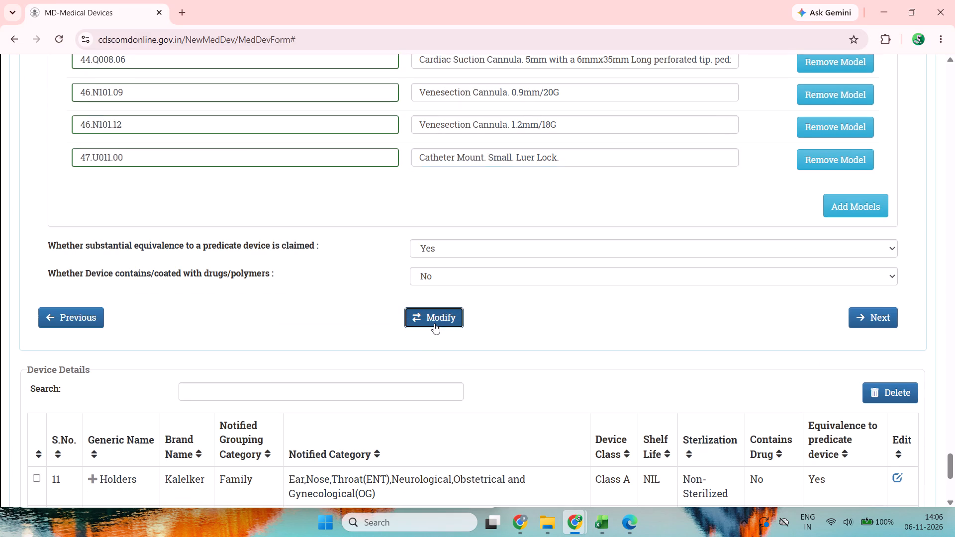
{"action": "left_click", "coordinate": [480, 330]}
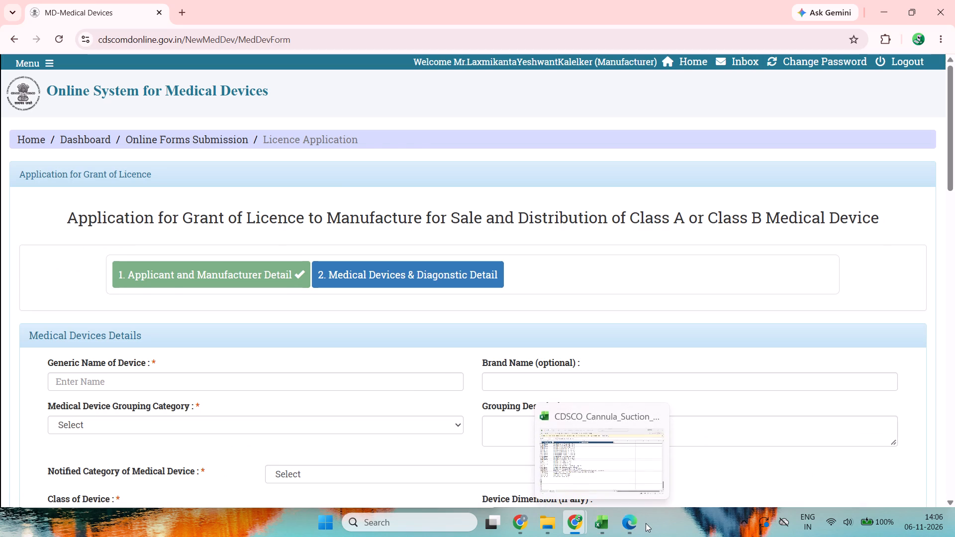
Switch to the Form_MD_195673 PDF in Edge, review the Suction Instruments entry (item 13), and try searching the document for "othrs".
{"action": "left_click", "coordinate": [627, 521]}
{"action": "scroll", "coordinate": [229, 312], "scroll_direction": "up", "scroll_amount": 4}
{"action": "scroll", "coordinate": [97, 357], "scroll_direction": "up", "scroll_amount": 5}
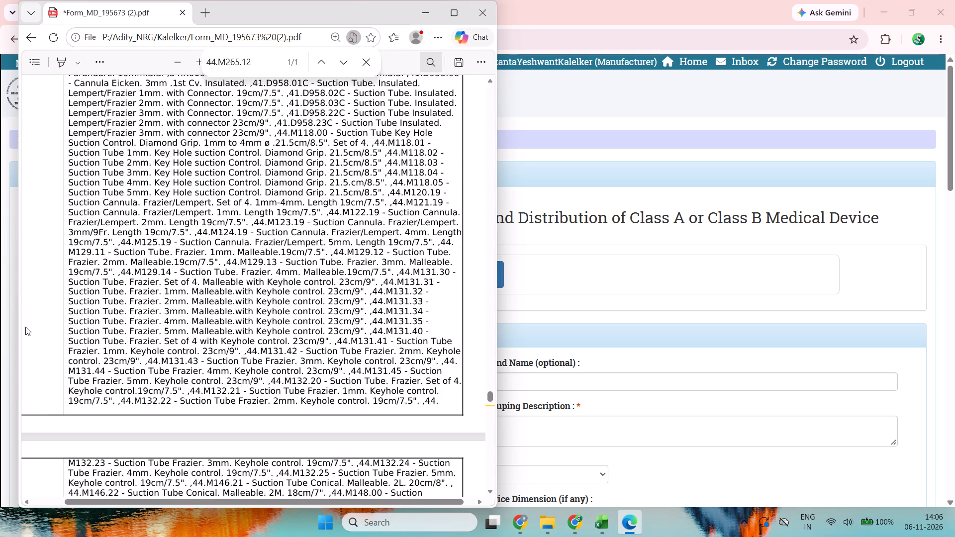
{"action": "scroll", "coordinate": [82, 314], "scroll_direction": "up", "scroll_amount": 20}
{"action": "scroll", "coordinate": [82, 314], "scroll_direction": "up", "scroll_amount": 5}
{"action": "scroll", "coordinate": [144, 337], "scroll_direction": "down", "scroll_amount": 7}
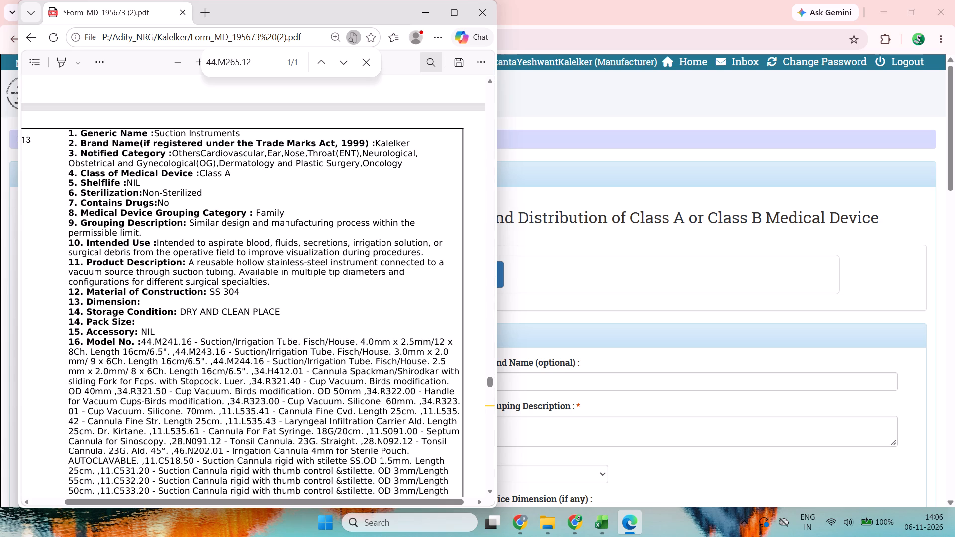
{"action": "left_click_drag", "start_coordinate": [258, 58], "coordinate": [184, 57]}
{"action": "type", "text": "othr"}
{"action": "key", "text": "s"}
{"action": "key", "text": "BackSpace"}
{"action": "key", "text": "BackSpace"}
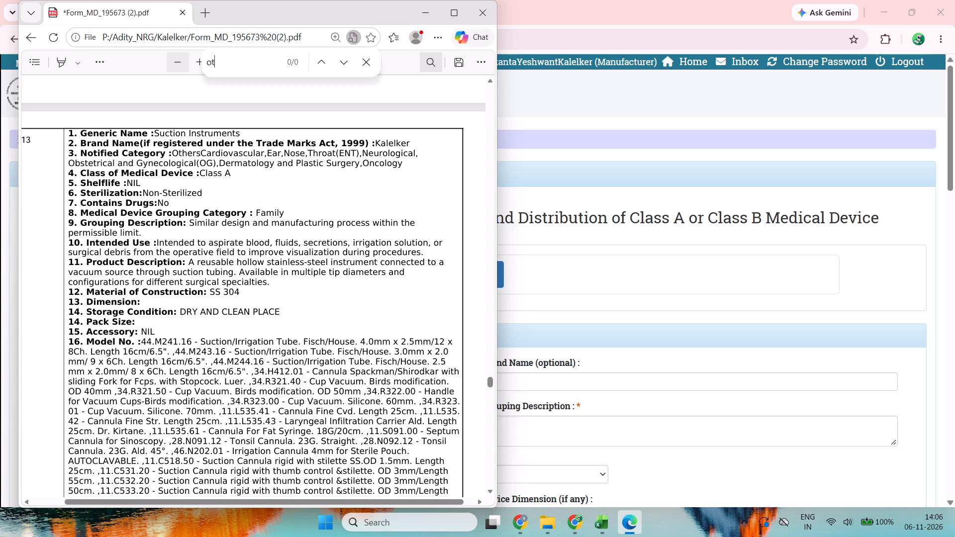
{"action": "key", "text": "BackSpace"}
{"action": "key", "text": "BackSpace"}
{"action": "key", "text": "BackSpace"}
{"action": "left_click", "coordinate": [374, 60]}
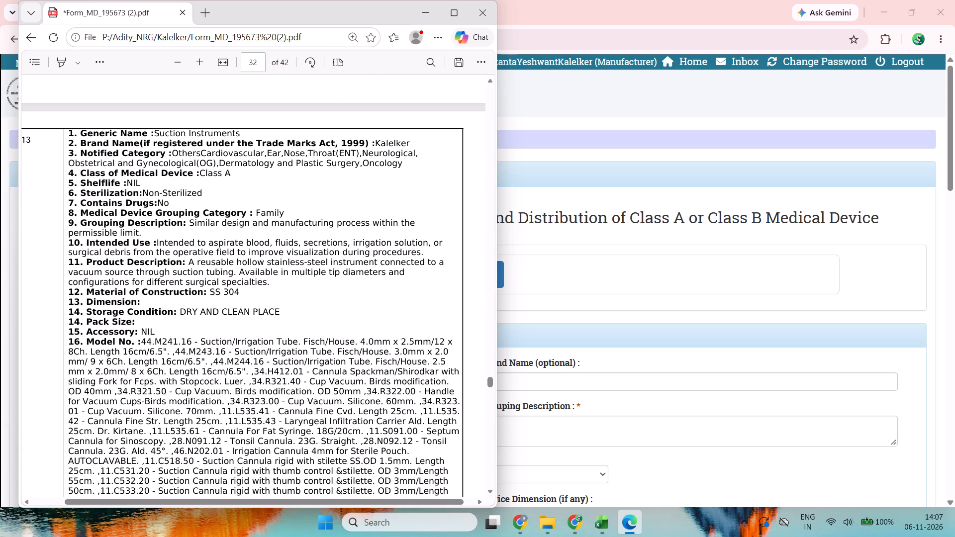
{"action": "left_click", "coordinate": [424, 8]}
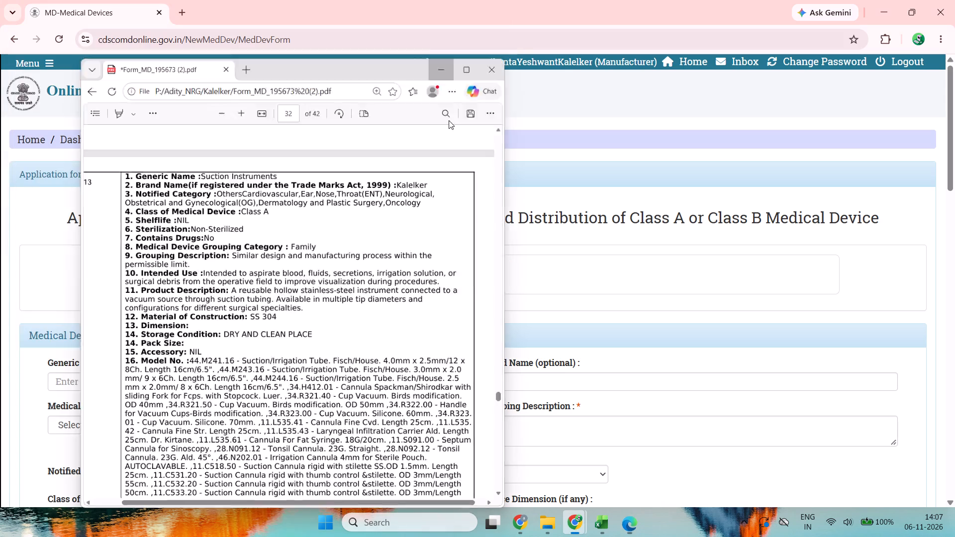
Open the Clamps entry from the device list for editing and check its notified category selection.
{"action": "scroll", "coordinate": [418, 346], "scroll_direction": "down", "scroll_amount": 7}
{"action": "scroll", "coordinate": [503, 243], "scroll_direction": "up", "scroll_amount": 4}
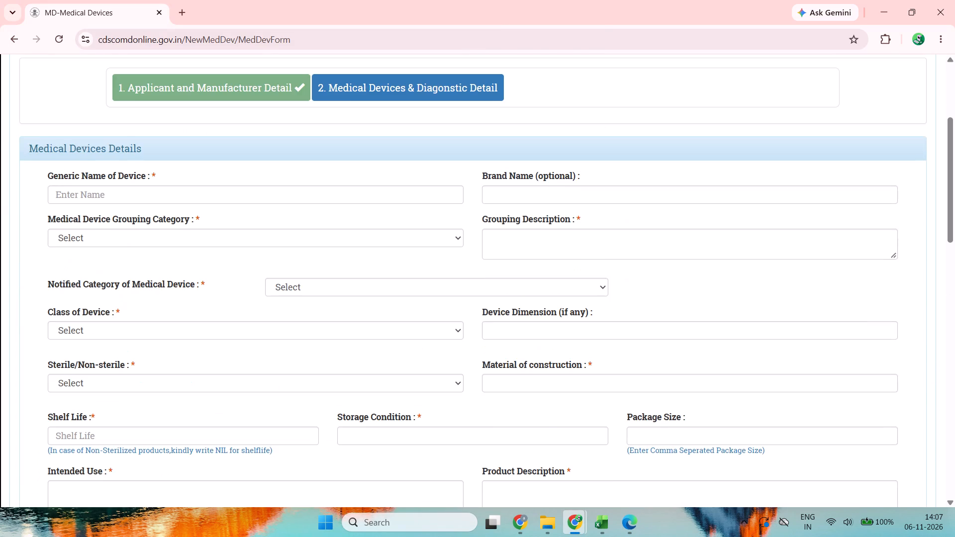
{"action": "scroll", "coordinate": [500, 256], "scroll_direction": "down", "scroll_amount": 1}
{"action": "left_click", "coordinate": [490, 223]}
{"action": "left_click", "coordinate": [367, 242]}
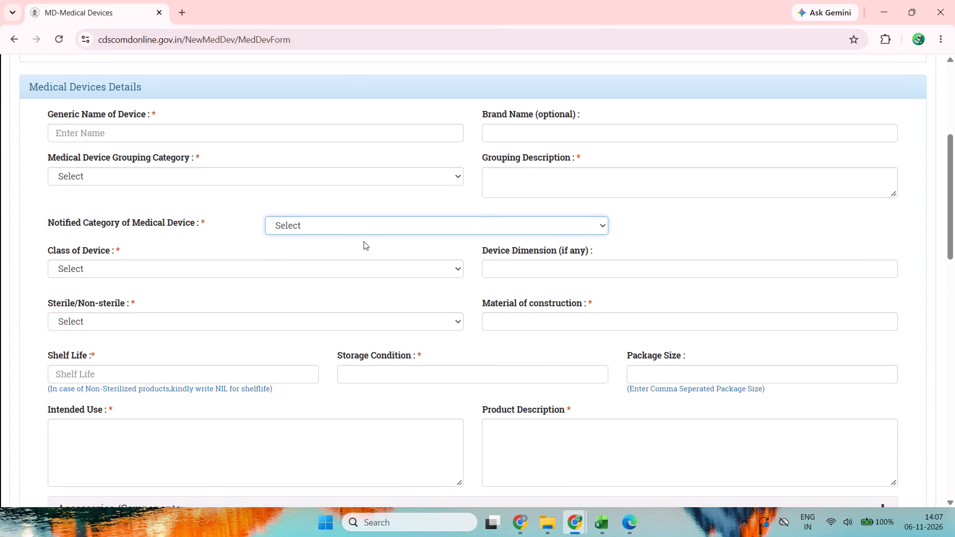
{"action": "left_click", "coordinate": [354, 234]}
{"action": "scroll", "coordinate": [294, 270], "scroll_direction": "down", "scroll_amount": 9}
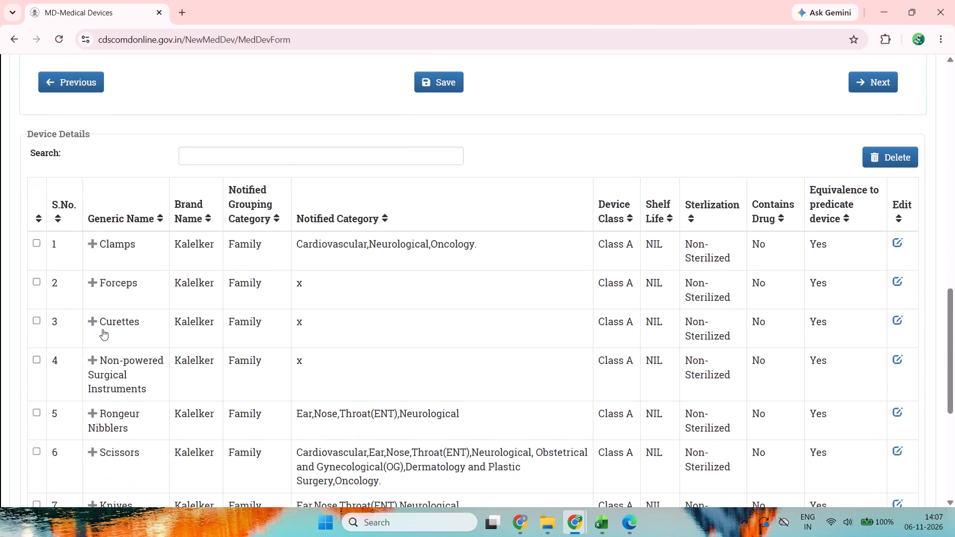
{"action": "left_click", "coordinate": [34, 238]}
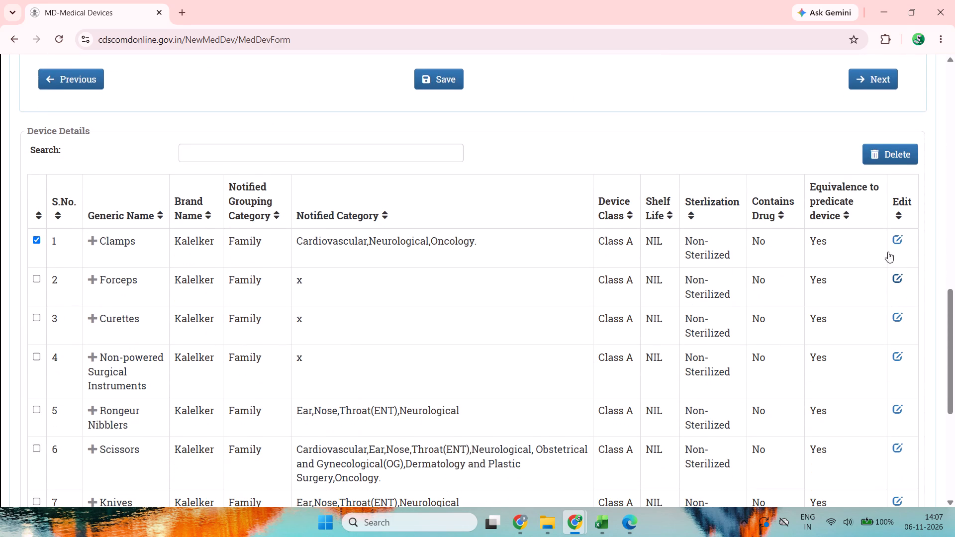
{"action": "left_click", "coordinate": [897, 241]}
{"action": "scroll", "coordinate": [699, 291], "scroll_direction": "down", "scroll_amount": 2}
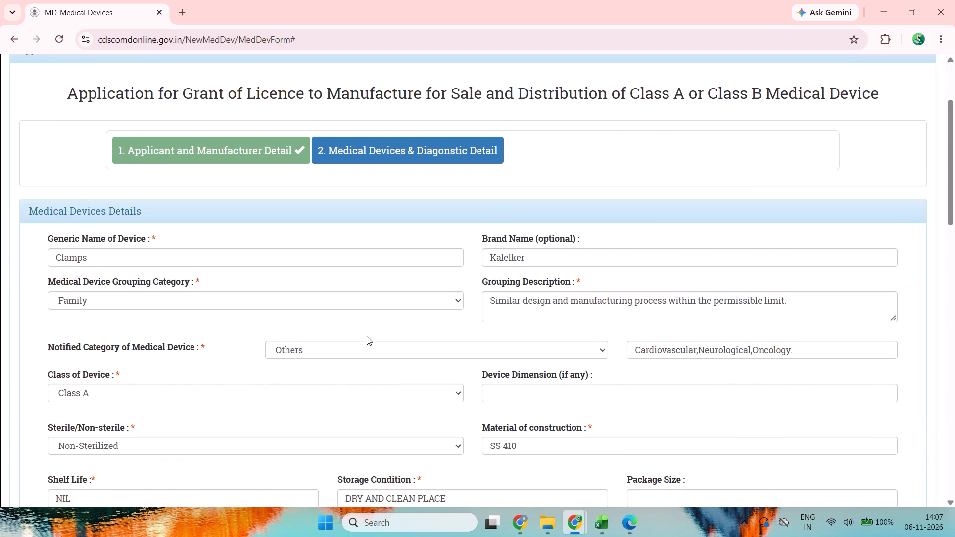
{"action": "left_click_drag", "start_coordinate": [313, 345], "coordinate": [272, 342]}
{"action": "left_click", "coordinate": [314, 312]}
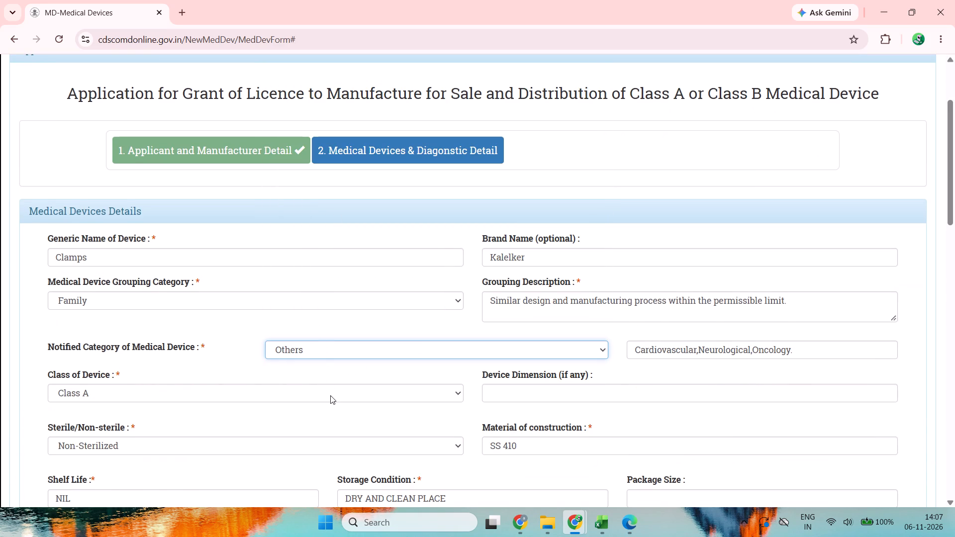
Switch to the Form_MD_195673 PDF in Edge and search it for "others".
{"action": "key", "text": "ctrl+c"}
{"action": "key", "text": "alt+Tab"}
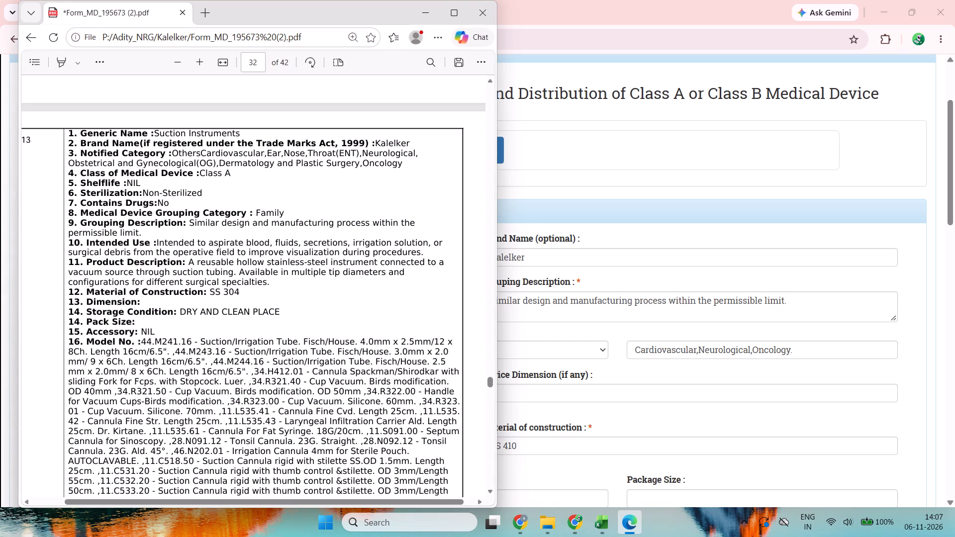
{"action": "key", "text": "ctrl+f"}
{"action": "key", "text": "ctrl+v"}
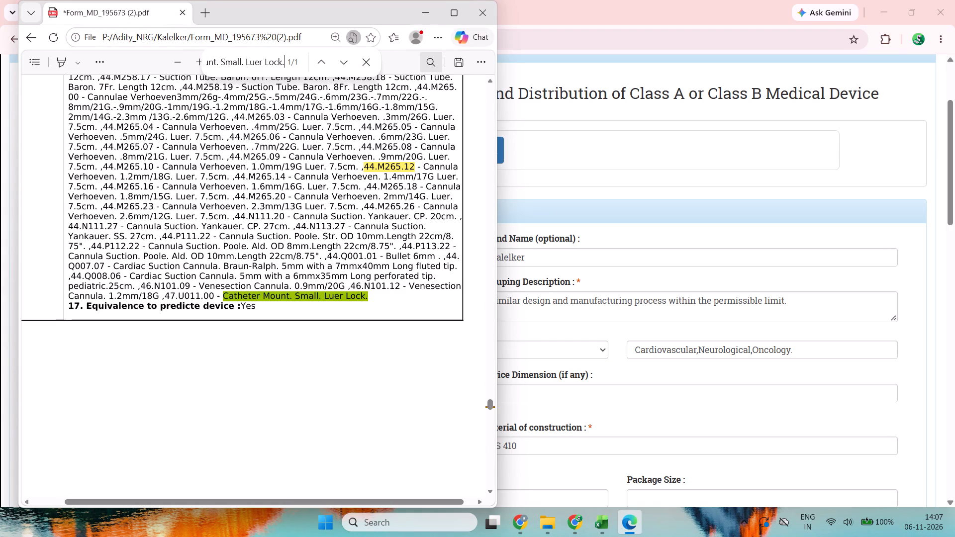
{"action": "key", "text": "ctrl+a"}
{"action": "type", "text": "other"}
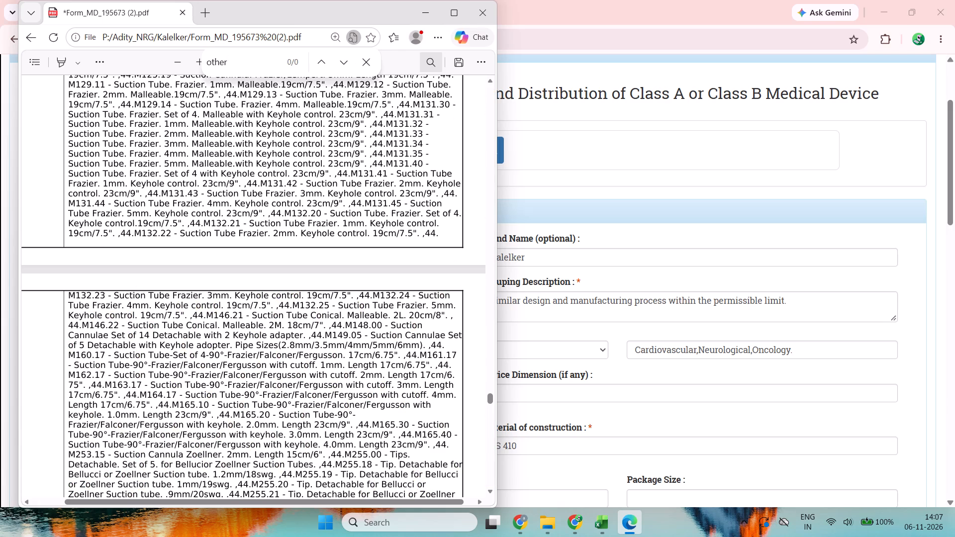
{"action": "key", "text": "s"}
{"action": "key", "text": "Return"}
{"action": "key", "text": "Return"}
{"action": "left_click", "coordinate": [625, 207]}
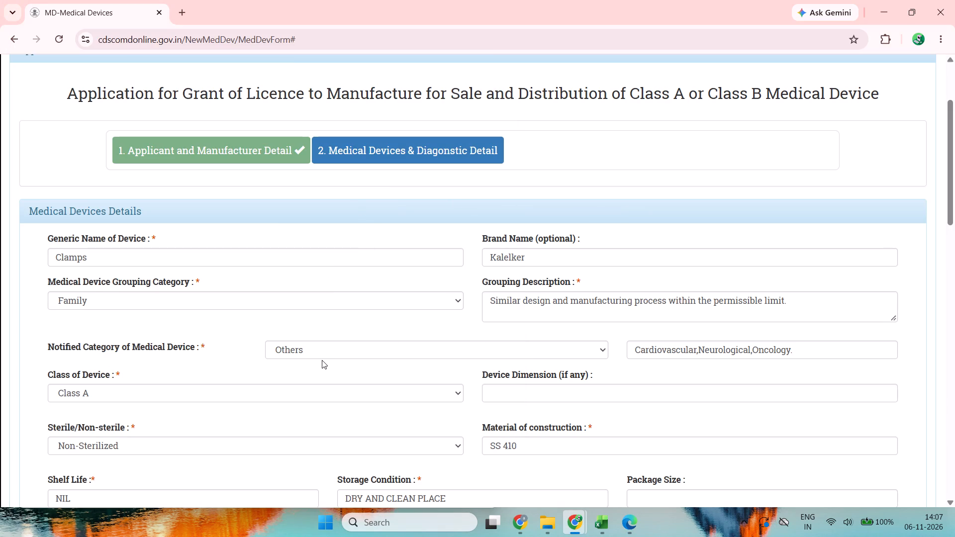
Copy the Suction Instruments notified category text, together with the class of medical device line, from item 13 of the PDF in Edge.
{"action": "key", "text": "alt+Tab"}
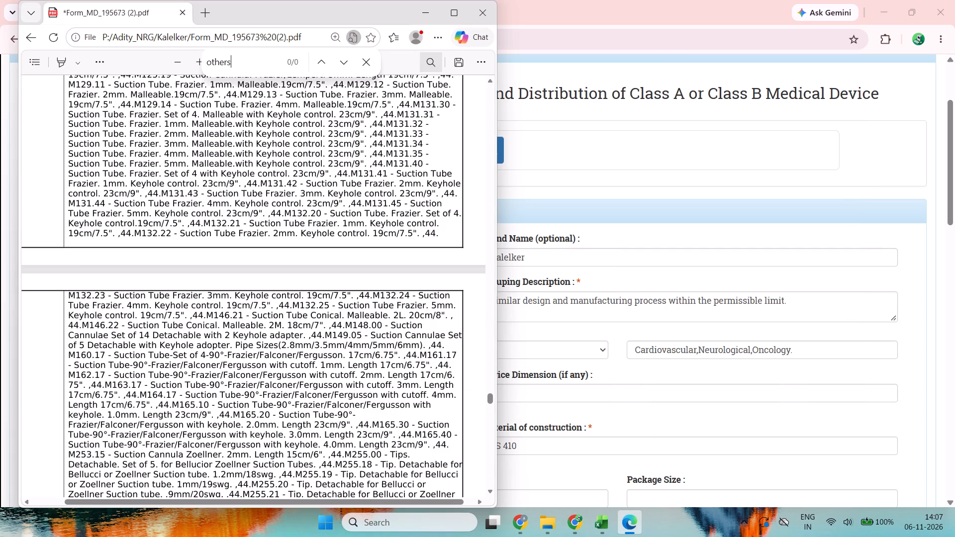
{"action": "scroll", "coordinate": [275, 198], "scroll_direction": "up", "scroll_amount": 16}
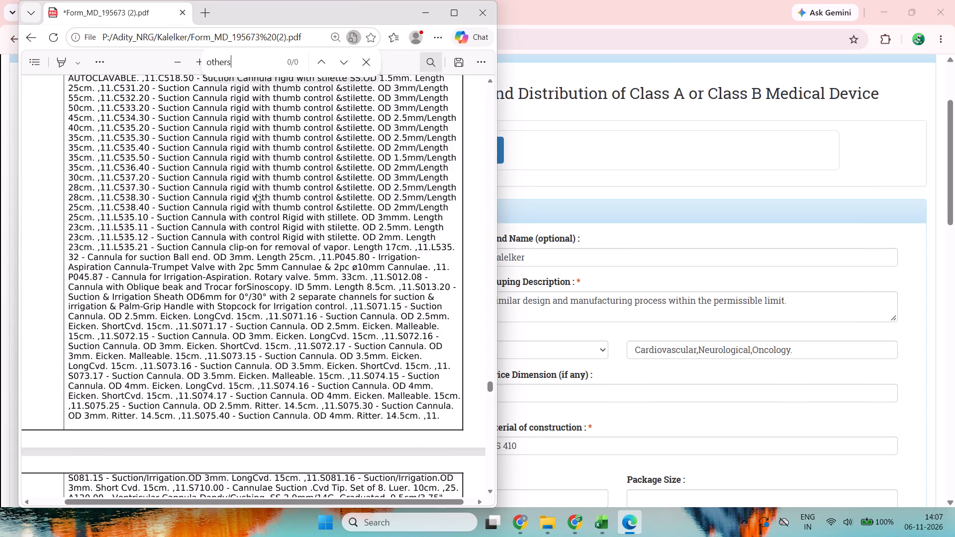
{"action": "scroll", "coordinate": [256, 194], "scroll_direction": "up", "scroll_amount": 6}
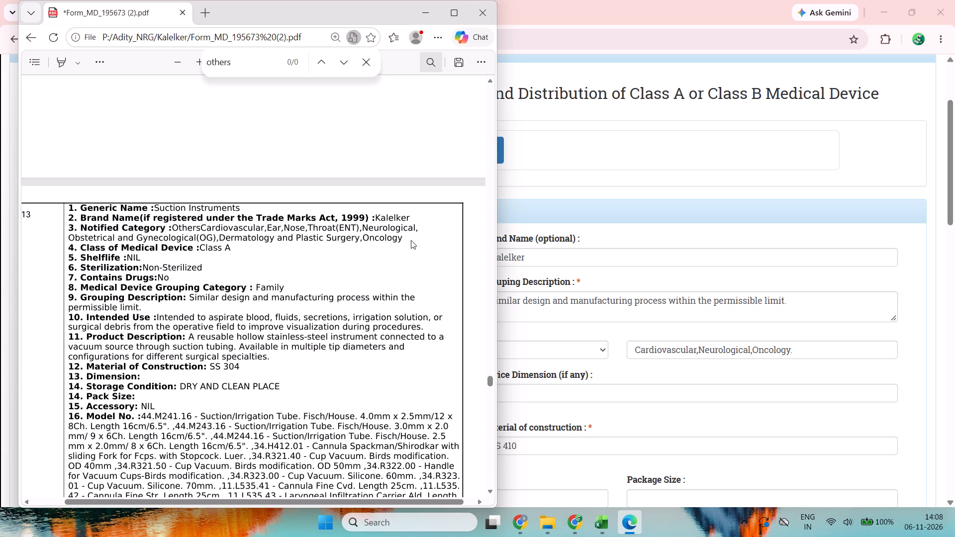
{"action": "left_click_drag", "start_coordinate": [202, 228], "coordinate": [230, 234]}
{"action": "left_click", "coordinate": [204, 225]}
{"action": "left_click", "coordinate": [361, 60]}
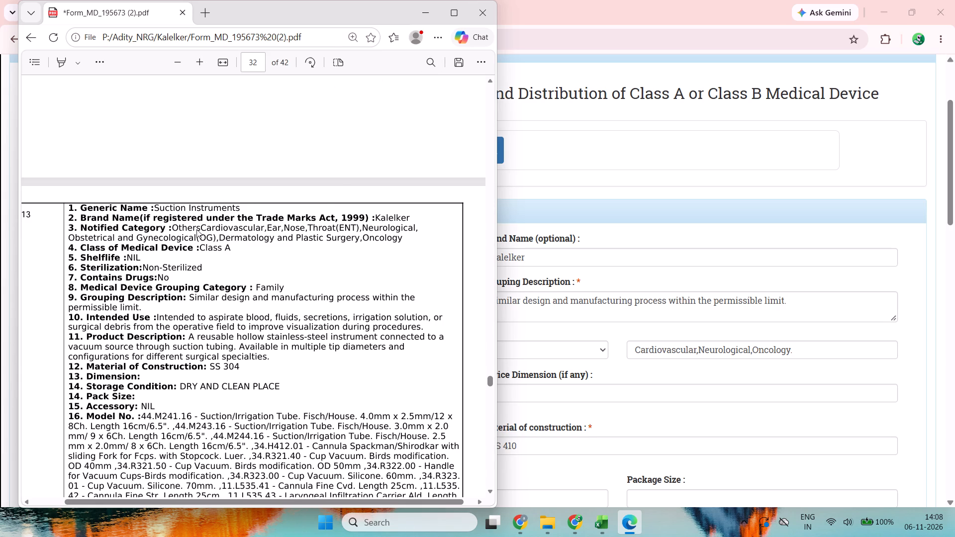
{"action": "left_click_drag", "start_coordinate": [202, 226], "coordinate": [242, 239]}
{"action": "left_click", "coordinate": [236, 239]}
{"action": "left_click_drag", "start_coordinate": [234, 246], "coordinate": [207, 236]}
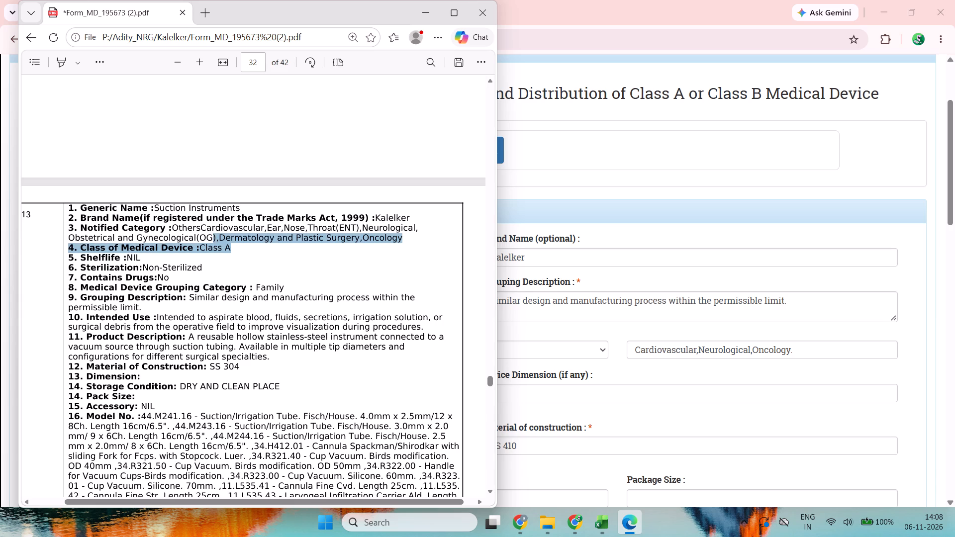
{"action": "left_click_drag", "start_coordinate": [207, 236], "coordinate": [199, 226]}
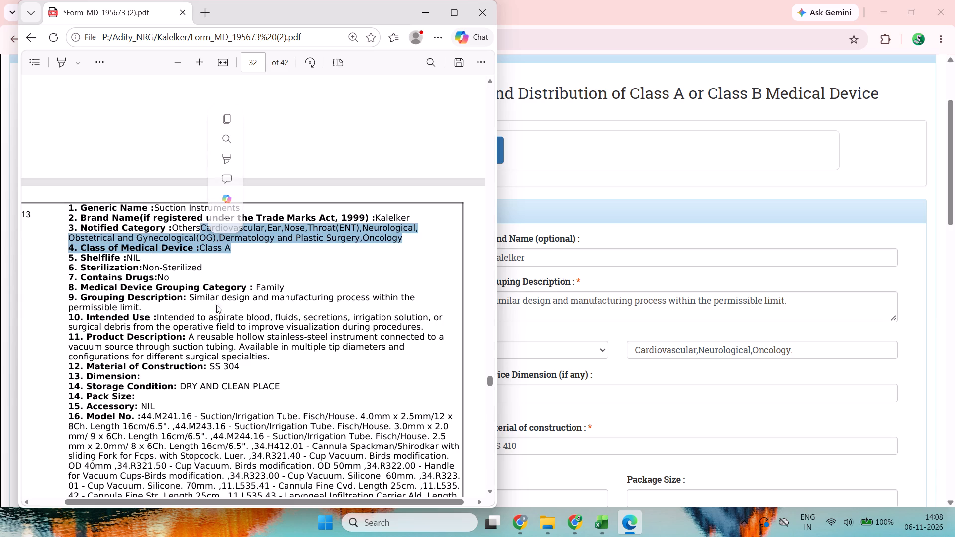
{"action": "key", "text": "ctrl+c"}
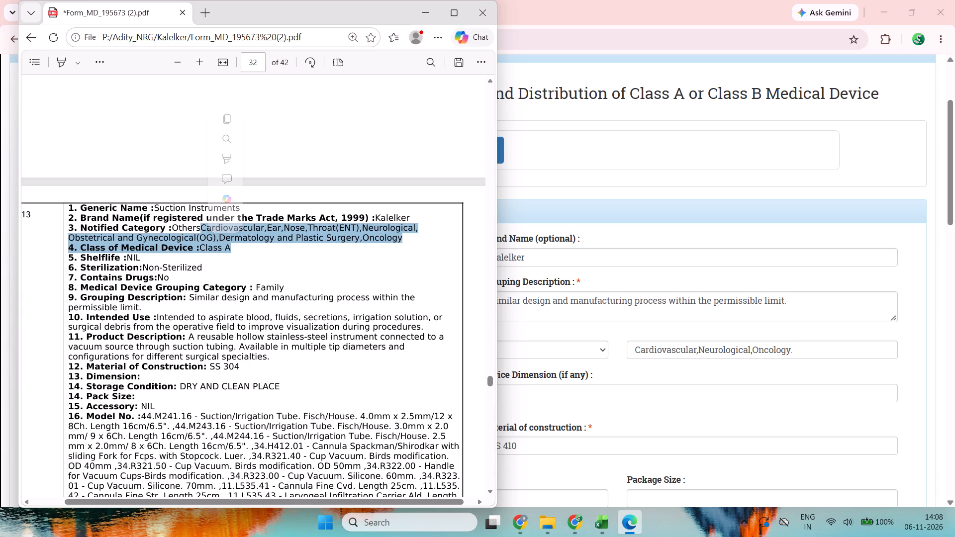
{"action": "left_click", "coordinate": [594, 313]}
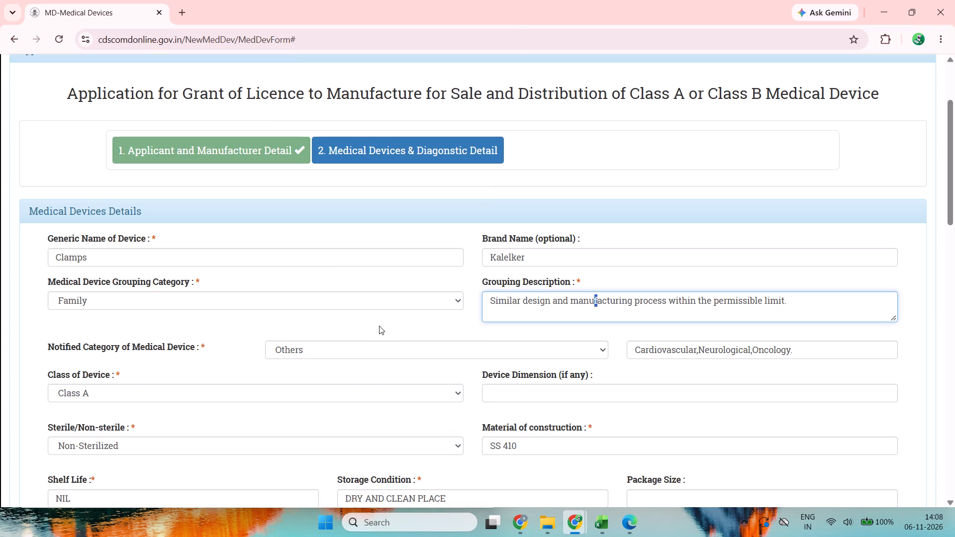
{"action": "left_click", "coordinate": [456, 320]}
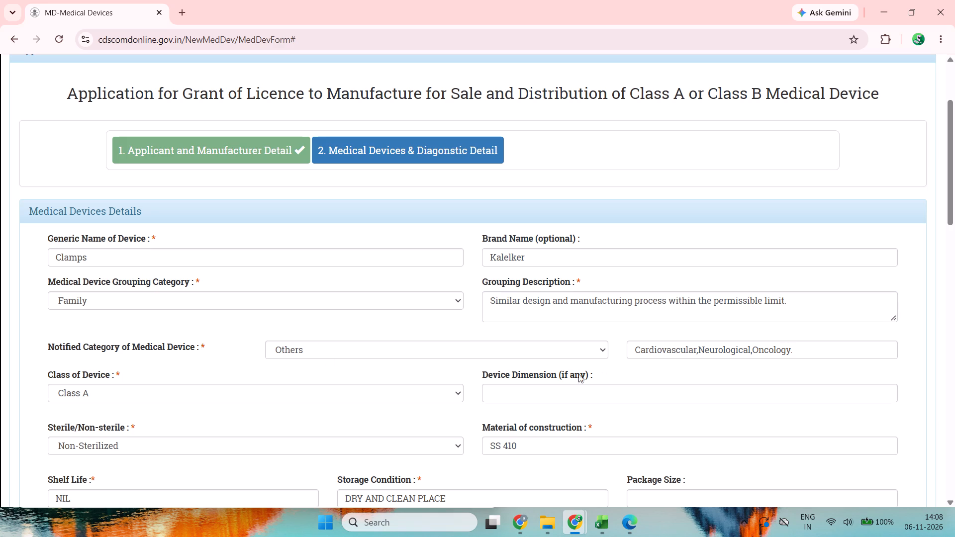
In the Edge PDF, copy only the Suction Instruments notified category list following "Others", ending at "Oncology", without the class line.
{"action": "key", "text": "alt+Tab"}
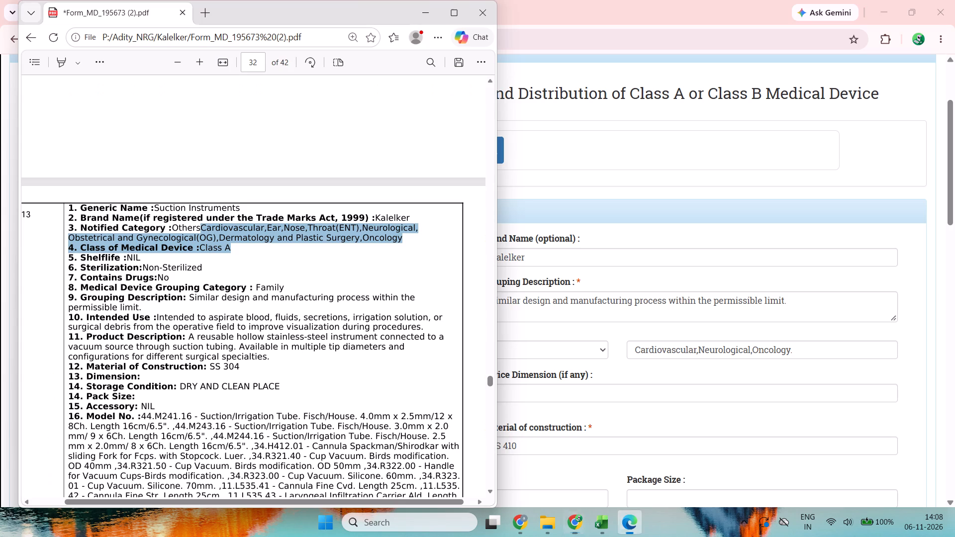
{"action": "left_click", "coordinate": [266, 254]}
{"action": "left_click_drag", "start_coordinate": [385, 238], "coordinate": [394, 238]}
{"action": "left_click", "coordinate": [414, 250]}
{"action": "left_click_drag", "start_coordinate": [406, 241], "coordinate": [343, 241]}
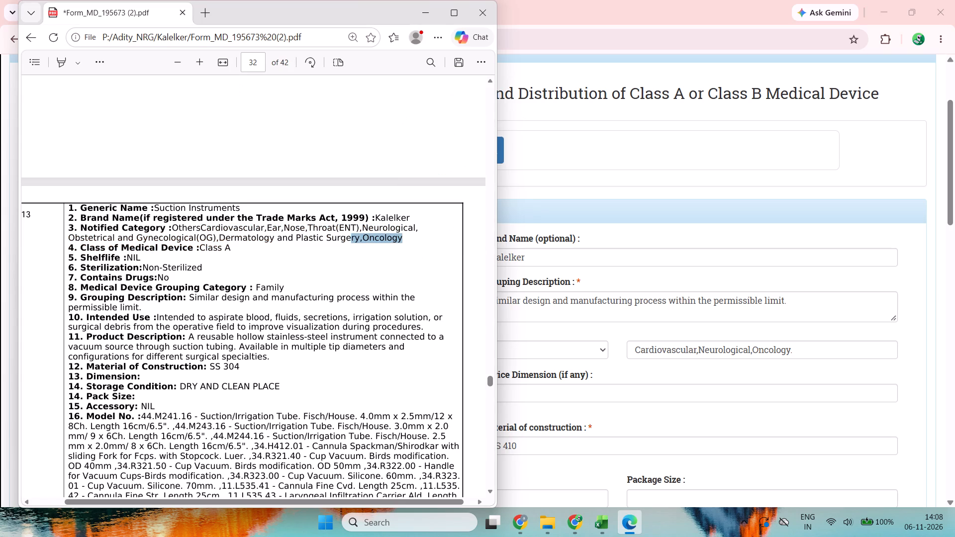
{"action": "left_click_drag", "start_coordinate": [343, 241], "coordinate": [201, 227]}
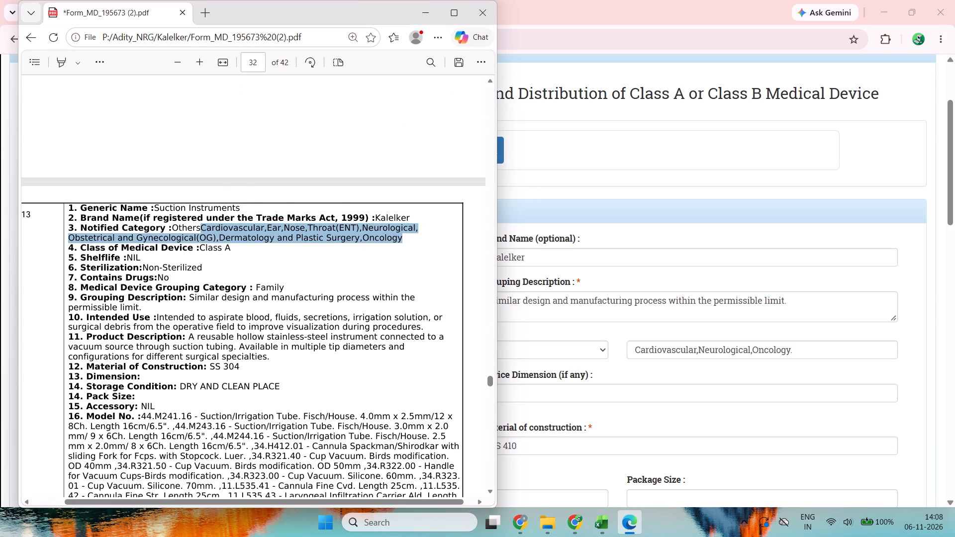
{"action": "left_click_drag", "start_coordinate": [201, 227], "coordinate": [201, 227]}
{"action": "key", "text": "shift+Left"}
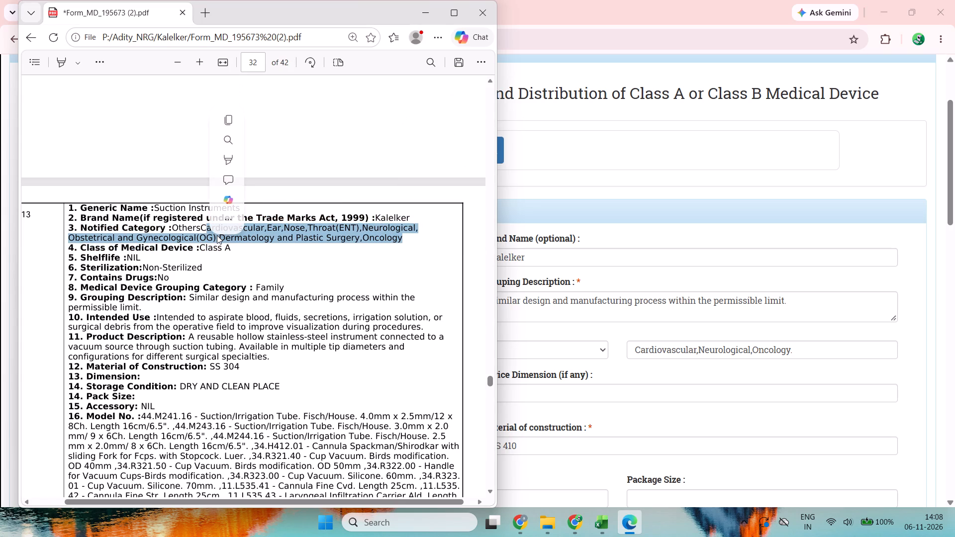
{"action": "key", "text": "ctrl+c"}
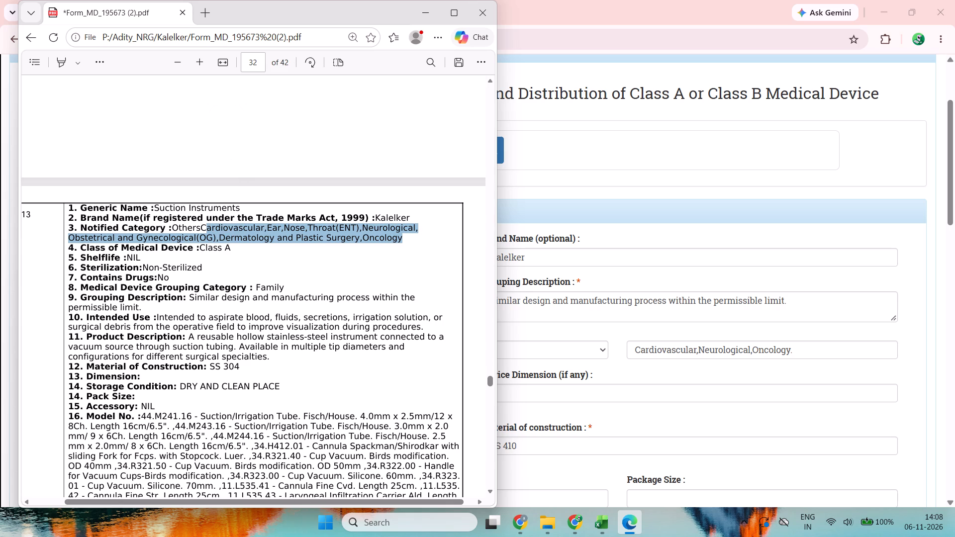
Return to the form in Chrome, select only Forceps in the device list, and open its entry for editing.
{"action": "left_click", "coordinate": [419, 9]}
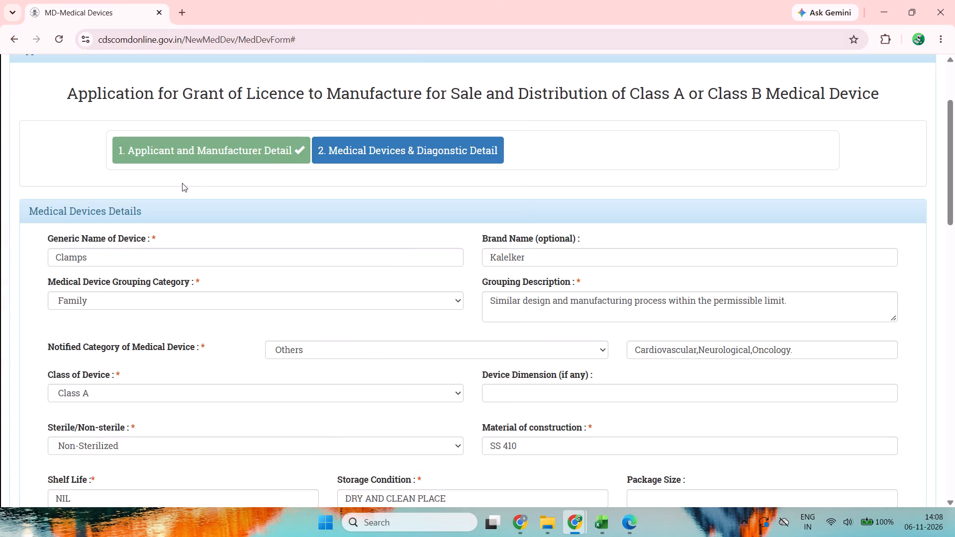
{"action": "scroll", "coordinate": [135, 211], "scroll_direction": "down", "scroll_amount": 11}
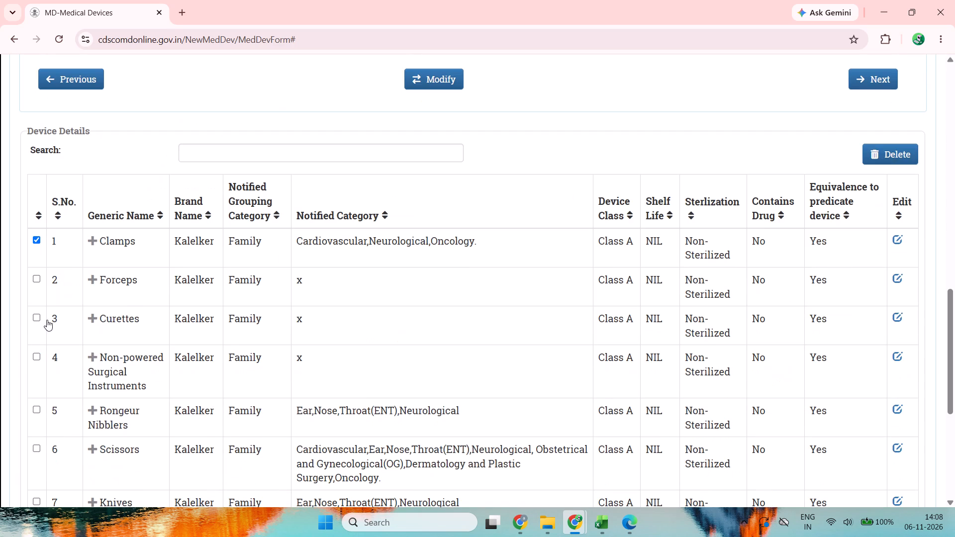
{"action": "left_click", "coordinate": [38, 315]}
{"action": "left_click", "coordinate": [35, 282]}
{"action": "left_click", "coordinate": [36, 235]}
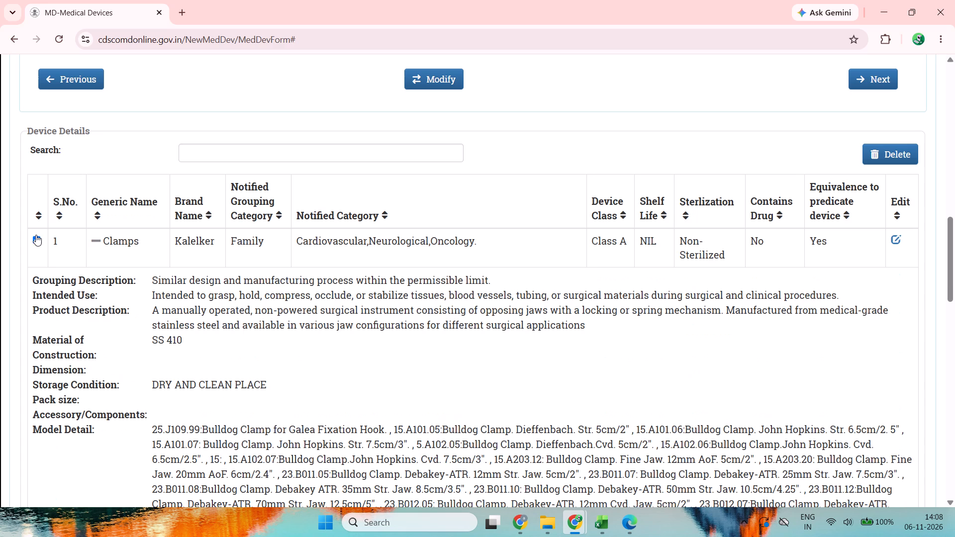
{"action": "left_click", "coordinate": [36, 242]}
{"action": "left_click", "coordinate": [39, 248]}
{"action": "left_click", "coordinate": [35, 318]}
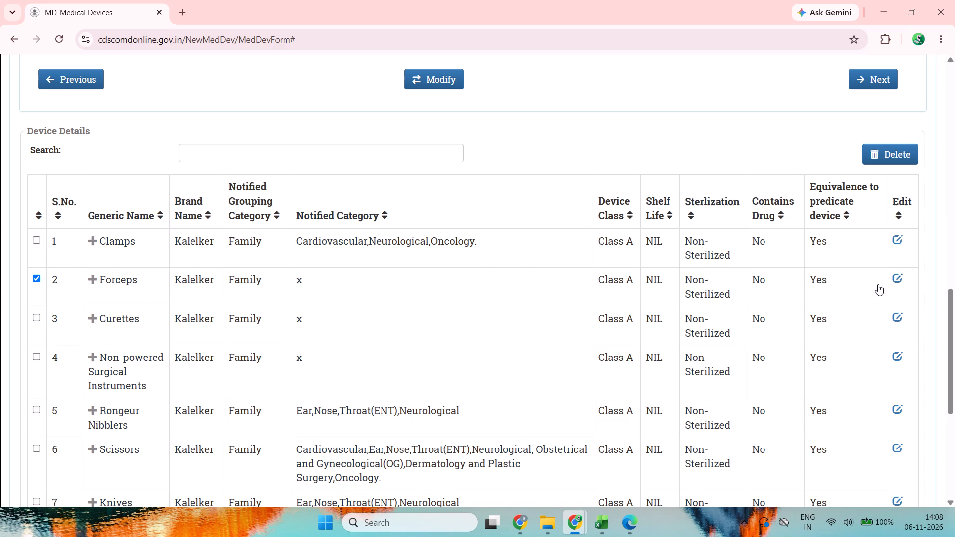
{"action": "left_click", "coordinate": [894, 273]}
{"action": "scroll", "coordinate": [486, 335], "scroll_direction": "down", "scroll_amount": 6}
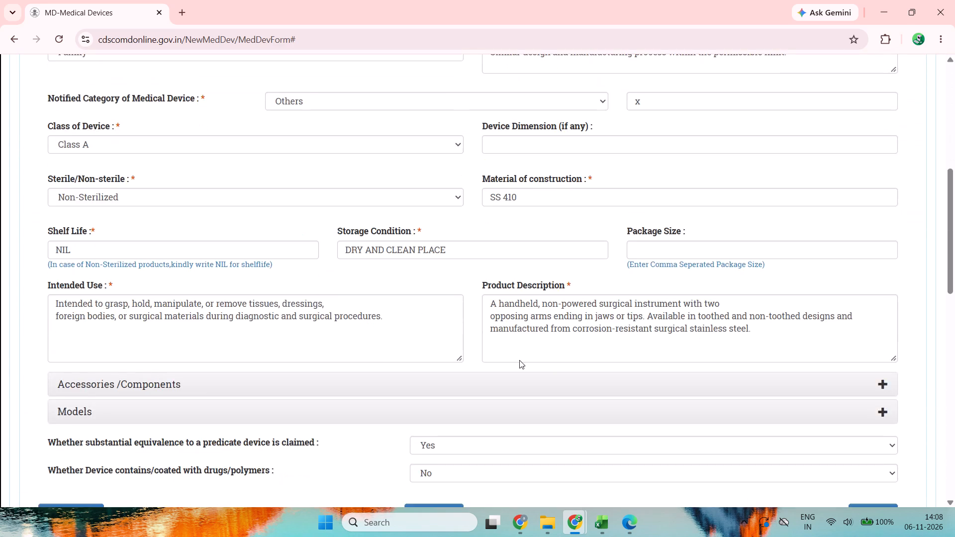
Switch to the Form_MD_195673 PDF in Edge and copy the Forceps notified category list following "Others" in item 2.
{"action": "scroll", "coordinate": [519, 360], "scroll_direction": "up", "scroll_amount": 3}
{"action": "left_click_drag", "start_coordinate": [653, 285], "coordinate": [608, 285]}
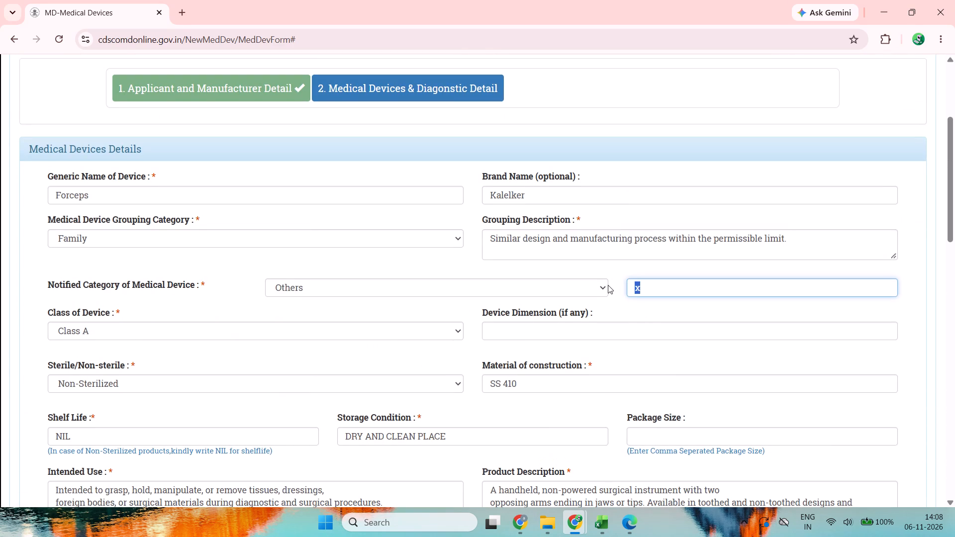
{"action": "key", "text": "alt+Tab"}
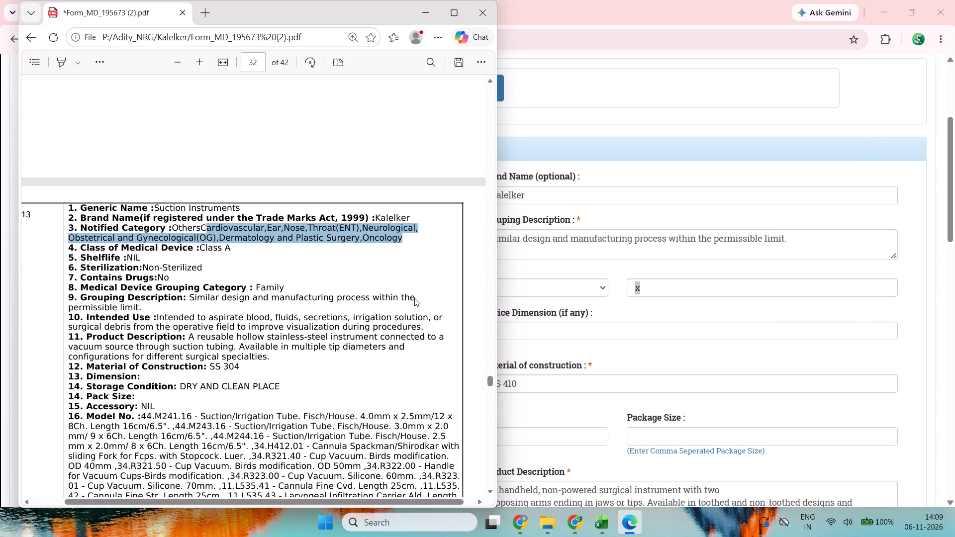
{"action": "scroll", "coordinate": [362, 312], "scroll_direction": "up", "scroll_amount": 1}
{"action": "scroll", "coordinate": [362, 312], "scroll_direction": "down", "scroll_amount": 20}
{"action": "scroll", "coordinate": [362, 312], "scroll_direction": "down", "scroll_amount": 2}
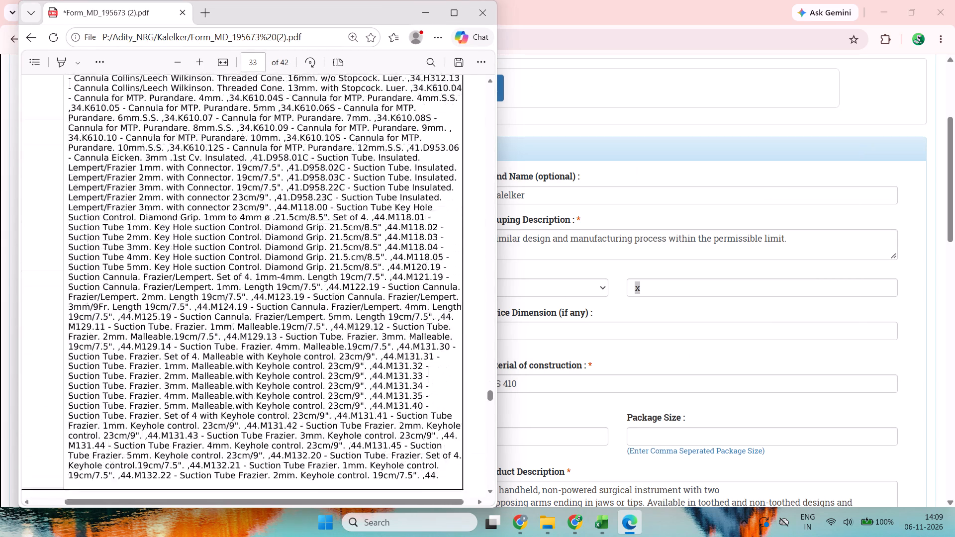
{"action": "scroll", "coordinate": [257, 351], "scroll_direction": "down", "scroll_amount": 10}
{"action": "scroll", "coordinate": [257, 351], "scroll_direction": "up", "scroll_amount": 4}
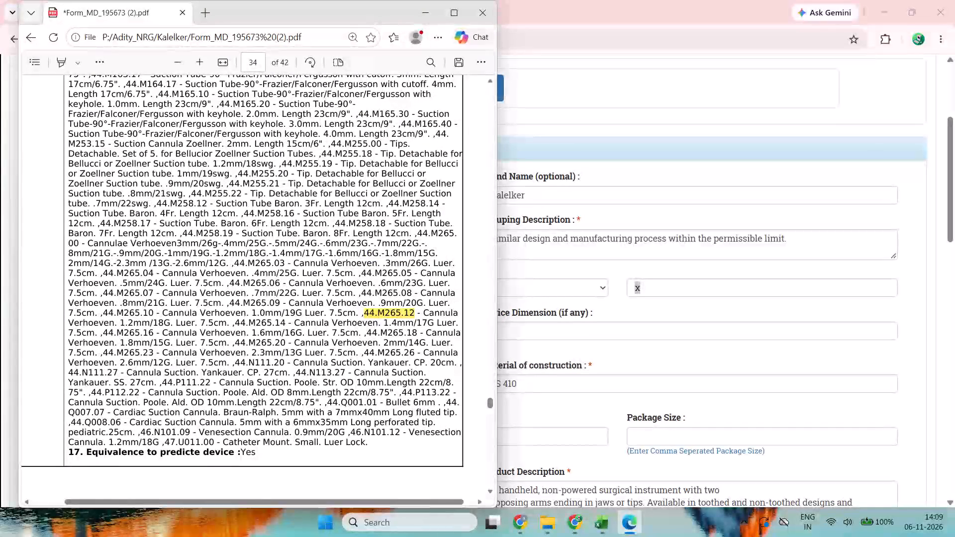
{"action": "left_click_drag", "start_coordinate": [490, 401], "coordinate": [498, 271]}
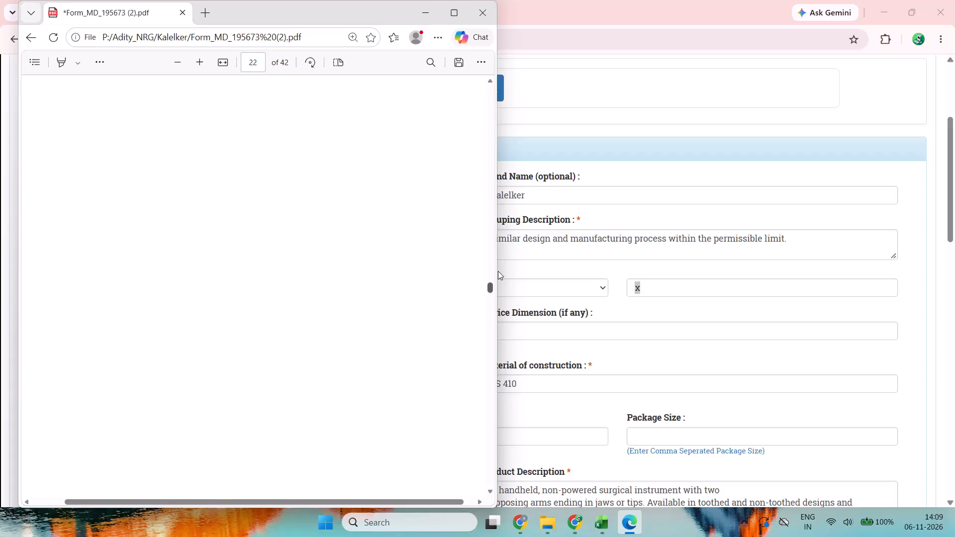
{"action": "left_click_drag", "start_coordinate": [498, 271], "coordinate": [493, 81]}
{"action": "scroll", "coordinate": [210, 248], "scroll_direction": "down", "scroll_amount": 15}
{"action": "scroll", "coordinate": [118, 350], "scroll_direction": "up", "scroll_amount": 4}
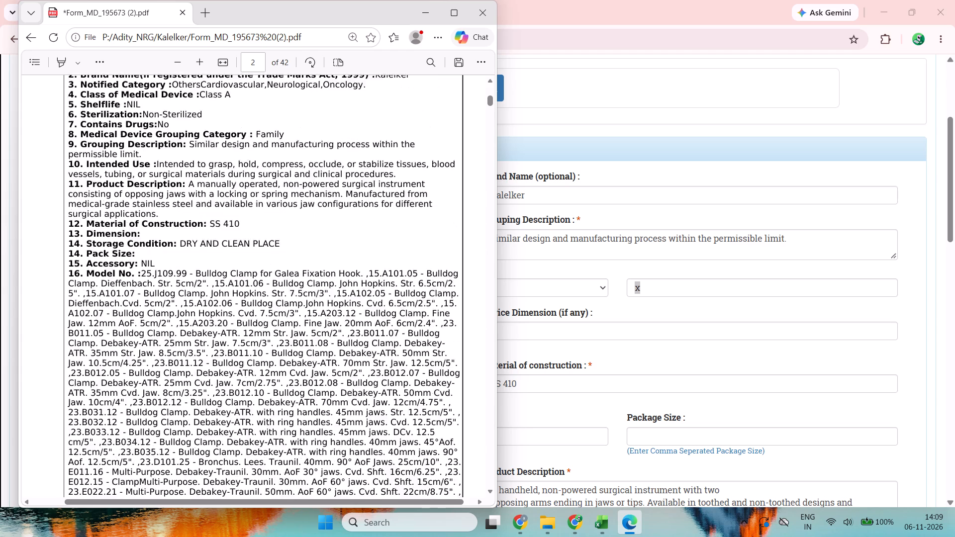
{"action": "scroll", "coordinate": [120, 331], "scroll_direction": "down", "scroll_amount": 20}
{"action": "scroll", "coordinate": [120, 331], "scroll_direction": "down", "scroll_amount": 8}
{"action": "scroll", "coordinate": [116, 343], "scroll_direction": "up", "scroll_amount": 4}
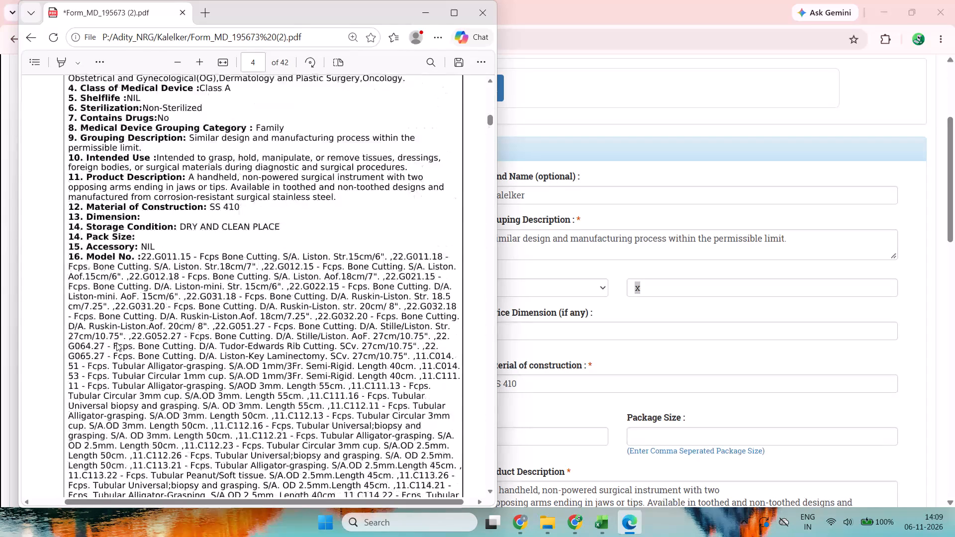
{"action": "scroll", "coordinate": [116, 343], "scroll_direction": "up", "scroll_amount": 1}
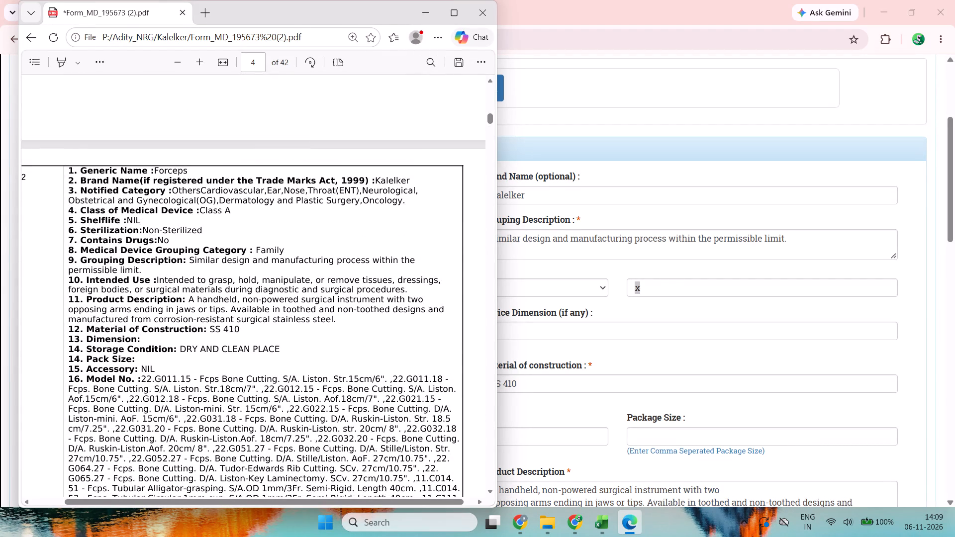
{"action": "left_click", "coordinate": [202, 190]}
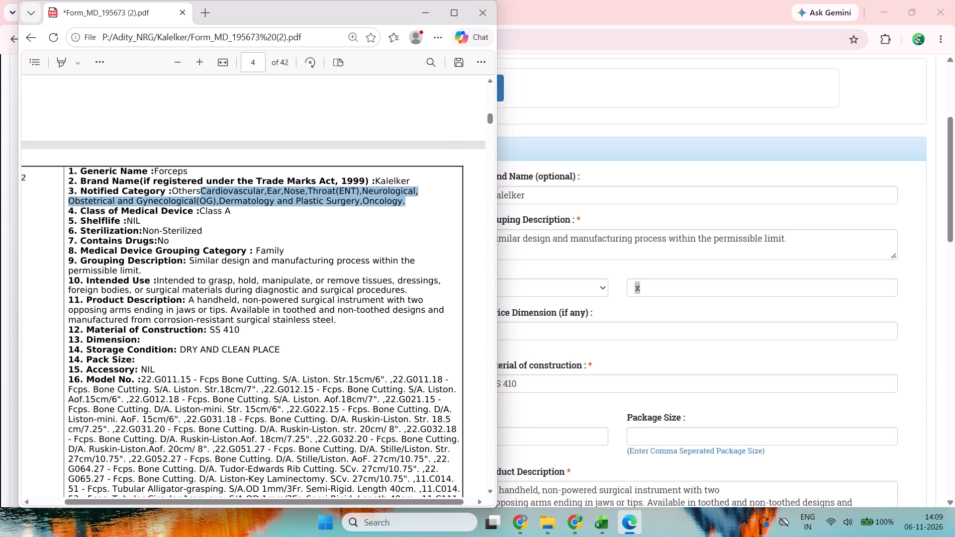
{"action": "key", "text": "ctrl+c"}
Back in Chrome, replace the Forceps entry's placeholder notified category with the copied list and save the modified entry.
{"action": "key", "text": "alt+Tab"}
{"action": "key", "text": "ctrl+v"}
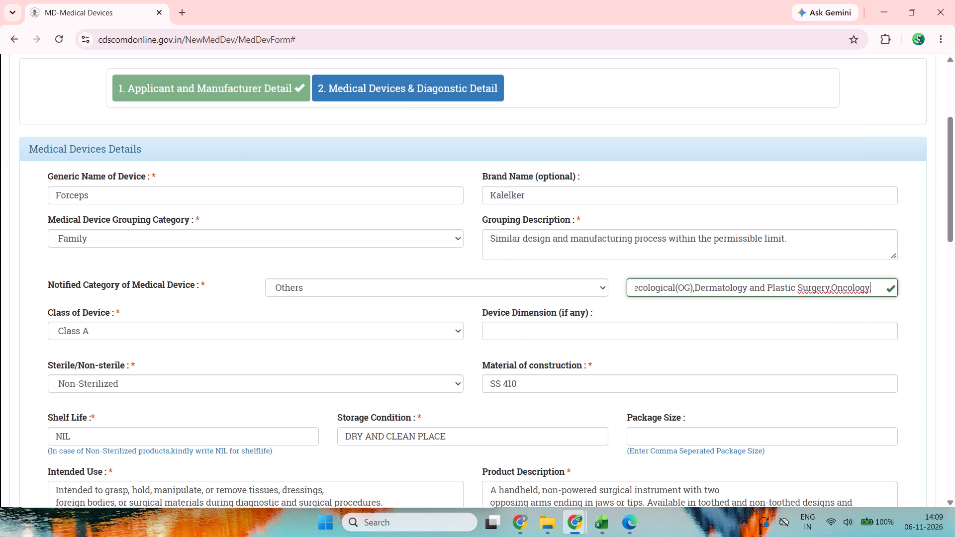
{"action": "left_click", "coordinate": [653, 313]}
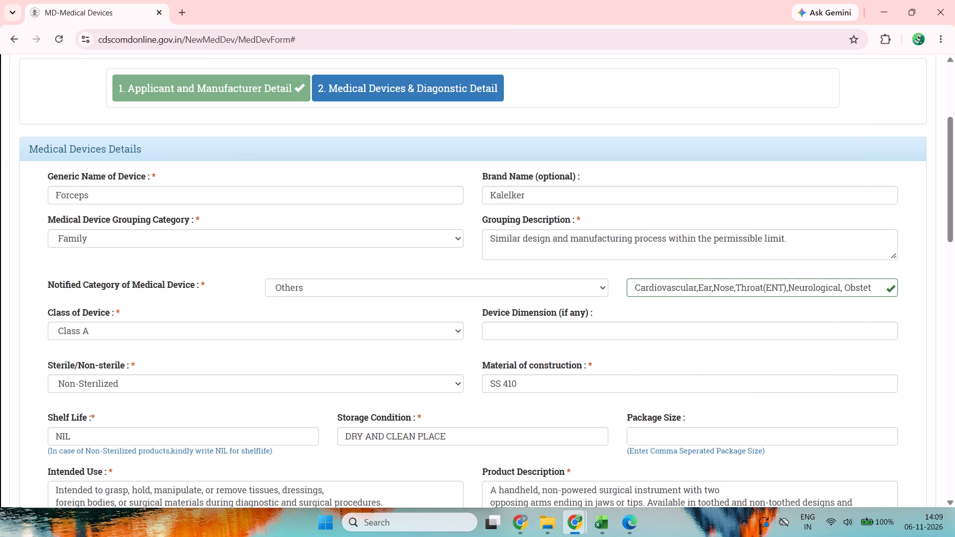
{"action": "left_click", "coordinate": [809, 290]}
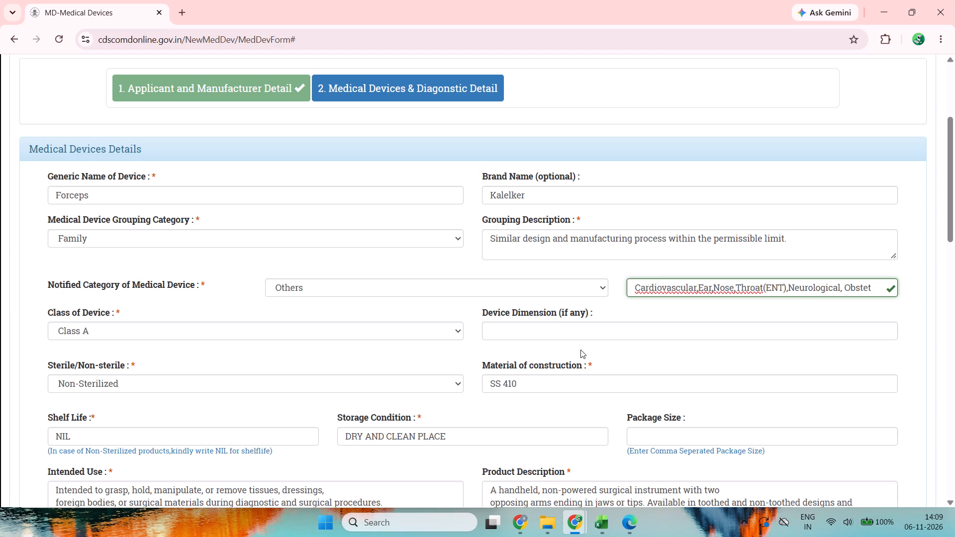
{"action": "scroll", "coordinate": [477, 376], "scroll_direction": "down", "scroll_amount": 9}
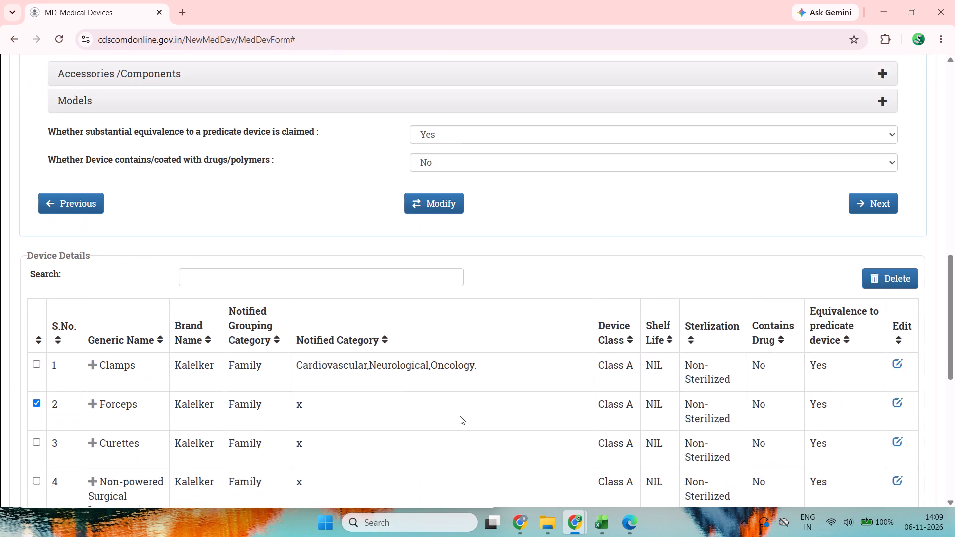
{"action": "scroll", "coordinate": [460, 416], "scroll_direction": "down", "scroll_amount": 2}
{"action": "scroll", "coordinate": [459, 417], "scroll_direction": "up", "scroll_amount": 4}
{"action": "scroll", "coordinate": [429, 359], "scroll_direction": "up", "scroll_amount": 1}
{"action": "left_click", "coordinate": [430, 332]}
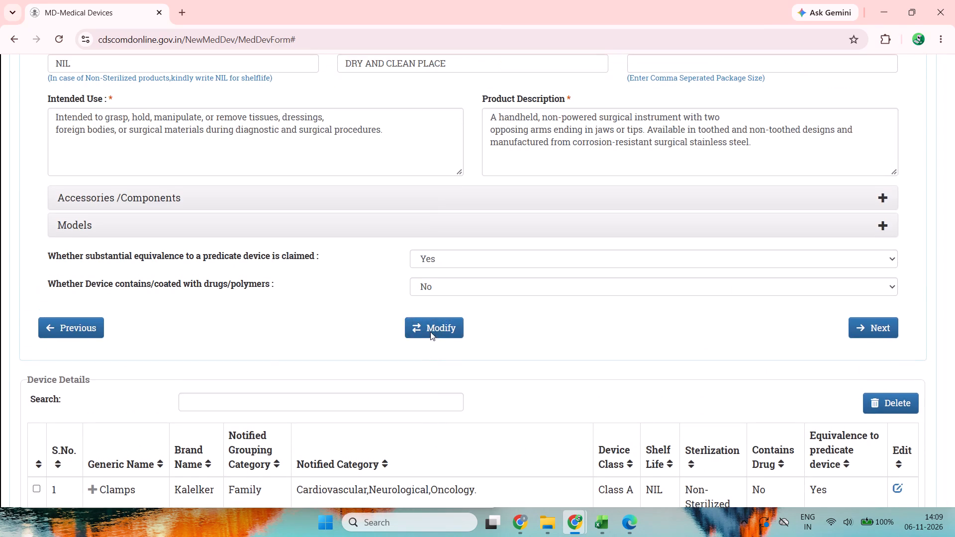
{"action": "left_click", "coordinate": [480, 323]}
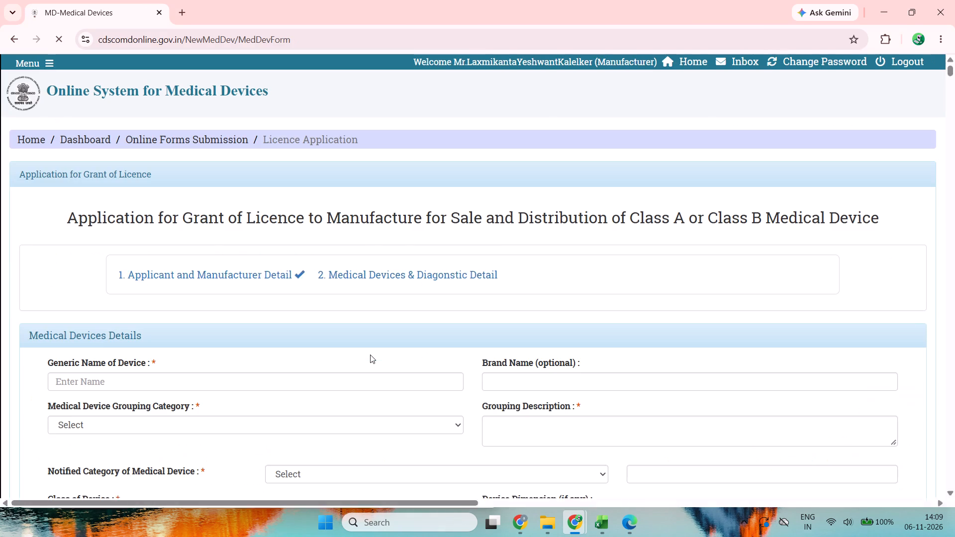
In the Edge PDF, copy the Curettes notified category list following "Others" in item 3, ending at "Oncology".
{"action": "scroll", "coordinate": [319, 361], "scroll_direction": "down", "scroll_amount": 10}
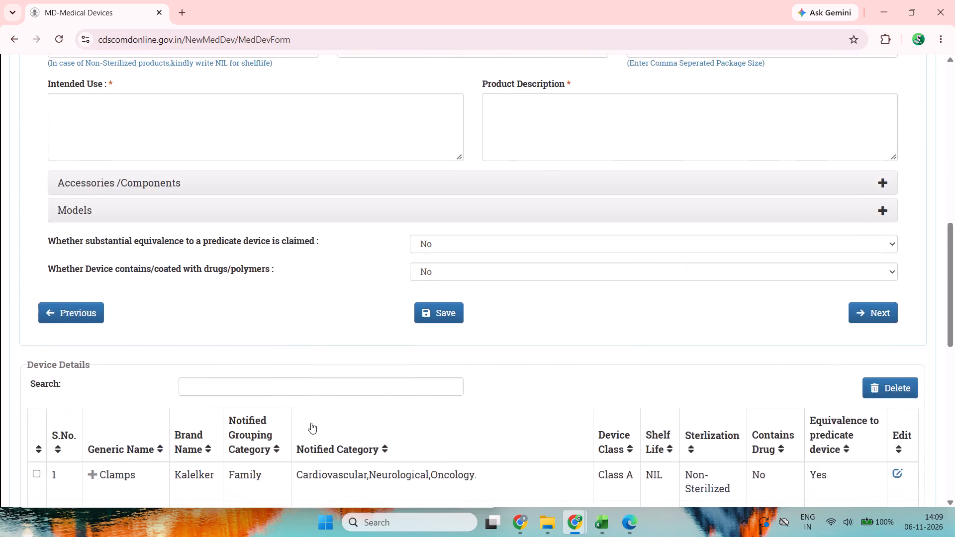
{"action": "scroll", "coordinate": [311, 427], "scroll_direction": "down", "scroll_amount": 7}
{"action": "scroll", "coordinate": [319, 458], "scroll_direction": "up", "scroll_amount": 4}
{"action": "key", "text": "alt+Tab"}
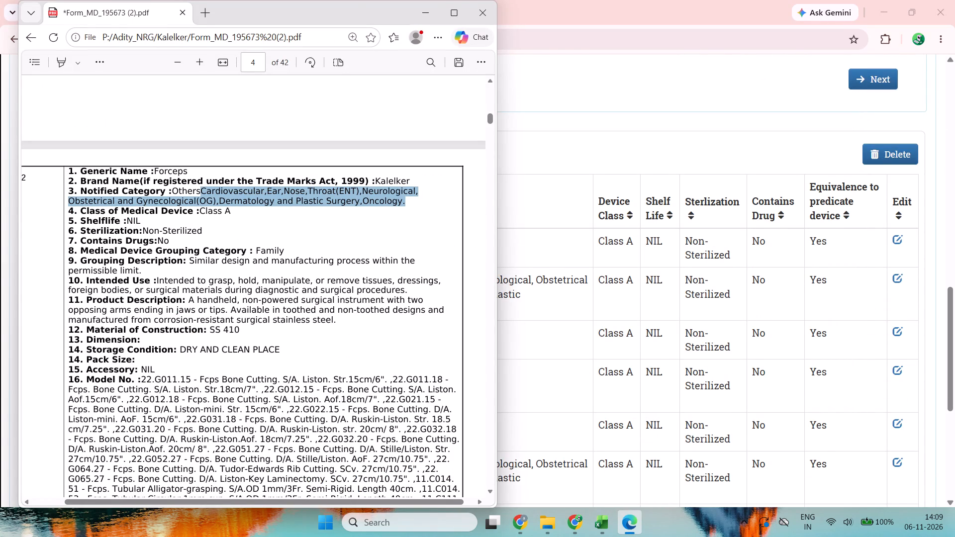
{"action": "scroll", "coordinate": [163, 246], "scroll_direction": "up", "scroll_amount": 1}
{"action": "scroll", "coordinate": [163, 246], "scroll_direction": "down", "scroll_amount": 12}
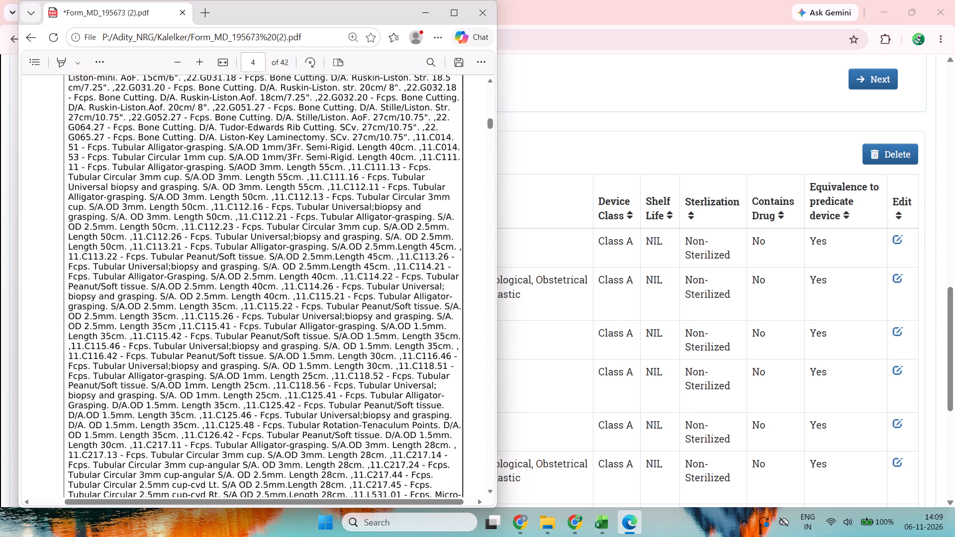
{"action": "scroll", "coordinate": [164, 250], "scroll_direction": "down", "scroll_amount": 20}
{"action": "scroll", "coordinate": [164, 250], "scroll_direction": "down", "scroll_amount": 5}
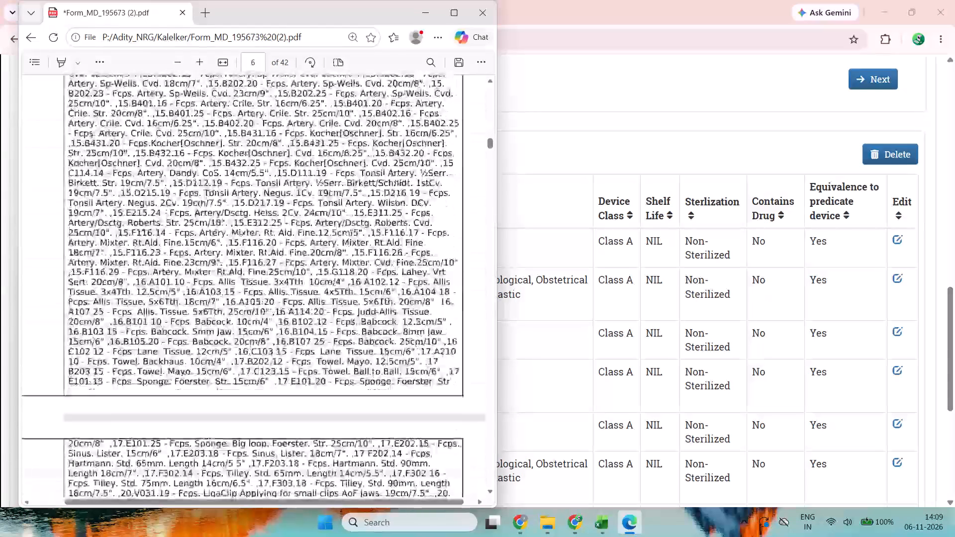
{"action": "scroll", "coordinate": [179, 268], "scroll_direction": "down", "scroll_amount": 20}
{"action": "scroll", "coordinate": [179, 268], "scroll_direction": "down", "scroll_amount": 5}
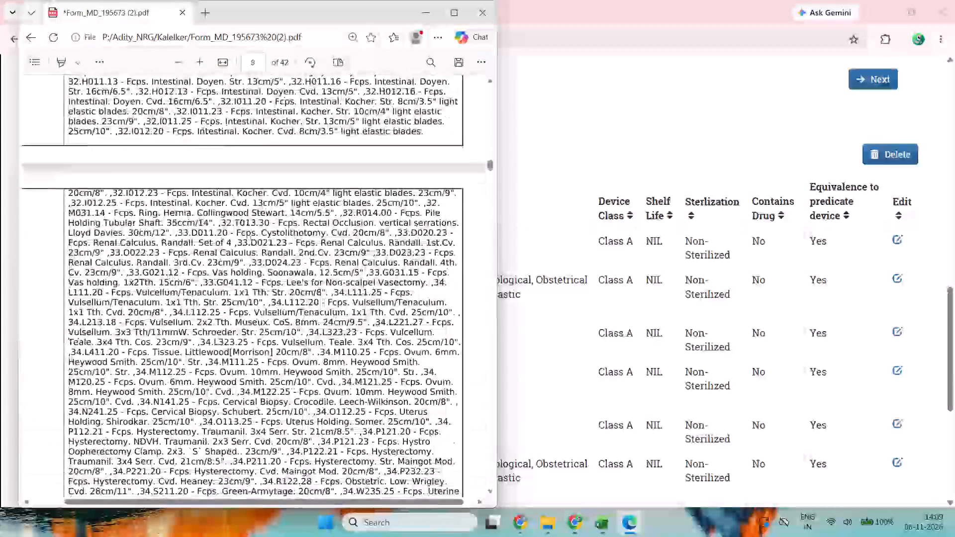
{"action": "scroll", "coordinate": [179, 268], "scroll_direction": "down", "scroll_amount": 10}
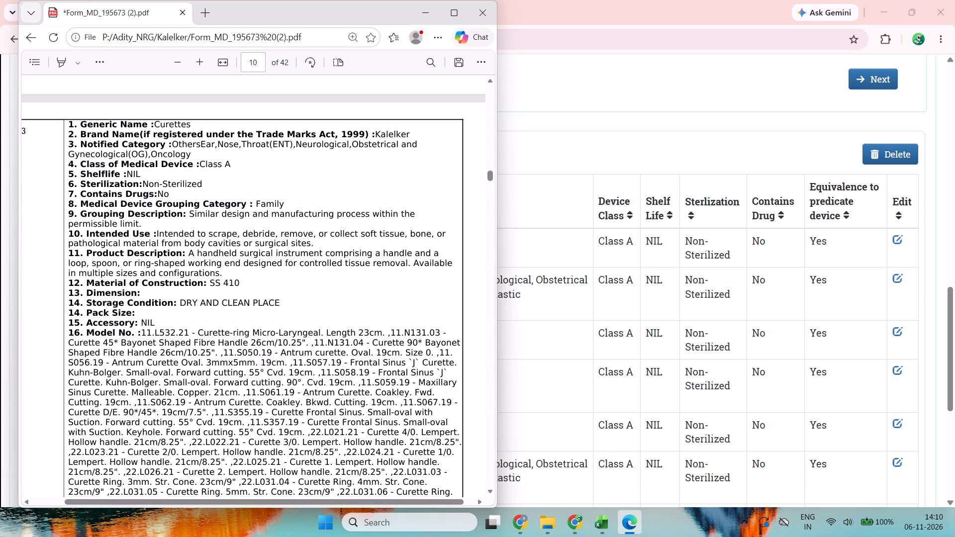
{"action": "left_click_drag", "start_coordinate": [202, 143], "coordinate": [195, 154]}
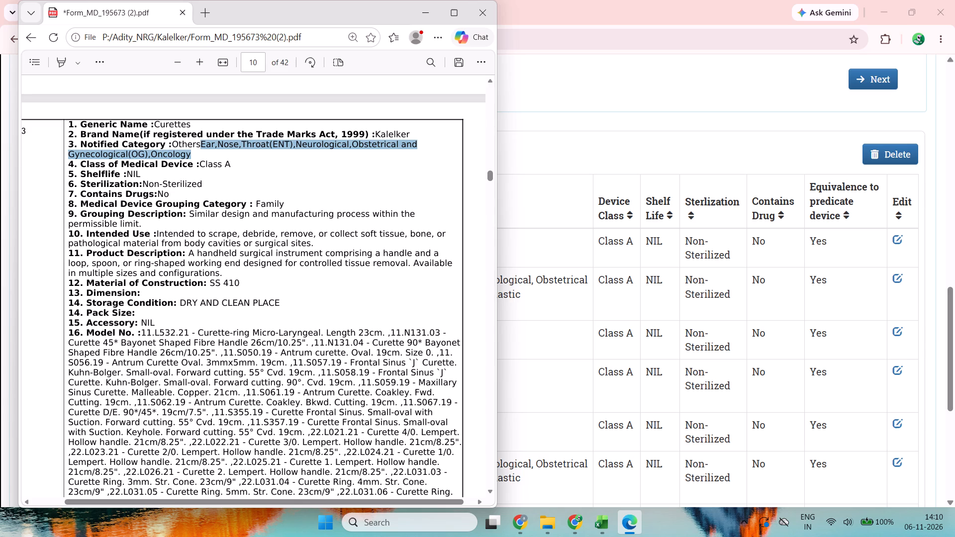
{"action": "key", "text": "ctrl+c"}
In the Chrome form, edit the Curettes entry, replacing its placeholder notified category with the copied list, and save the modification.
{"action": "key", "text": "alt+Tab"}
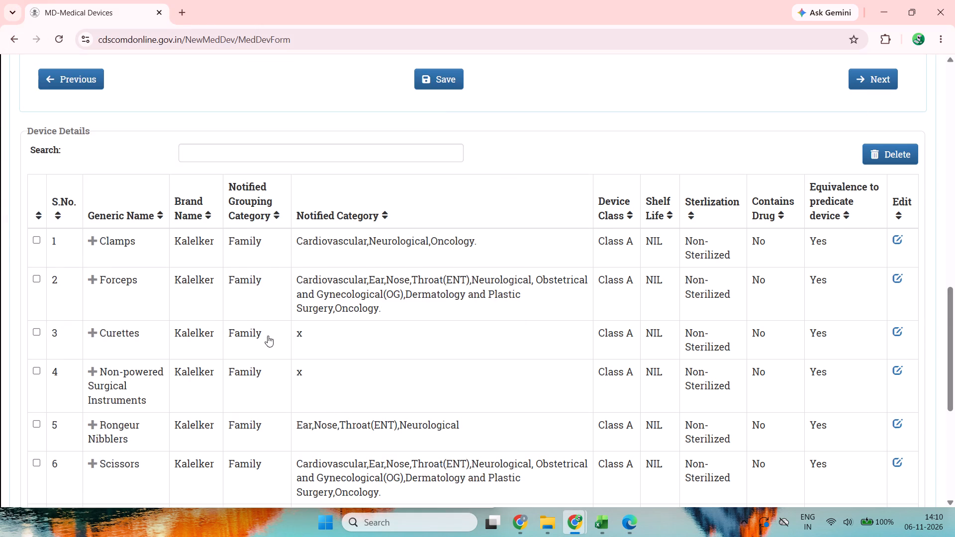
{"action": "scroll", "coordinate": [250, 305], "scroll_direction": "down", "scroll_amount": 2}
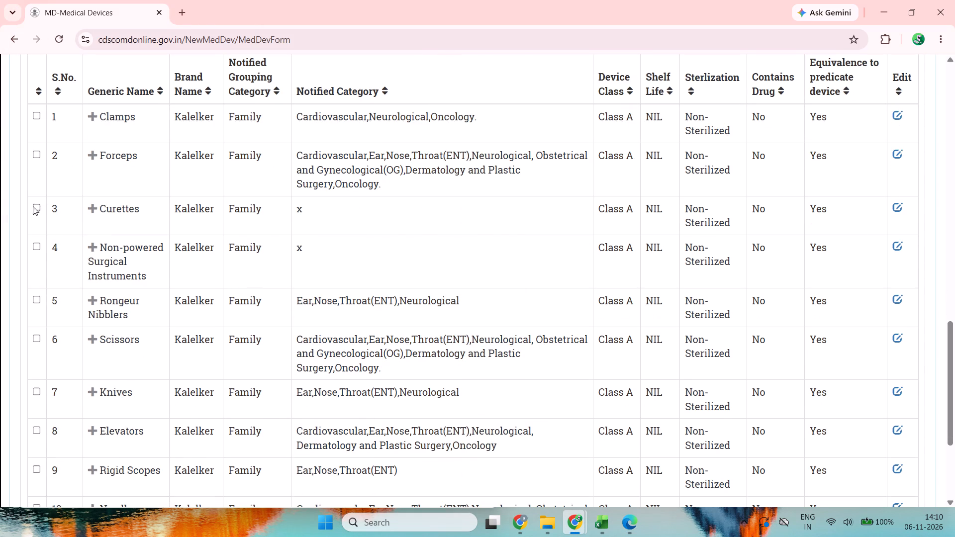
{"action": "left_click", "coordinate": [30, 206]}
{"action": "left_click", "coordinate": [38, 209]}
{"action": "left_click", "coordinate": [37, 221]}
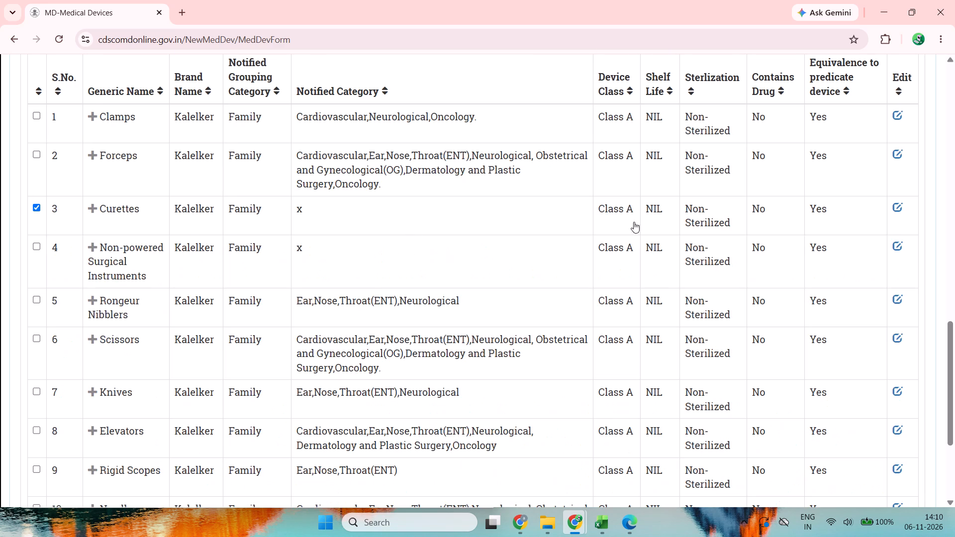
{"action": "left_click", "coordinate": [901, 205]}
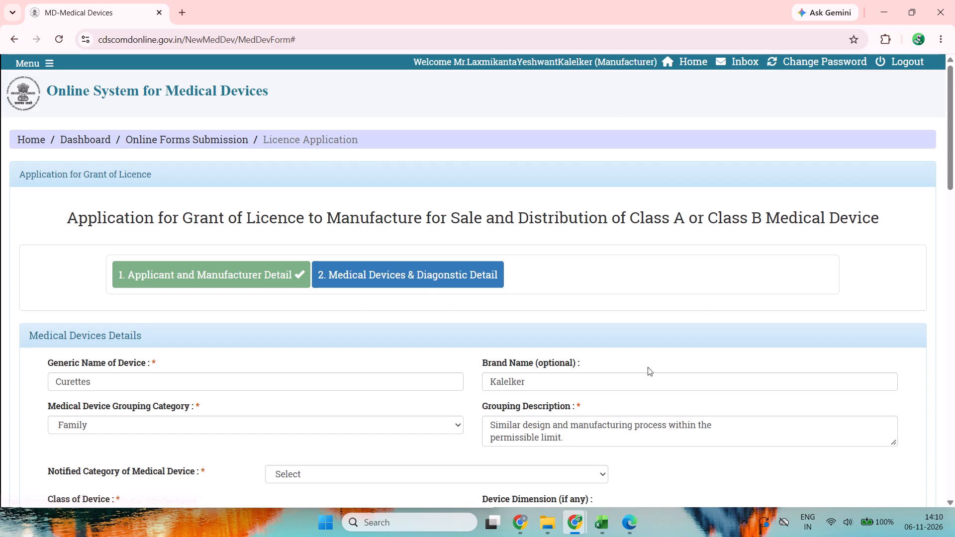
{"action": "scroll", "coordinate": [578, 380], "scroll_direction": "down", "scroll_amount": 2}
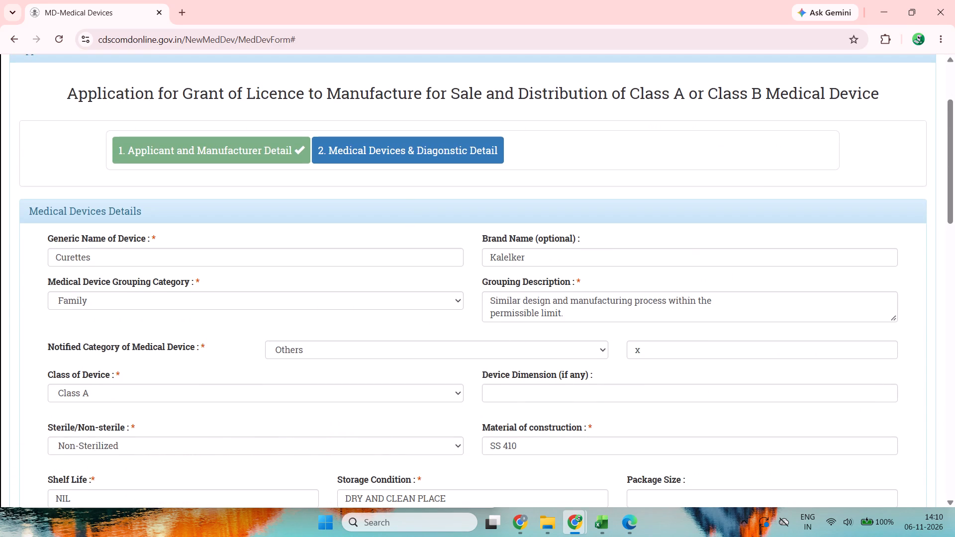
{"action": "left_click_drag", "start_coordinate": [674, 355], "coordinate": [608, 332]}
{"action": "key", "text": "ctrl+v"}
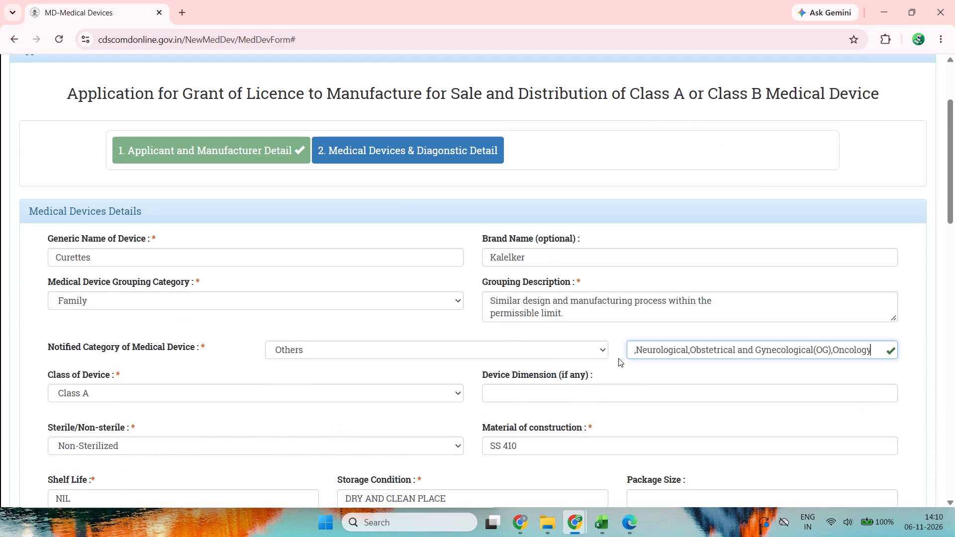
{"action": "scroll", "coordinate": [503, 379], "scroll_direction": "down", "scroll_amount": 11}
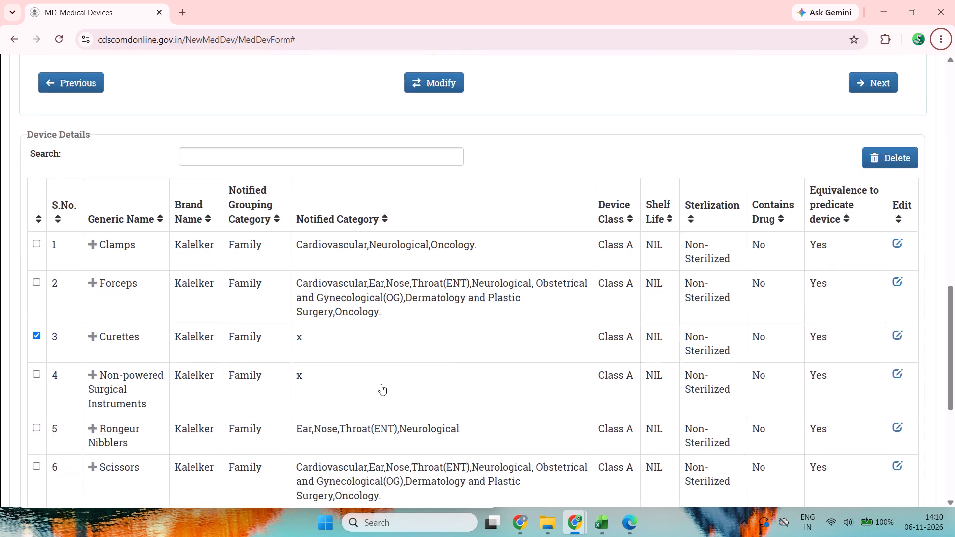
{"action": "scroll", "coordinate": [381, 384], "scroll_direction": "down", "scroll_amount": 11}
{"action": "scroll", "coordinate": [394, 397], "scroll_direction": "up", "scroll_amount": 6}
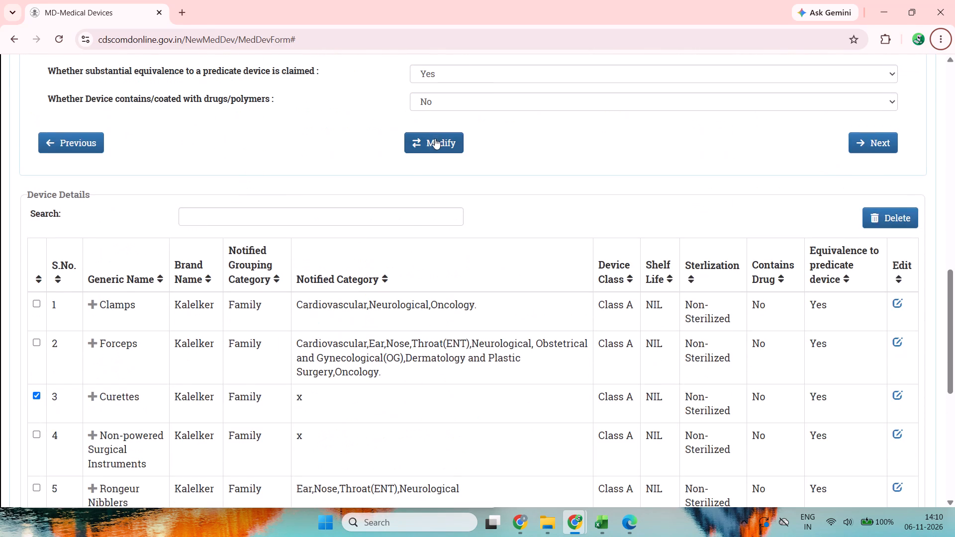
{"action": "left_click", "coordinate": [435, 138]}
{"action": "left_click", "coordinate": [470, 329]}
Select the Needle Holders entry in the device details list and open it for editing.
{"action": "scroll", "coordinate": [150, 365], "scroll_direction": "down", "scroll_amount": 1}
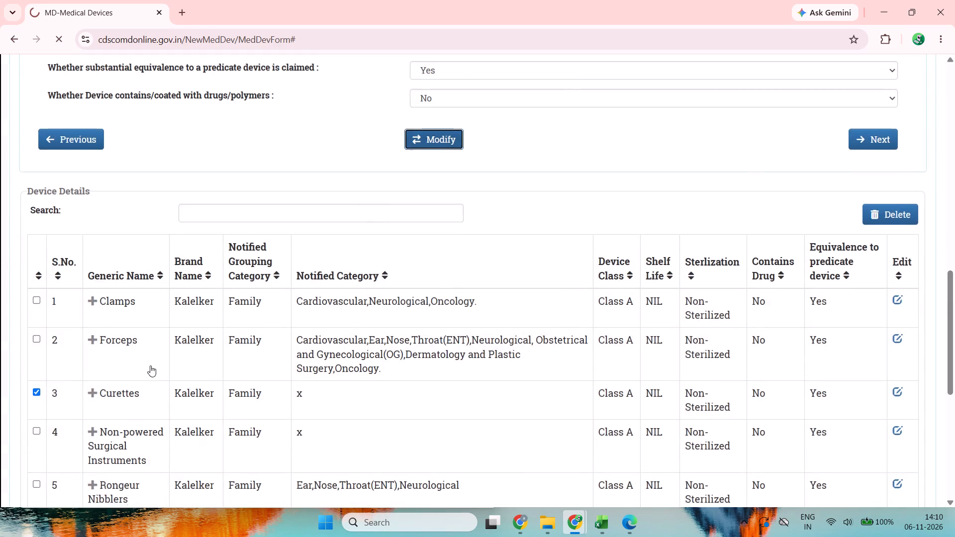
{"action": "scroll", "coordinate": [150, 365], "scroll_direction": "down", "scroll_amount": 2}
{"action": "scroll", "coordinate": [110, 359], "scroll_direction": "down", "scroll_amount": 13}
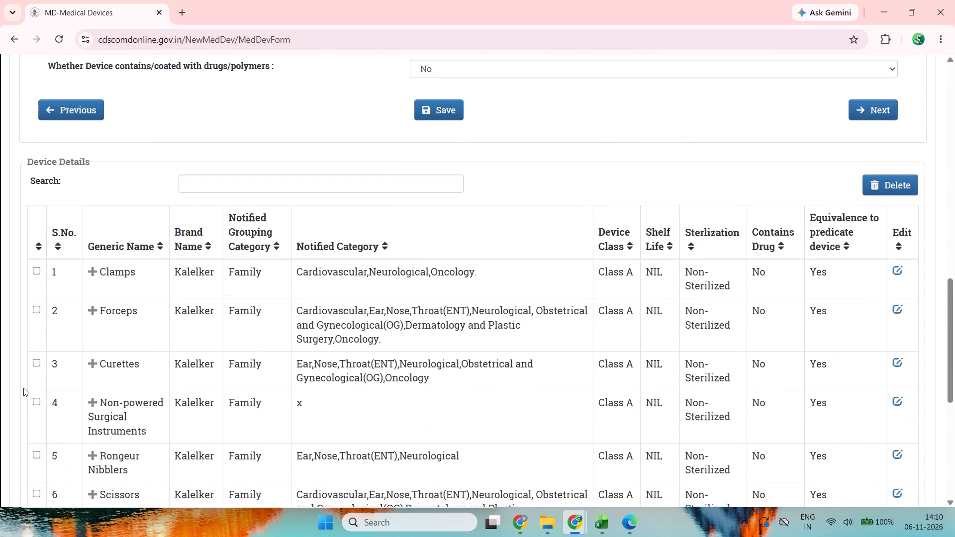
{"action": "scroll", "coordinate": [23, 388], "scroll_direction": "down", "scroll_amount": 5}
{"action": "left_click", "coordinate": [34, 322]}
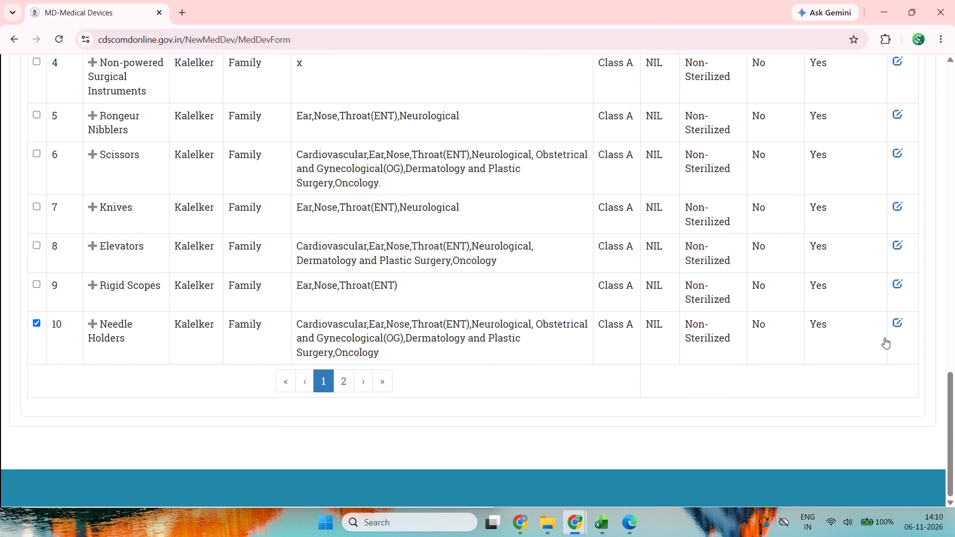
{"action": "left_click", "coordinate": [894, 324]}
{"action": "scroll", "coordinate": [341, 381], "scroll_direction": "down", "scroll_amount": 15}
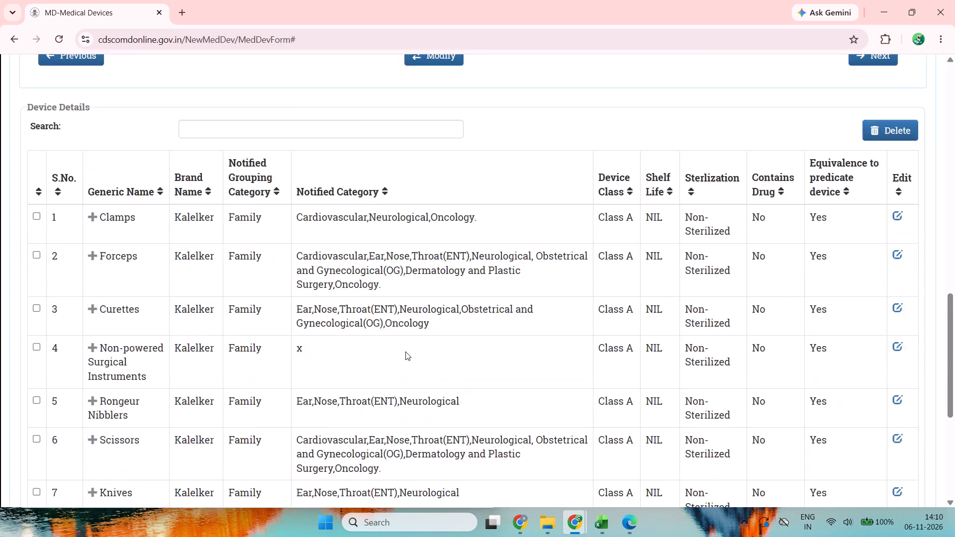
{"action": "scroll", "coordinate": [405, 352], "scroll_direction": "down", "scroll_amount": 8}
{"action": "scroll", "coordinate": [429, 342], "scroll_direction": "up", "scroll_amount": 17}
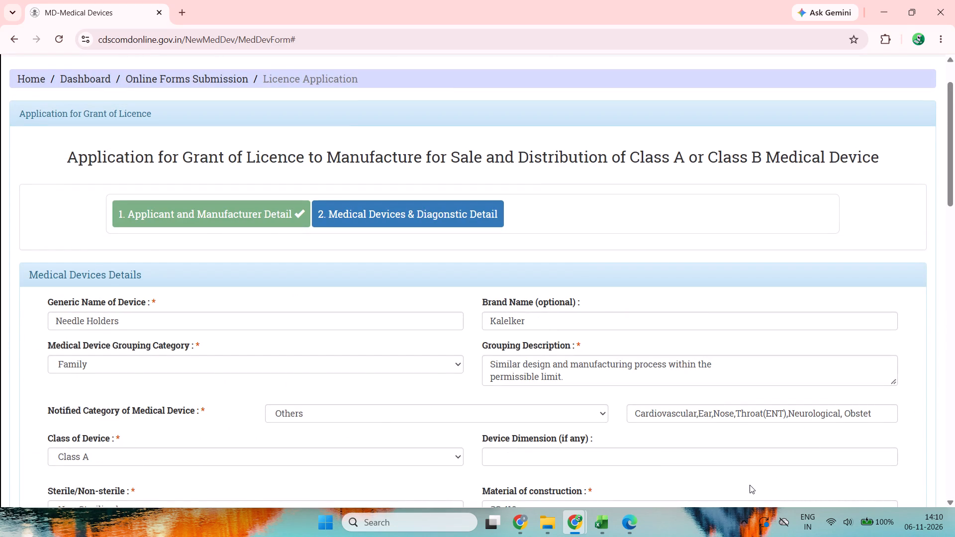
Switch to the Form_MD_195673 PDF in Edge and find the notified category of item 10, Needle Holders.
{"action": "key", "text": "alt+Tab"}
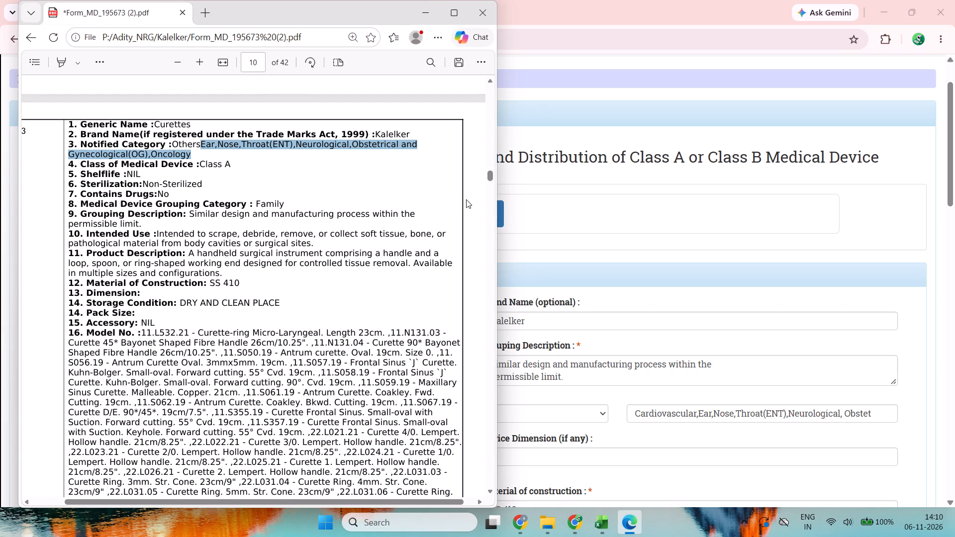
{"action": "left_click_drag", "start_coordinate": [489, 179], "coordinate": [481, 325]}
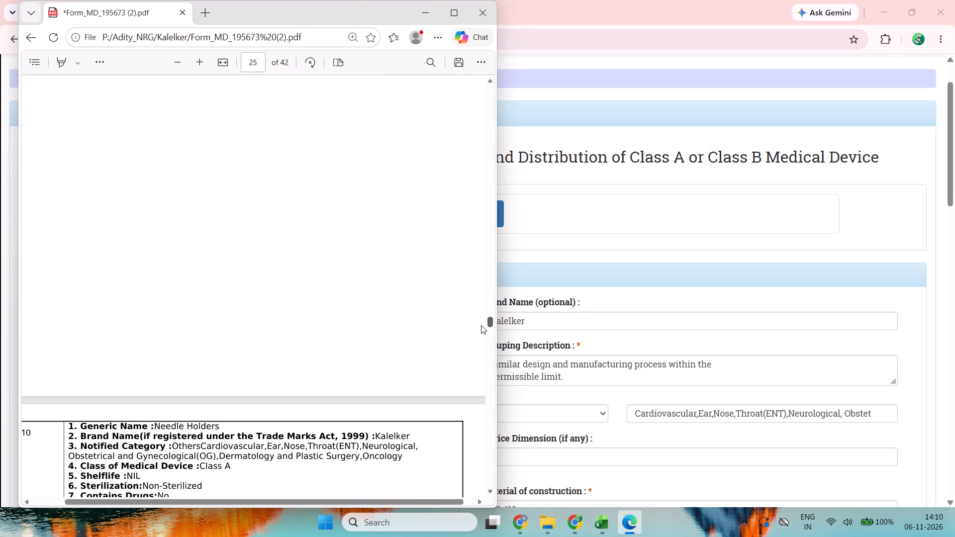
{"action": "left_click_drag", "start_coordinate": [481, 325], "coordinate": [480, 325]}
{"action": "scroll", "coordinate": [142, 327], "scroll_direction": "down", "scroll_amount": 4}
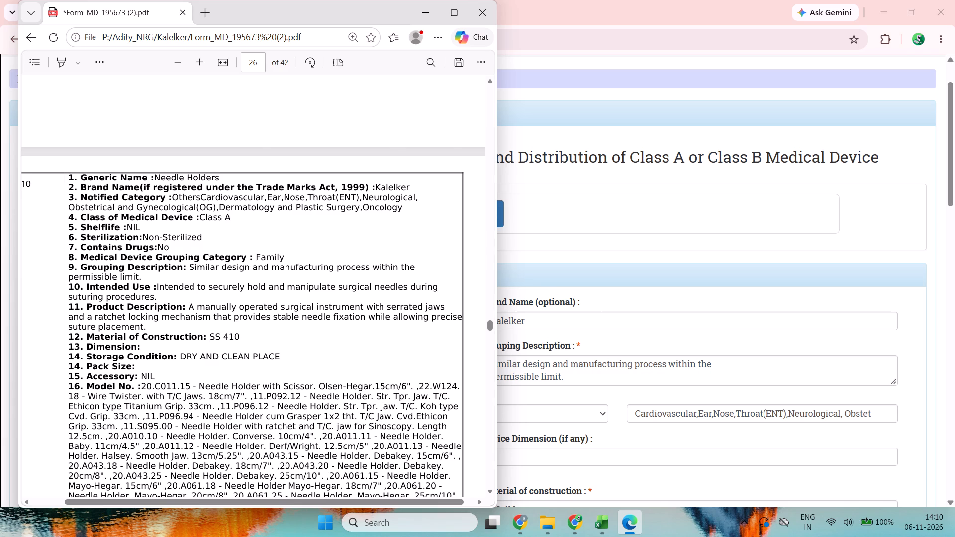
Back in the Chrome form, read through the Needle Holders notified category text to compare it with the PDF.
{"action": "left_click", "coordinate": [876, 420]}
{"action": "double_click", "coordinate": [878, 414]}
{"action": "left_click", "coordinate": [878, 414]}
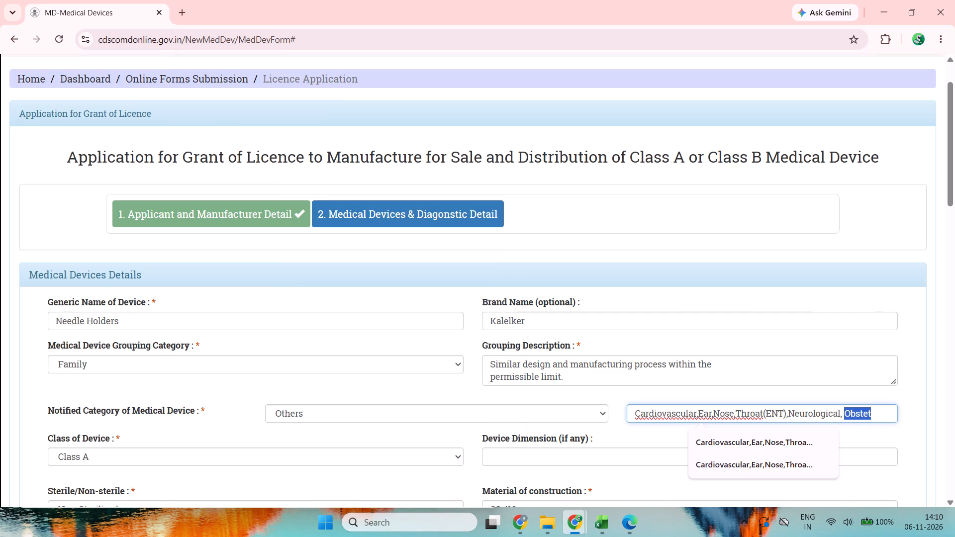
{"action": "key", "text": "Down"}
{"action": "key", "text": "Down"}
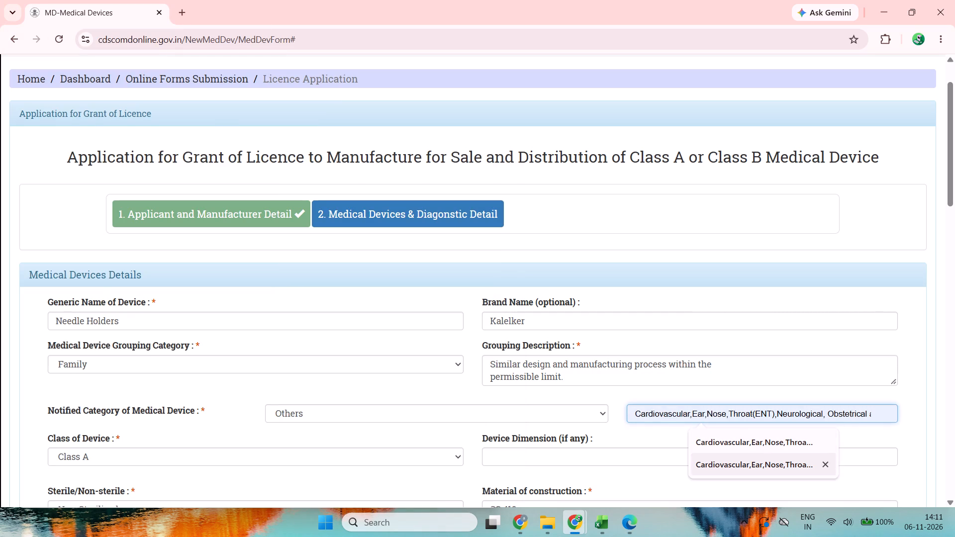
{"action": "key", "text": "Down"}
{"action": "key", "text": "Down"}
{"action": "key", "text": "Down"}
{"action": "left_click", "coordinate": [852, 417]}
{"action": "left_click_drag", "start_coordinate": [823, 413], "coordinate": [806, 413]}
{"action": "left_click", "coordinate": [798, 413]}
{"action": "left_click_drag", "start_coordinate": [802, 412], "coordinate": [832, 409]}
{"action": "left_click", "coordinate": [836, 408]}
{"action": "left_click", "coordinate": [872, 409]}
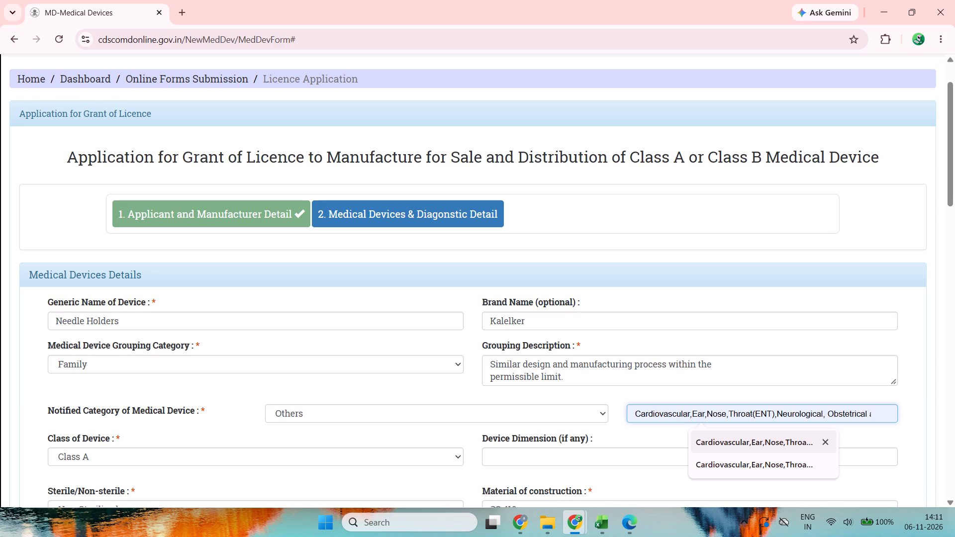
{"action": "left_click", "coordinate": [850, 412]}
{"action": "left_click_drag", "start_coordinate": [850, 413], "coordinate": [836, 415]}
{"action": "left_click", "coordinate": [754, 422]}
{"action": "left_click_drag", "start_coordinate": [687, 416], "coordinate": [670, 416]}
{"action": "left_click_drag", "start_coordinate": [659, 415], "coordinate": [667, 414]}
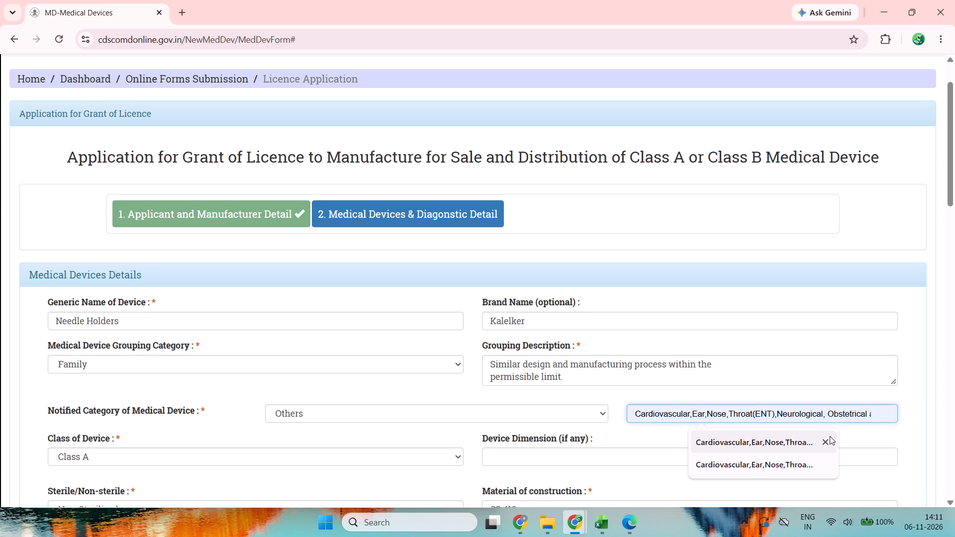
{"action": "left_click", "coordinate": [830, 436]}
{"action": "left_click", "coordinate": [750, 418]}
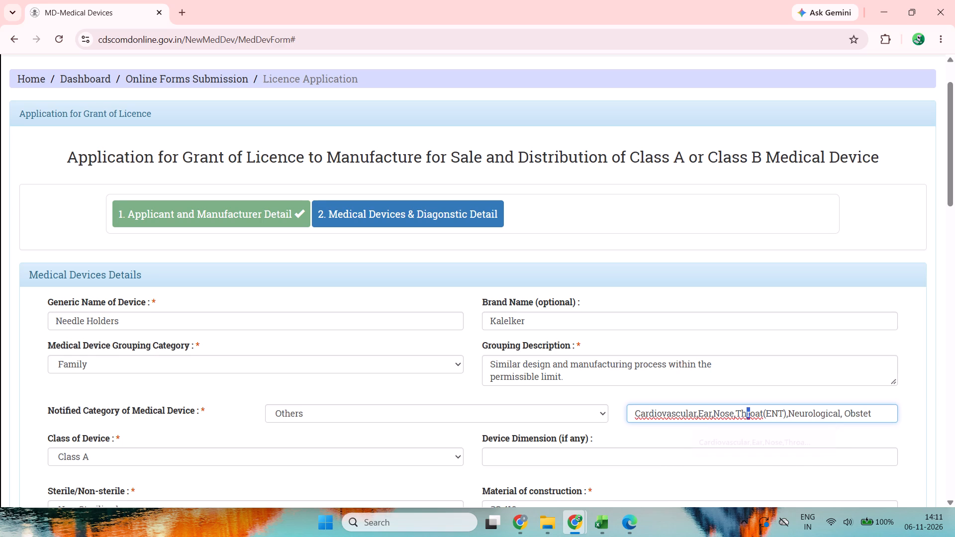
{"action": "left_click", "coordinate": [821, 418]}
{"action": "key", "text": "Right"}
{"action": "key", "text": "Right"}
{"action": "key", "text": "Right"}
{"action": "key", "text": "Right"}
{"action": "key", "text": "Right"}
{"action": "key", "text": "Right"}
{"action": "key", "text": "Right"}
{"action": "key", "text": "Right"}
{"action": "key", "text": "Right"}
{"action": "key", "text": "Right"}
{"action": "key", "text": "Right"}
{"action": "key", "text": "Right"}
{"action": "key", "text": "Right"}
{"action": "key", "text": "Right"}
{"action": "key", "text": "Right"}
{"action": "key", "text": "Right"}
{"action": "key", "text": "Right"}
{"action": "key", "text": "Right"}
{"action": "key", "text": "Right"}
{"action": "key", "text": "Right"}
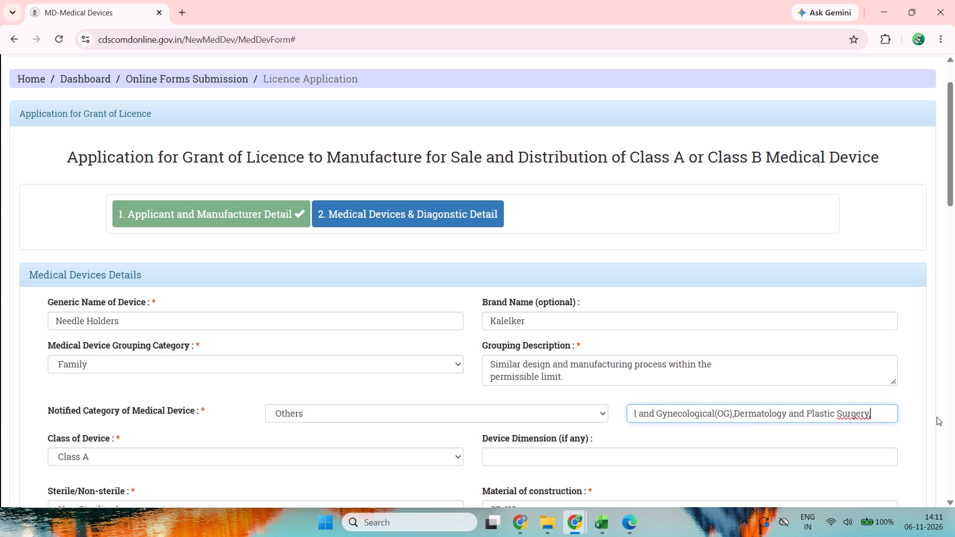
Select the Non-powered Surgical Instruments entry, open it for editing and highlight its placeholder notified category.
{"action": "scroll", "coordinate": [573, 310], "scroll_direction": "down", "scroll_amount": 9}
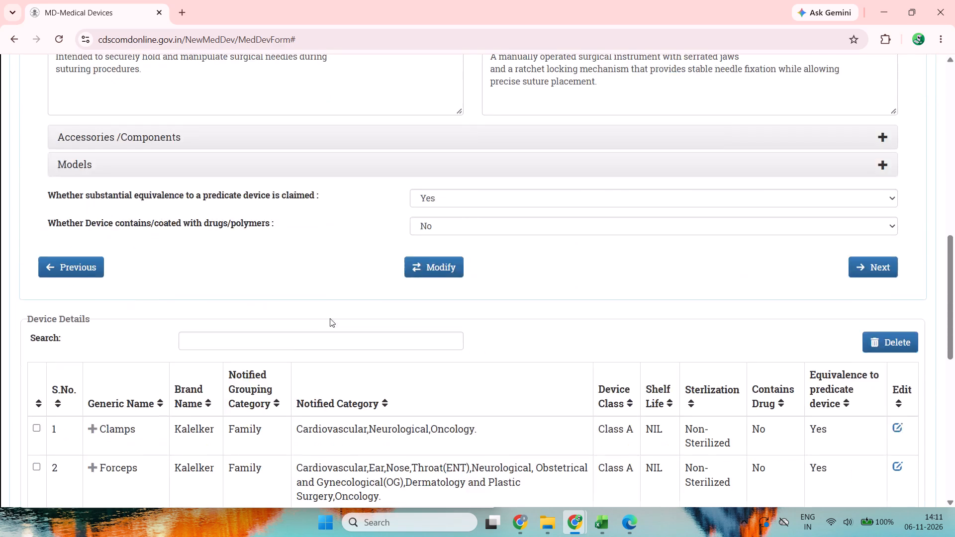
{"action": "scroll", "coordinate": [330, 318], "scroll_direction": "down", "scroll_amount": 8}
{"action": "scroll", "coordinate": [290, 420], "scroll_direction": "up", "scroll_amount": 2}
{"action": "scroll", "coordinate": [344, 350], "scroll_direction": "down", "scroll_amount": 4}
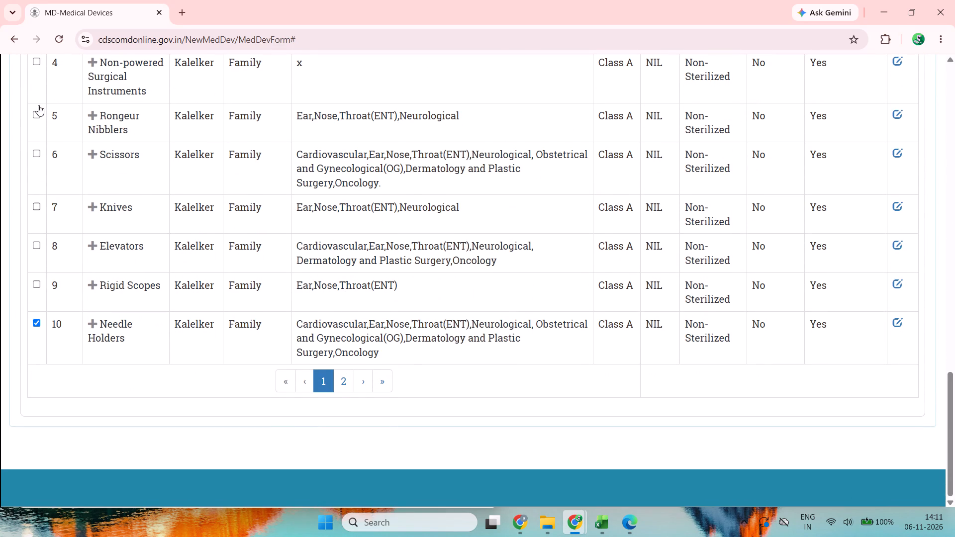
{"action": "scroll", "coordinate": [38, 105], "scroll_direction": "up", "scroll_amount": 1}
{"action": "left_click", "coordinate": [36, 125]}
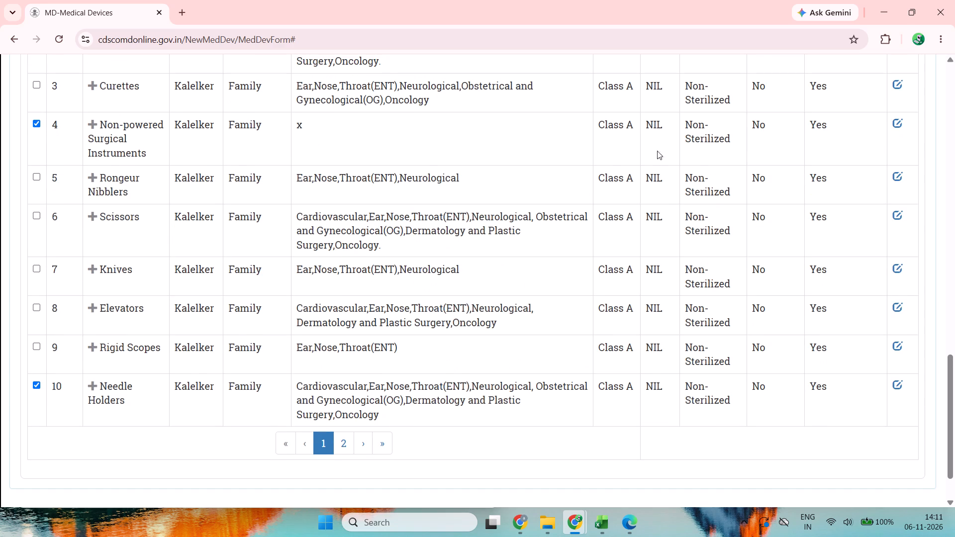
{"action": "left_click", "coordinate": [894, 123]}
{"action": "scroll", "coordinate": [439, 248], "scroll_direction": "down", "scroll_amount": 2}
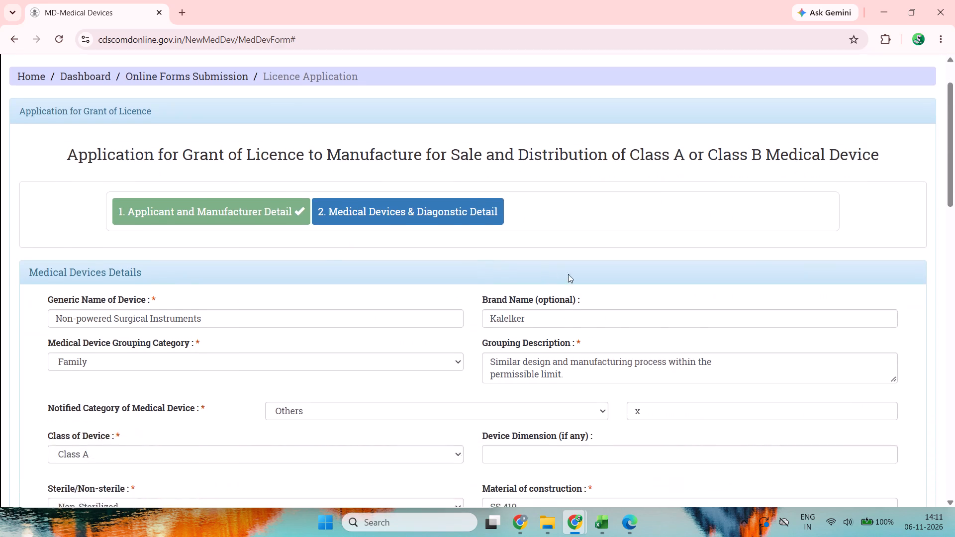
{"action": "left_click_drag", "start_coordinate": [670, 349], "coordinate": [598, 354]}
In the Edge PDF, copy the Non-powered Surgical Instruments notified category list following "Others" in item 4, ending at "Plastic Surgery.".
{"action": "key", "text": "alt+Tab"}
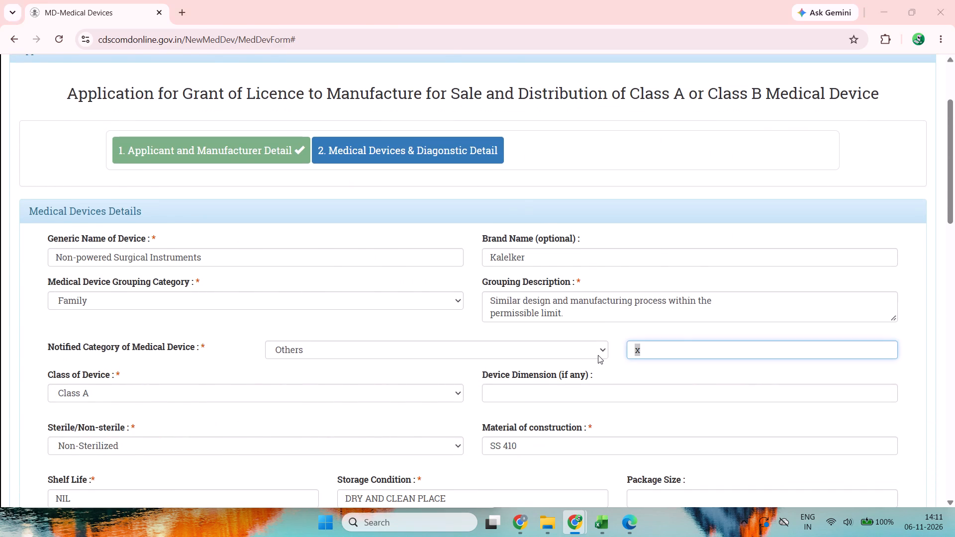
{"action": "left_click_drag", "start_coordinate": [490, 328], "coordinate": [480, 160]}
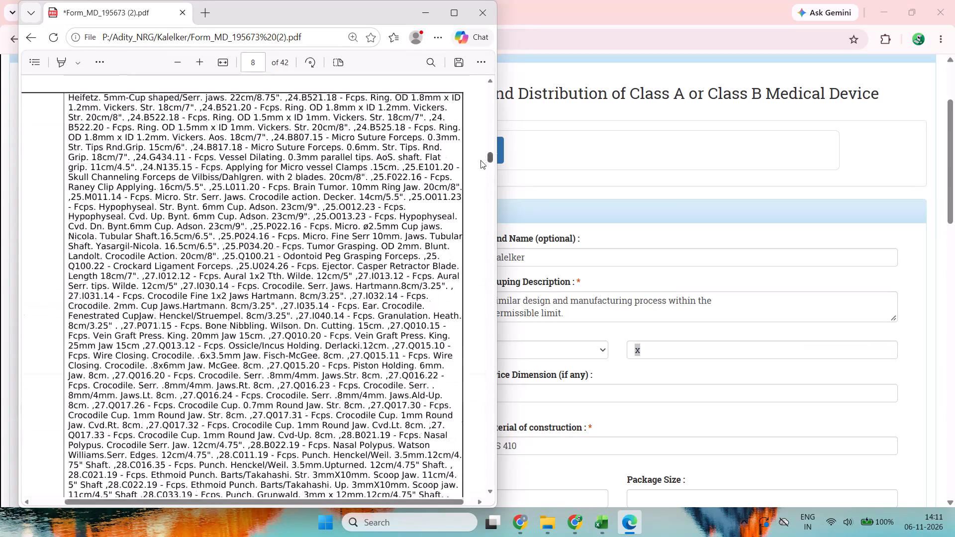
{"action": "left_click_drag", "start_coordinate": [480, 160], "coordinate": [461, 99]}
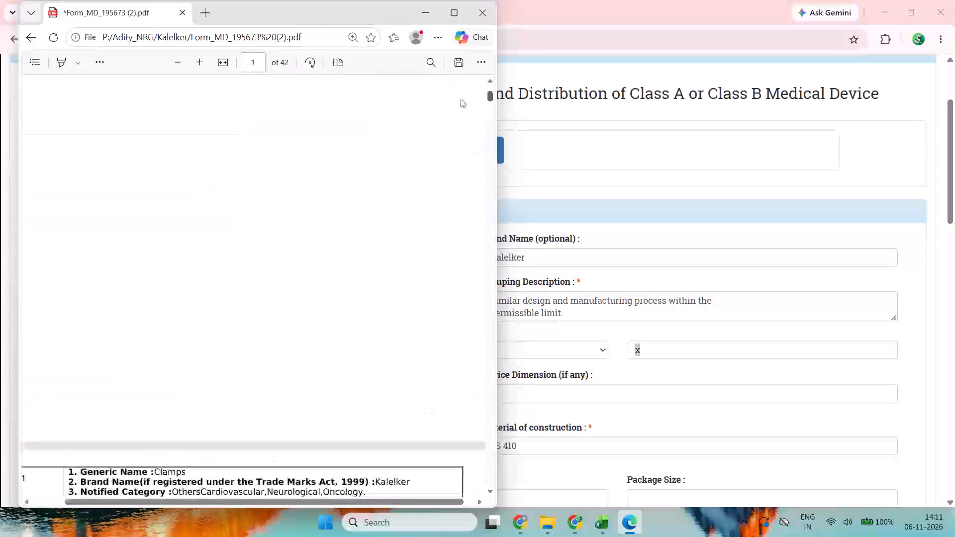
{"action": "left_click_drag", "start_coordinate": [461, 99], "coordinate": [457, 107]}
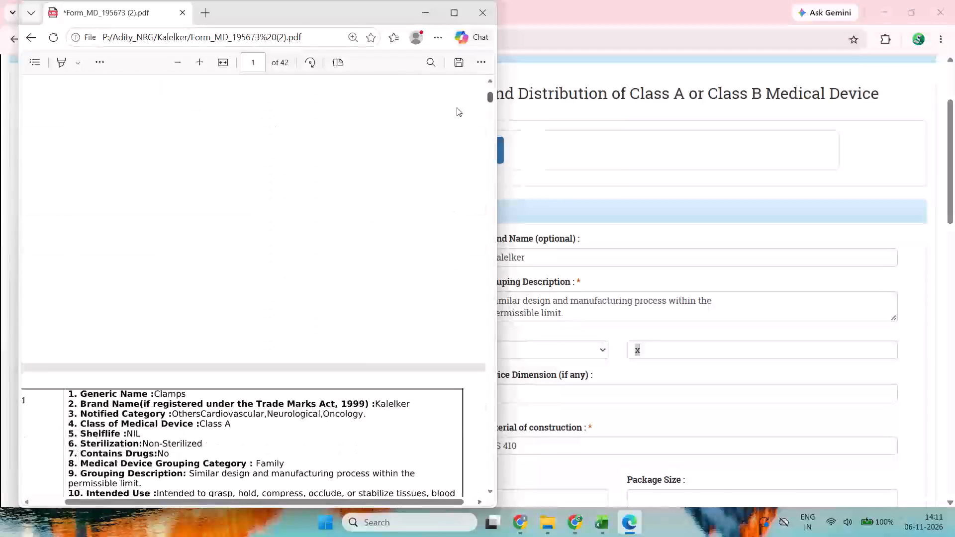
{"action": "left_click_drag", "start_coordinate": [457, 107], "coordinate": [450, 152]}
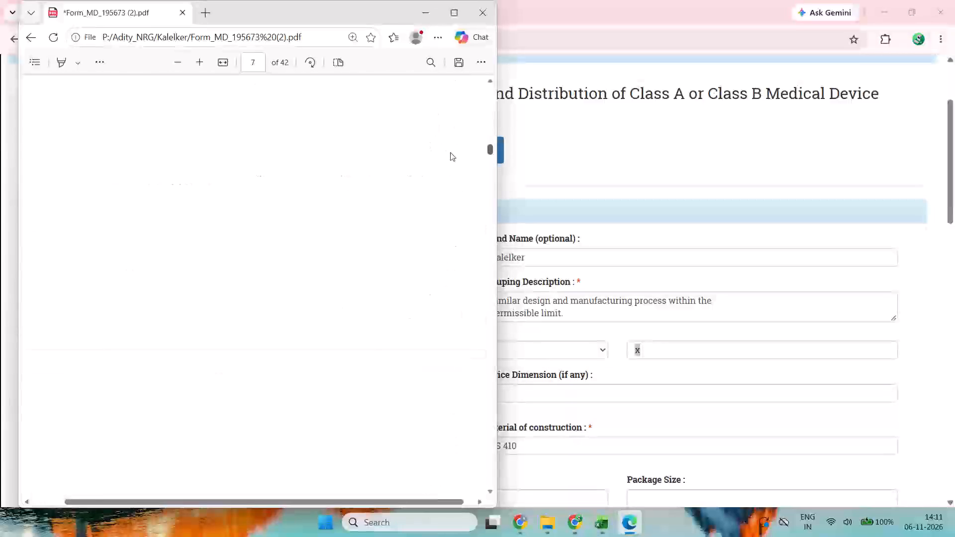
{"action": "left_click_drag", "start_coordinate": [450, 152], "coordinate": [445, 180]}
{"action": "scroll", "coordinate": [263, 222], "scroll_direction": "up", "scroll_amount": 3}
{"action": "scroll", "coordinate": [257, 224], "scroll_direction": "down", "scroll_amount": 17}
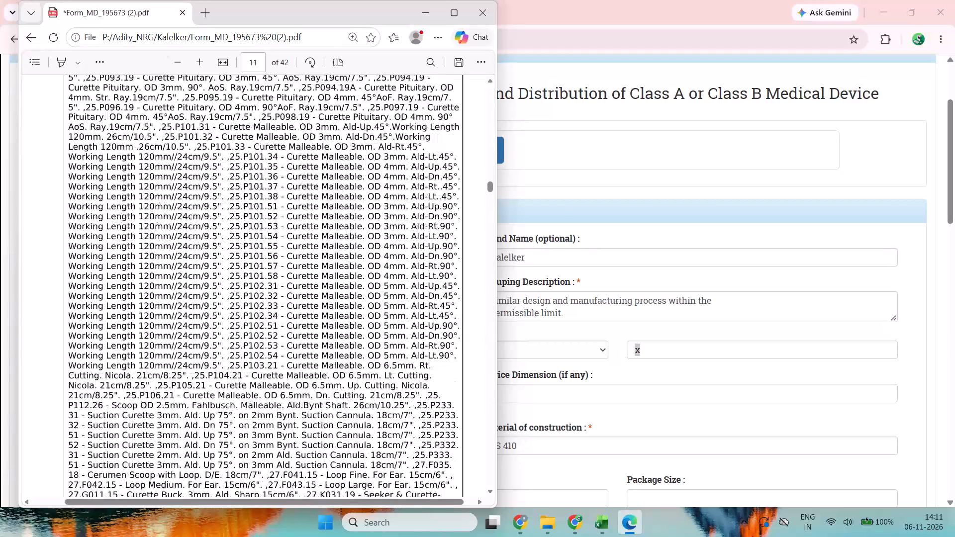
{"action": "scroll", "coordinate": [257, 224], "scroll_direction": "down", "scroll_amount": 18}
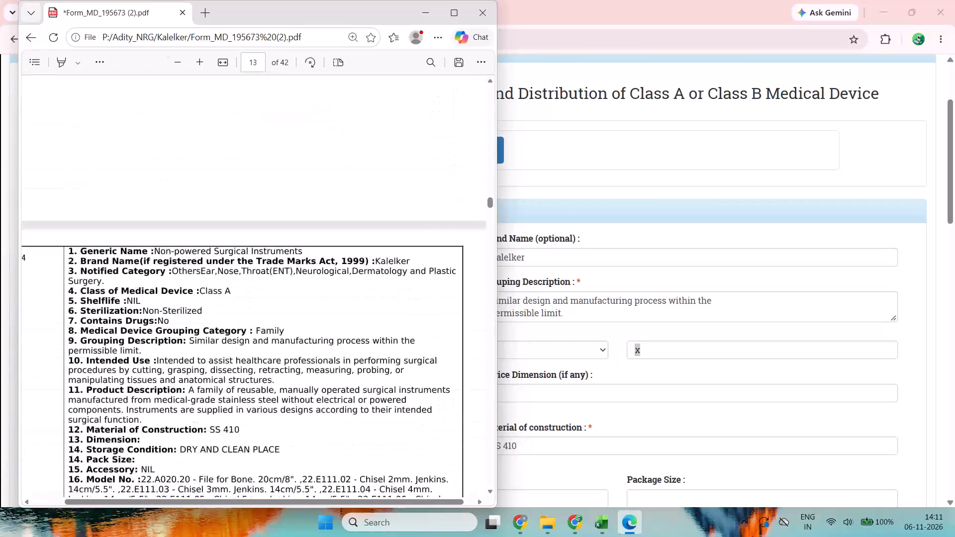
{"action": "left_click_drag", "start_coordinate": [200, 225], "coordinate": [234, 224]}
{"action": "left_click", "coordinate": [203, 224]}
{"action": "left_click", "coordinate": [199, 224]}
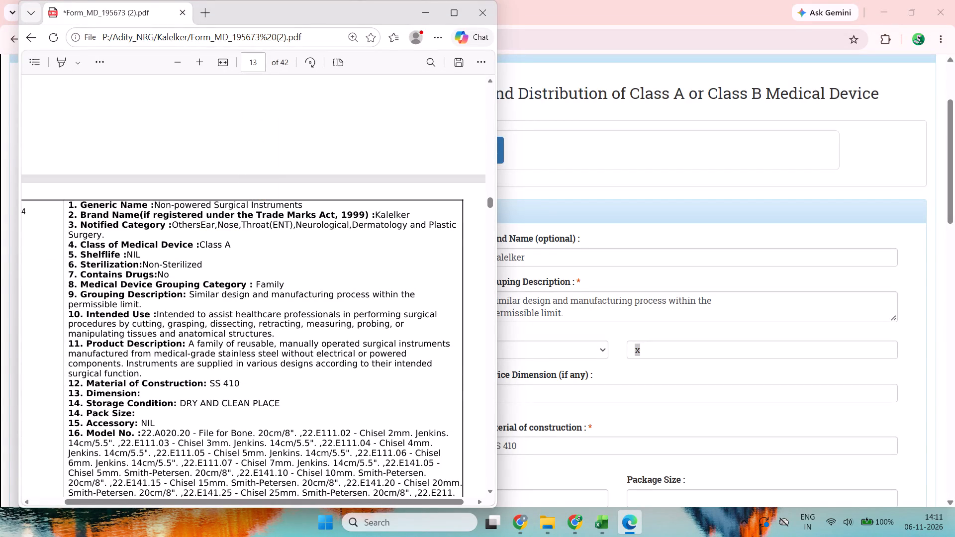
{"action": "left_click_drag", "start_coordinate": [203, 224], "coordinate": [108, 236]}
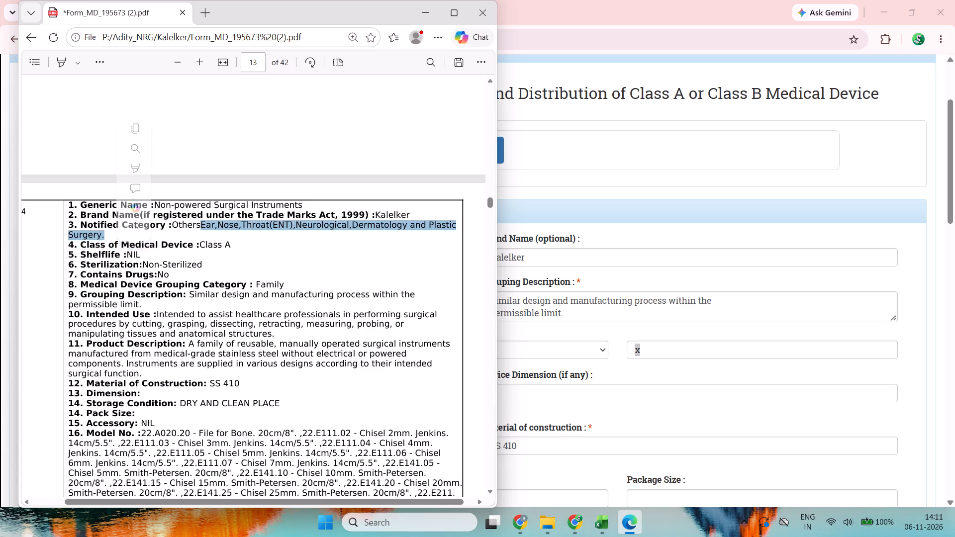
{"action": "key", "text": "ctrl+c"}
Back in Chrome, replace the Non-powered Surgical Instruments placeholder notified category with the copied list and save the modified entry.
{"action": "left_click", "coordinate": [677, 348]}
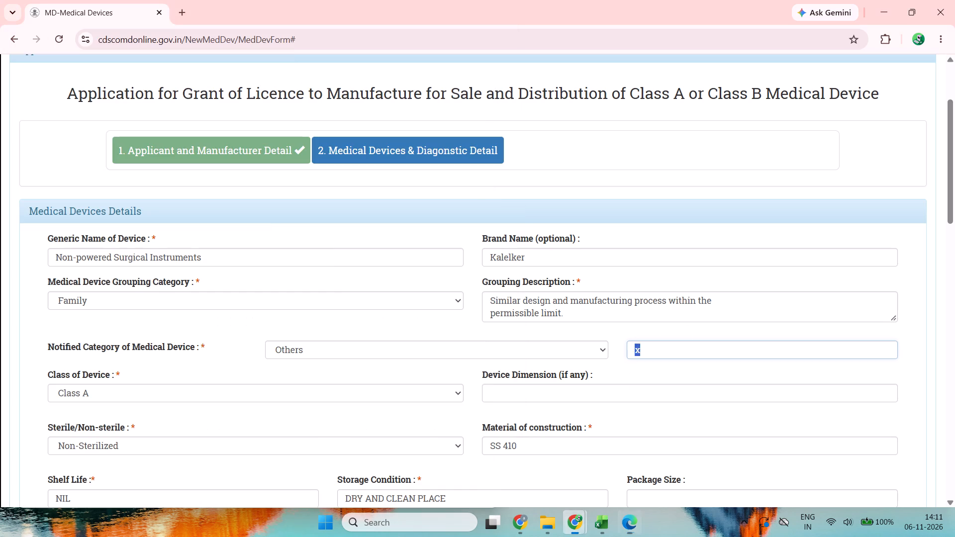
{"action": "left_click_drag", "start_coordinate": [672, 355], "coordinate": [624, 356]}
{"action": "key", "text": "ctrl+v"}
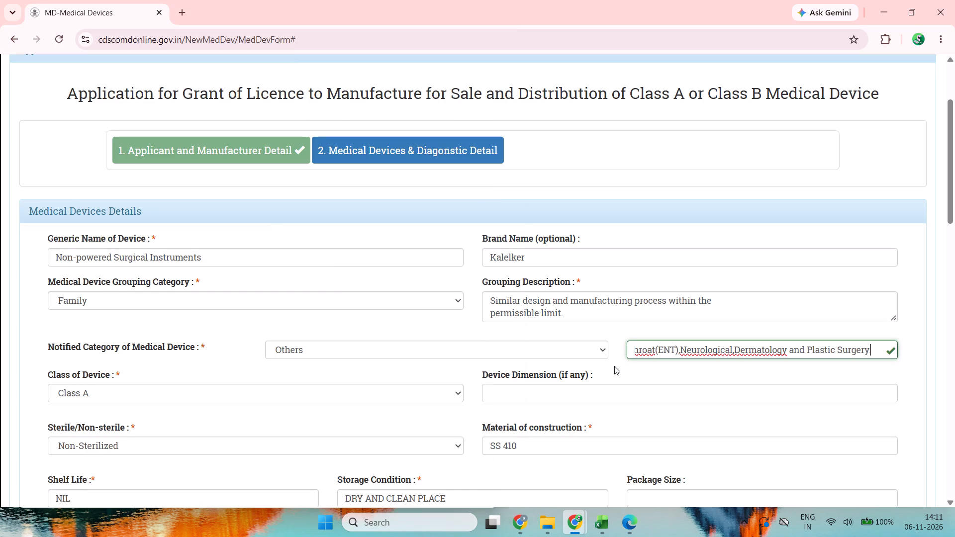
{"action": "scroll", "coordinate": [387, 373], "scroll_direction": "down", "scroll_amount": 7}
{"action": "left_click", "coordinate": [429, 333]}
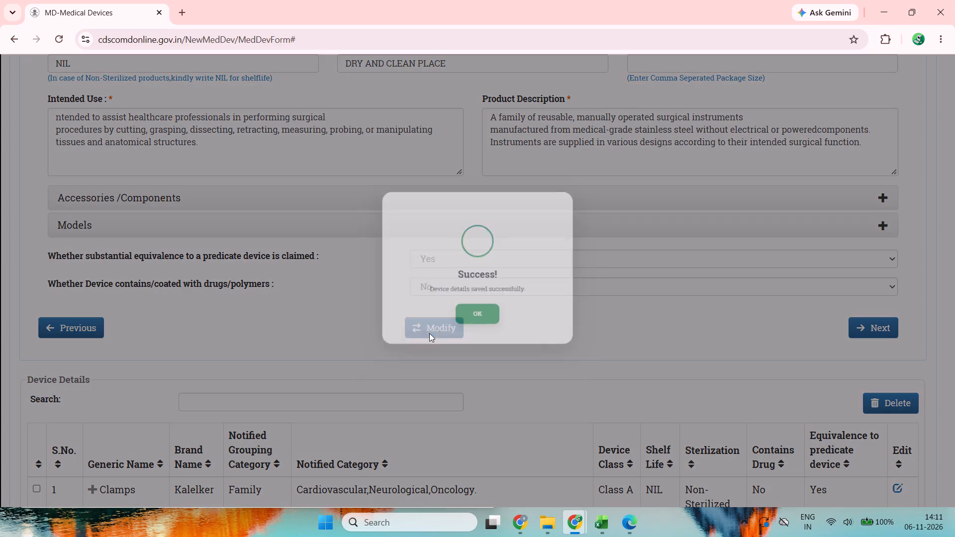
{"action": "left_click", "coordinate": [482, 328]}
Select the Curettes entry in the device details list and open it for editing.
{"action": "scroll", "coordinate": [145, 386], "scroll_direction": "down", "scroll_amount": 4}
{"action": "scroll", "coordinate": [57, 387], "scroll_direction": "down", "scroll_amount": 1}
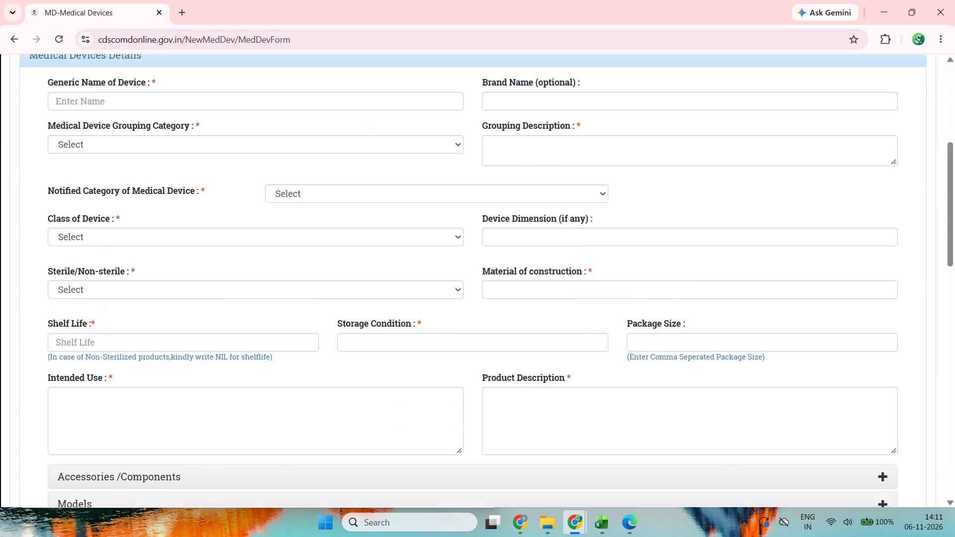
{"action": "scroll", "coordinate": [57, 387], "scroll_direction": "down", "scroll_amount": 8}
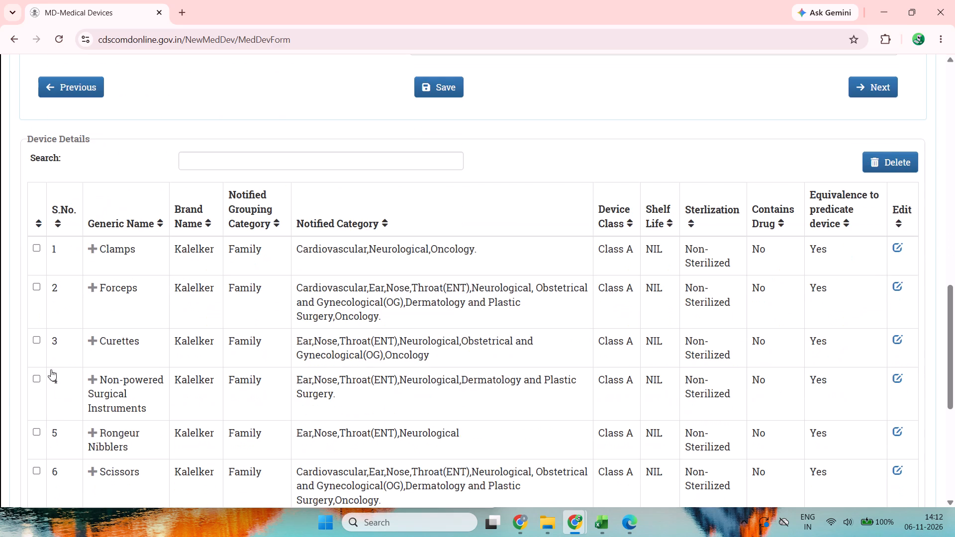
{"action": "left_click", "coordinate": [35, 329]}
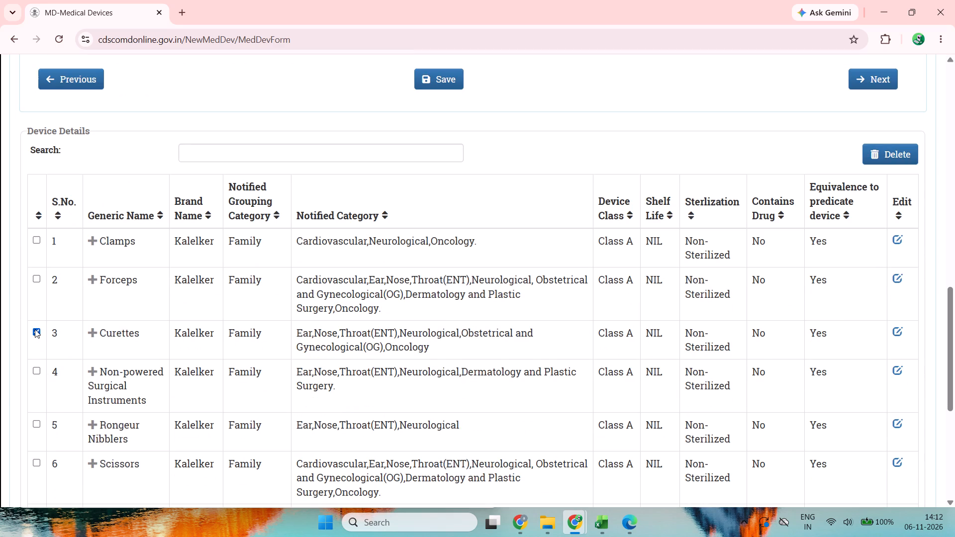
{"action": "left_click", "coordinate": [895, 334]}
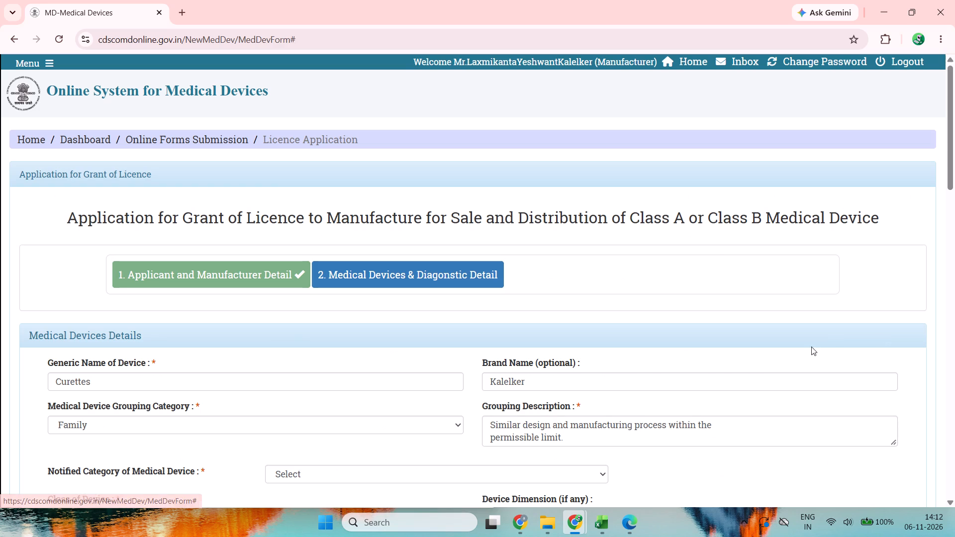
Select the Rongeur Nibblers entry in the device details list, open it for editing and review its details.
{"action": "scroll", "coordinate": [621, 395], "scroll_direction": "down", "scroll_amount": 6}
{"action": "scroll", "coordinate": [107, 388], "scroll_direction": "down", "scroll_amount": 8}
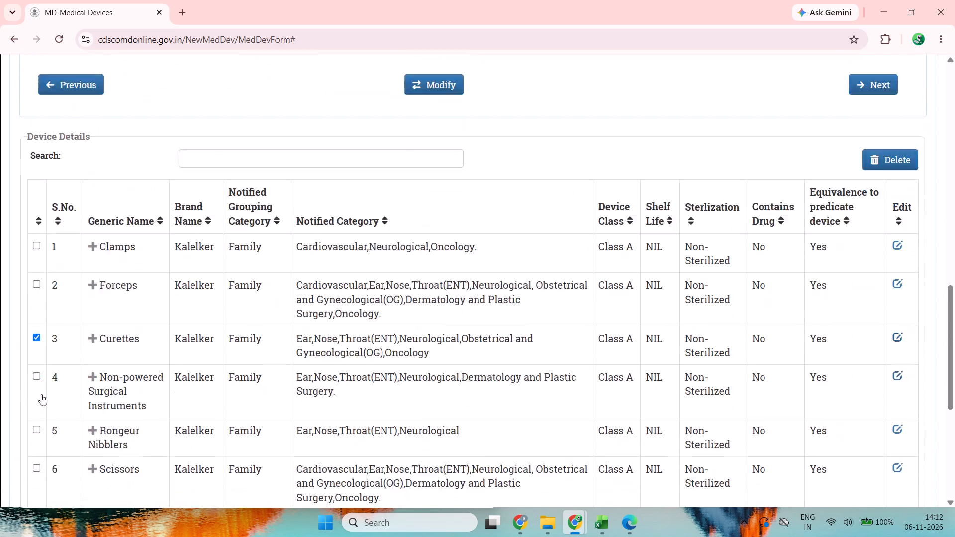
{"action": "left_click", "coordinate": [35, 363]}
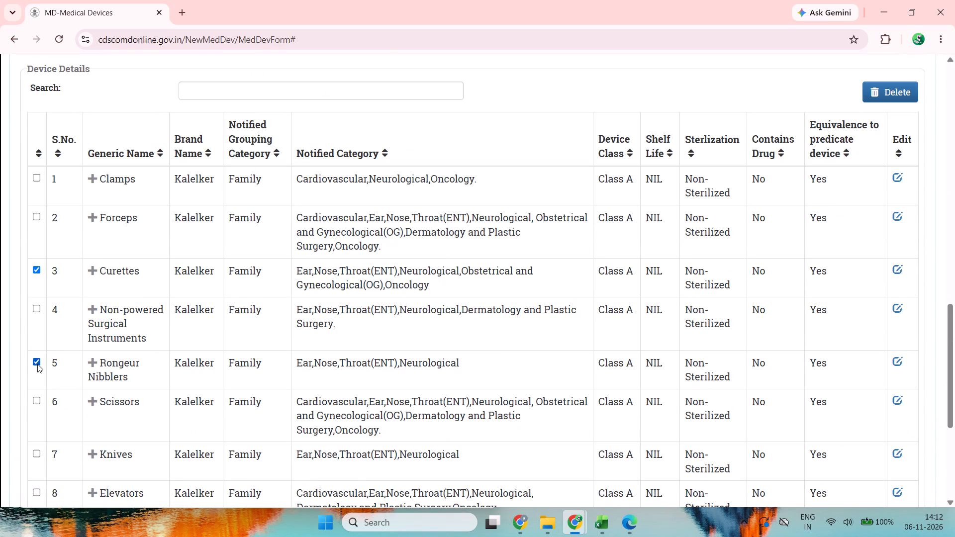
{"action": "left_click", "coordinate": [900, 359]}
{"action": "scroll", "coordinate": [644, 343], "scroll_direction": "down", "scroll_amount": 3}
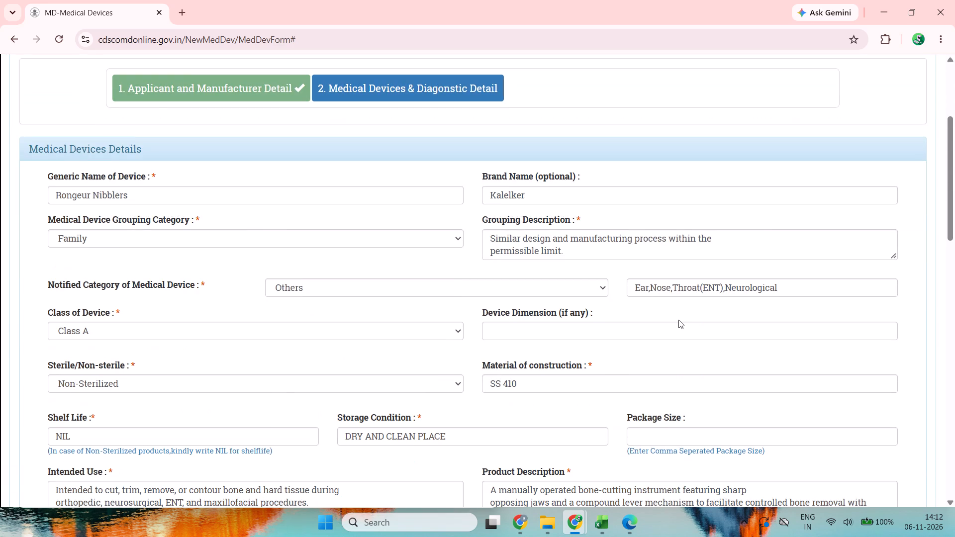
{"action": "scroll", "coordinate": [510, 324], "scroll_direction": "down", "scroll_amount": 1}
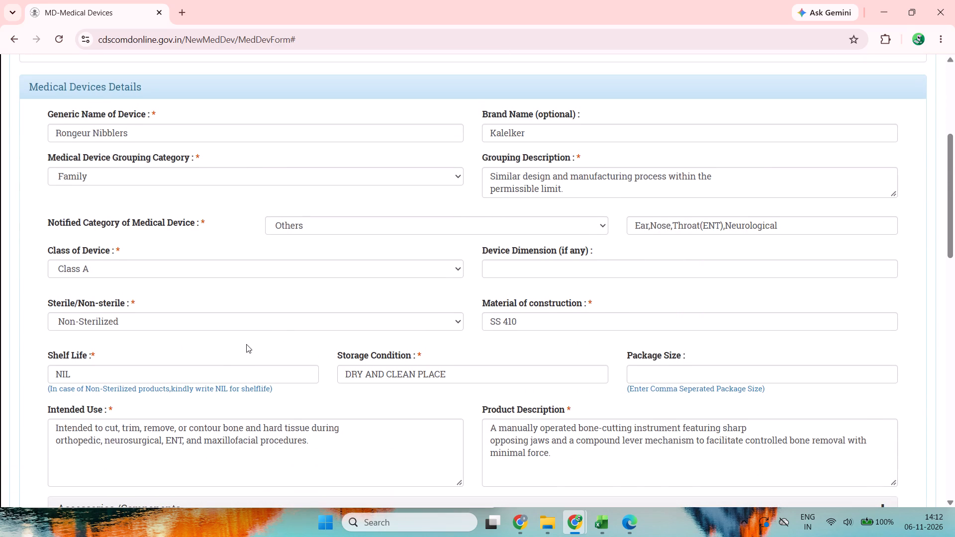
Leave only the Scissors entry selected in the device details list, open it for editing, review its details and save the entry.
{"action": "scroll", "coordinate": [216, 340], "scroll_direction": "down", "scroll_amount": 9}
{"action": "scroll", "coordinate": [59, 409], "scroll_direction": "down", "scroll_amount": 1}
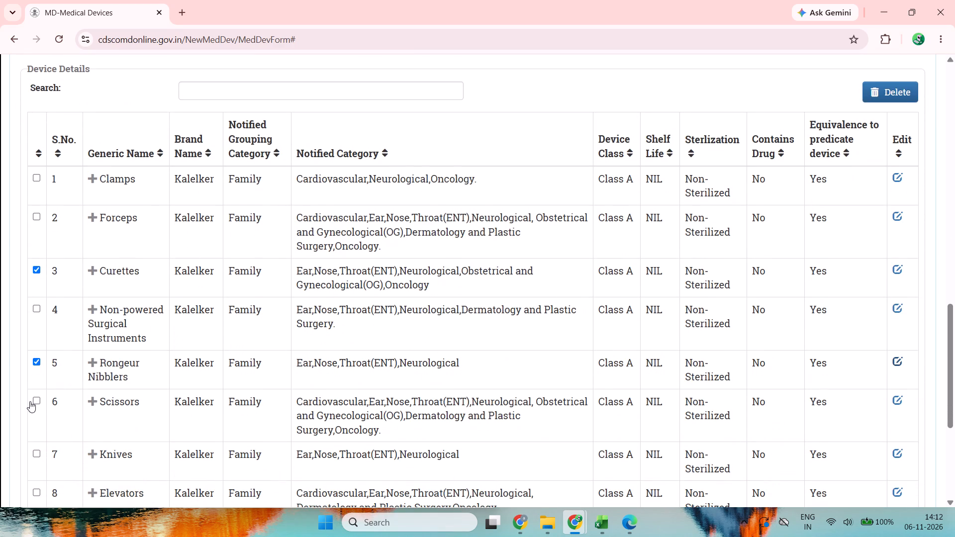
{"action": "left_click", "coordinate": [36, 400]}
{"action": "left_click", "coordinate": [39, 269]}
{"action": "left_click", "coordinate": [38, 361]}
{"action": "left_click", "coordinate": [898, 400]}
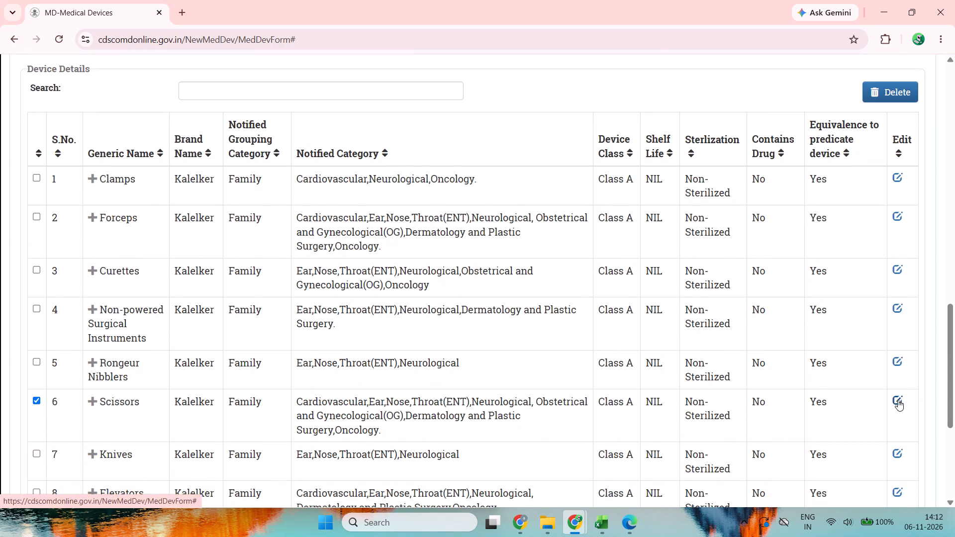
{"action": "scroll", "coordinate": [605, 425], "scroll_direction": "down", "scroll_amount": 4}
{"action": "scroll", "coordinate": [418, 406], "scroll_direction": "down", "scroll_amount": 3}
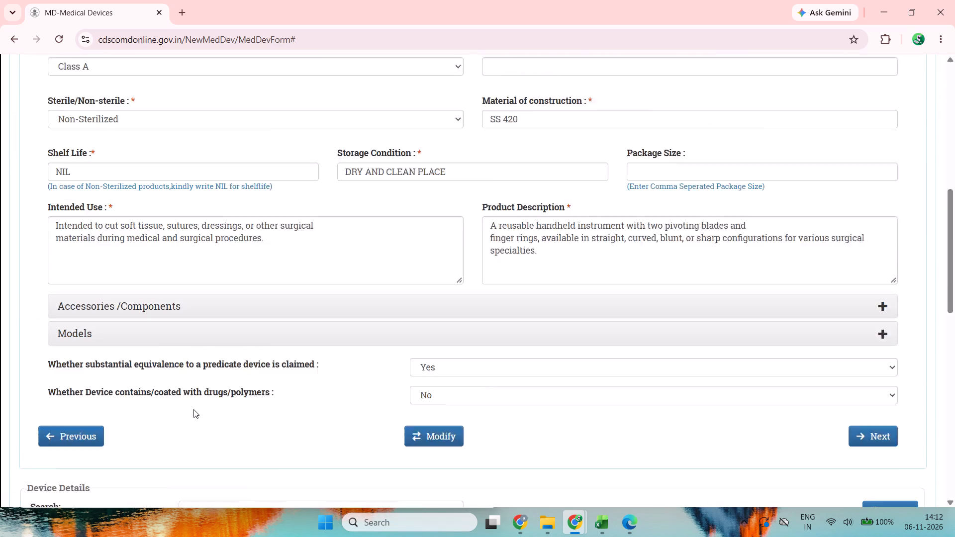
{"action": "scroll", "coordinate": [193, 409], "scroll_direction": "down", "scroll_amount": 10}
{"action": "scroll", "coordinate": [267, 282], "scroll_direction": "up", "scroll_amount": 3}
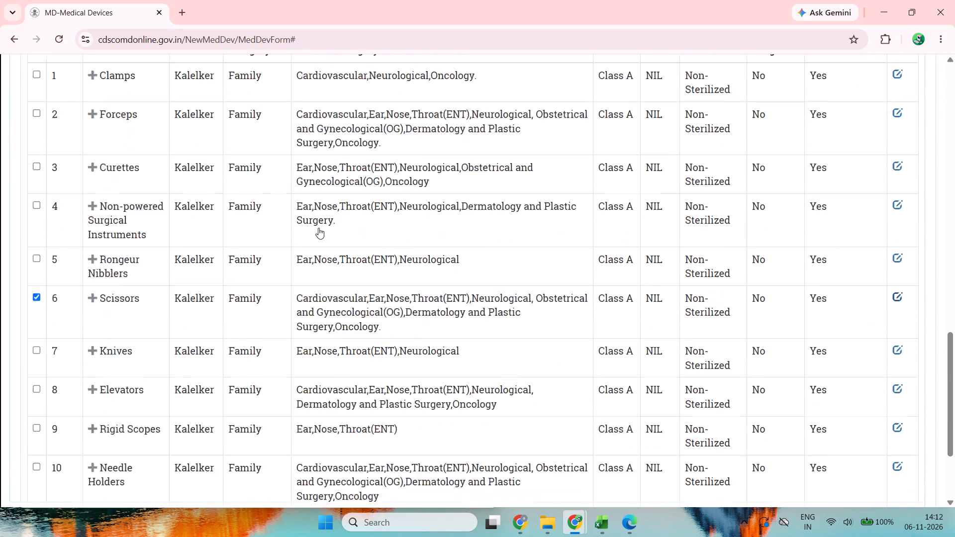
{"action": "scroll", "coordinate": [370, 237], "scroll_direction": "up", "scroll_amount": 3}
{"action": "left_click", "coordinate": [417, 198]}
{"action": "scroll", "coordinate": [0, 301], "scroll_direction": "down", "scroll_amount": 4}
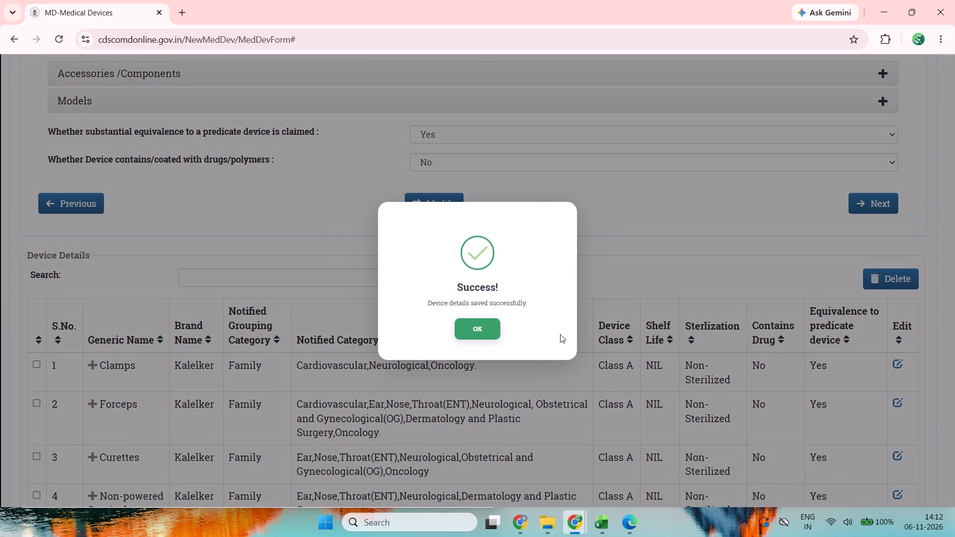
{"action": "left_click", "coordinate": [484, 330]}
Select the Knives entry in the device details list, open it for editing and review its details.
{"action": "scroll", "coordinate": [231, 324], "scroll_direction": "down", "scroll_amount": 11}
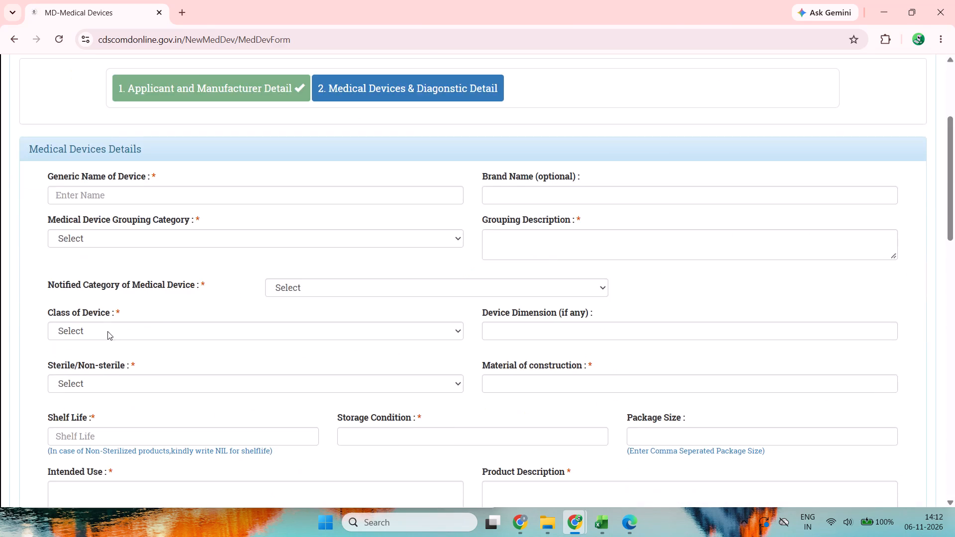
{"action": "scroll", "coordinate": [106, 332], "scroll_direction": "down", "scroll_amount": 11}
{"action": "scroll", "coordinate": [67, 331], "scroll_direction": "down", "scroll_amount": 2}
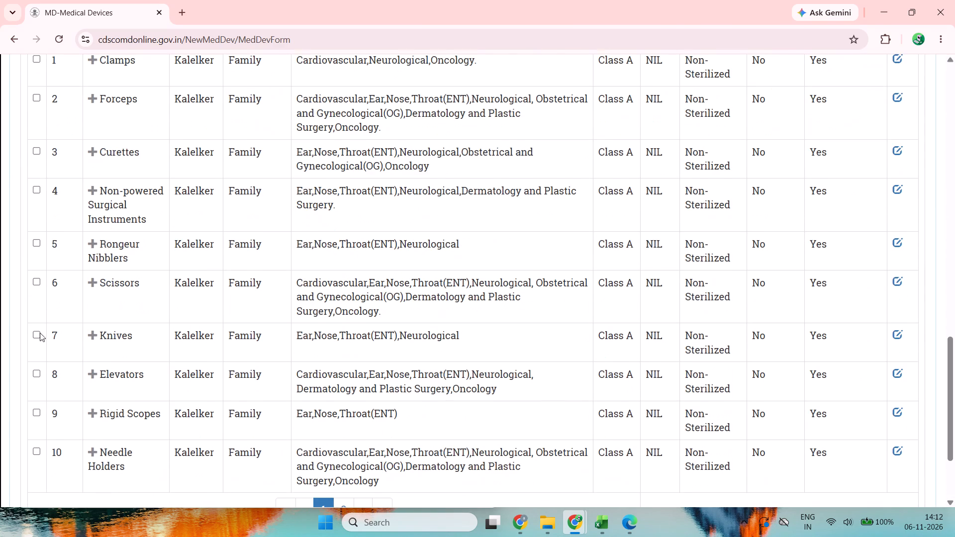
{"action": "left_click", "coordinate": [39, 331]}
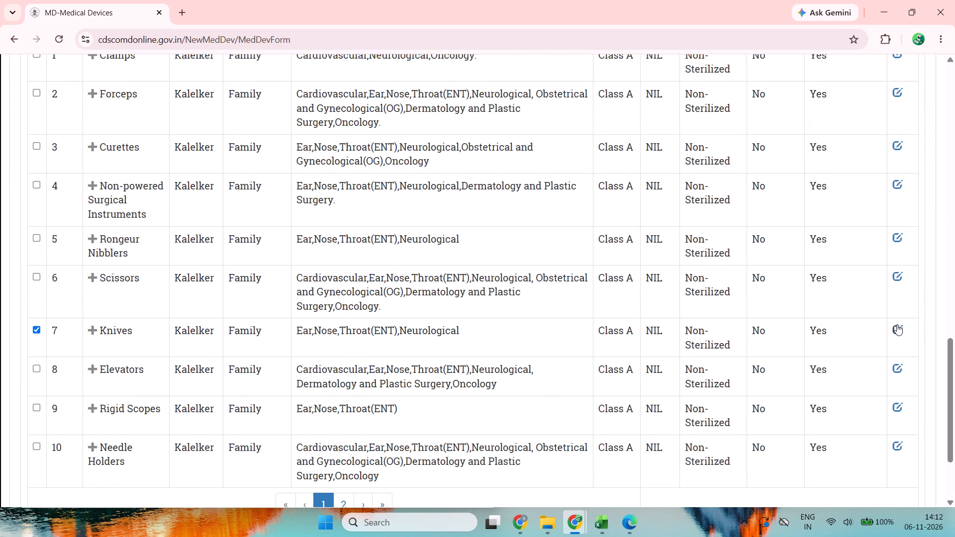
{"action": "left_click", "coordinate": [898, 328]}
{"action": "scroll", "coordinate": [497, 350], "scroll_direction": "down", "scroll_amount": 4}
{"action": "scroll", "coordinate": [562, 343], "scroll_direction": "down", "scroll_amount": 3}
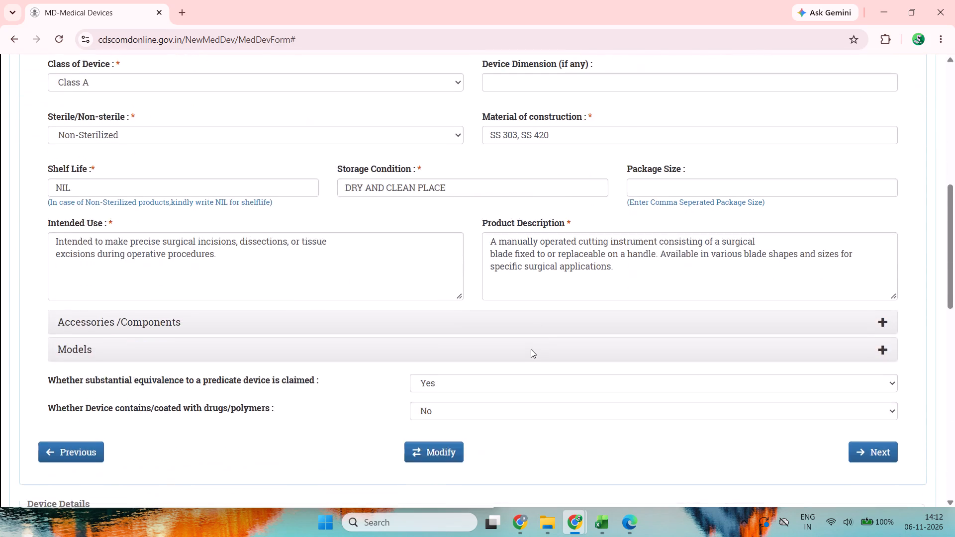
Select the Elevators entry in the device details list, open it for editing and review its details.
{"action": "scroll", "coordinate": [522, 352], "scroll_direction": "down", "scroll_amount": 2}
{"action": "scroll", "coordinate": [427, 343], "scroll_direction": "down", "scroll_amount": 13}
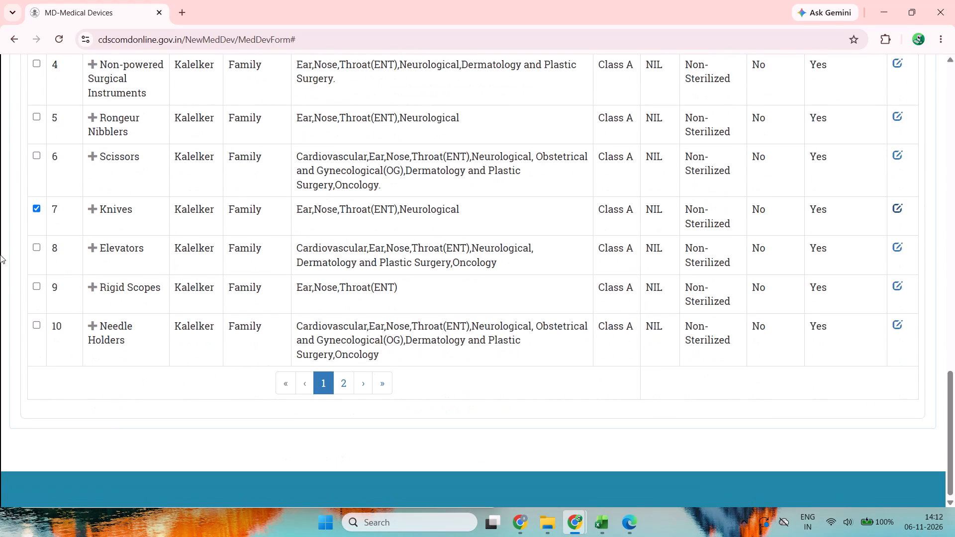
{"action": "left_click", "coordinate": [36, 247]}
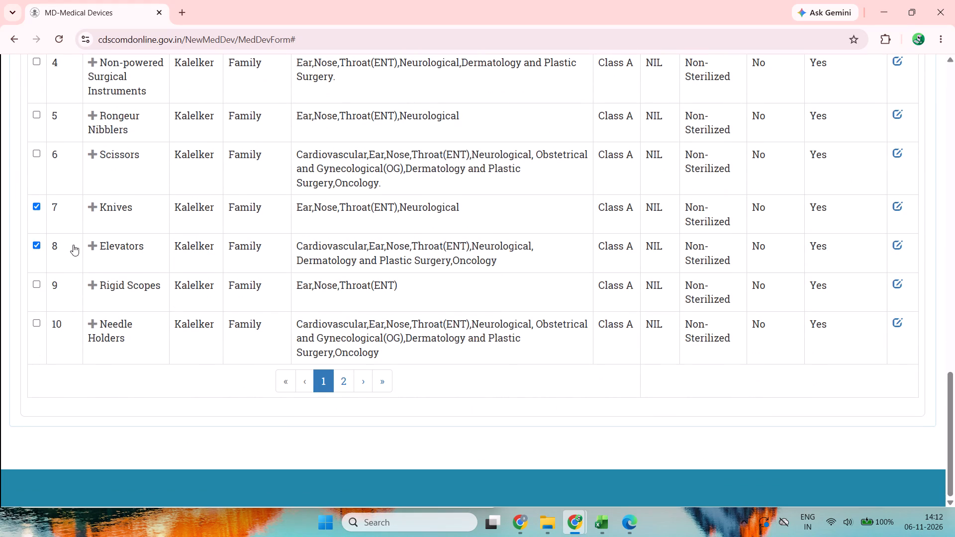
{"action": "left_click", "coordinate": [899, 243]}
{"action": "scroll", "coordinate": [615, 298], "scroll_direction": "down", "scroll_amount": 4}
{"action": "scroll", "coordinate": [324, 321], "scroll_direction": "down", "scroll_amount": 8}
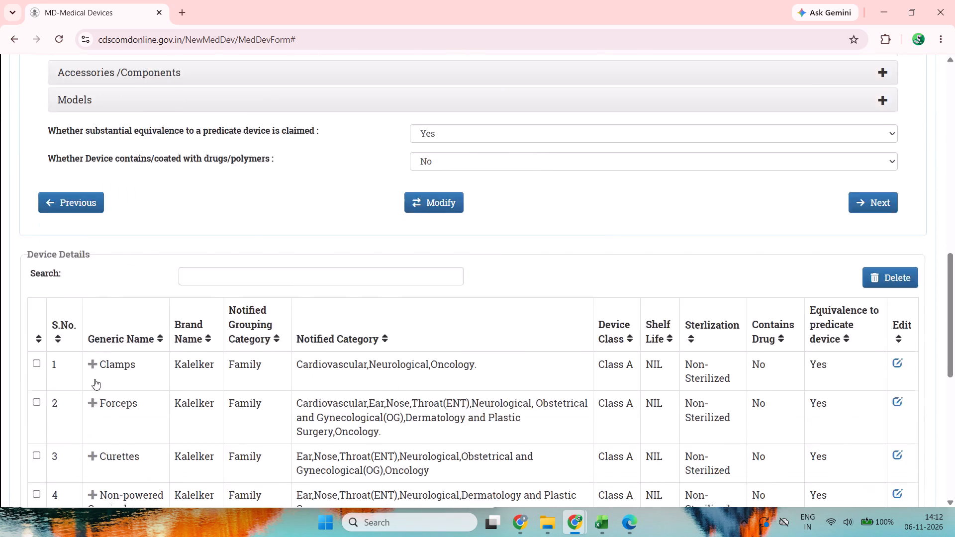
Select the Rigid Scopes entry in the device details list, open it for editing and review its details.
{"action": "scroll", "coordinate": [95, 379], "scroll_direction": "down", "scroll_amount": 8}
{"action": "left_click", "coordinate": [35, 286]}
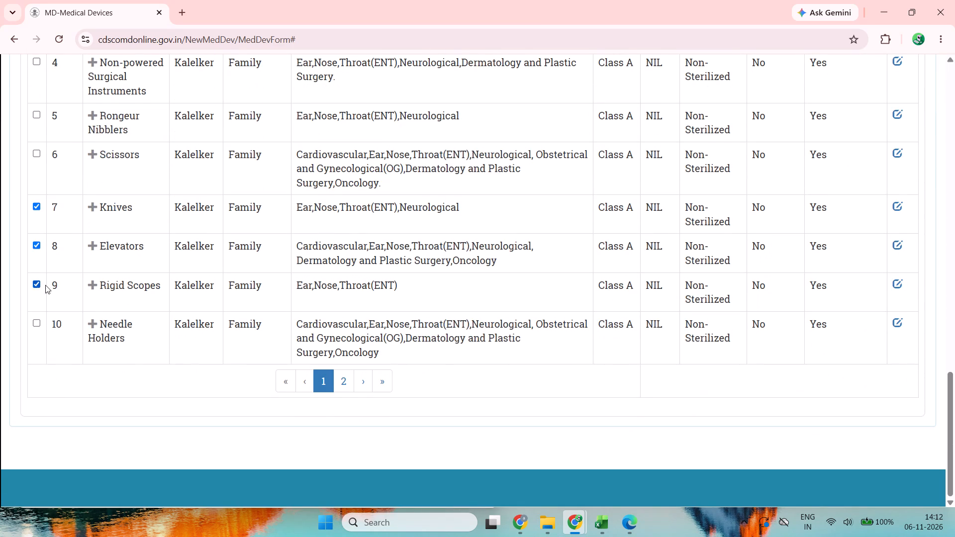
{"action": "left_click", "coordinate": [903, 283]}
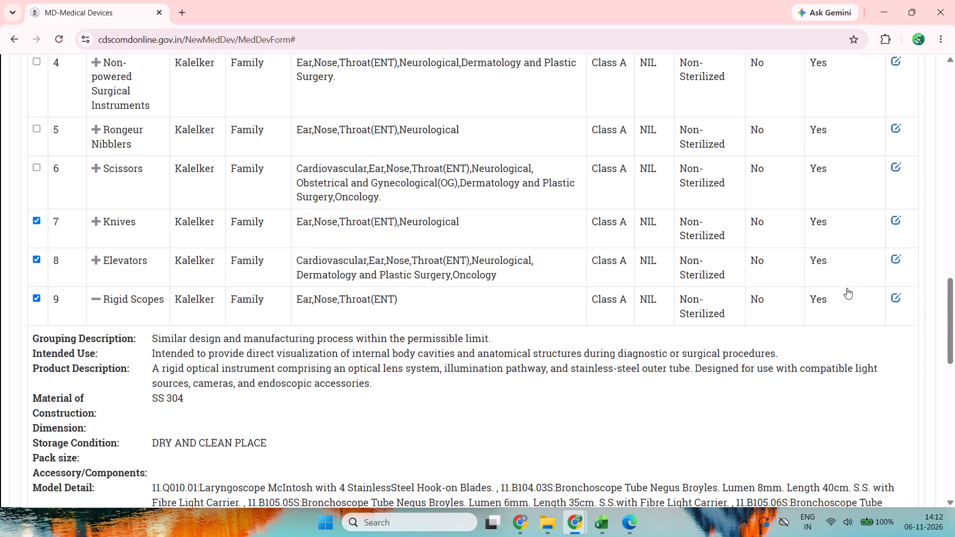
{"action": "scroll", "coordinate": [534, 300], "scroll_direction": "down", "scroll_amount": 4}
{"action": "scroll", "coordinate": [653, 298], "scroll_direction": "up", "scroll_amount": 4}
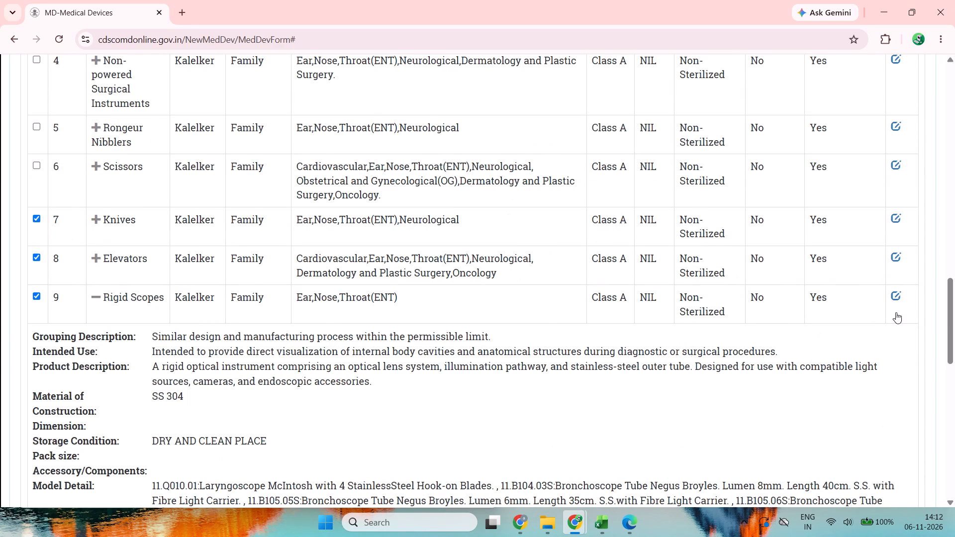
{"action": "left_click", "coordinate": [896, 312]}
{"action": "left_click", "coordinate": [898, 284]}
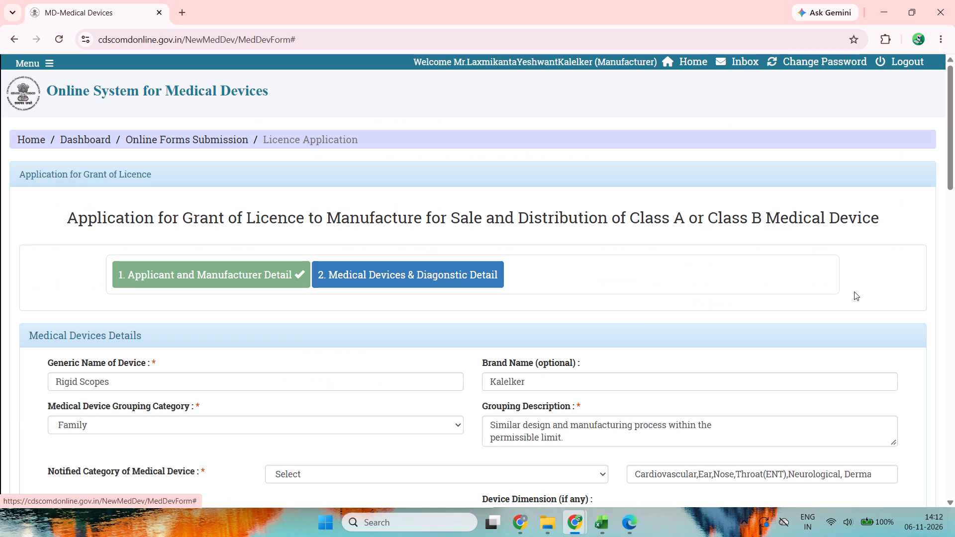
{"action": "scroll", "coordinate": [541, 318], "scroll_direction": "down", "scroll_amount": 6}
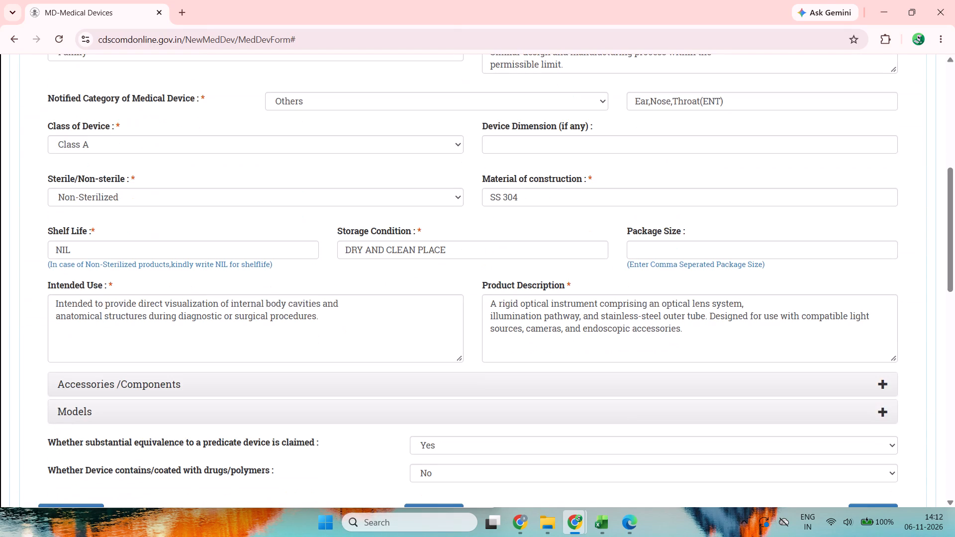
{"action": "scroll", "coordinate": [529, 336], "scroll_direction": "up", "scroll_amount": 1}
Expand the Needle Holders entry, examine its description, material and model details, and collapse it again.
{"action": "scroll", "coordinate": [529, 336], "scroll_direction": "down", "scroll_amount": 11}
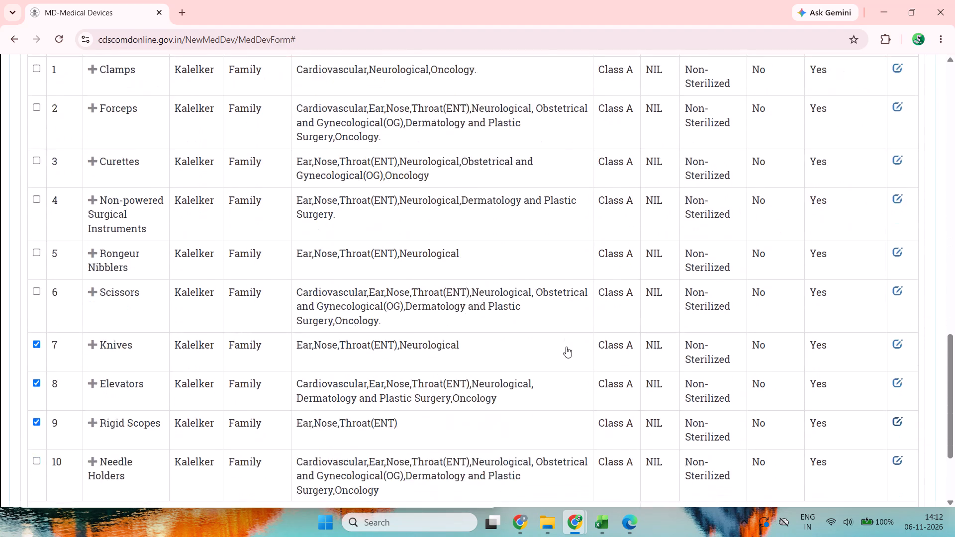
{"action": "scroll", "coordinate": [566, 347], "scroll_direction": "down", "scroll_amount": 3}
{"action": "left_click", "coordinate": [905, 342]}
{"action": "scroll", "coordinate": [715, 346], "scroll_direction": "down", "scroll_amount": 5}
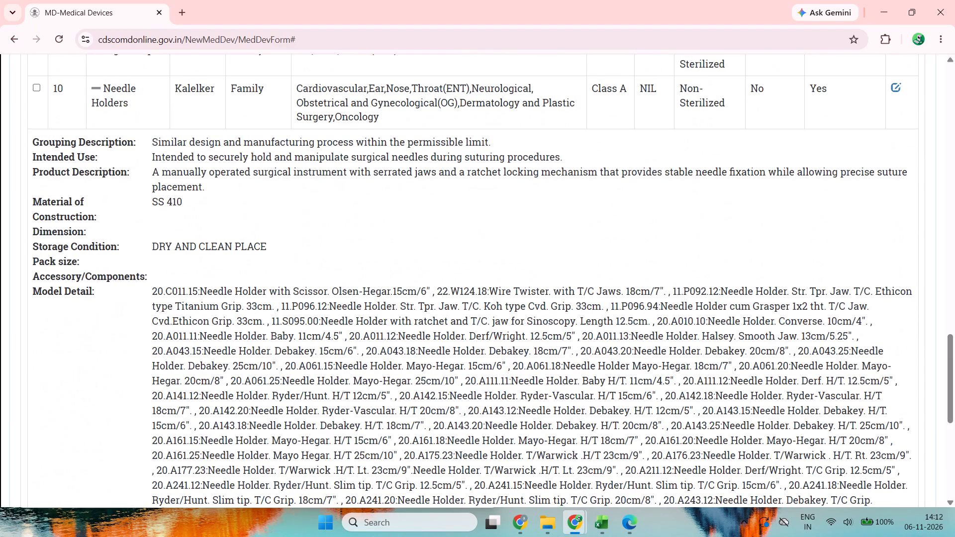
{"action": "scroll", "coordinate": [638, 345], "scroll_direction": "down", "scroll_amount": 1}
{"action": "scroll", "coordinate": [527, 327], "scroll_direction": "down", "scroll_amount": 4}
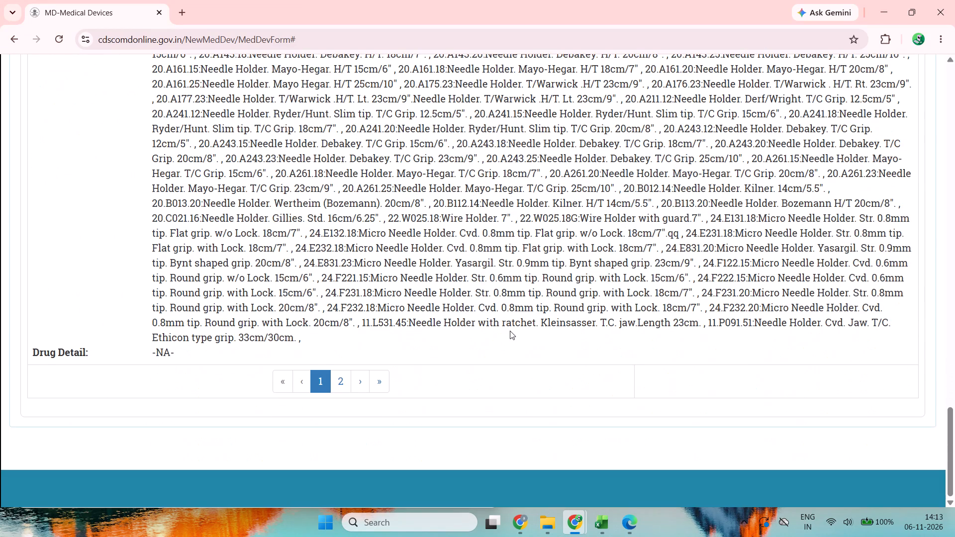
{"action": "scroll", "coordinate": [510, 331], "scroll_direction": "up", "scroll_amount": 1}
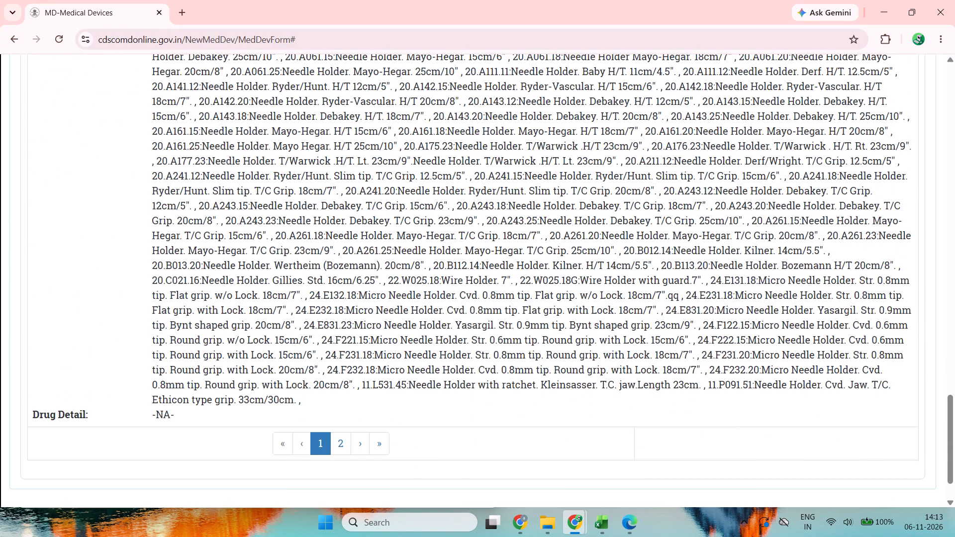
{"action": "scroll", "coordinate": [510, 331], "scroll_direction": "up", "scroll_amount": 2}
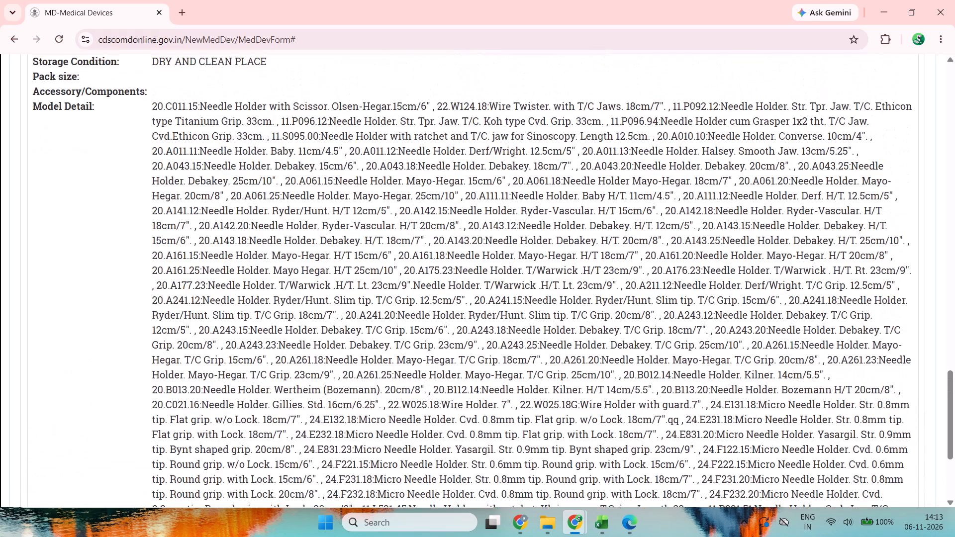
{"action": "scroll", "coordinate": [510, 331], "scroll_direction": "down", "scroll_amount": 4}
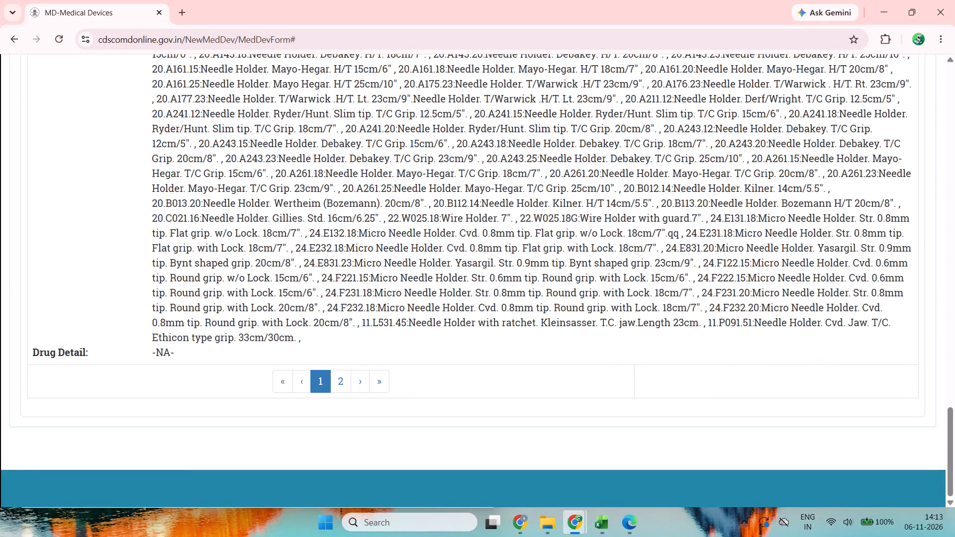
{"action": "scroll", "coordinate": [523, 299], "scroll_direction": "up", "scroll_amount": 4}
{"action": "scroll", "coordinate": [551, 236], "scroll_direction": "up", "scroll_amount": 4}
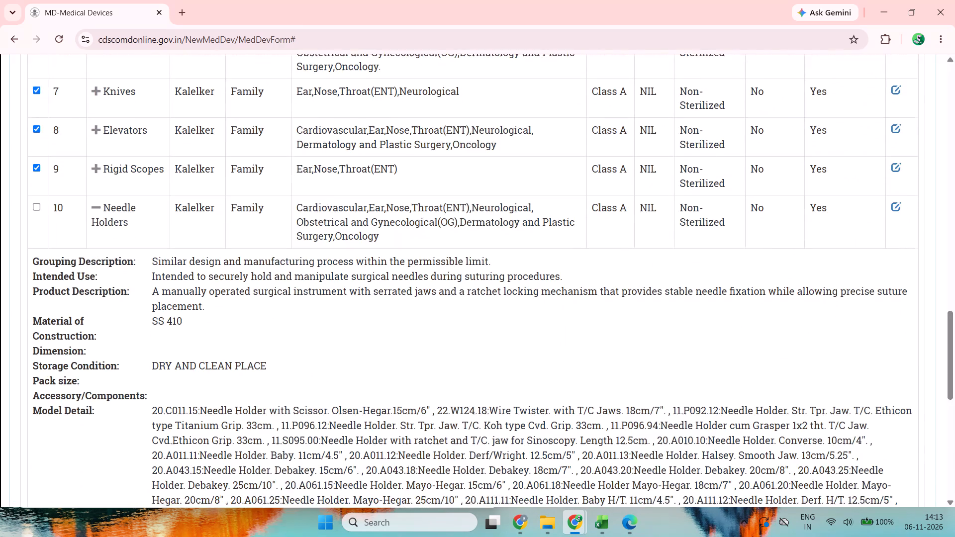
{"action": "left_click", "coordinate": [907, 243]}
Compare the first and second pages of the device details list, ending on the second page.
{"action": "scroll", "coordinate": [283, 241], "scroll_direction": "down", "scroll_amount": 4}
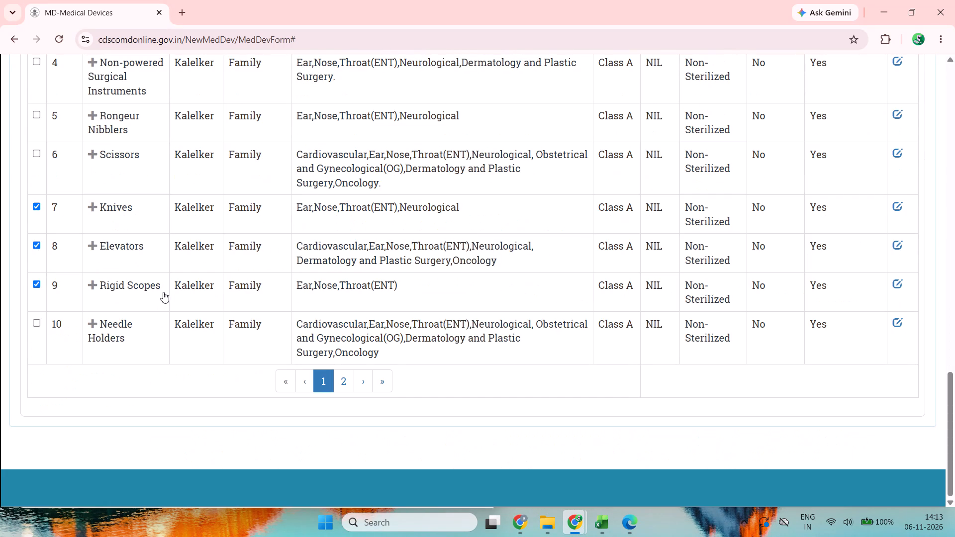
{"action": "left_click", "coordinate": [345, 384]}
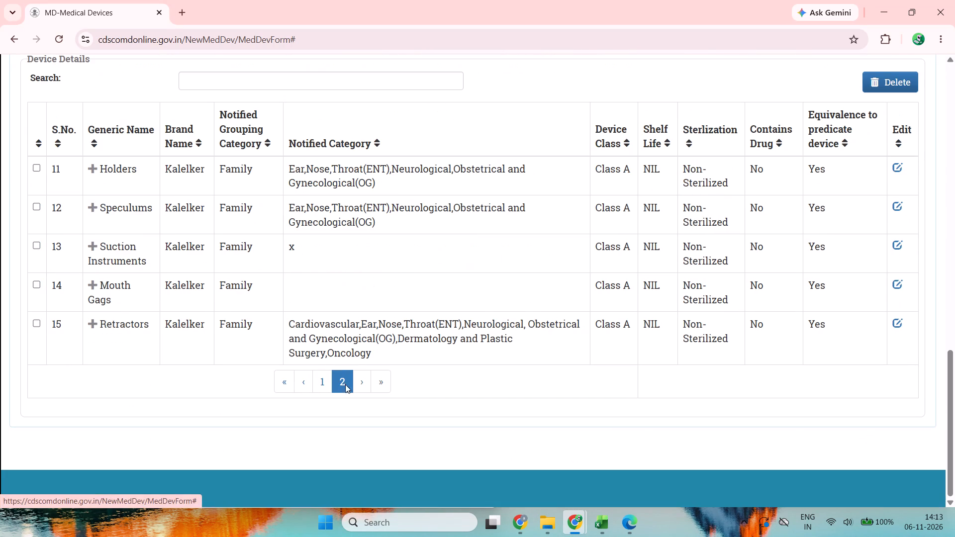
{"action": "left_click", "coordinate": [320, 392]}
{"action": "scroll", "coordinate": [224, 412], "scroll_direction": "down", "scroll_amount": 3}
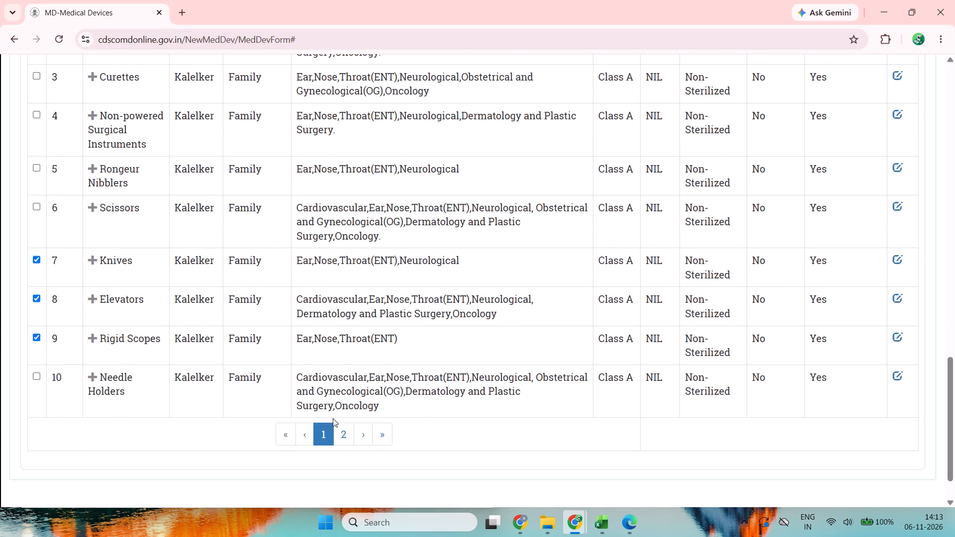
{"action": "left_click", "coordinate": [344, 431]}
Save the Rigid Scopes entry that is open for editing as modified.
{"action": "scroll", "coordinate": [348, 351], "scroll_direction": "up", "scroll_amount": 4}
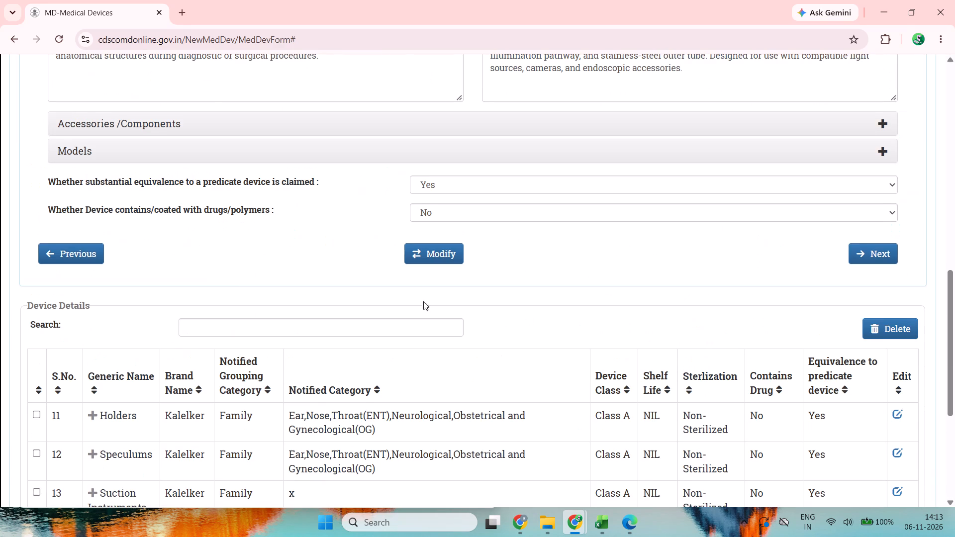
{"action": "left_click", "coordinate": [435, 242]}
{"action": "left_click", "coordinate": [436, 261]}
{"action": "left_click", "coordinate": [467, 327]}
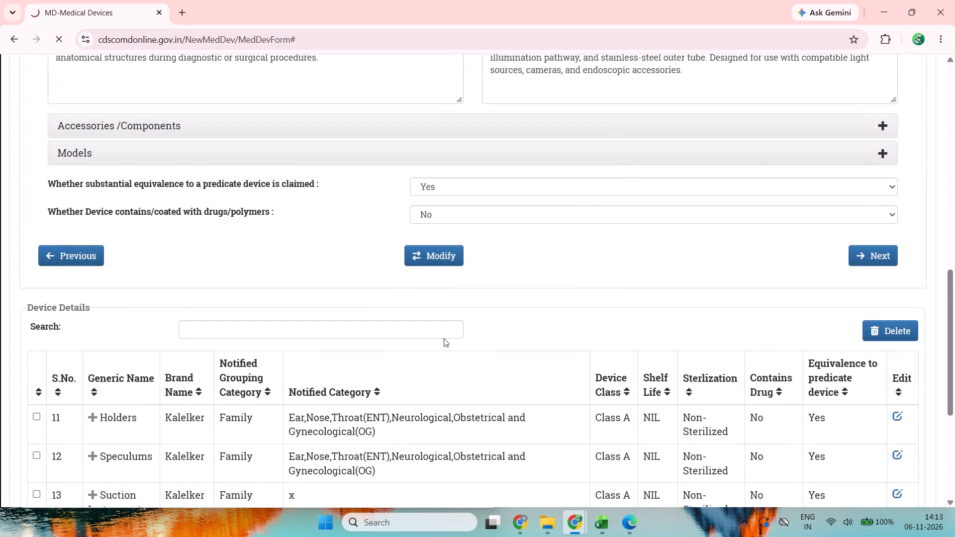
Go to the second page of the device details list, select the Holders entry, open it for editing and review its details.
{"action": "scroll", "coordinate": [428, 337], "scroll_direction": "down", "scroll_amount": 3}
{"action": "scroll", "coordinate": [82, 313], "scroll_direction": "down", "scroll_amount": 16}
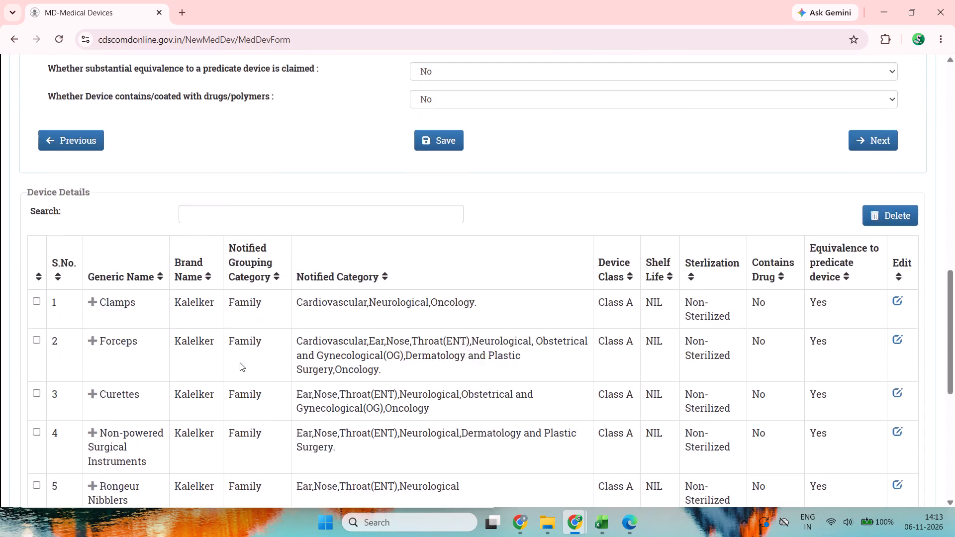
{"action": "scroll", "coordinate": [240, 362], "scroll_direction": "down", "scroll_amount": 5}
{"action": "left_click", "coordinate": [338, 383]}
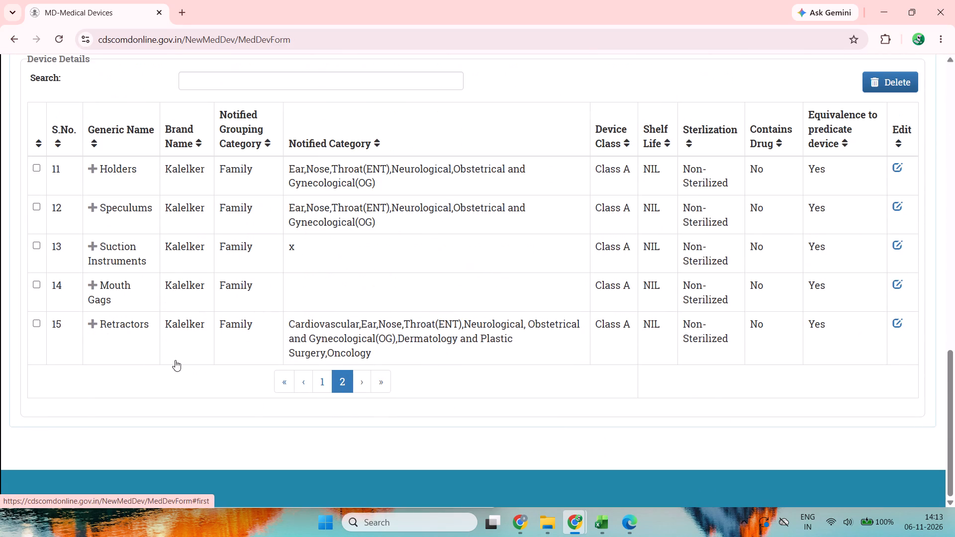
{"action": "left_click", "coordinate": [33, 167]}
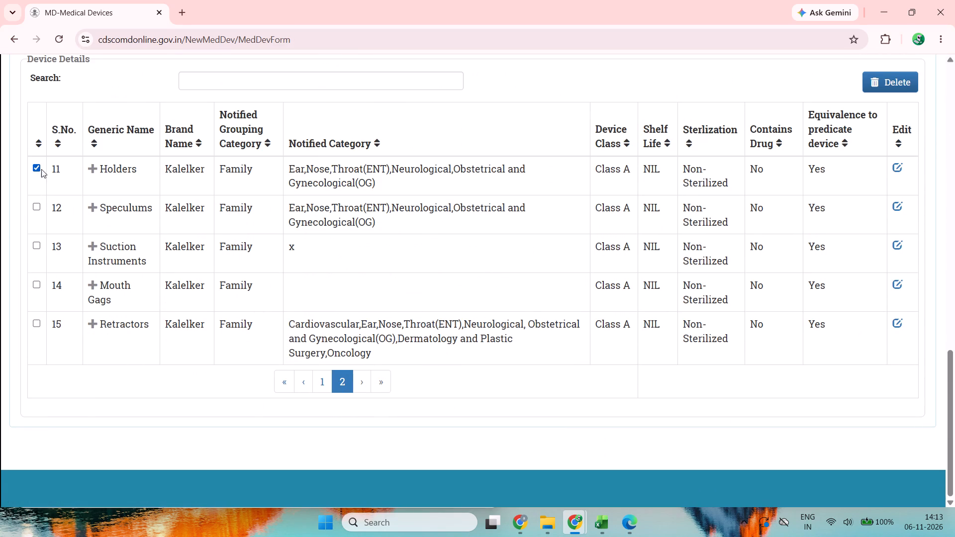
{"action": "left_click", "coordinate": [896, 167]}
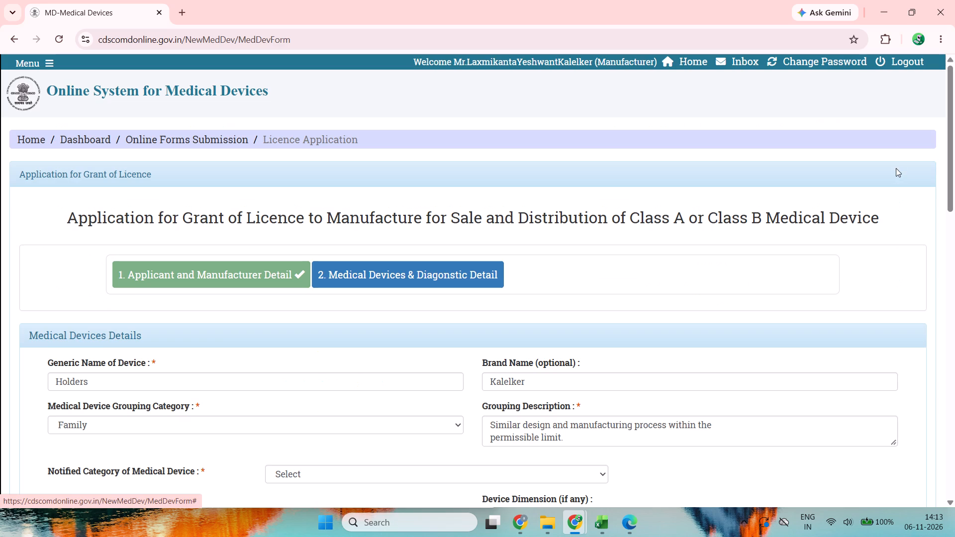
{"action": "scroll", "coordinate": [637, 275], "scroll_direction": "down", "scroll_amount": 3}
{"action": "scroll", "coordinate": [87, 323], "scroll_direction": "down", "scroll_amount": 9}
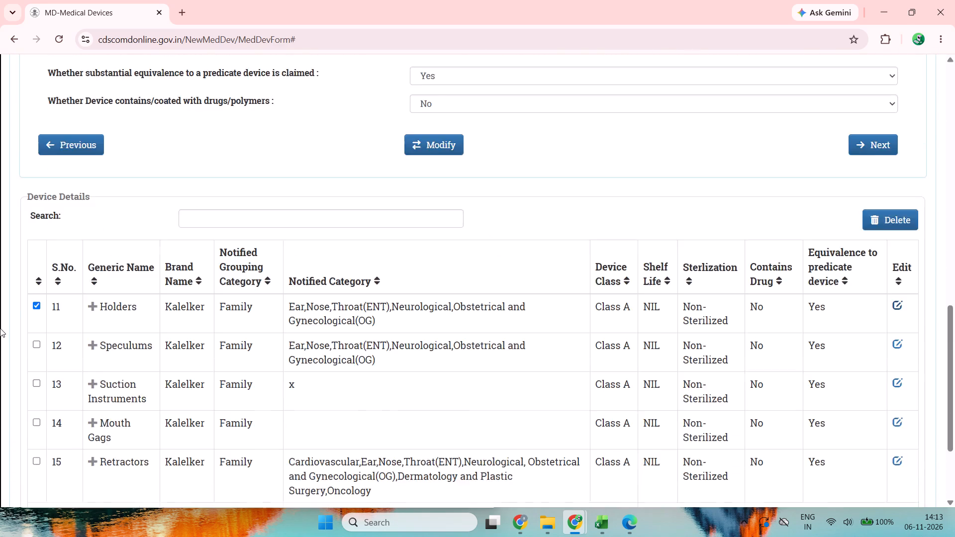
{"action": "scroll", "coordinate": [0, 328], "scroll_direction": "down", "scroll_amount": 3}
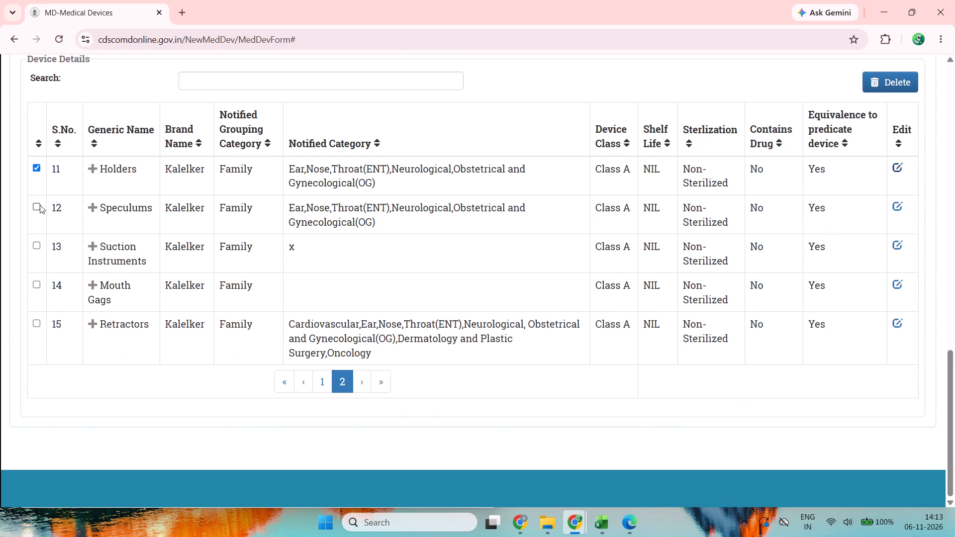
Select the Speculums entry instead of Holders, open it for editing and review its details.
{"action": "left_click", "coordinate": [38, 205]}
{"action": "left_click", "coordinate": [36, 170]}
{"action": "left_click", "coordinate": [898, 205]}
{"action": "scroll", "coordinate": [794, 237], "scroll_direction": "down", "scroll_amount": 4}
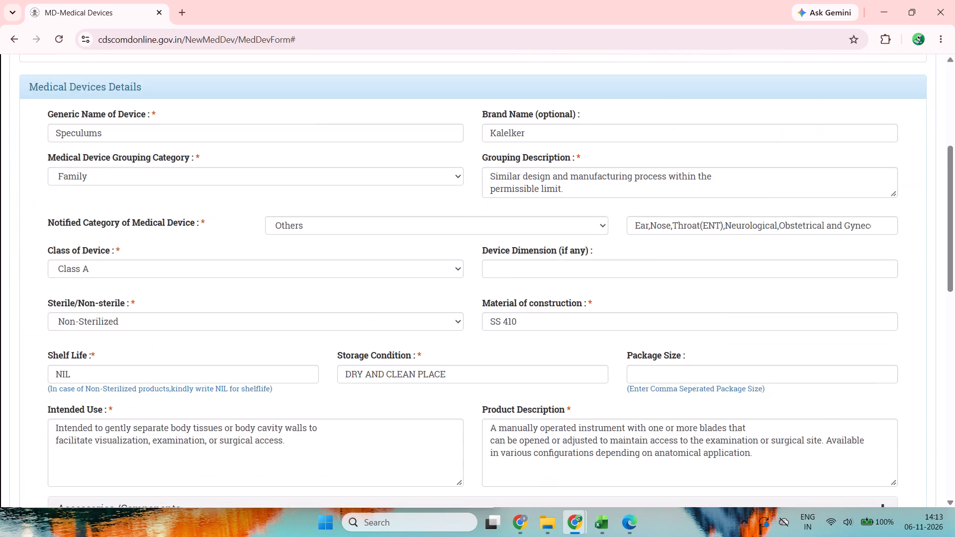
{"action": "scroll", "coordinate": [263, 304], "scroll_direction": "down", "scroll_amount": 9}
{"action": "scroll", "coordinate": [176, 359], "scroll_direction": "down", "scroll_amount": 1}
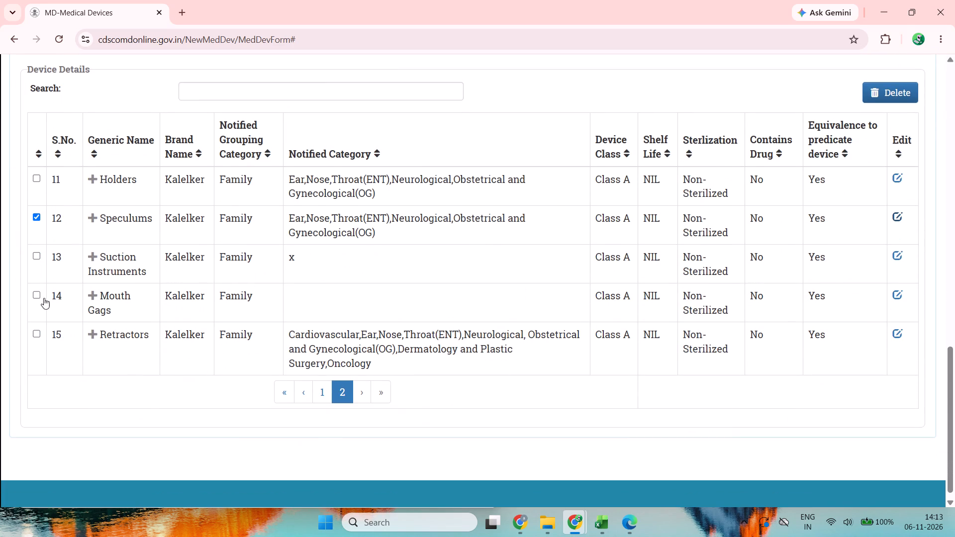
Select the Suction Instruments entry instead of Speculums, open it for editing and check its notified category and other details.
{"action": "left_click", "coordinate": [38, 254]}
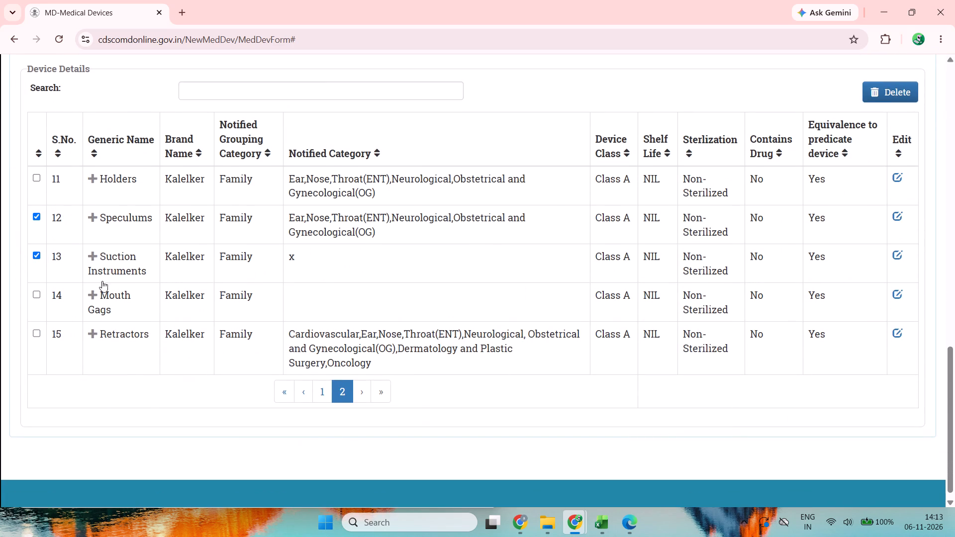
{"action": "left_click", "coordinate": [903, 254]}
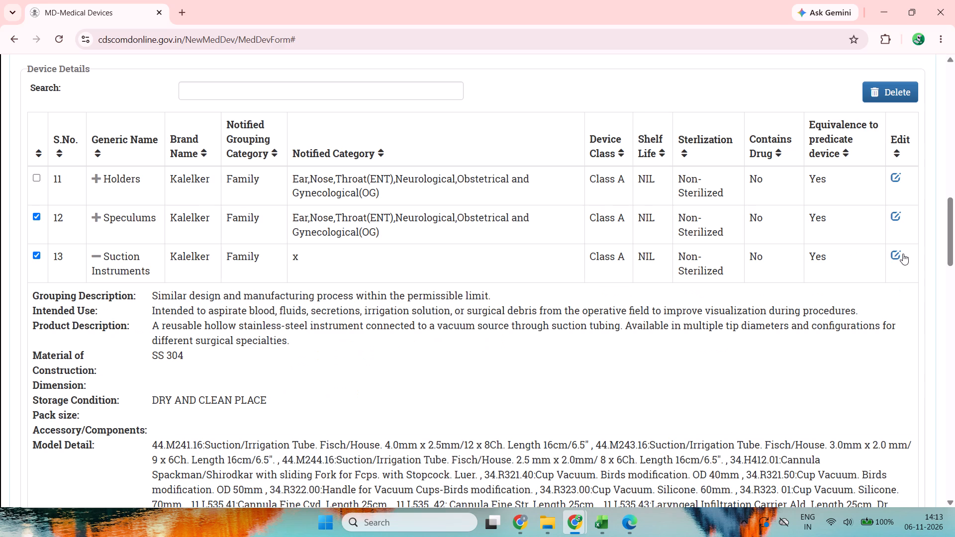
{"action": "left_click_drag", "start_coordinate": [895, 273], "coordinate": [897, 266]}
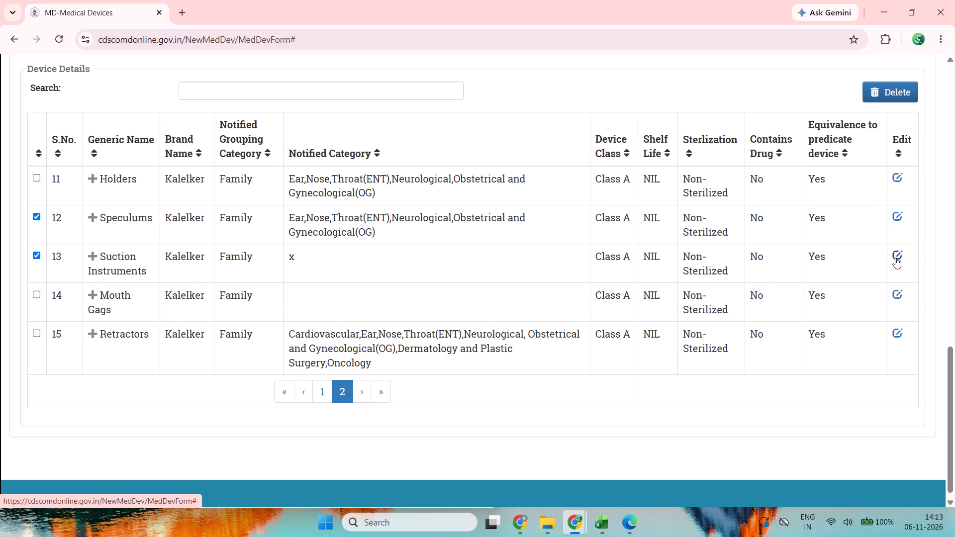
{"action": "left_click", "coordinate": [897, 254]}
{"action": "scroll", "coordinate": [681, 371], "scroll_direction": "down", "scroll_amount": 3}
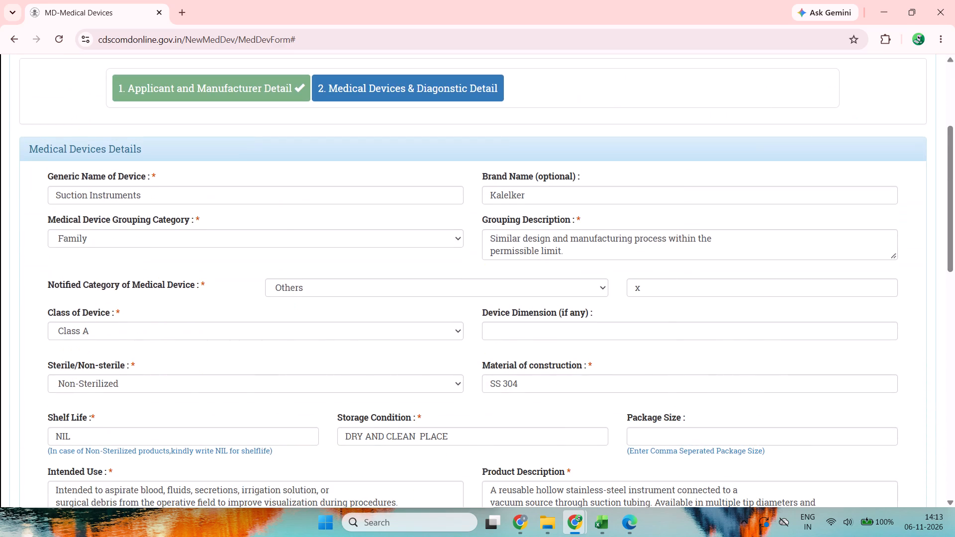
{"action": "left_click_drag", "start_coordinate": [660, 273], "coordinate": [641, 275]}
{"action": "left_click_drag", "start_coordinate": [659, 286], "coordinate": [604, 292]}
{"action": "scroll", "coordinate": [0, 362], "scroll_direction": "down", "scroll_amount": 7}
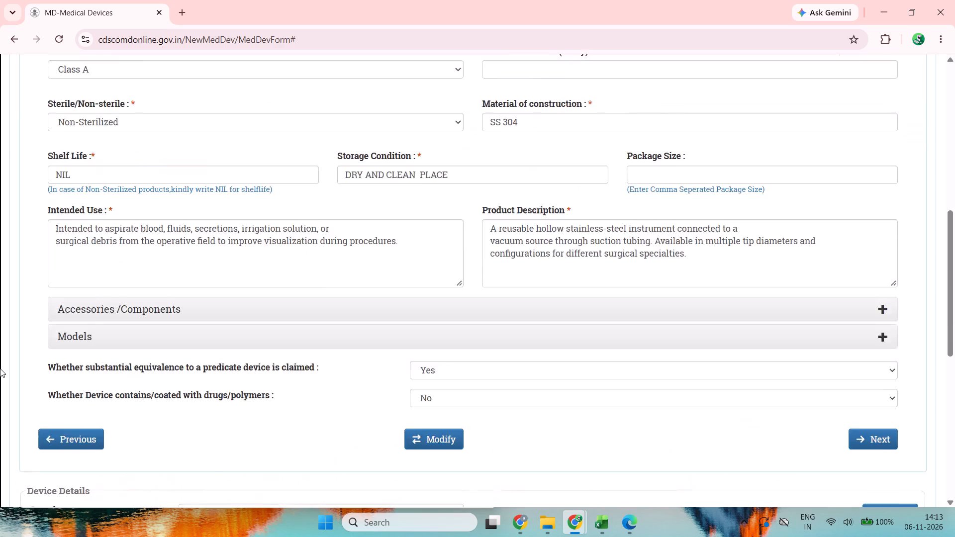
{"action": "scroll", "coordinate": [0, 368], "scroll_direction": "down", "scroll_amount": 5}
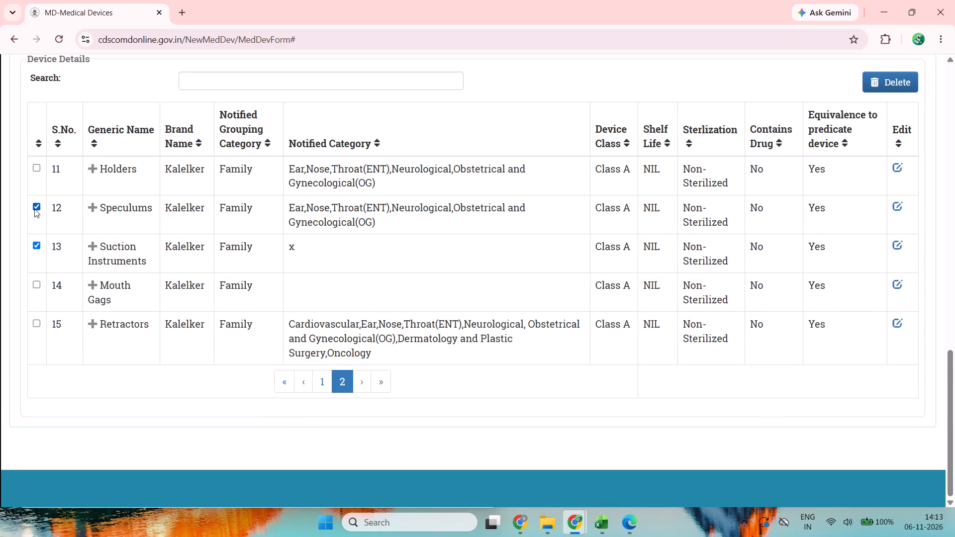
{"action": "left_click", "coordinate": [37, 207]}
Switch to the form PDF in Edge and copy the notified category list of entry 13, Suction Instruments, without the word Others.
{"action": "key", "text": "alt+Tab"}
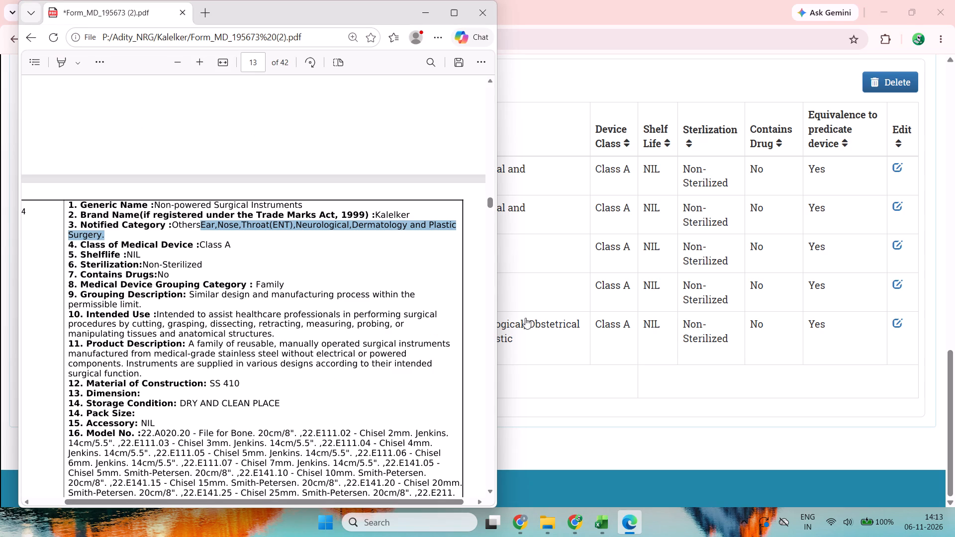
{"action": "left_click_drag", "start_coordinate": [489, 206], "coordinate": [490, 331]}
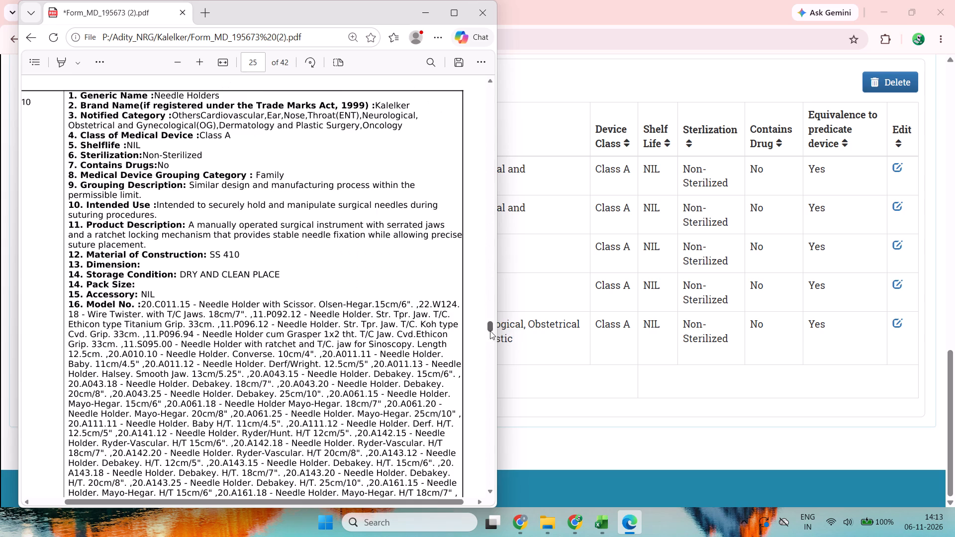
{"action": "left_click_drag", "start_coordinate": [490, 331], "coordinate": [495, 326]}
{"action": "scroll", "coordinate": [111, 313], "scroll_direction": "down", "scroll_amount": 20}
{"action": "scroll", "coordinate": [111, 313], "scroll_direction": "down", "scroll_amount": 4}
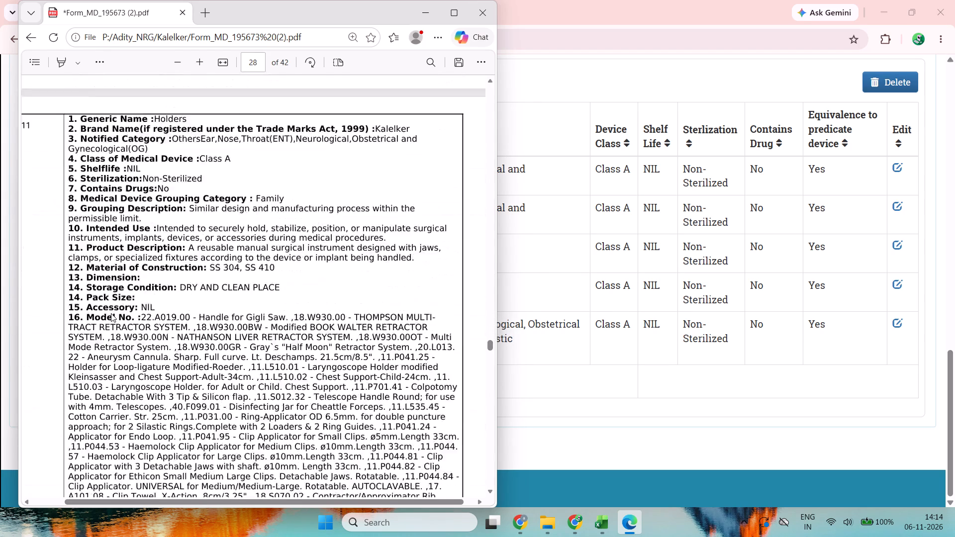
{"action": "scroll", "coordinate": [111, 313], "scroll_direction": "down", "scroll_amount": 20}
{"action": "scroll", "coordinate": [111, 313], "scroll_direction": "down", "scroll_amount": 6}
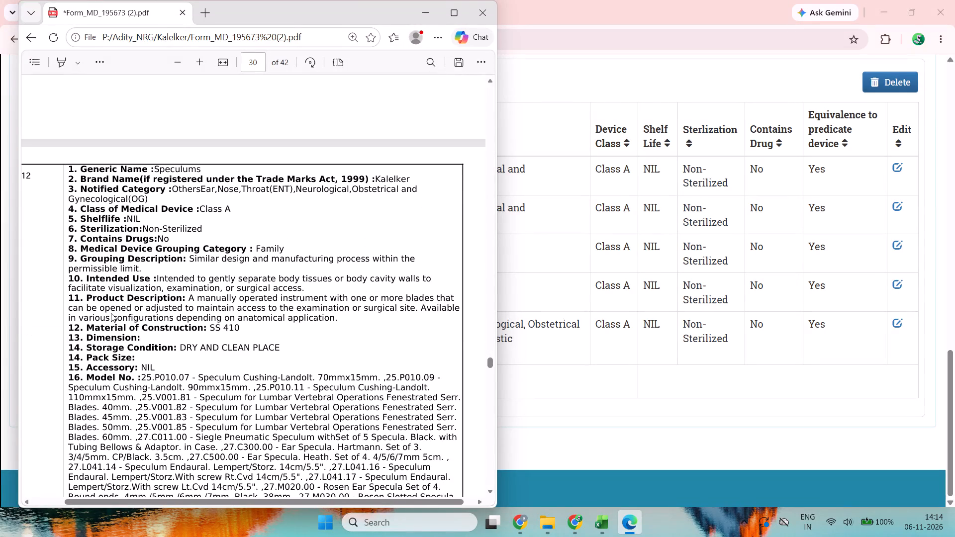
{"action": "scroll", "coordinate": [111, 312], "scroll_direction": "down", "scroll_amount": 16}
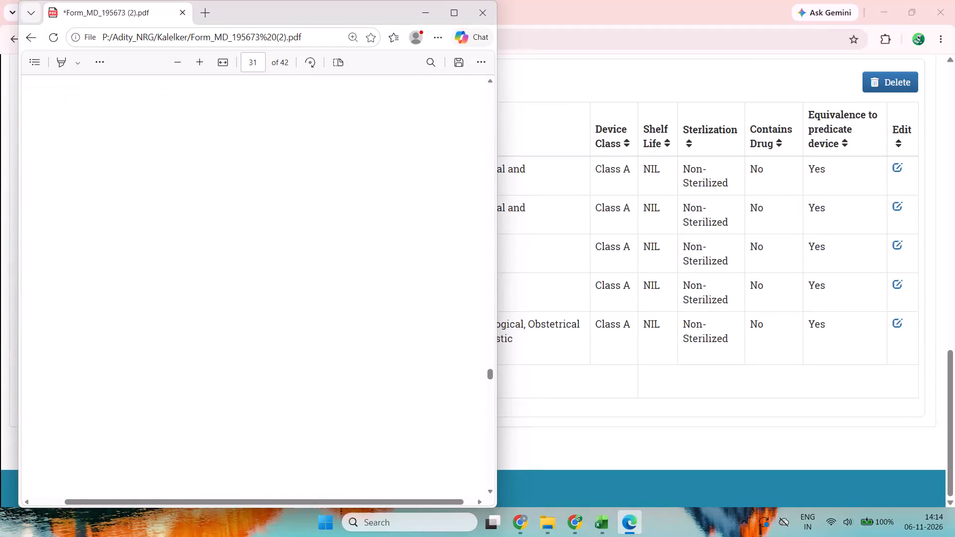
{"action": "scroll", "coordinate": [111, 312], "scroll_direction": "down", "scroll_amount": 9}
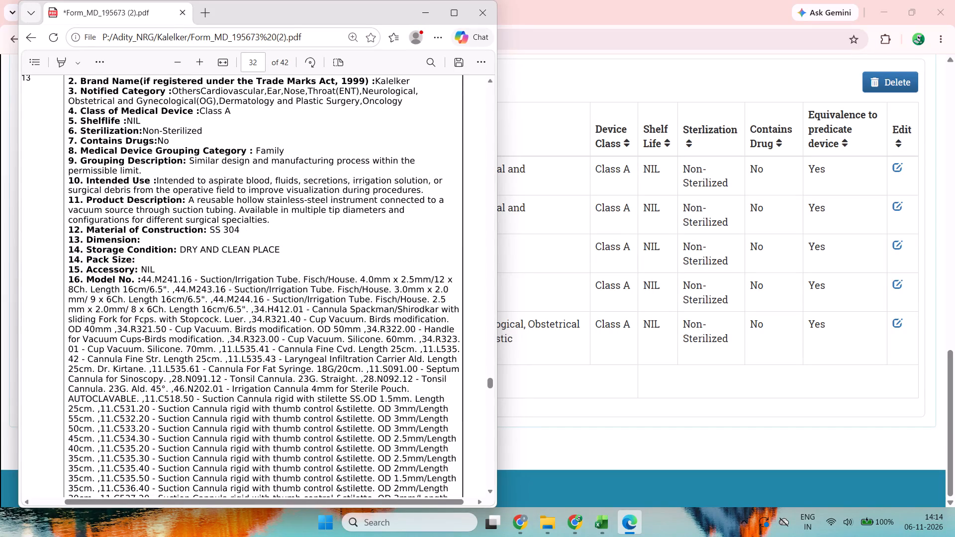
{"action": "scroll", "coordinate": [143, 236], "scroll_direction": "up", "scroll_amount": 2}
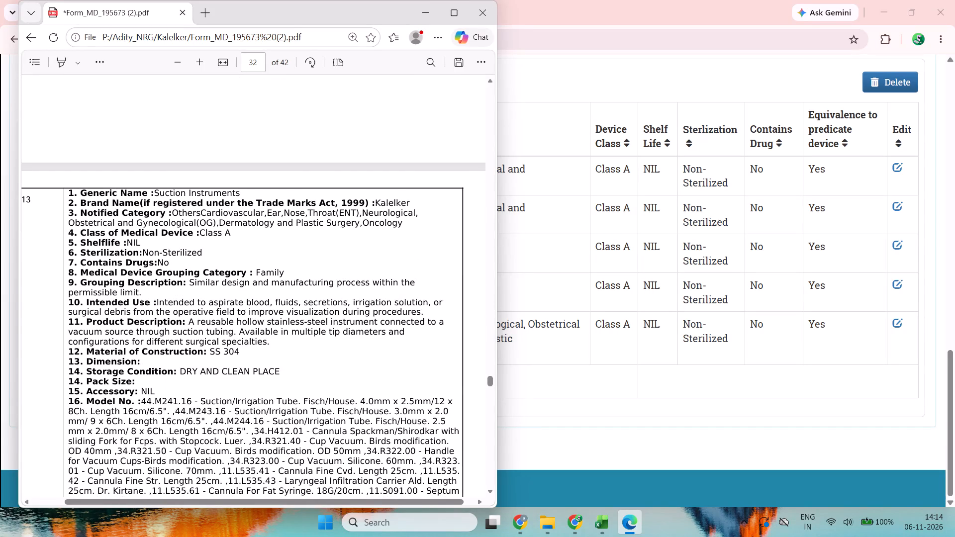
{"action": "left_click_drag", "start_coordinate": [203, 214], "coordinate": [420, 230]}
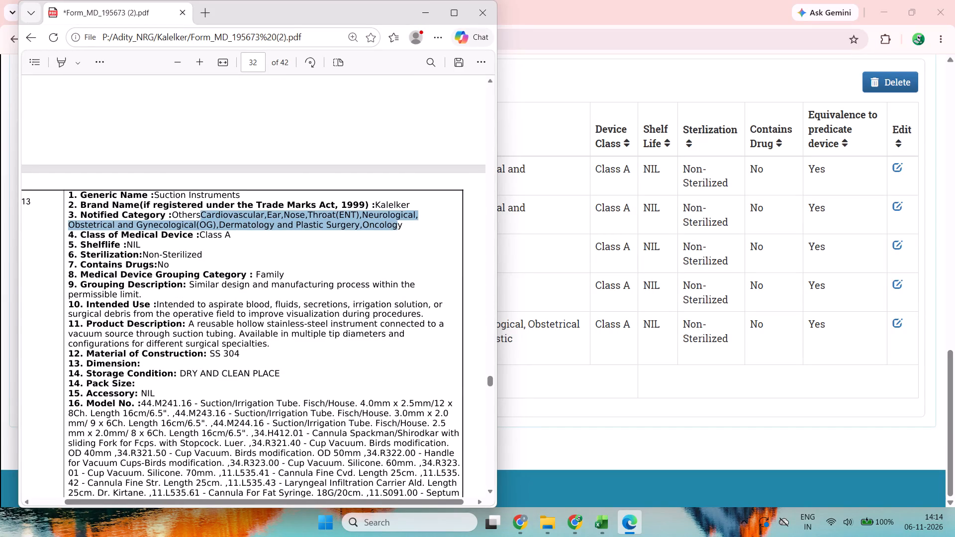
{"action": "left_click_drag", "start_coordinate": [420, 230], "coordinate": [407, 228]}
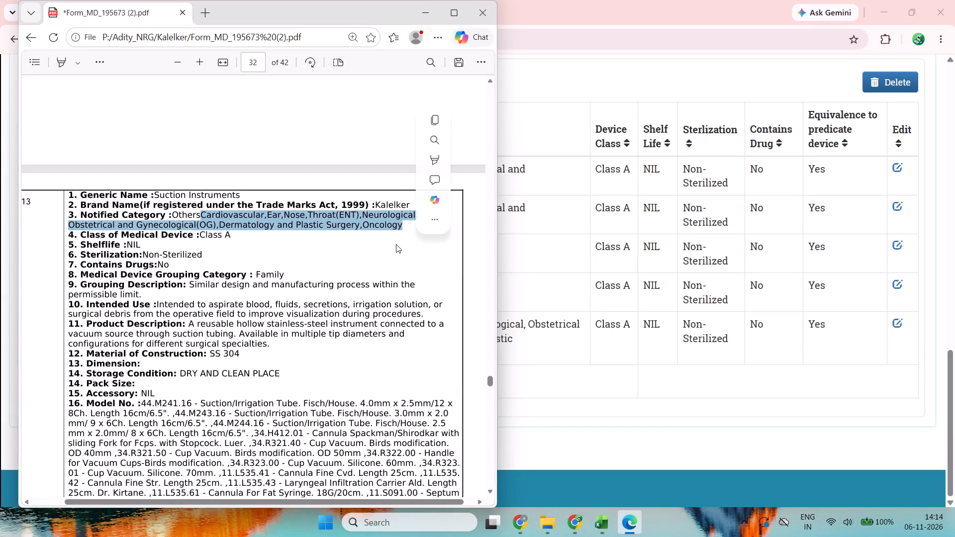
{"action": "key", "text": "ctrl+c"}
In Chrome, set Suction Instruments' notified category to "Cardiovascular,Ear,Nose,Throat(ENT),Neurological, Obstetrical and Gynecological(OG),Dermatology and Plastic Surgery,Oncology" and save the entry as modified.
{"action": "key", "text": "alt+Tab"}
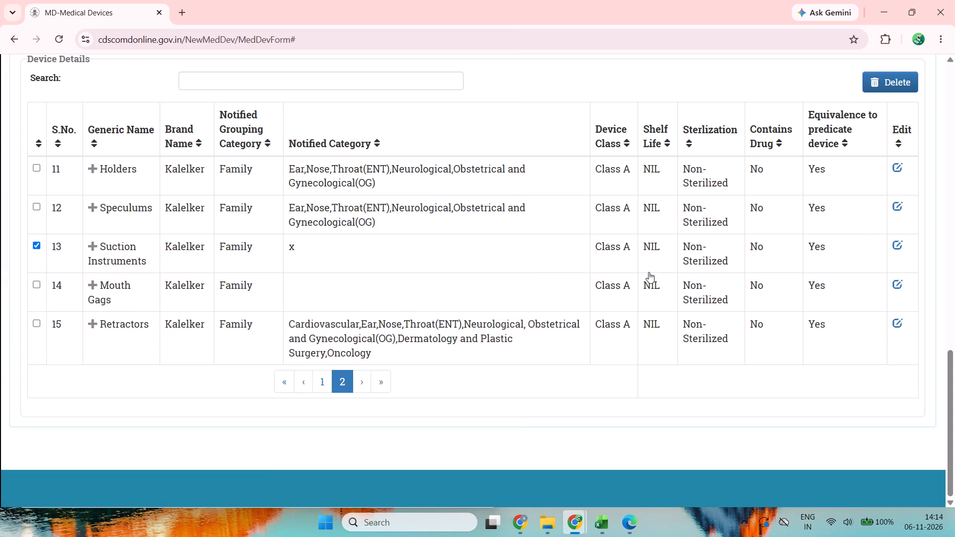
{"action": "scroll", "coordinate": [685, 241], "scroll_direction": "up", "scroll_amount": 4}
{"action": "scroll", "coordinate": [685, 241], "scroll_direction": "down", "scroll_amount": 1}
{"action": "scroll", "coordinate": [685, 241], "scroll_direction": "up", "scroll_amount": 4}
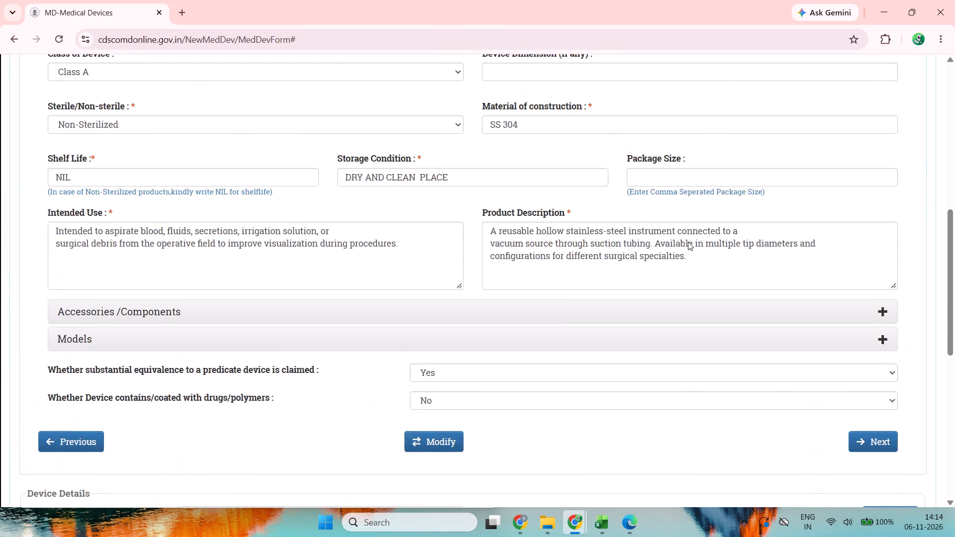
{"action": "scroll", "coordinate": [688, 242], "scroll_direction": "up", "scroll_amount": 3}
{"action": "scroll", "coordinate": [642, 269], "scroll_direction": "down", "scroll_amount": 6}
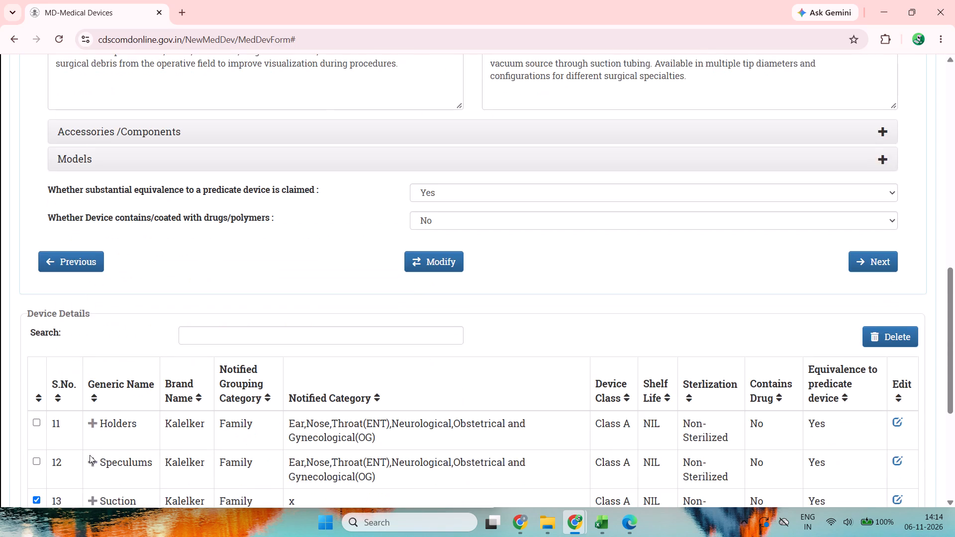
{"action": "scroll", "coordinate": [97, 485], "scroll_direction": "down", "scroll_amount": 1}
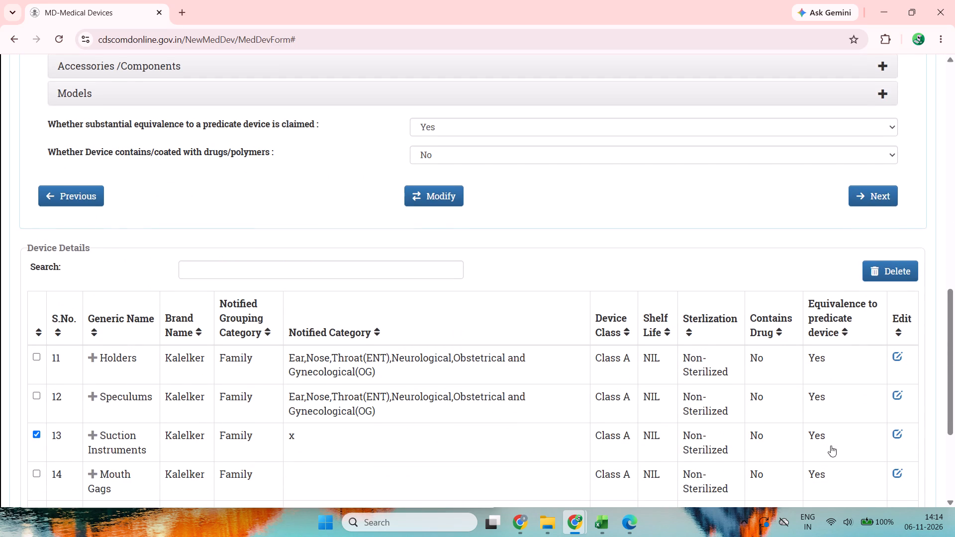
{"action": "left_click", "coordinate": [896, 433]}
{"action": "scroll", "coordinate": [742, 478], "scroll_direction": "down", "scroll_amount": 2}
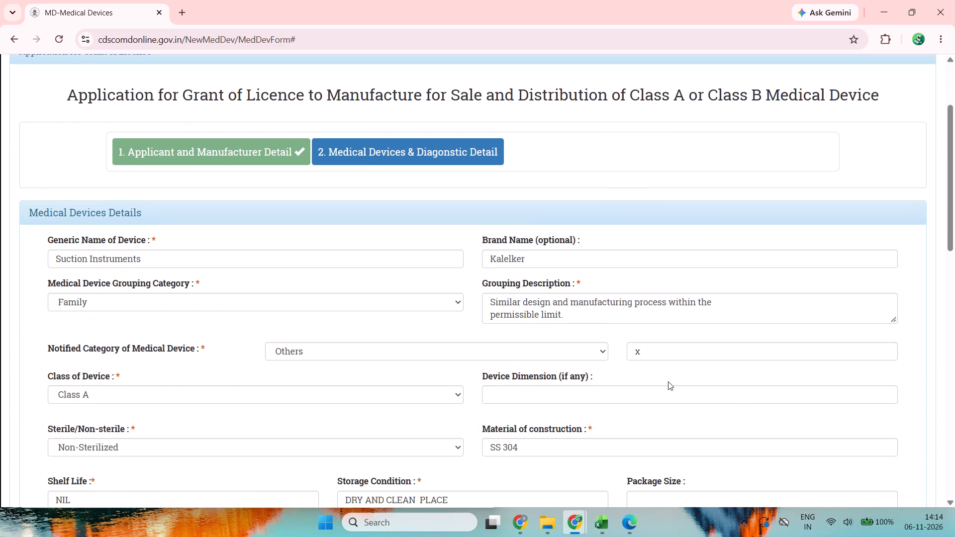
{"action": "left_click_drag", "start_coordinate": [655, 349], "coordinate": [539, 355]}
{"action": "key", "text": "ctrl+v"}
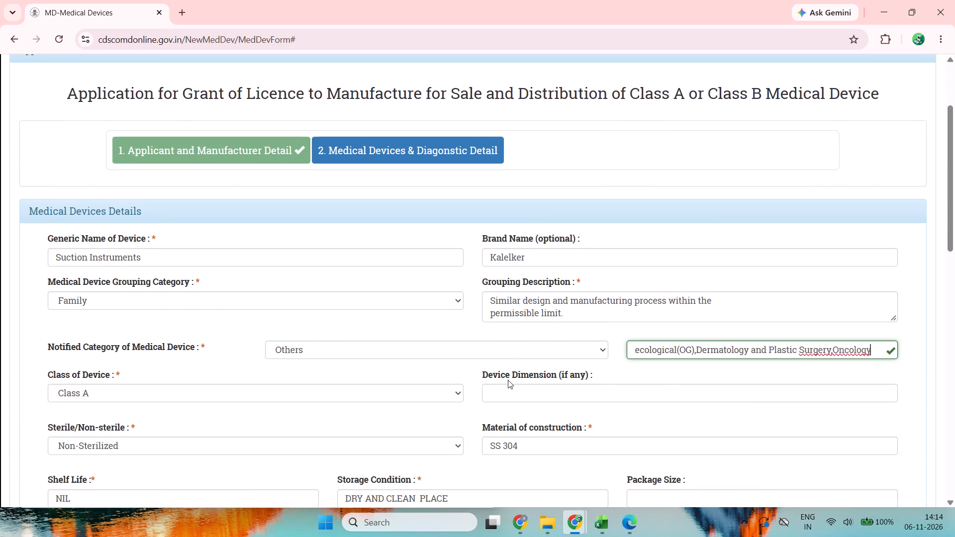
{"action": "scroll", "coordinate": [508, 380], "scroll_direction": "down", "scroll_amount": 9}
{"action": "left_click", "coordinate": [421, 206]}
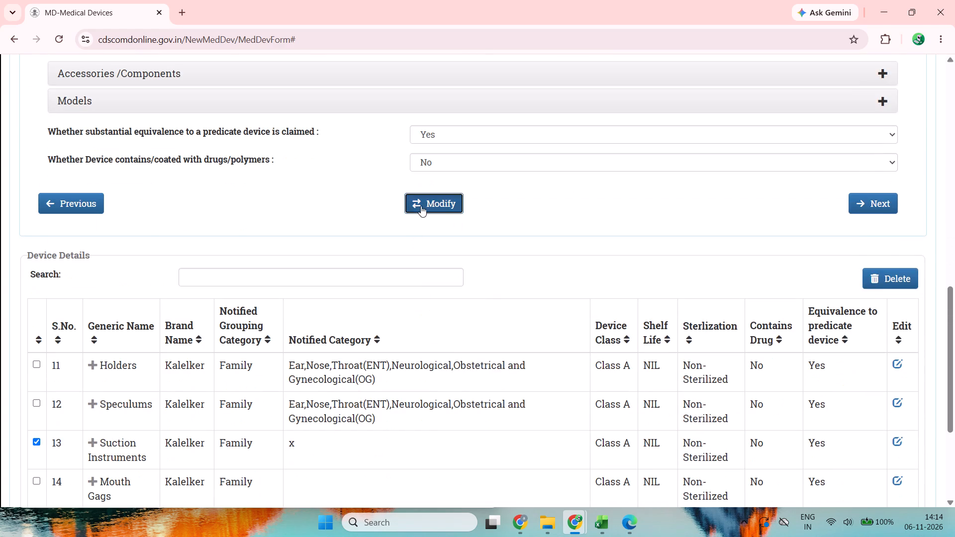
{"action": "left_click", "coordinate": [480, 322]}
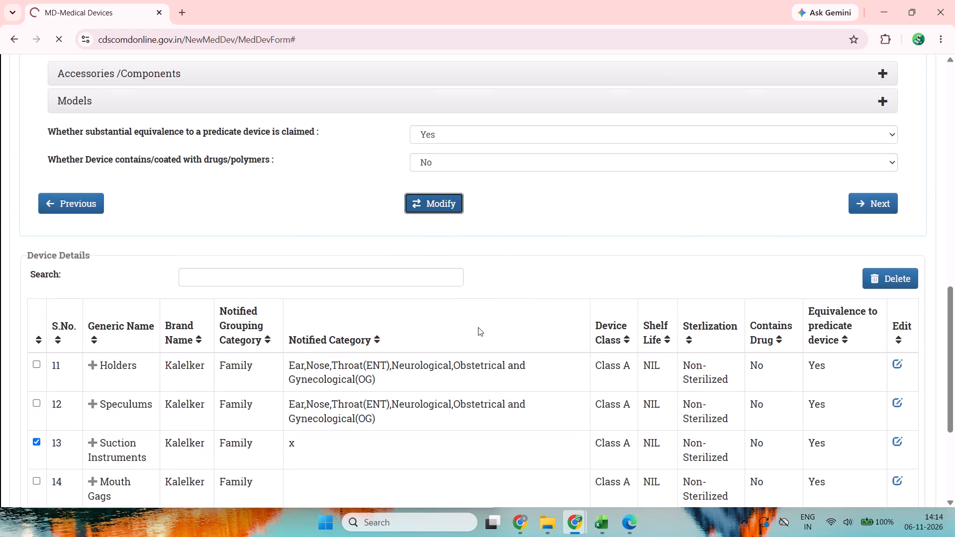
Select the Suction Instruments entry on the second page of the device list and open it for editing.
{"action": "scroll", "coordinate": [241, 326], "scroll_direction": "down", "scroll_amount": 16}
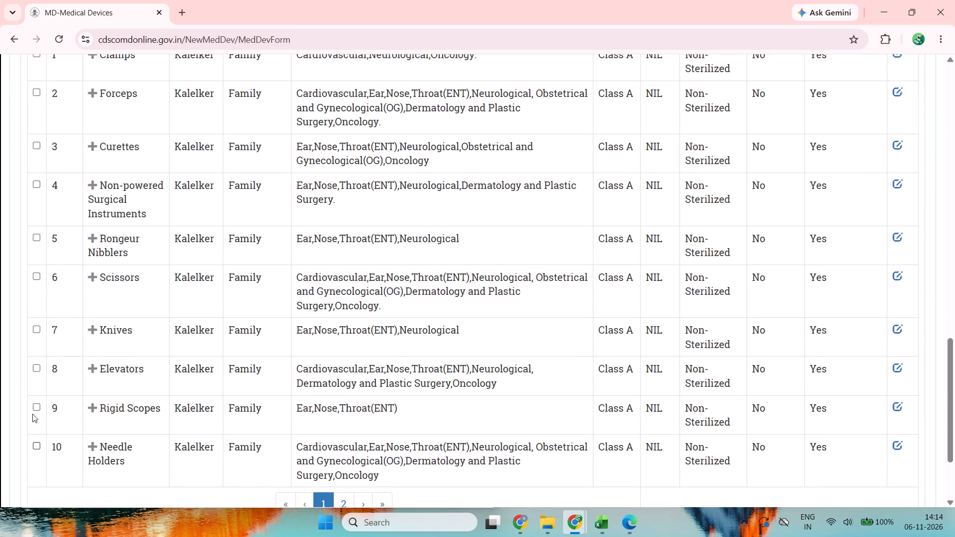
{"action": "scroll", "coordinate": [35, 415], "scroll_direction": "down", "scroll_amount": 2}
{"action": "left_click", "coordinate": [342, 387]}
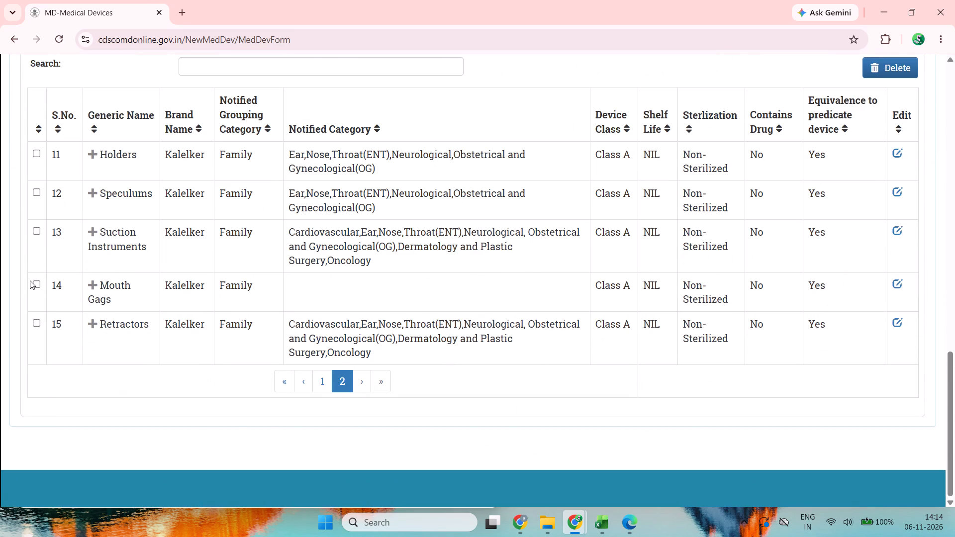
{"action": "left_click", "coordinate": [36, 229]}
{"action": "left_click", "coordinate": [897, 231]}
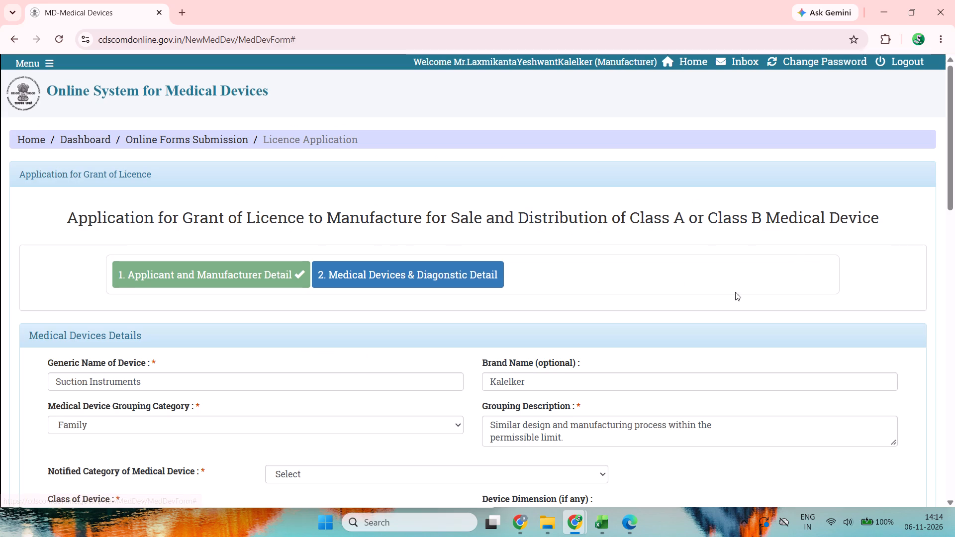
Expand the Models section of Suction Instruments and add a blank model row at the end of the list.
{"action": "scroll", "coordinate": [729, 313], "scroll_direction": "down", "scroll_amount": 2}
{"action": "scroll", "coordinate": [675, 348], "scroll_direction": "down", "scroll_amount": 12}
{"action": "scroll", "coordinate": [741, 340], "scroll_direction": "up", "scroll_amount": 4}
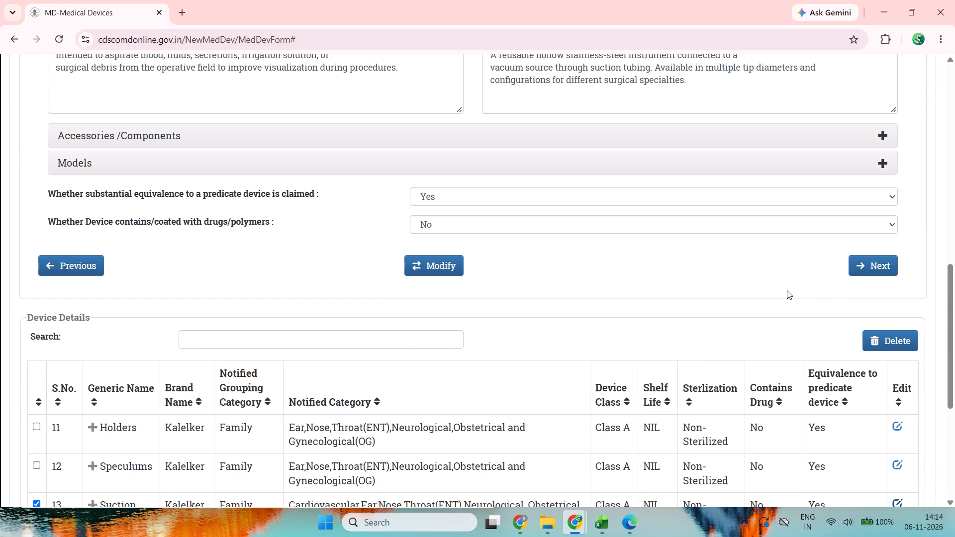
{"action": "left_click", "coordinate": [880, 163]}
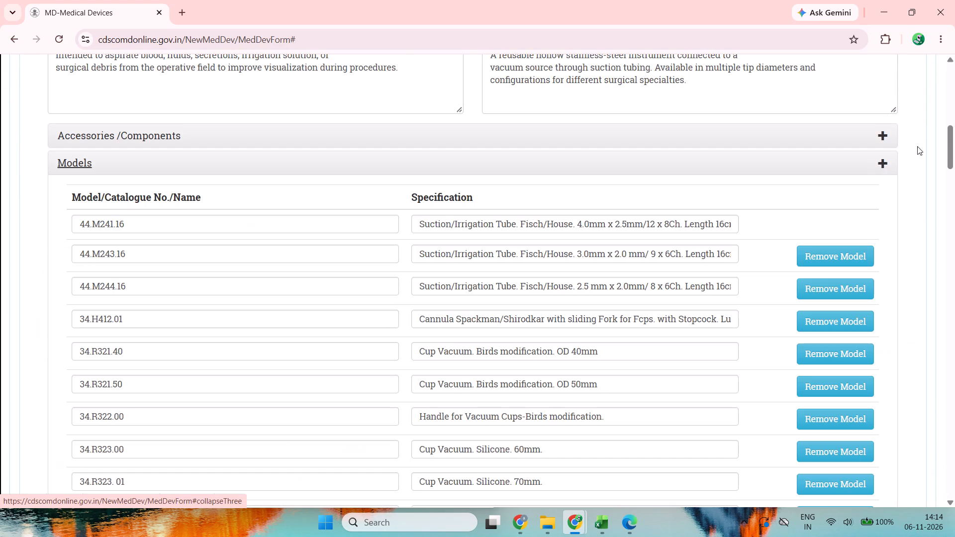
{"action": "left_click_drag", "start_coordinate": [950, 113], "coordinate": [954, 377]}
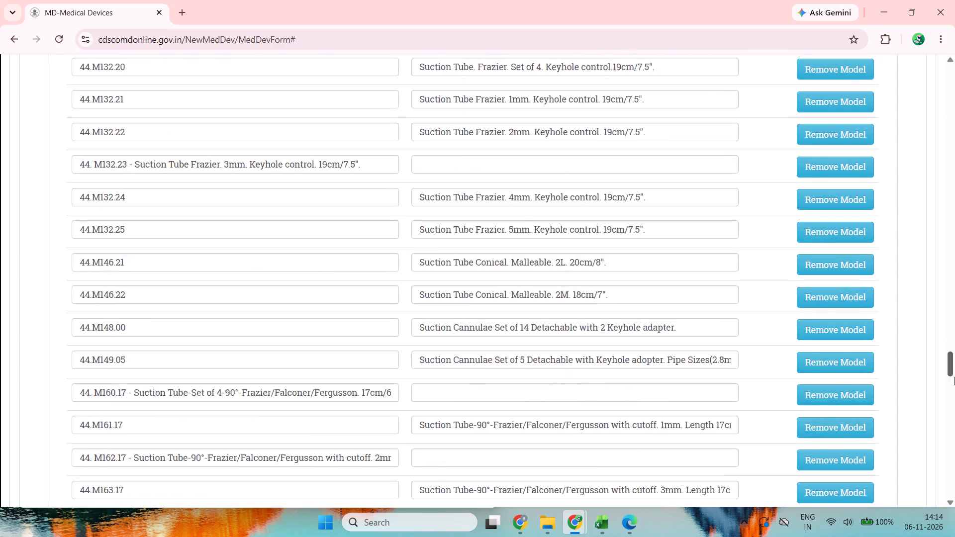
{"action": "left_click_drag", "start_coordinate": [954, 377], "coordinate": [953, 453]}
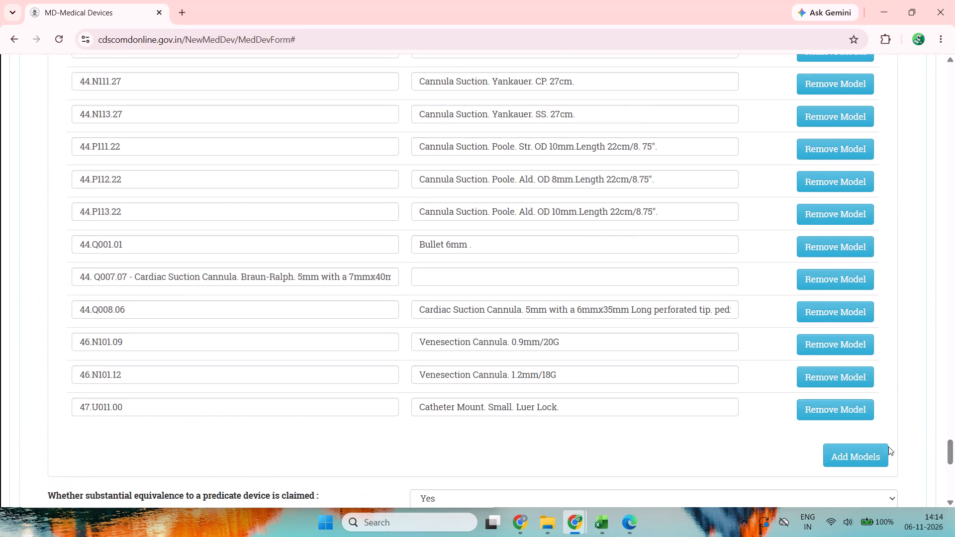
{"action": "scroll", "coordinate": [562, 442], "scroll_direction": "down", "scroll_amount": 2}
{"action": "left_click", "coordinate": [851, 331]}
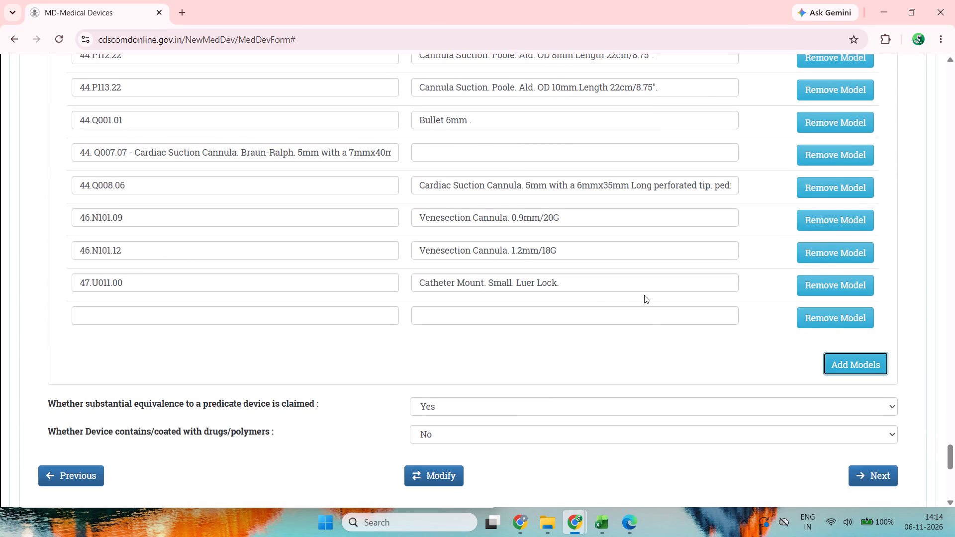
Copy the last filled model's specification and search for "Catheter Mount. Small. Luer Lock." in the CDSCO_Cannula_Suction_Model_List workbook in Excel.
{"action": "left_click_drag", "start_coordinate": [581, 286], "coordinate": [305, 304]}
{"action": "key", "text": "ctrl+c"}
{"action": "key", "text": "alt+Tab"}
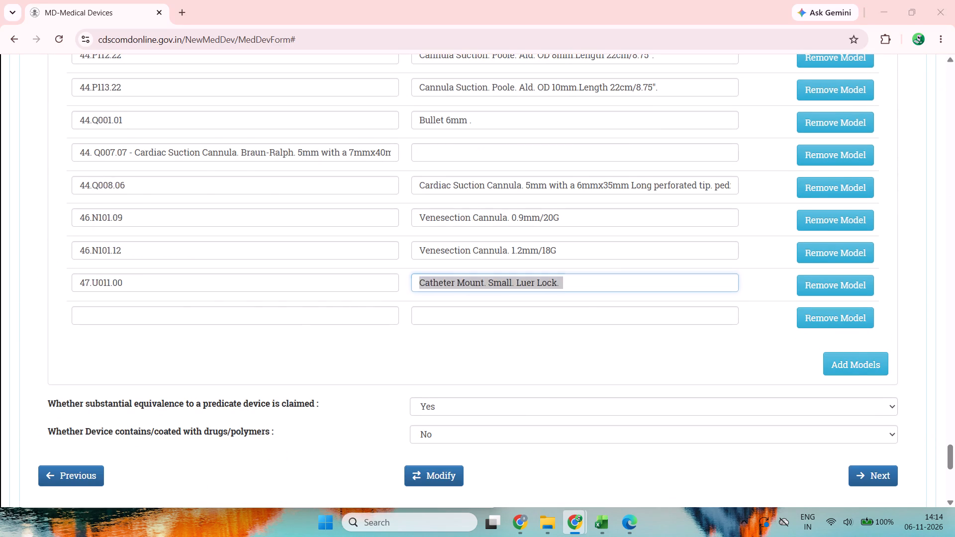
{"action": "left_click", "coordinate": [574, 225]}
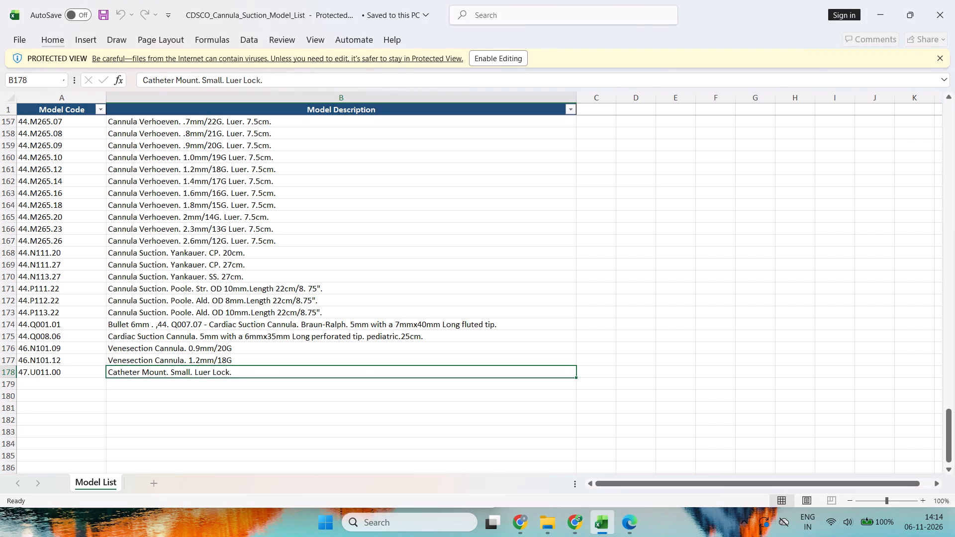
{"action": "left_click", "coordinate": [224, 335], "text": "ctrl"}
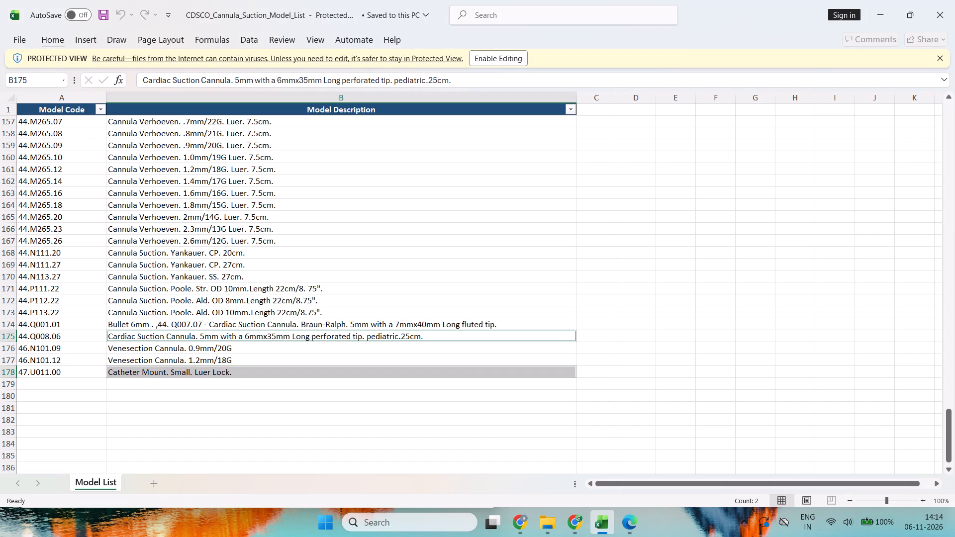
{"action": "left_click", "coordinate": [387, 294], "text": "ctrl"}
{"action": "key", "text": "ctrl+f"}
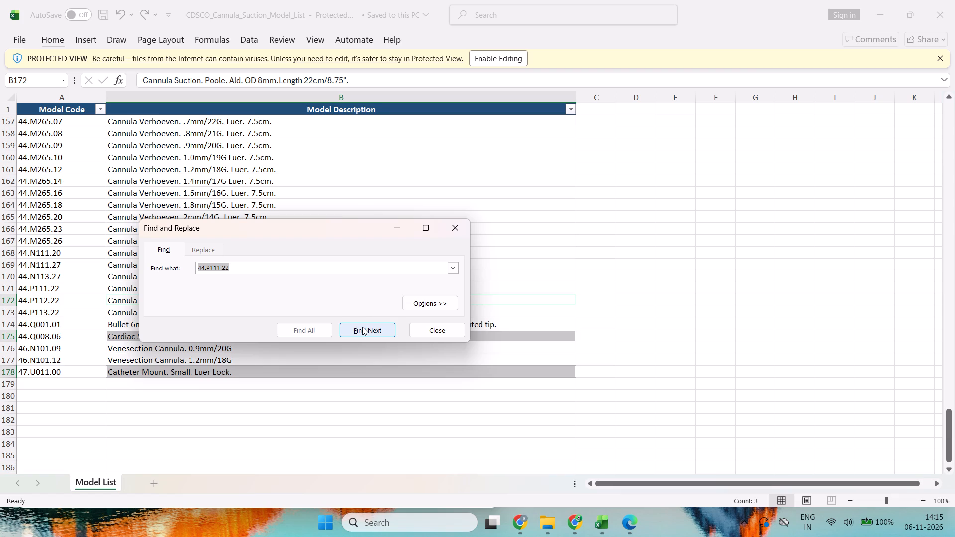
{"action": "key", "text": "ctrl+v"}
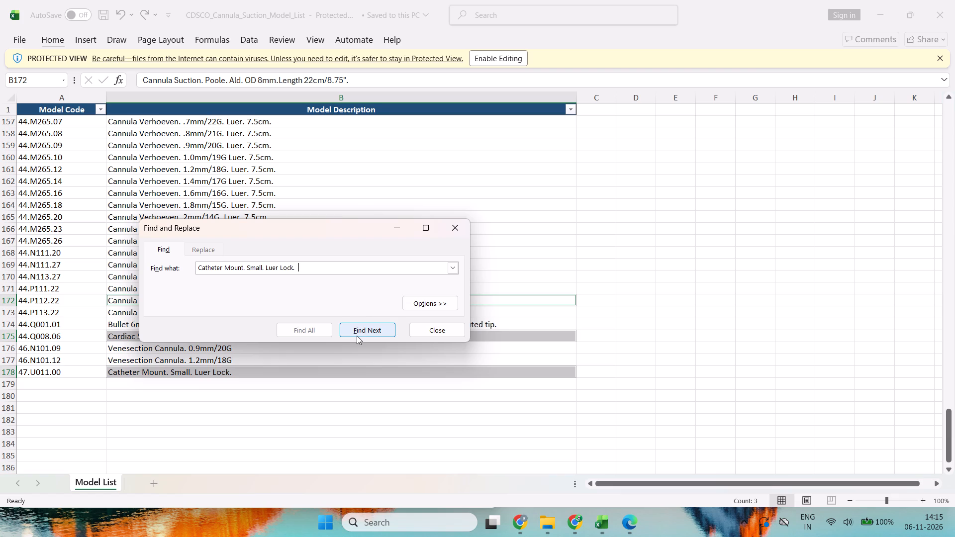
{"action": "left_click", "coordinate": [355, 333]}
{"action": "left_click", "coordinate": [373, 314]}
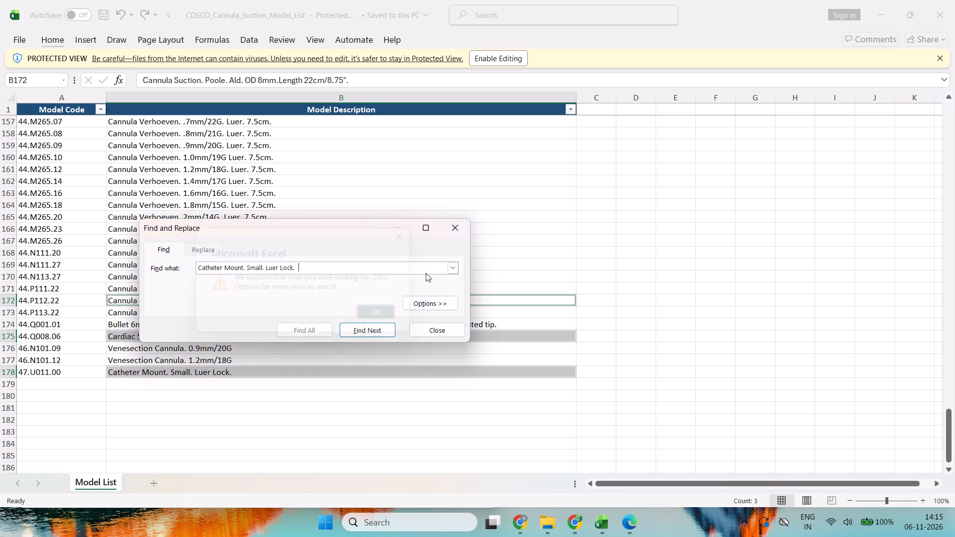
{"action": "left_click", "coordinate": [453, 222]}
{"action": "left_click", "coordinate": [289, 350]}
{"action": "left_click", "coordinate": [281, 369]}
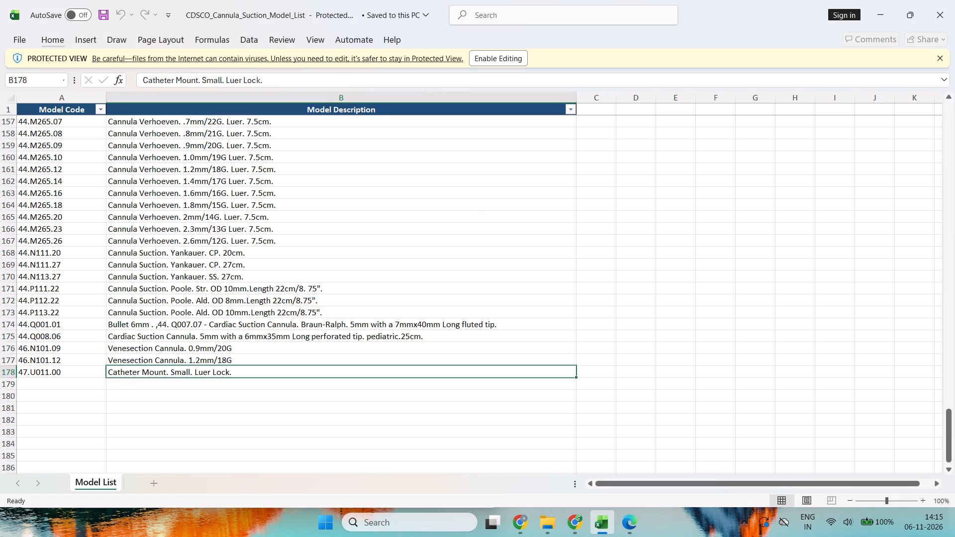
Copy the last filled model's catalogue number 47.U011.00 from the Chrome form and search for it in the Excel model list.
{"action": "key", "text": "alt+Tab"}
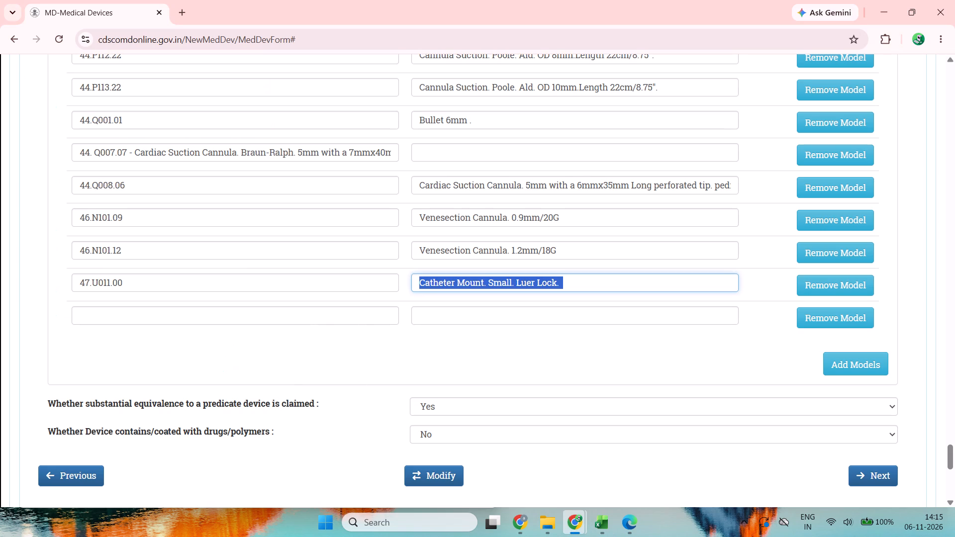
{"action": "left_click_drag", "start_coordinate": [122, 279], "coordinate": [44, 275]}
{"action": "key", "text": "ctrl+c"}
{"action": "key", "text": "alt+Tab"}
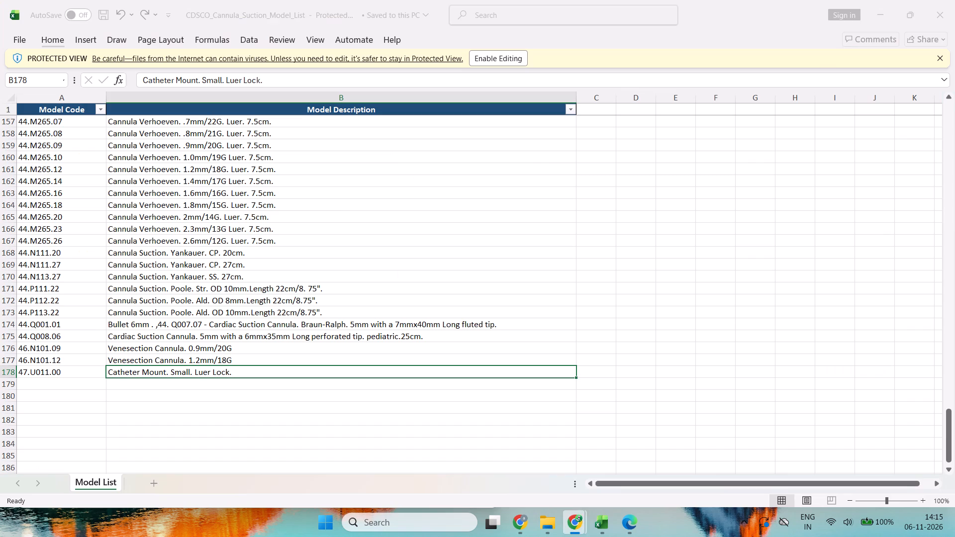
{"action": "key", "text": "ctrl+f"}
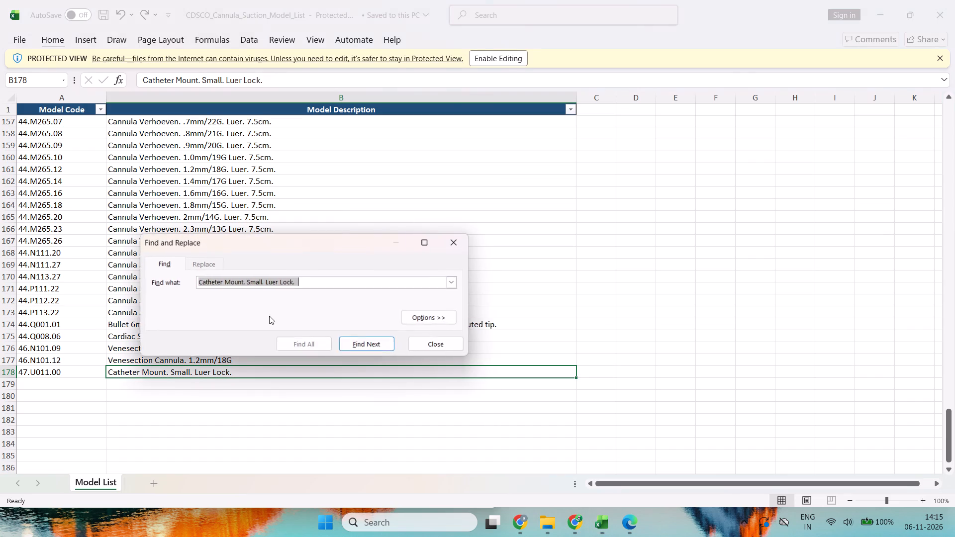
{"action": "key", "text": "ctrl+v"}
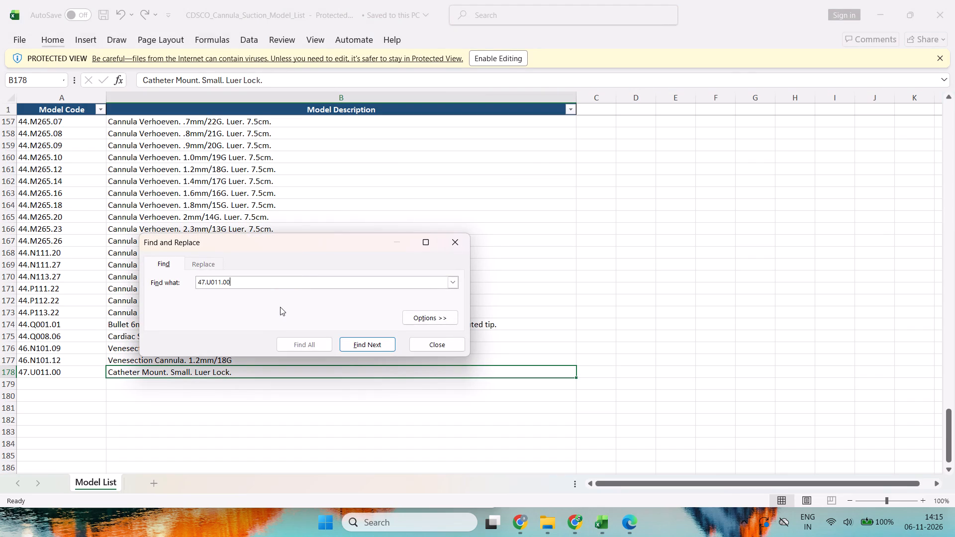
{"action": "key", "text": "Return"}
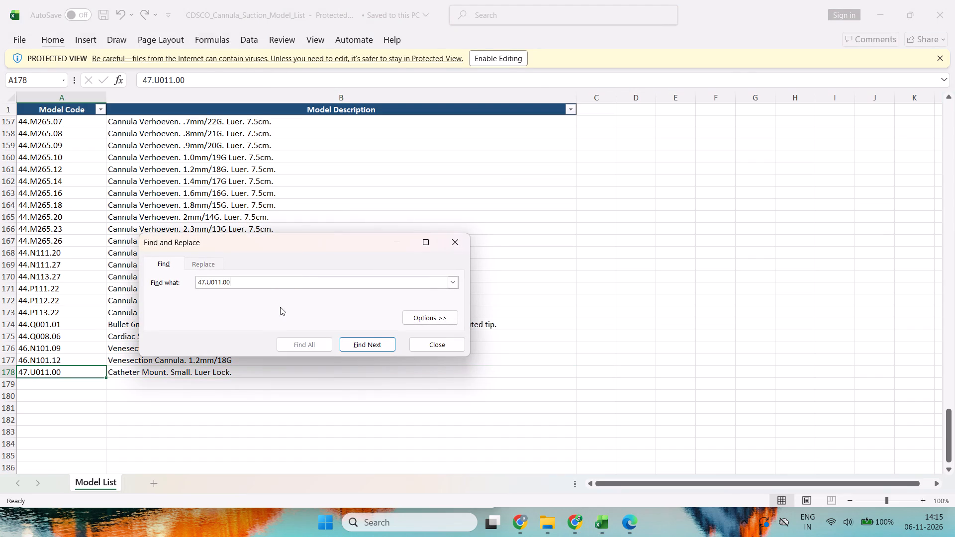
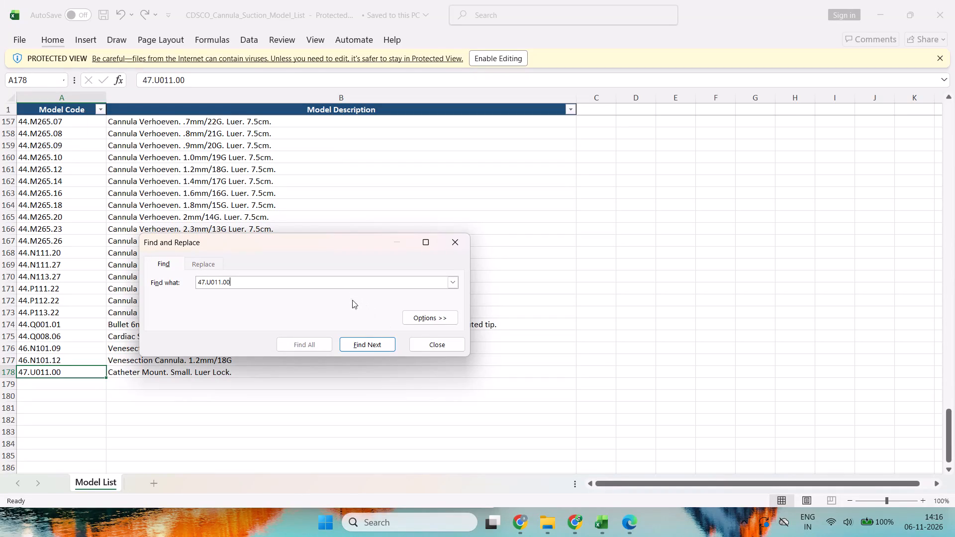
Find model 47.U011.00 in the Excel list and copy its description, "Catheter Mount. Small. Luer Lock.", into that model's description on the web form.
{"action": "left_click", "coordinate": [376, 344]}
{"action": "left_click", "coordinate": [376, 344]}
{"action": "left_click", "coordinate": [459, 247]}
{"action": "left_click", "coordinate": [143, 375]}
{"action": "scroll", "coordinate": [178, 363], "scroll_direction": "down", "scroll_amount": 1}
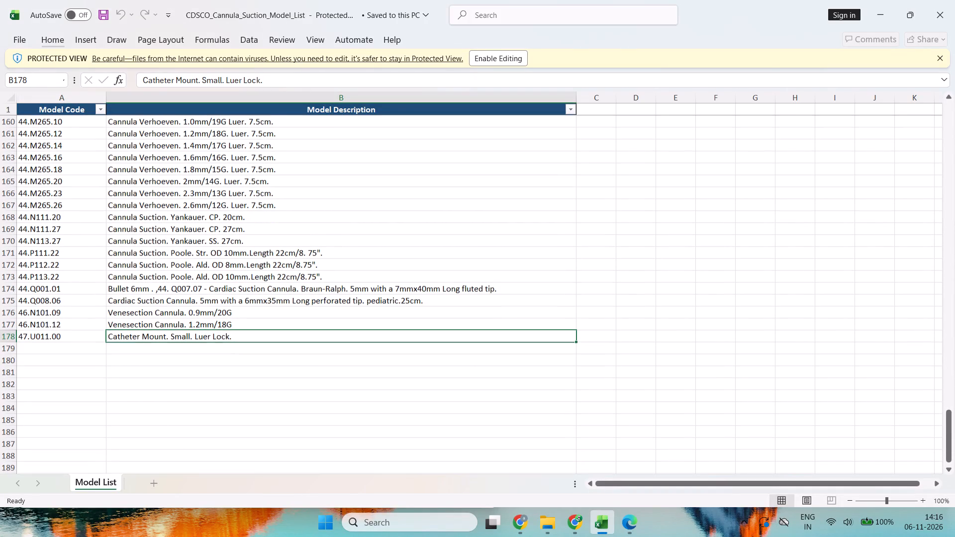
{"action": "key", "text": "ctrl+c"}
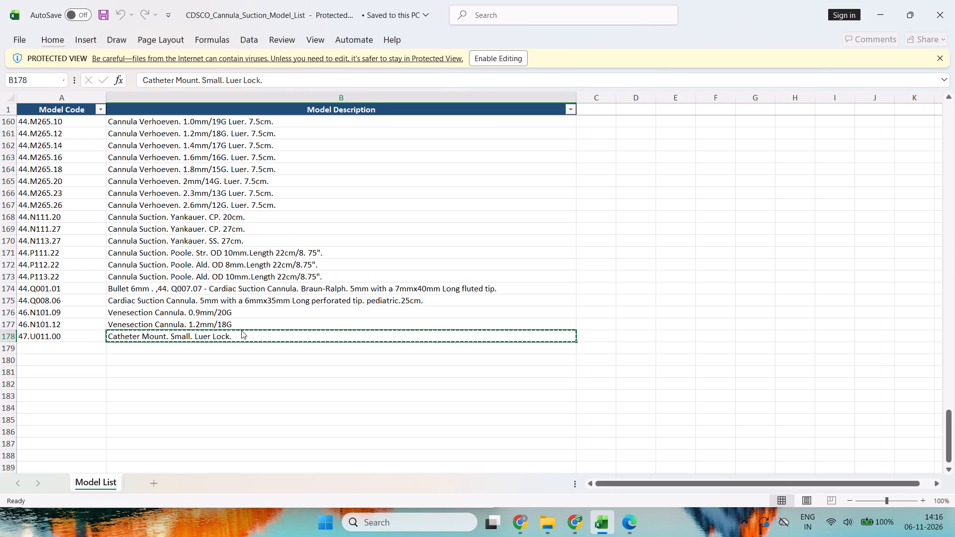
{"action": "key", "text": "alt+Tab"}
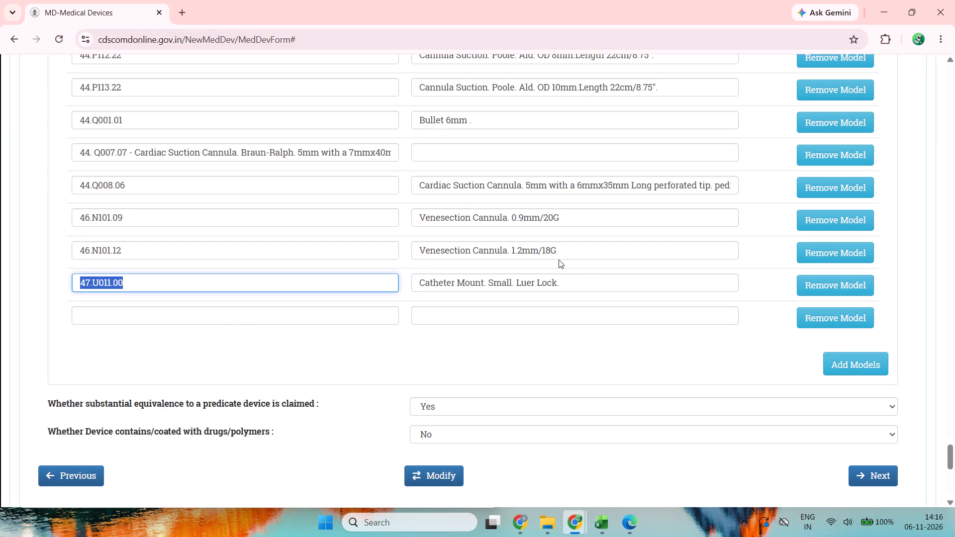
{"action": "left_click_drag", "start_coordinate": [585, 272], "coordinate": [501, 286]}
{"action": "left_click_drag", "start_coordinate": [575, 282], "coordinate": [339, 306]}
{"action": "key", "text": "ctrl+v"}
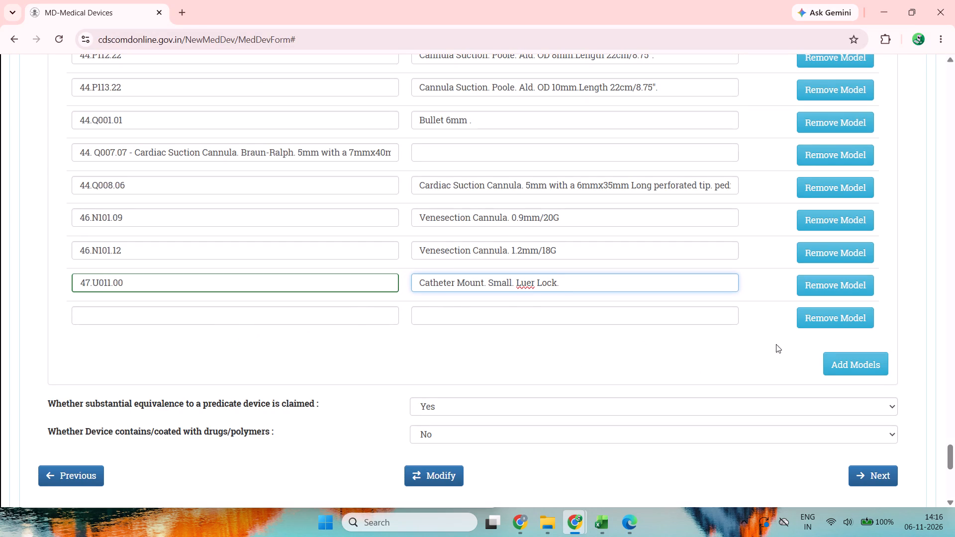
Save the modified Suction Instruments device details.
{"action": "scroll", "coordinate": [781, 346], "scroll_direction": "down", "scroll_amount": 3}
{"action": "left_click", "coordinate": [428, 281]}
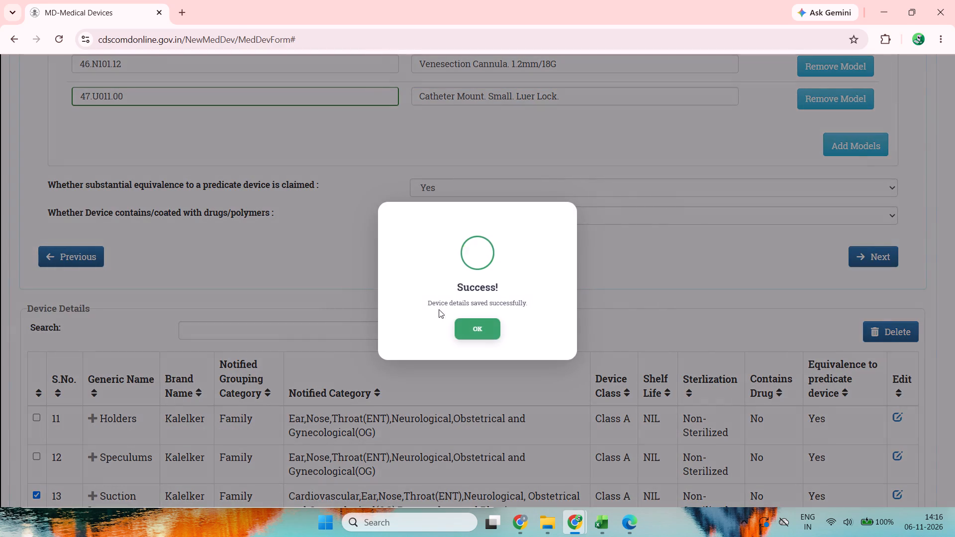
{"action": "left_click_drag", "start_coordinate": [467, 320], "coordinate": [471, 322]}
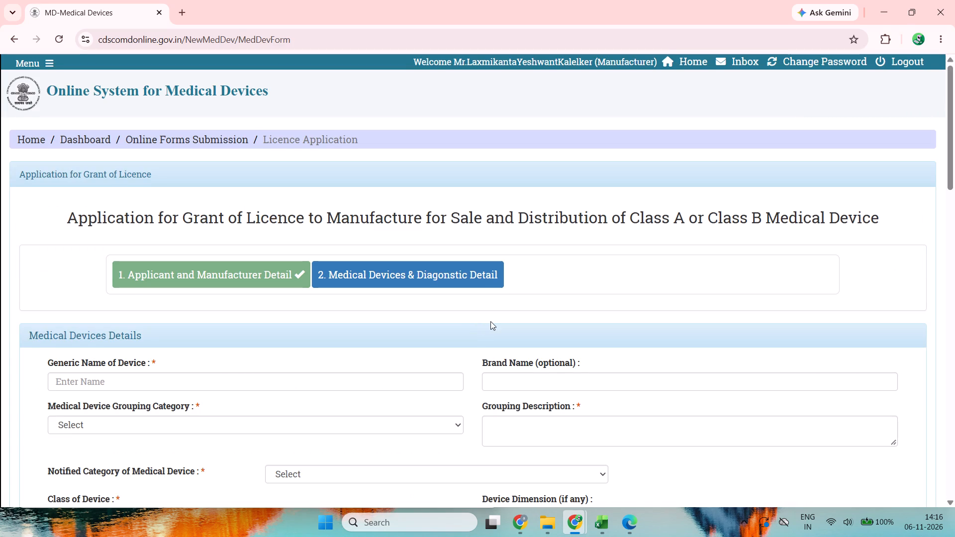
Select the Mouth Gags entry, number 14, on page 2 of the device details table.
{"action": "scroll", "coordinate": [490, 321], "scroll_direction": "down", "scroll_amount": 8}
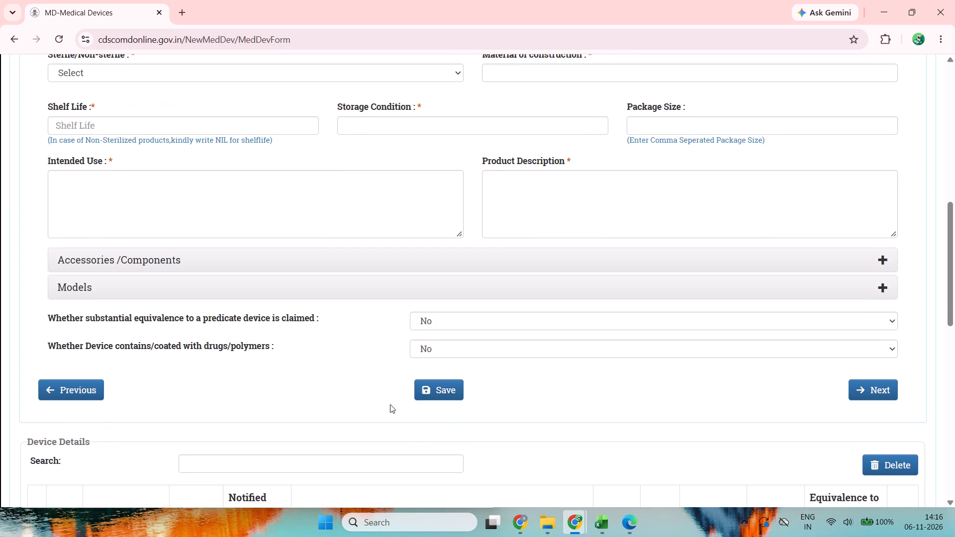
{"action": "scroll", "coordinate": [388, 404], "scroll_direction": "down", "scroll_amount": 6}
{"action": "scroll", "coordinate": [270, 410], "scroll_direction": "down", "scroll_amount": 5}
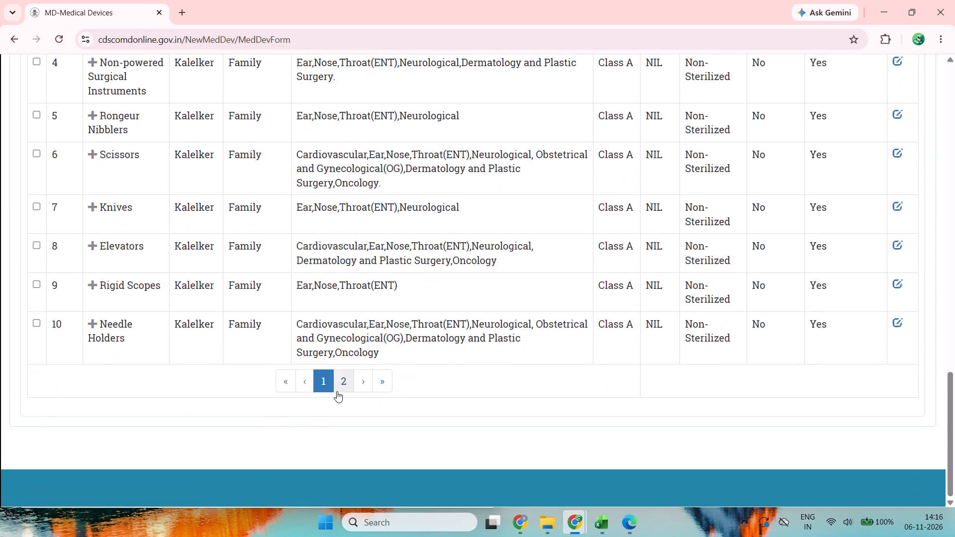
{"action": "left_click", "coordinate": [337, 391]}
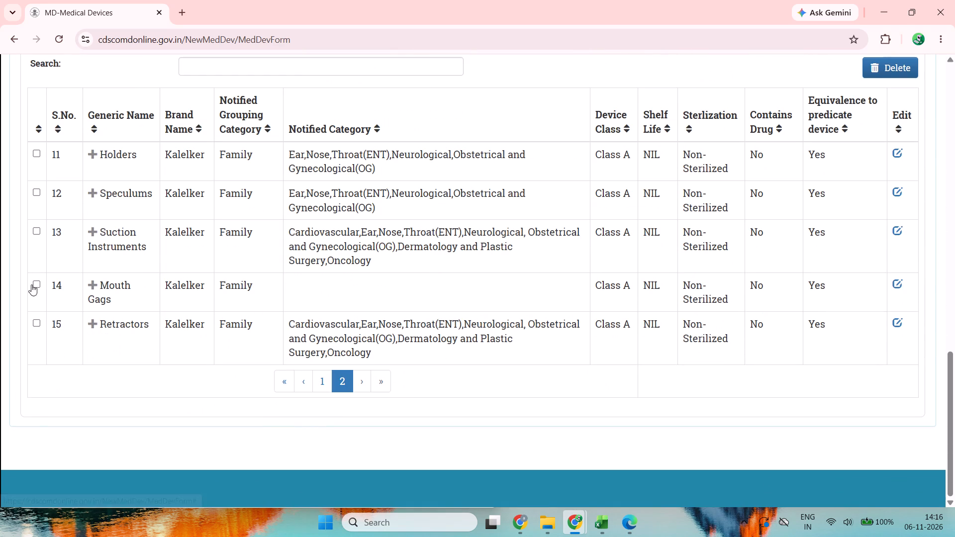
{"action": "left_click", "coordinate": [37, 285]}
Switch to the PDF form in Edge and copy the full Mouth Gags model list, from 28.N051.12 through 38.I022.11.
{"action": "left_click", "coordinate": [628, 535]}
{"action": "scroll", "coordinate": [229, 297], "scroll_direction": "down", "scroll_amount": 6}
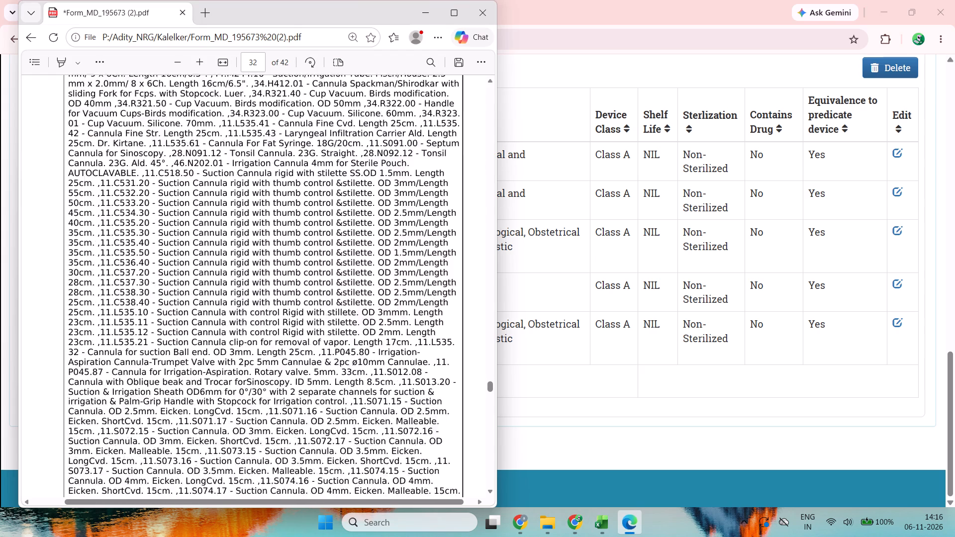
{"action": "scroll", "coordinate": [211, 301], "scroll_direction": "down", "scroll_amount": 20}
{"action": "scroll", "coordinate": [211, 301], "scroll_direction": "down", "scroll_amount": 4}
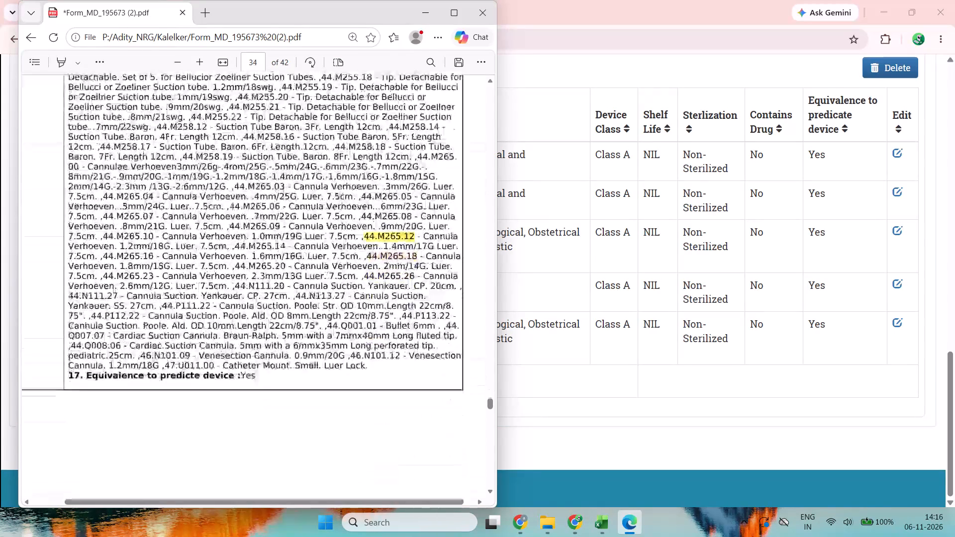
{"action": "scroll", "coordinate": [227, 322], "scroll_direction": "down", "scroll_amount": 5}
{"action": "scroll", "coordinate": [187, 328], "scroll_direction": "down", "scroll_amount": 1}
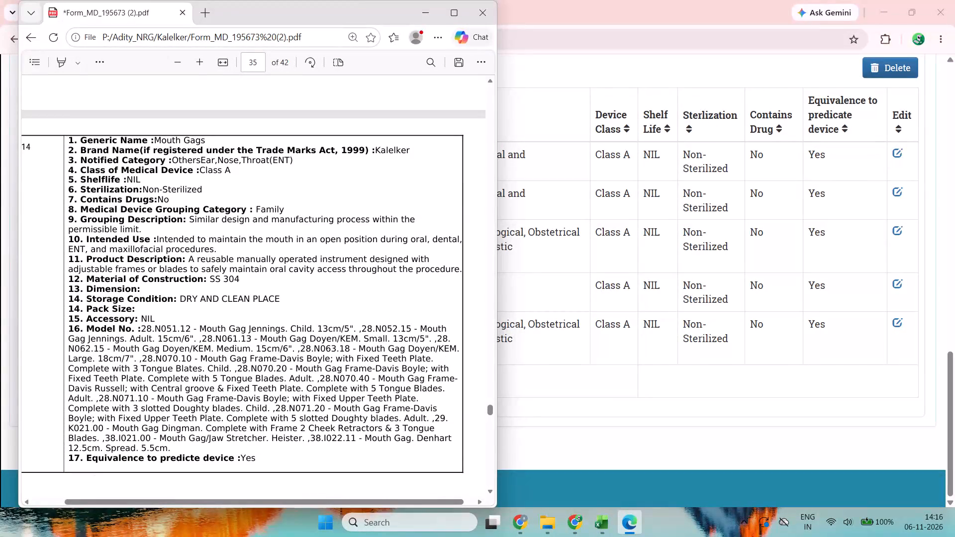
{"action": "left_click_drag", "start_coordinate": [140, 327], "coordinate": [199, 372]}
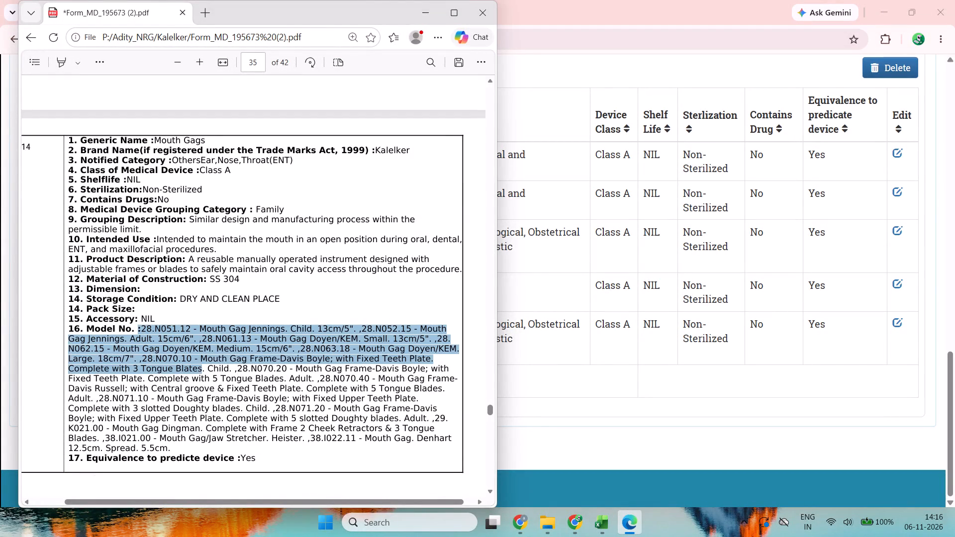
{"action": "left_click_drag", "start_coordinate": [199, 372], "coordinate": [178, 447]}
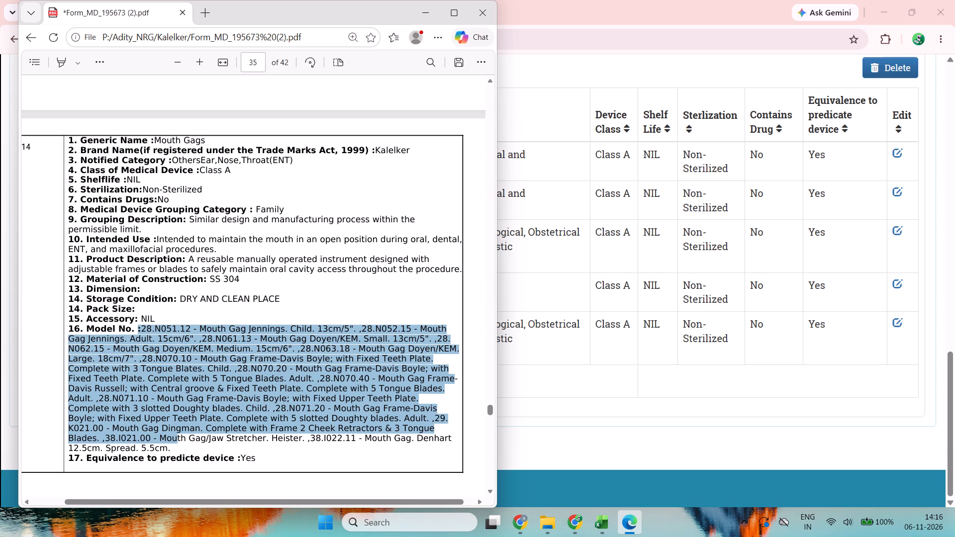
{"action": "left_click_drag", "start_coordinate": [178, 447], "coordinate": [176, 447]}
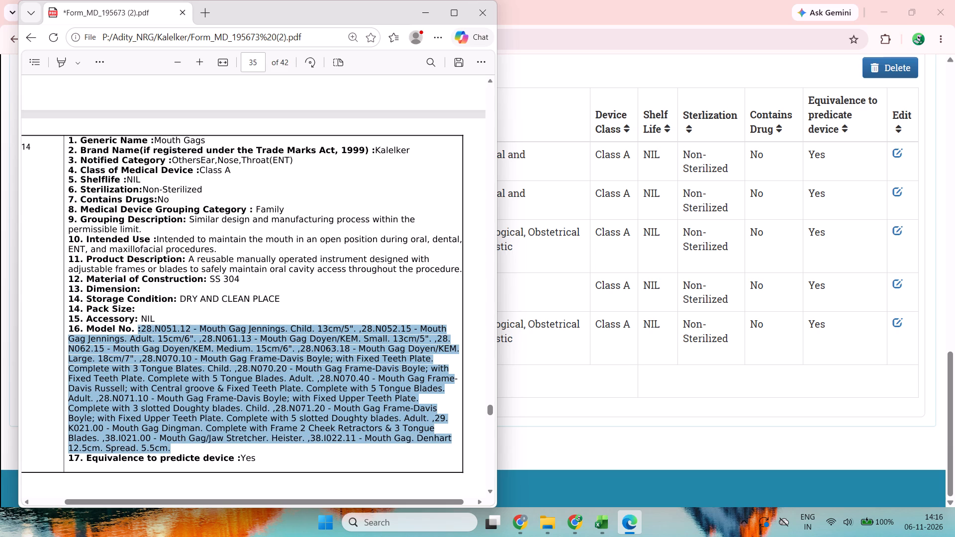
{"action": "key", "text": "ctrl+c"}
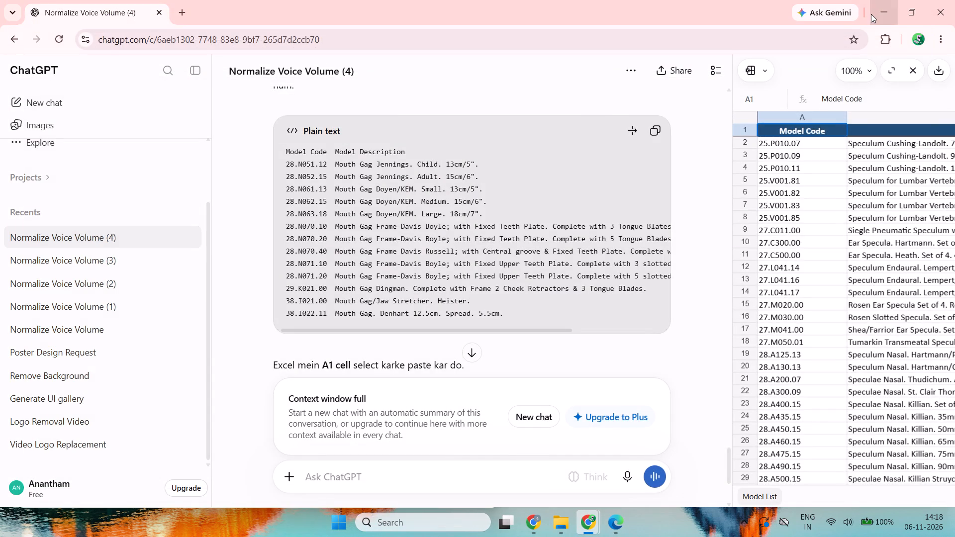
{"action": "left_click", "coordinate": [881, 15]}
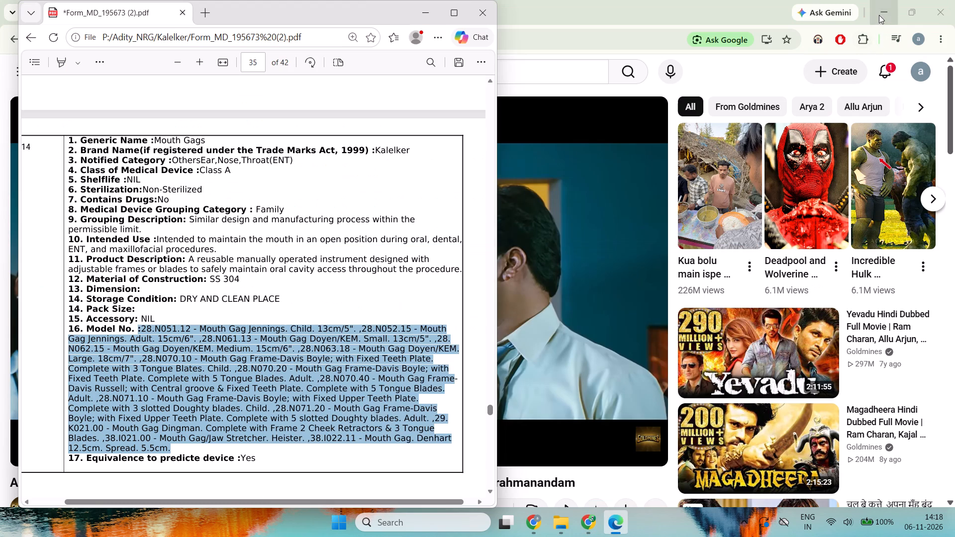
{"action": "left_click", "coordinate": [879, 15]}
{"action": "left_click", "coordinate": [879, 15]}
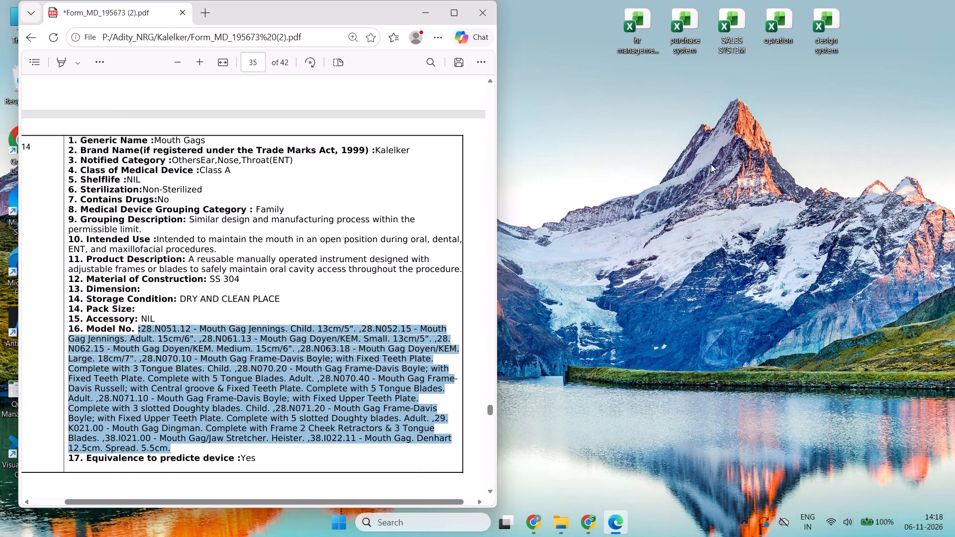
{"action": "left_click", "coordinate": [427, 13]}
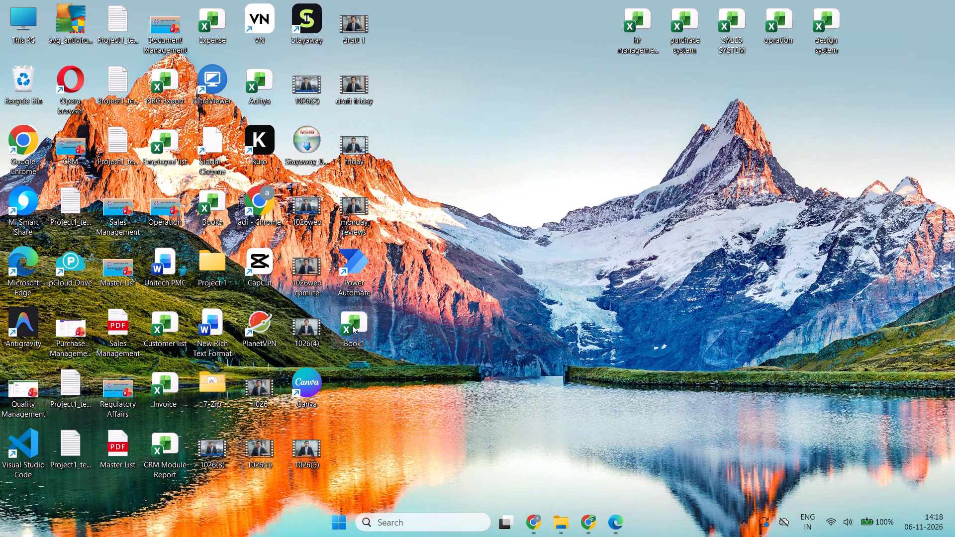
{"action": "double_click", "coordinate": [347, 320]}
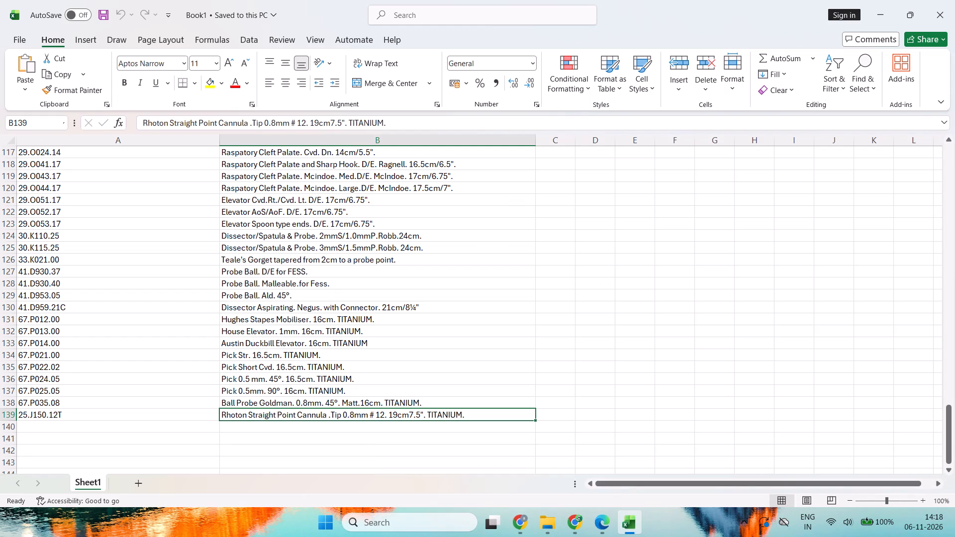
Paste the copied Mouth Gags table into Sheet1 below the existing list, starting at cell A145.
{"action": "scroll", "coordinate": [376, 278], "scroll_direction": "down", "scroll_amount": 6}
{"action": "scroll", "coordinate": [177, 315], "scroll_direction": "down", "scroll_amount": 2}
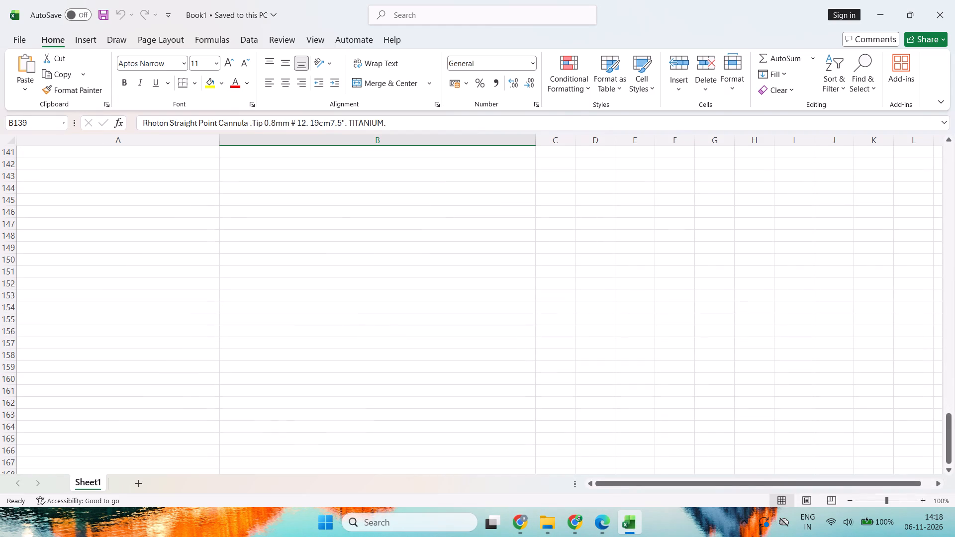
{"action": "left_click", "coordinate": [26, 200]}
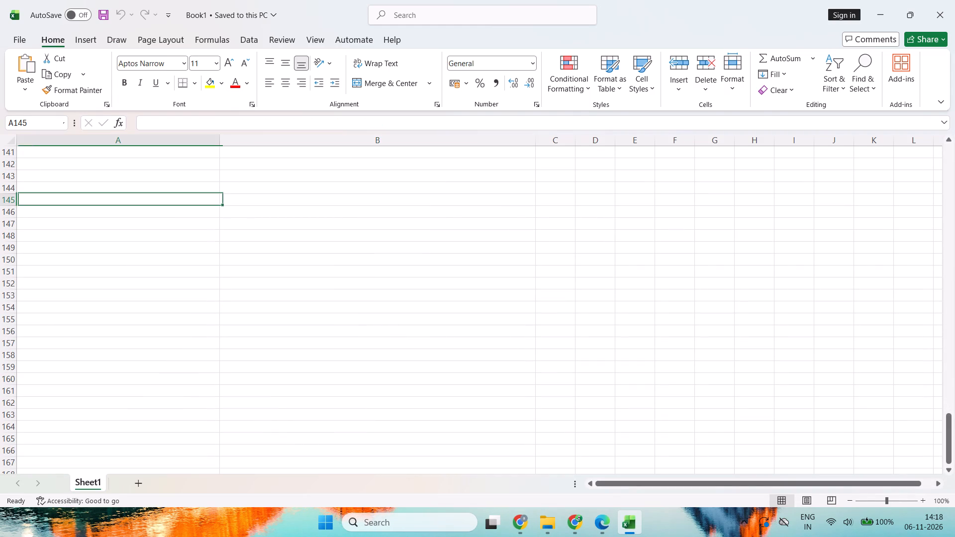
{"action": "key", "text": "ctrl+v"}
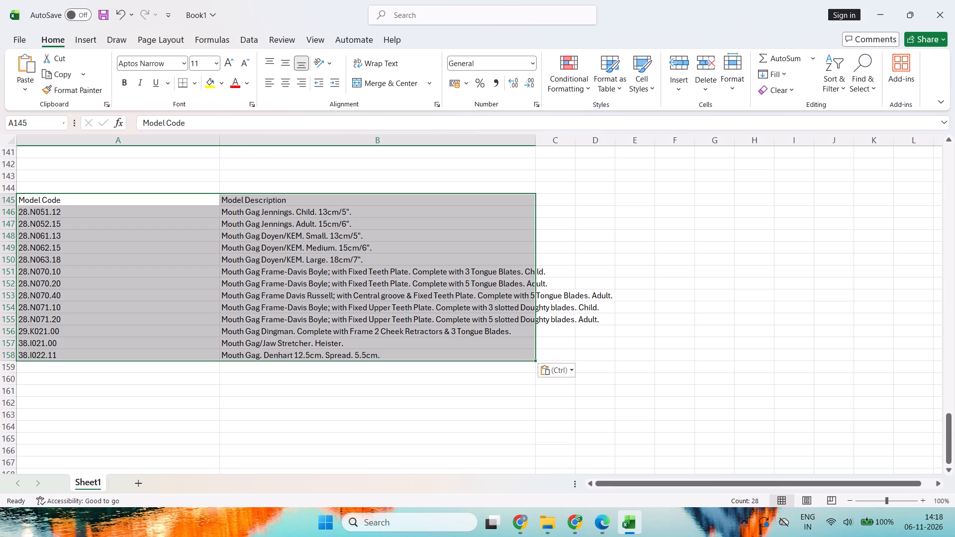
Widen column B so that the longest Mouth Gags descriptions fit inside it.
{"action": "left_click", "coordinate": [79, 214]}
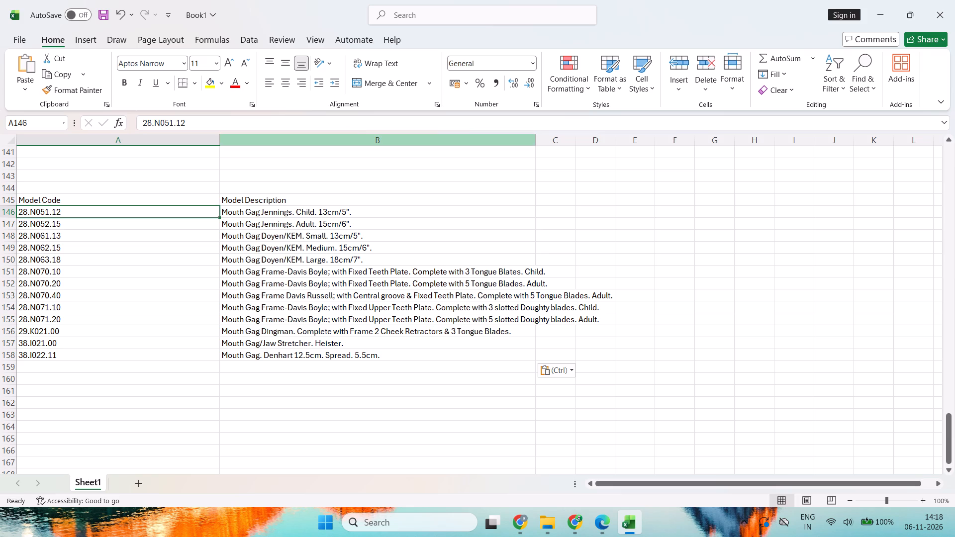
{"action": "left_click_drag", "start_coordinate": [537, 143], "coordinate": [624, 146]}
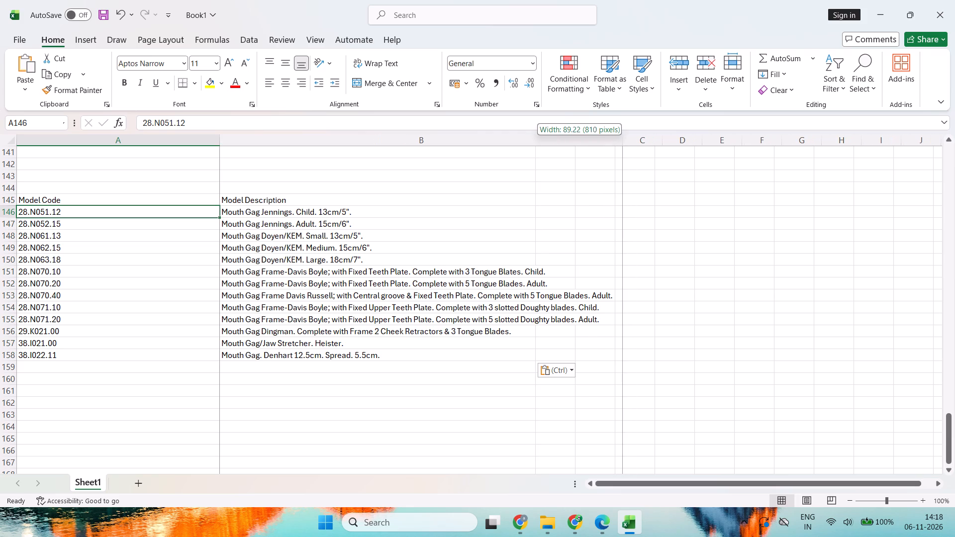
{"action": "left_click_drag", "start_coordinate": [624, 146], "coordinate": [618, 143]}
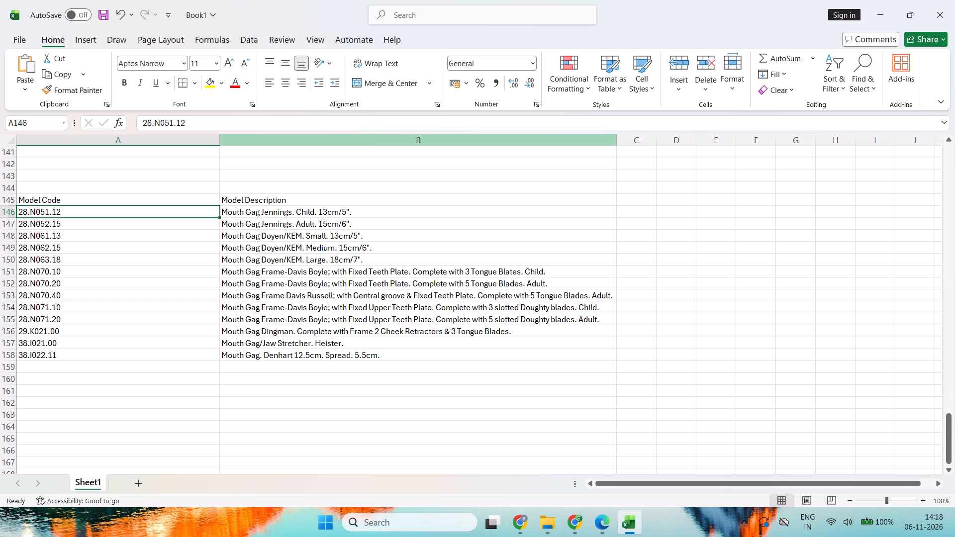
Copy the model code 28.N051.12 from the first row of the pasted Mouth Gags table.
{"action": "key", "text": "ctrl+c"}
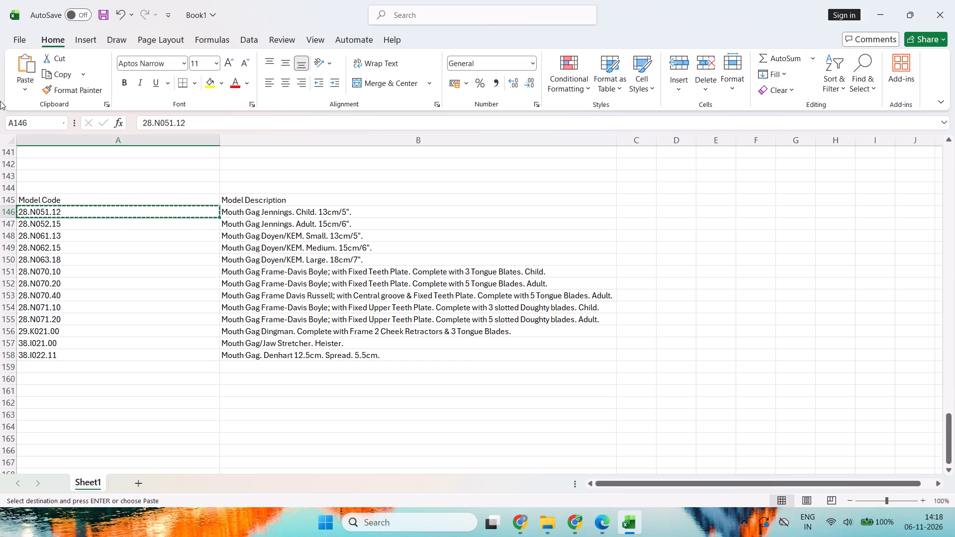
{"action": "key", "text": "Tab"}
Switch to the MD-Medical Devices licence application in Chrome and open the Mouth Gags device, number 14, for editing.
{"action": "key", "text": "alt+Tab"}
{"action": "key", "text": "alt+grave"}
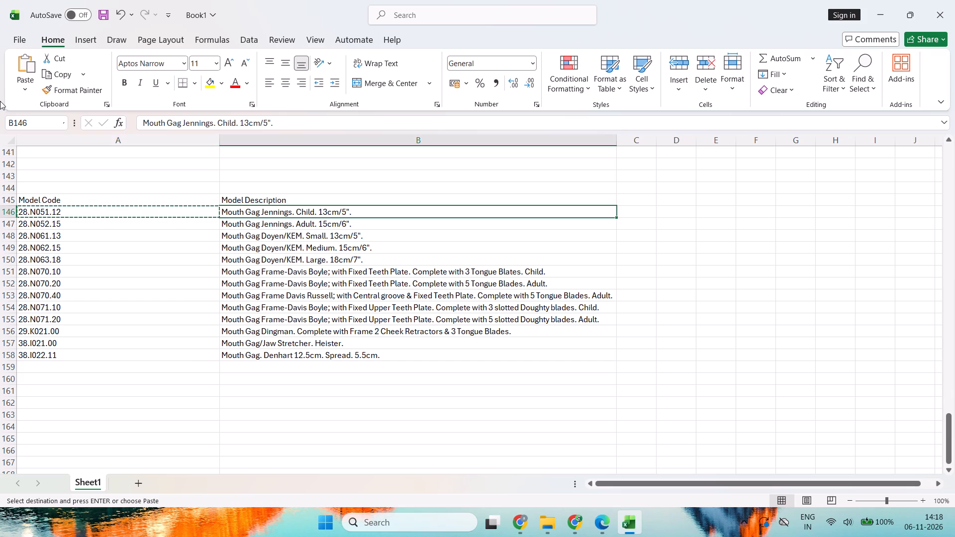
{"action": "key", "text": "alt+Tab"}
{"action": "key", "text": "alt+Tab"}
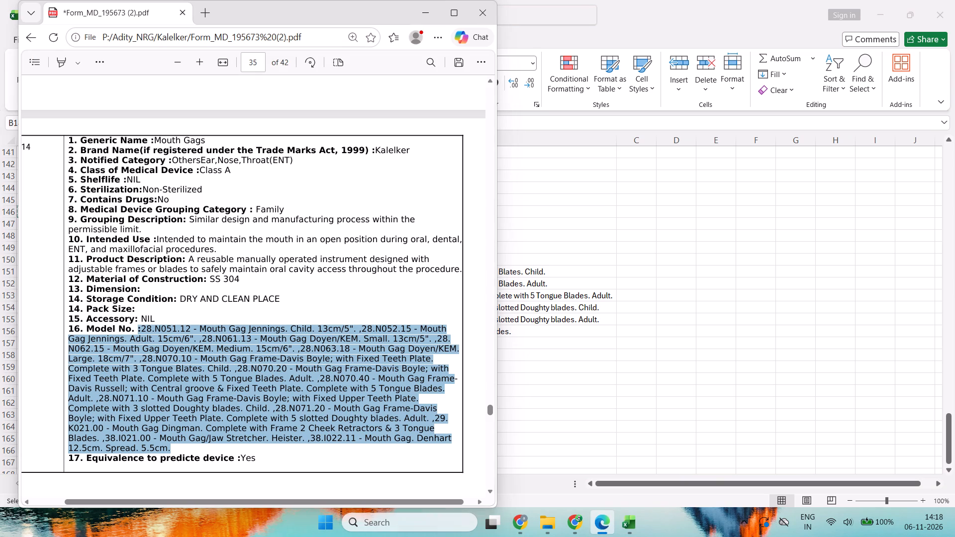
{"action": "key", "text": "alt+Tab"}
{"action": "key", "text": "alt+Tab"}
{"action": "key", "text": "alt+Tab"}
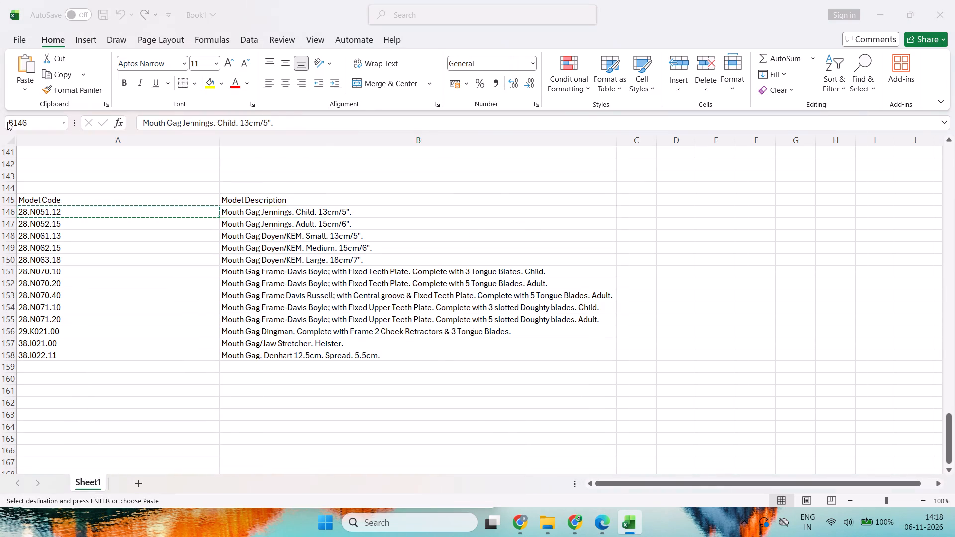
{"action": "key", "text": "alt+Tab"}
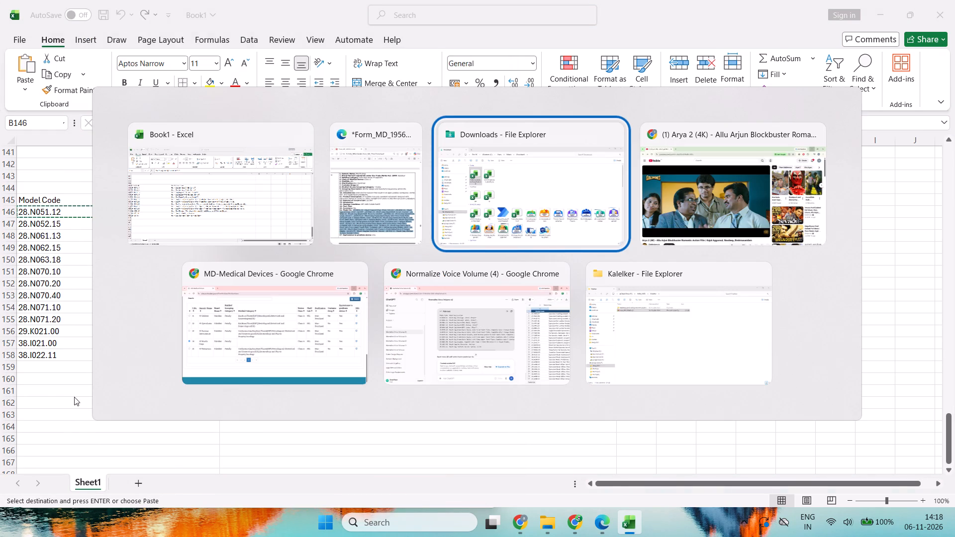
{"action": "left_click", "coordinate": [210, 353], "text": "alt"}
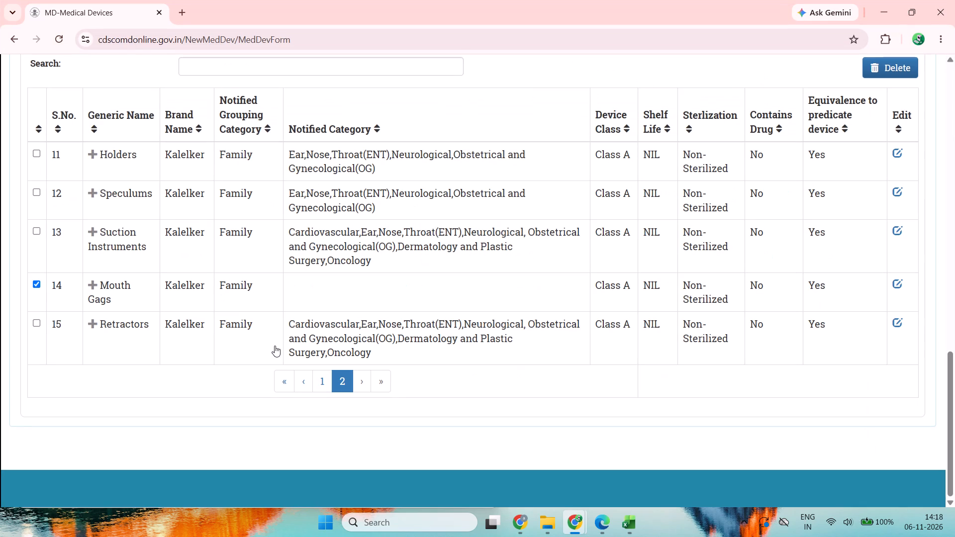
{"action": "left_click", "coordinate": [901, 286]}
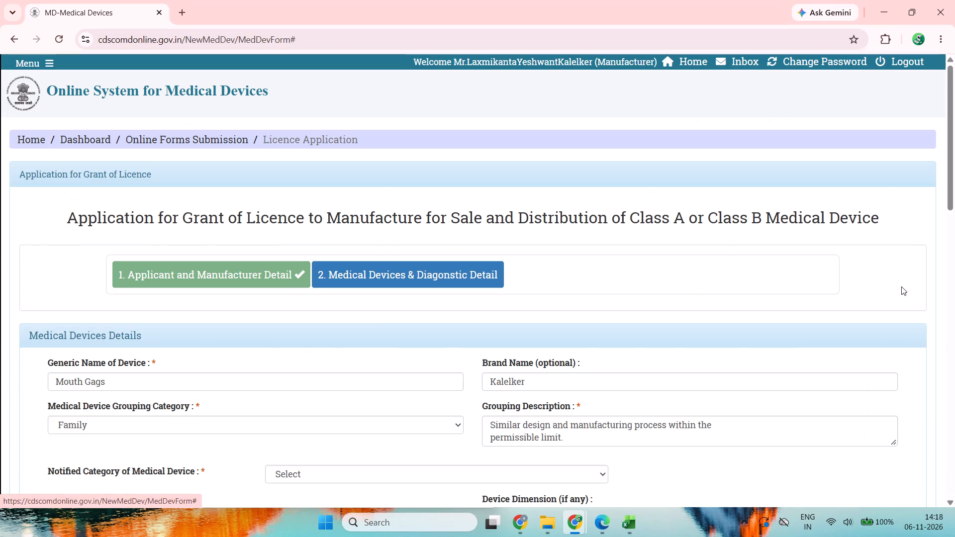
Expand the Models section of the Mouth Gags device and add ten blank model rows below 28.N051.12.
{"action": "scroll", "coordinate": [239, 371], "scroll_direction": "down", "scroll_amount": 12}
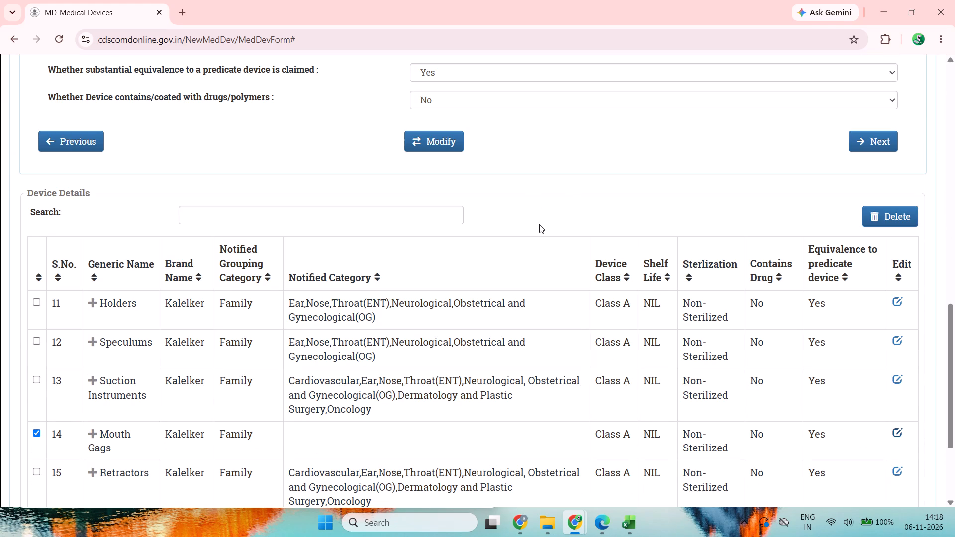
{"action": "scroll", "coordinate": [519, 245], "scroll_direction": "down", "scroll_amount": 1}
{"action": "scroll", "coordinate": [519, 245], "scroll_direction": "up", "scroll_amount": 3}
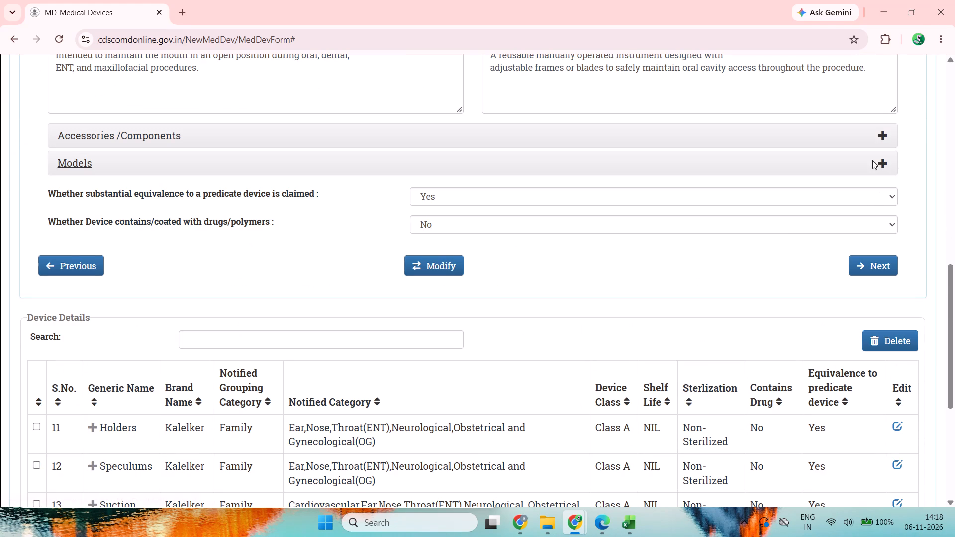
{"action": "left_click", "coordinate": [881, 166]}
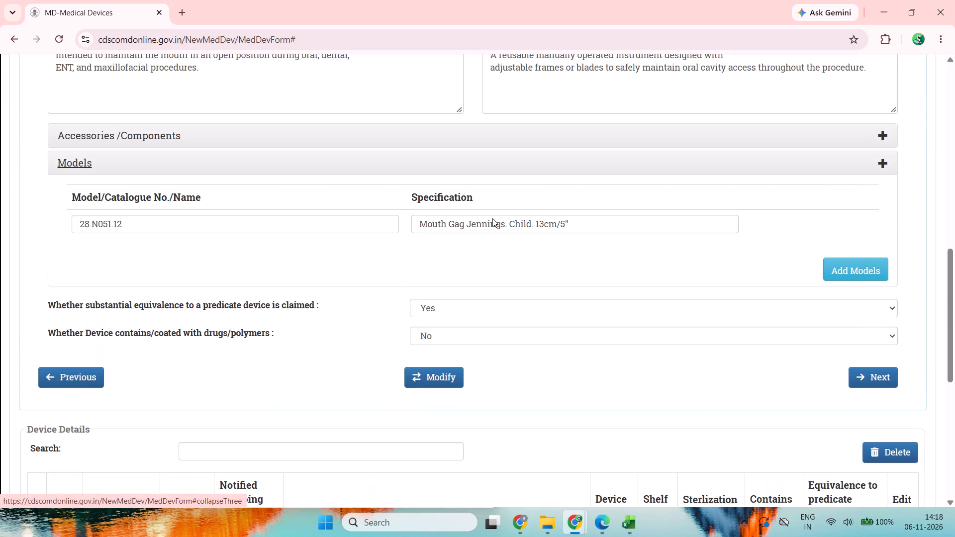
{"action": "left_click", "coordinate": [872, 266]}
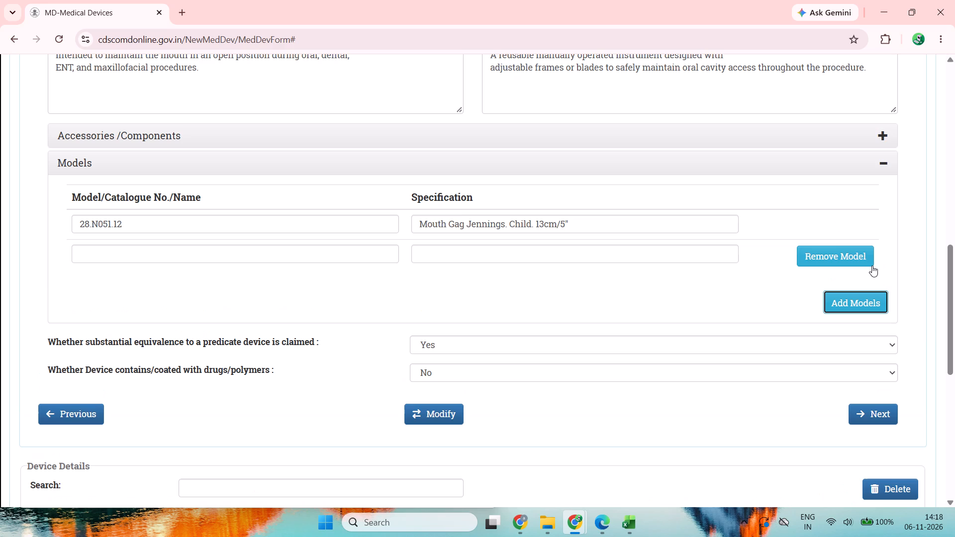
{"action": "key", "text": "Return"}
{"action": "key", "text": "Return"}
{"action": "key", "text": "Return"}
{"action": "key", "text": "Return"}
{"action": "key", "text": "Return"}
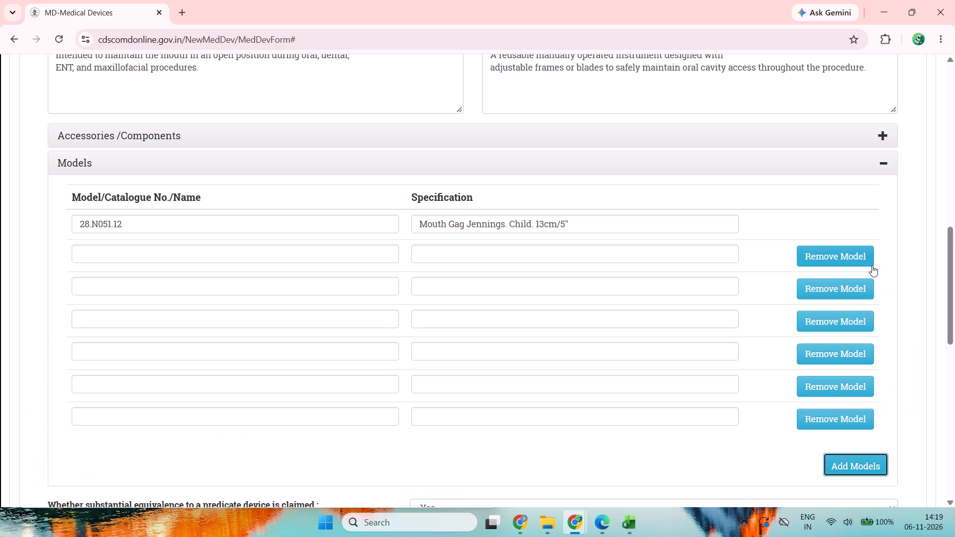
{"action": "key", "text": "Return"}
{"action": "key", "text": "Return"}
{"action": "key", "text": "Return"}
{"action": "key", "text": "Return"}
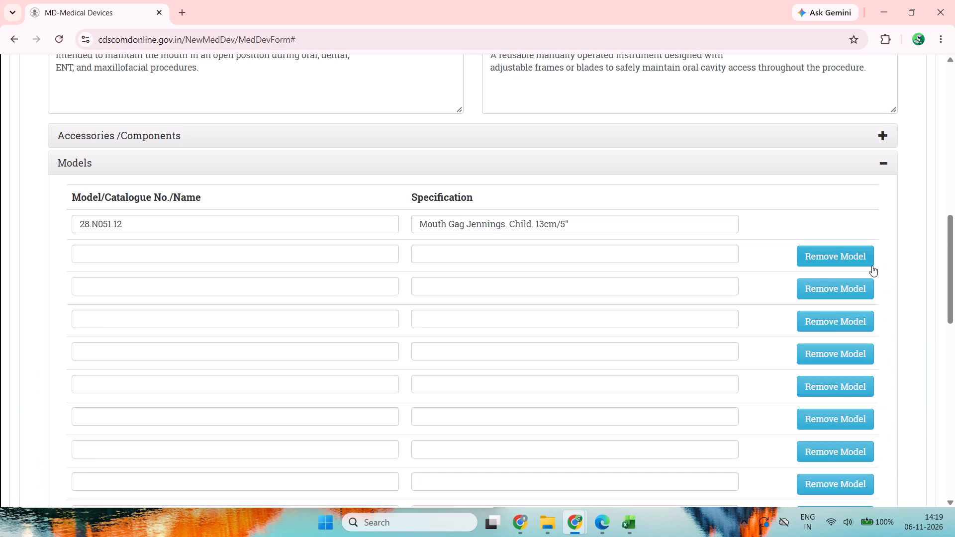
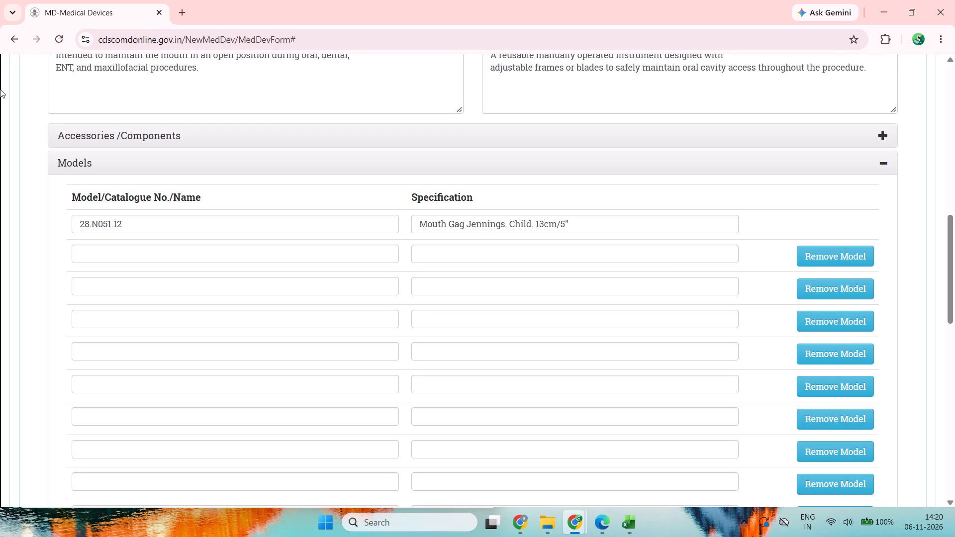
Fill the first blank model row with code 28.N051.12 and its Excel description, Mouth Gag Jennings. Child. 13cm/5".
{"action": "left_click", "coordinate": [99, 250]}
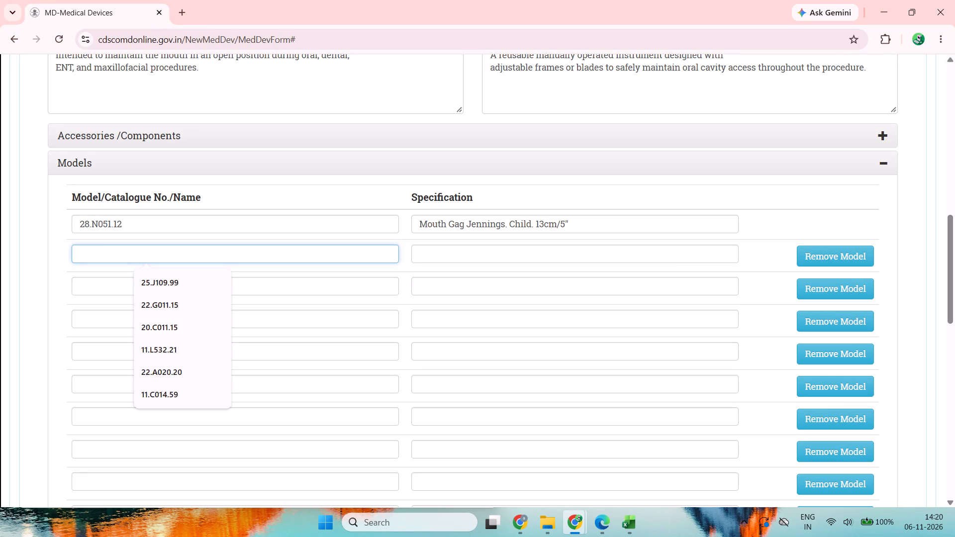
{"action": "key", "text": "ctrl+v"}
{"action": "key", "text": "space"}
{"action": "key", "text": "alt+Tab"}
{"action": "key", "text": "Tab"}
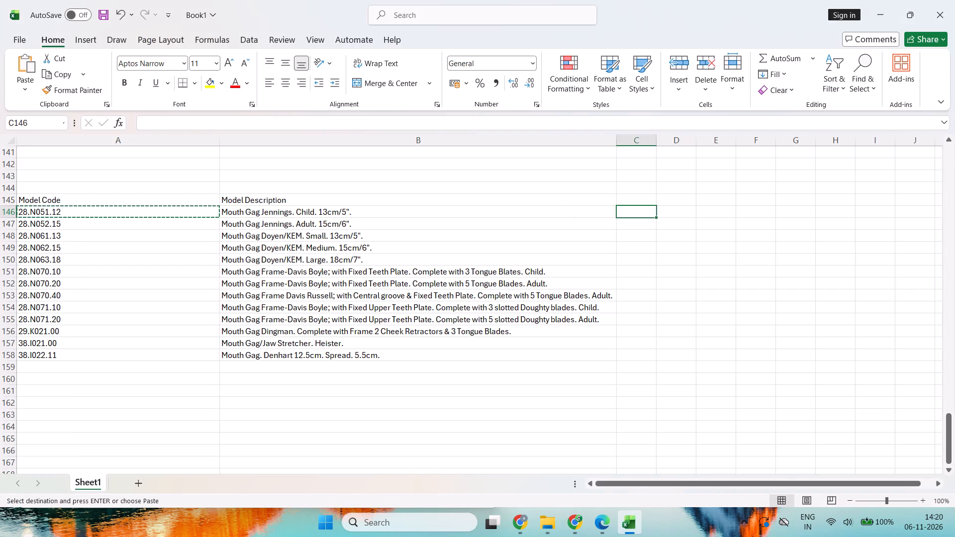
{"action": "left_click", "coordinate": [271, 215]}
{"action": "key", "text": "ctrl+c"}
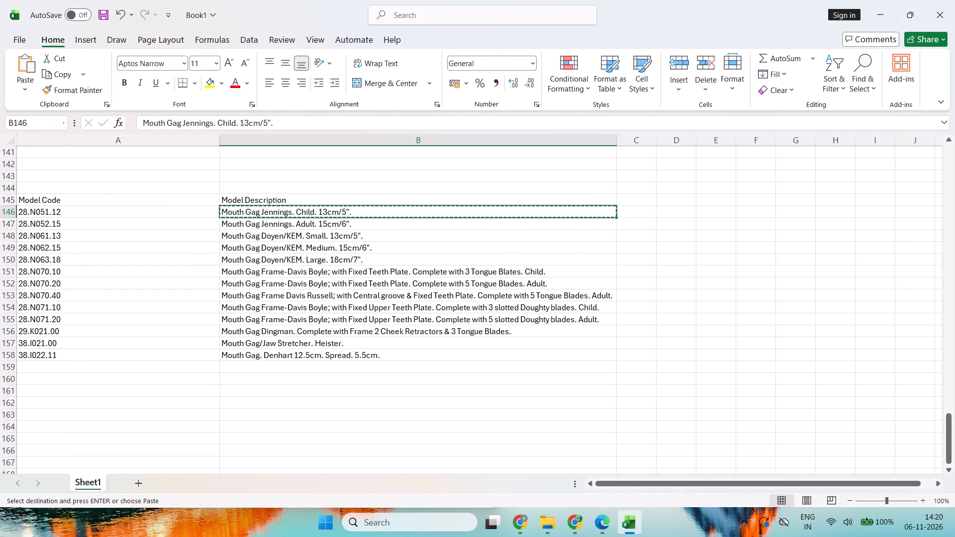
{"action": "key", "text": "alt+Tab"}
{"action": "key", "text": "Tab"}
{"action": "key", "text": "ctrl+v"}
Copy code 28.N052.15 and its description, Mouth Gag Jennings. Adult. 15cm/6"., from Excel into the next blank model row.
{"action": "key", "text": "alt+Tab"}
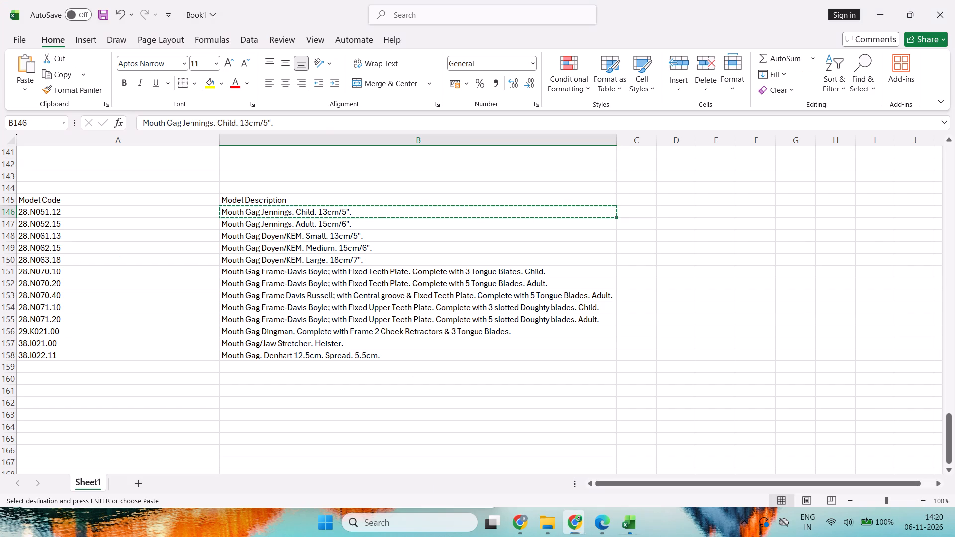
{"action": "key", "text": "Down"}
{"action": "key", "text": "Left"}
{"action": "key", "text": "ctrl+c"}
{"action": "key", "text": "alt+Tab"}
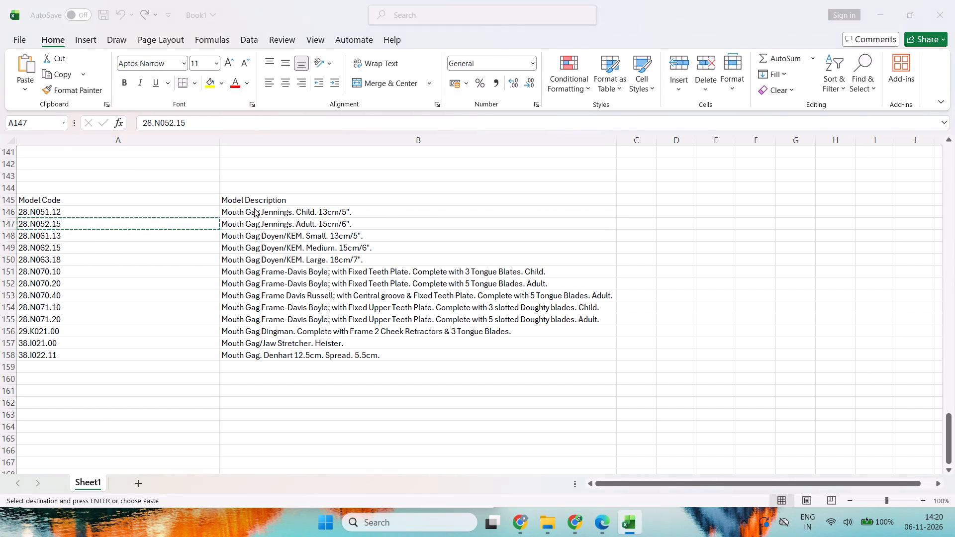
{"action": "key", "text": "Tab"}
{"action": "key", "text": "Tab"}
{"action": "key", "text": "ctrl+v"}
{"action": "key", "text": "alt+Tab"}
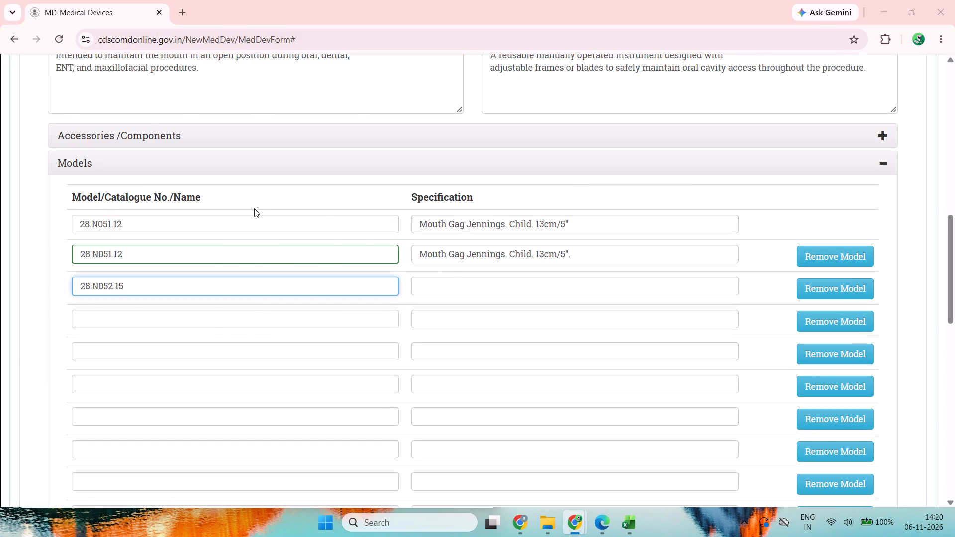
{"action": "key", "text": "Tab"}
{"action": "key", "text": "ctrl+c"}
{"action": "key", "text": "alt+Tab"}
{"action": "key", "text": "Tab"}
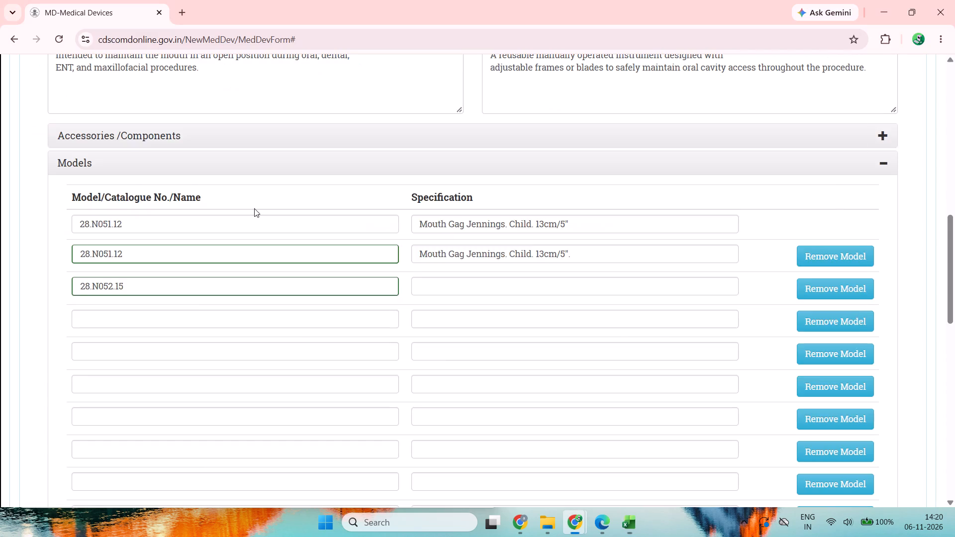
{"action": "key", "text": "ctrl+v"}
Copy code 28.N061.13 and its description, Mouth Gag Doyen/KEM. Small. 13cm/5"., from Excel into the next blank model row.
{"action": "key", "text": "alt+Tab"}
{"action": "key", "text": "Down"}
{"action": "key", "text": "Left"}
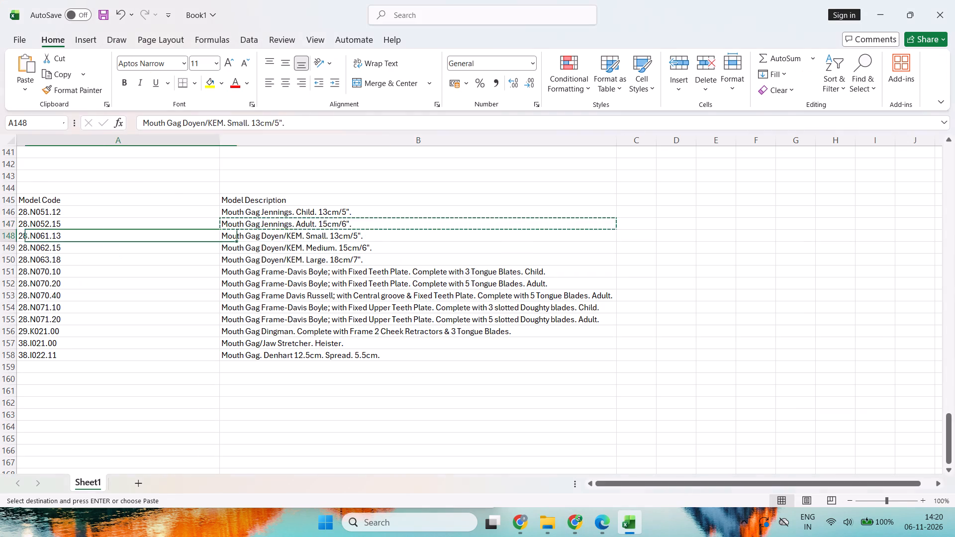
{"action": "key", "text": "ctrl+x"}
{"action": "key", "text": "ctrl+c"}
{"action": "key", "text": "alt+Tab"}
{"action": "key", "text": "Tab"}
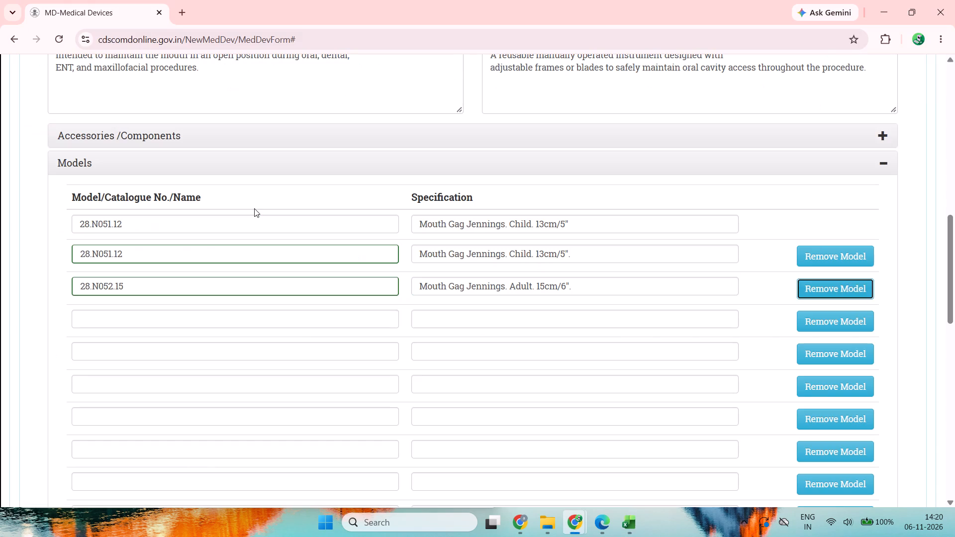
{"action": "key", "text": "Tab"}
{"action": "key", "text": "ctrl+v"}
{"action": "key", "text": "alt+Tab"}
{"action": "key", "text": "Tab"}
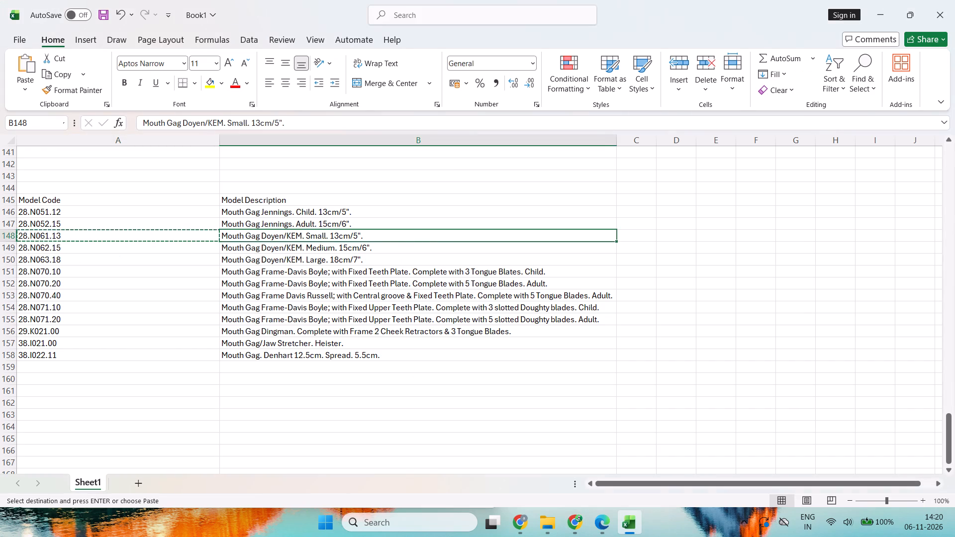
{"action": "key", "text": "ctrl+c"}
{"action": "key", "text": "alt+Tab"}
{"action": "key", "text": "Tab"}
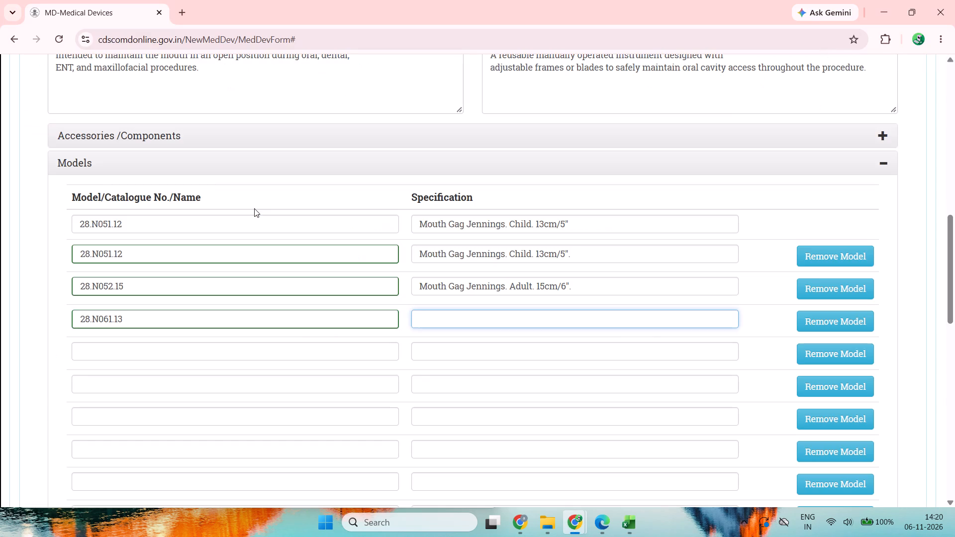
{"action": "key", "text": "ctrl+v"}
Copy code 28.N062.15 and its description, Mouth Gag Doyen/KEM. Medium. 15cm/6"., from Excel into the next blank model row.
{"action": "key", "text": "alt+Tab"}
{"action": "key", "text": "Down"}
{"action": "key", "text": "Left"}
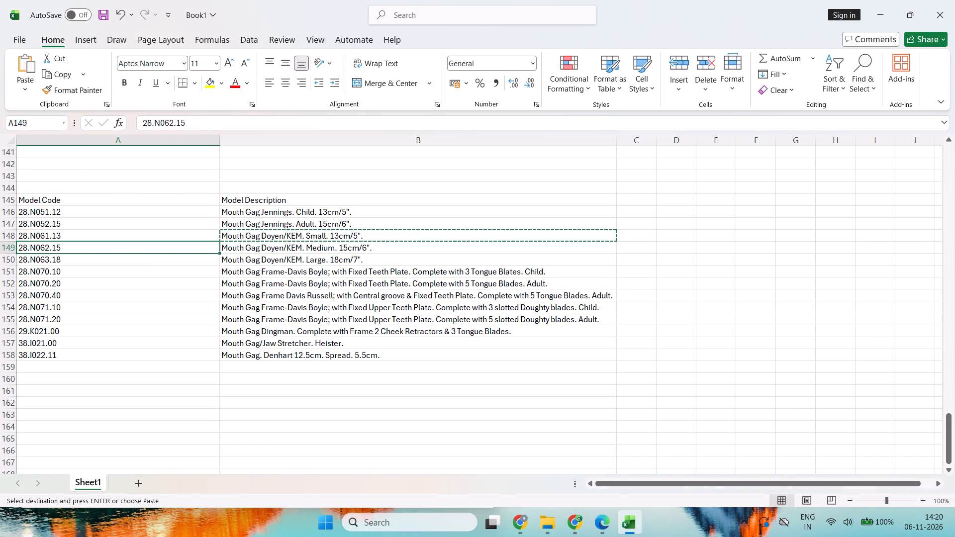
{"action": "key", "text": "ctrl+c"}
{"action": "key", "text": "alt+Tab"}
{"action": "key", "text": "Tab"}
{"action": "key", "text": "Tab"}
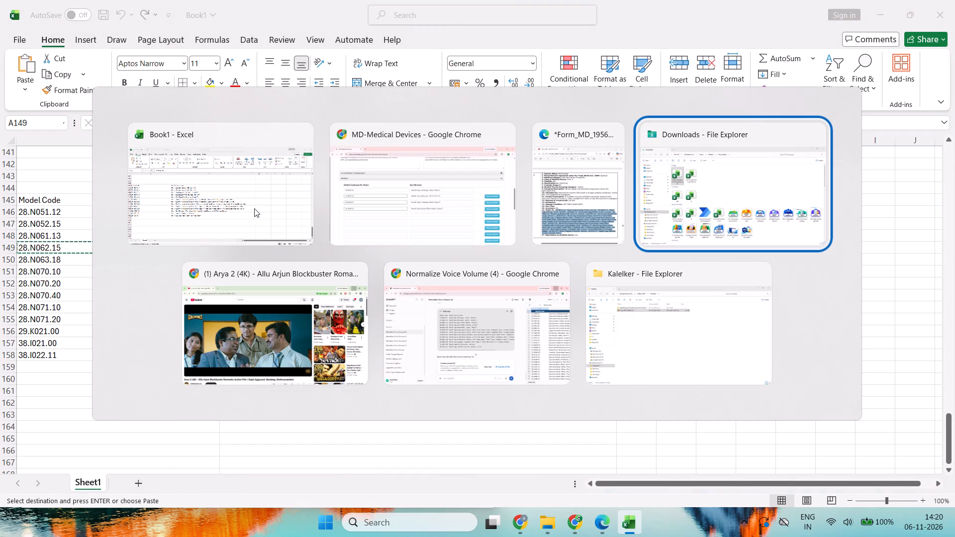
{"action": "key", "text": "Left"}
{"action": "key", "text": "Left"}
{"action": "key", "text": "Return"}
{"action": "key", "text": "Tab"}
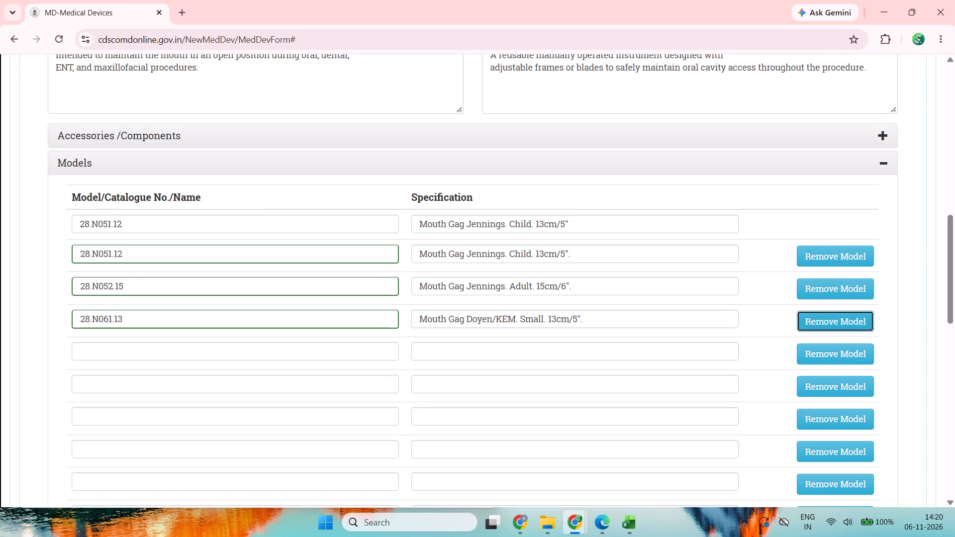
{"action": "key", "text": "Tab"}
{"action": "key", "text": "ctrl+v"}
{"action": "key", "text": "alt+Tab"}
{"action": "key", "text": "Tab"}
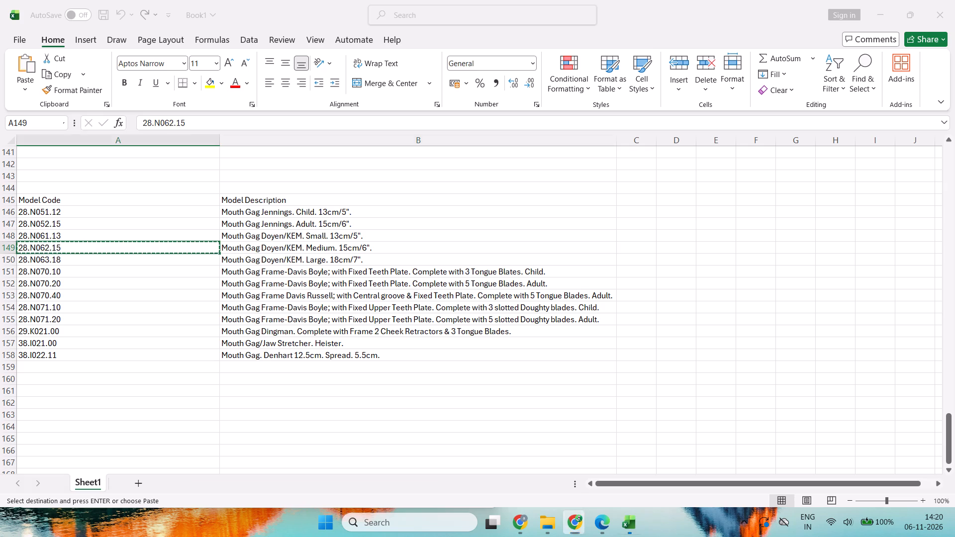
{"action": "key", "text": "ctrl+c"}
{"action": "key", "text": "alt+Tab"}
{"action": "key", "text": "Tab"}
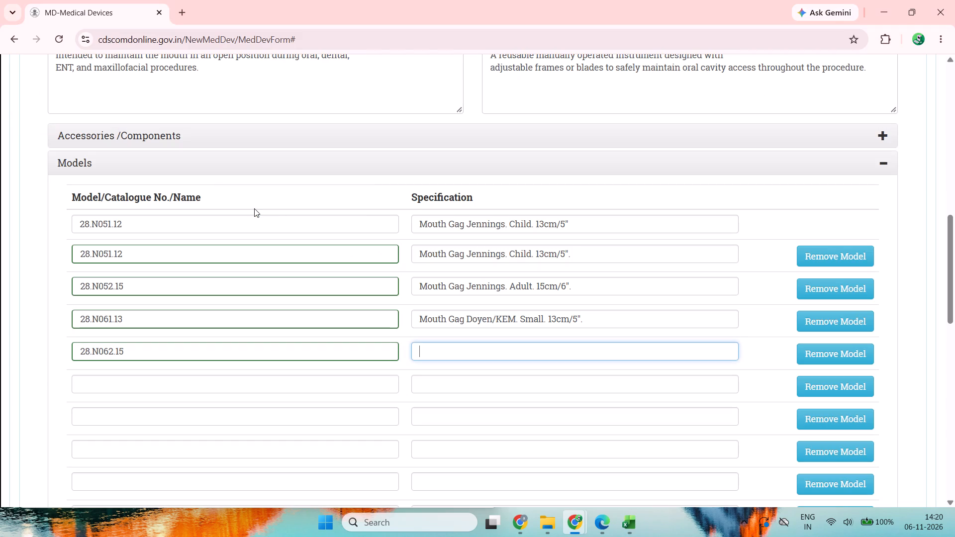
{"action": "key", "text": "ctrl+v"}
Copy code 28.N063.18 and its description, Mouth Gag Doyen/KEM. Large. 18cm/7"., from Excel into the next blank model row.
{"action": "key", "text": "alt+Tab"}
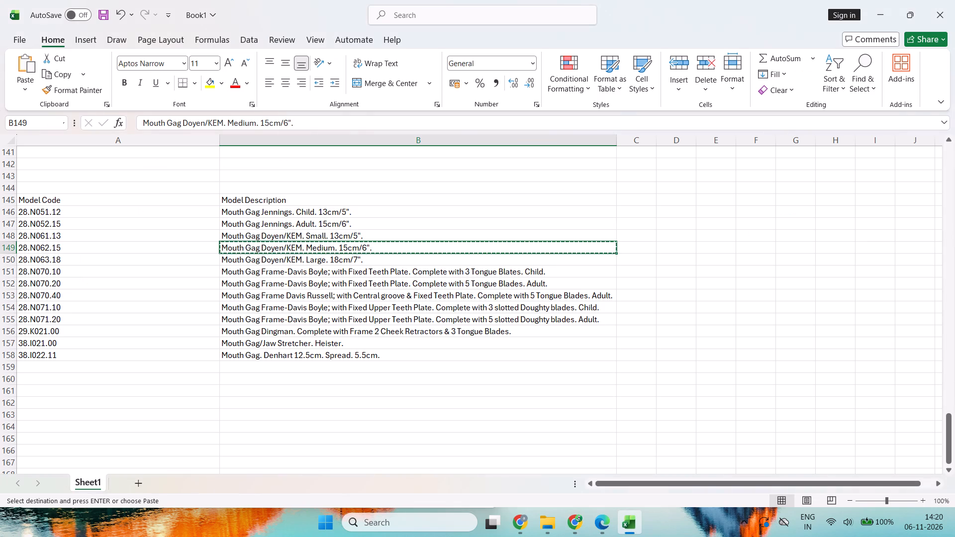
{"action": "key", "text": "Down"}
{"action": "key", "text": "Left"}
{"action": "key", "text": "ctrl+x"}
{"action": "key", "text": "ctrl+c"}
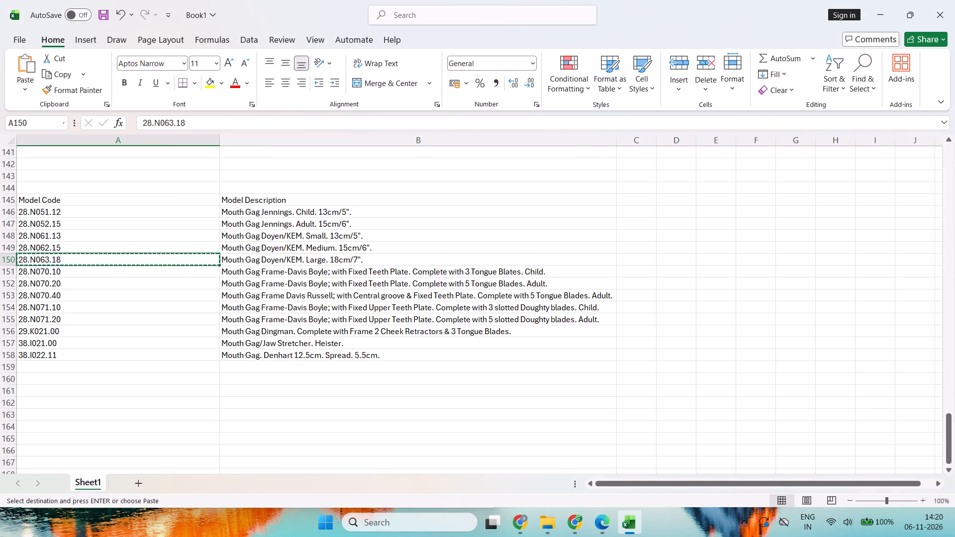
{"action": "key", "text": "alt+Tab"}
{"action": "key", "text": "Tab"}
{"action": "key", "text": "Tab"}
{"action": "key", "text": "ctrl+v"}
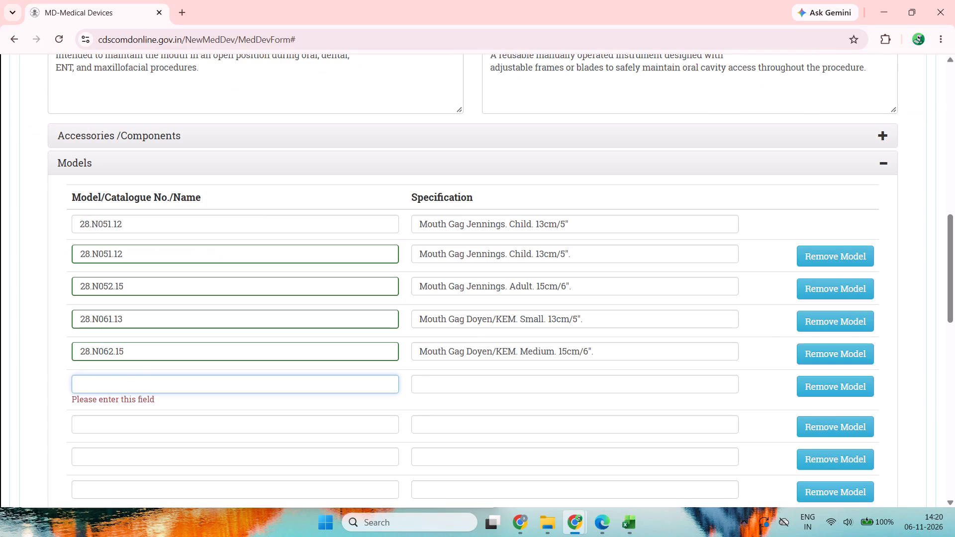
{"action": "key", "text": "alt+Tab"}
{"action": "key", "text": "Tab"}
{"action": "key", "text": "ctrl+c"}
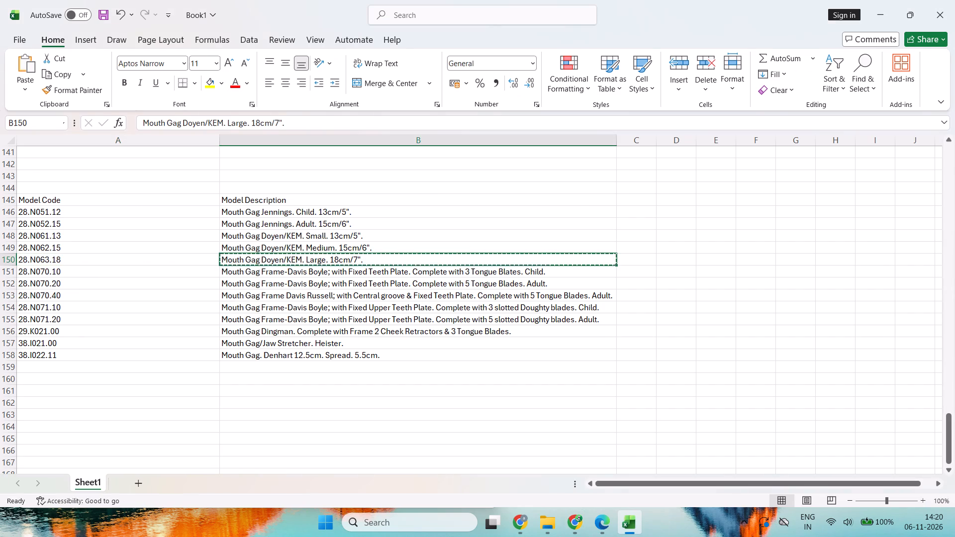
{"action": "key", "text": "alt+Tab"}
{"action": "key", "text": "Tab"}
{"action": "key", "text": "ctrl+v"}
Transfer code 28.N070.10 and its Frame-Davis Boyle description, with 3 Tongue Blates, Child, from Excel into the next blank model row.
{"action": "key", "text": "alt+Tab"}
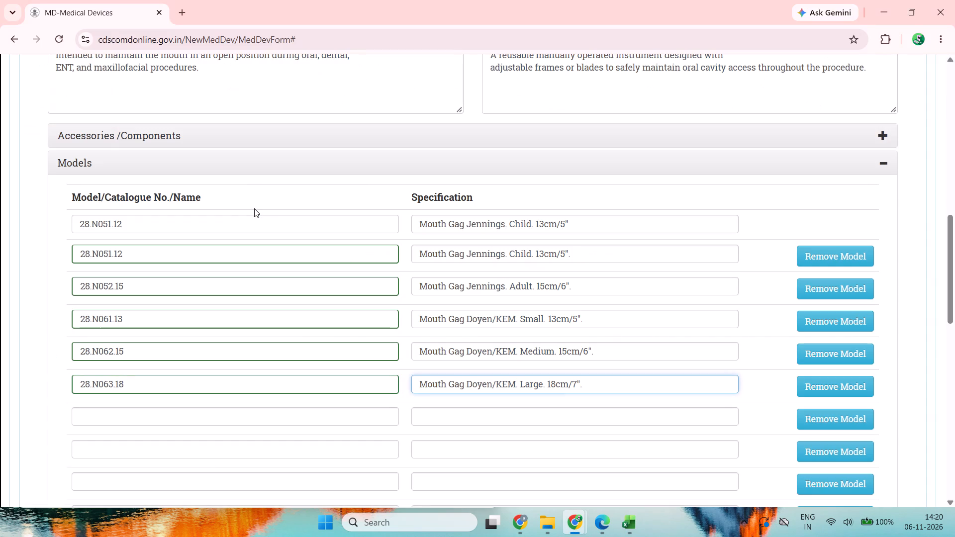
{"action": "key", "text": "Down"}
{"action": "key", "text": "Left"}
{"action": "key", "text": "ctrl+x"}
{"action": "key", "text": "alt+Tab"}
{"action": "key", "text": "Tab"}
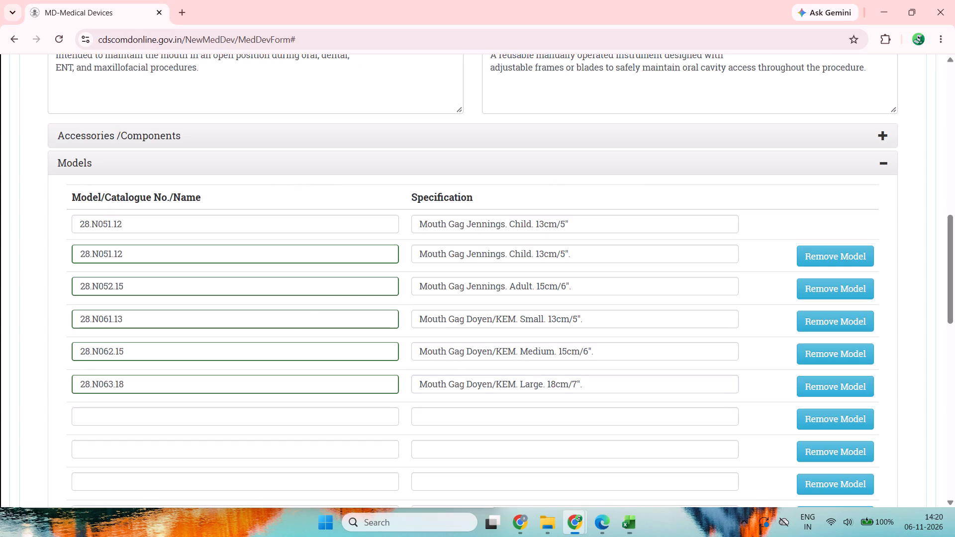
{"action": "key", "text": "Tab"}
{"action": "key", "text": "ctrl+v"}
{"action": "key", "text": "alt+Tab"}
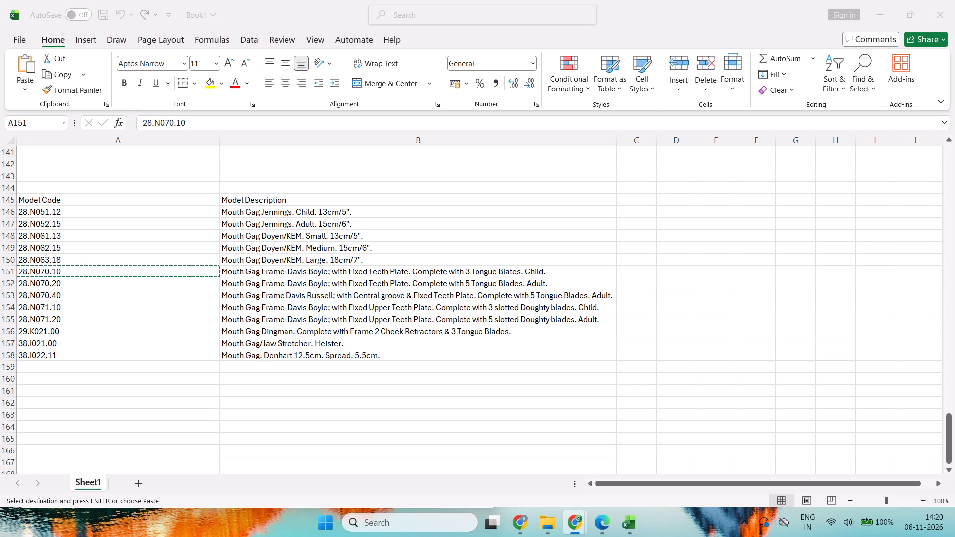
{"action": "key", "text": "Tab"}
{"action": "key", "text": "ctrl+c"}
{"action": "key", "text": "alt+Tab"}
{"action": "key", "text": "Tab"}
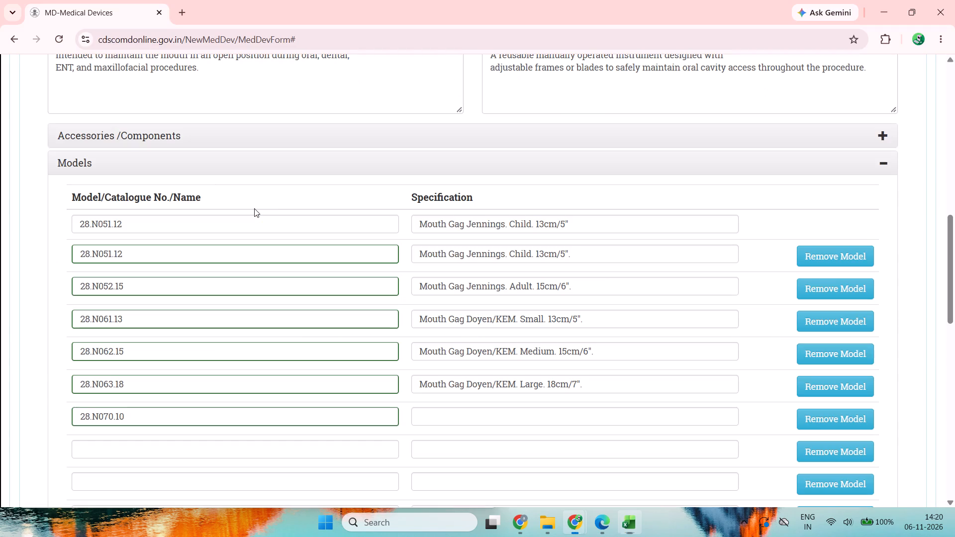
{"action": "key", "text": "ctrl+v"}
Copy code 28.N070.20 and its Frame-Davis Boyle description, with 5 Tongue Blades, Adult, from Excel into the next blank model row.
{"action": "key", "text": "alt+Tab"}
{"action": "key", "text": "Tab"}
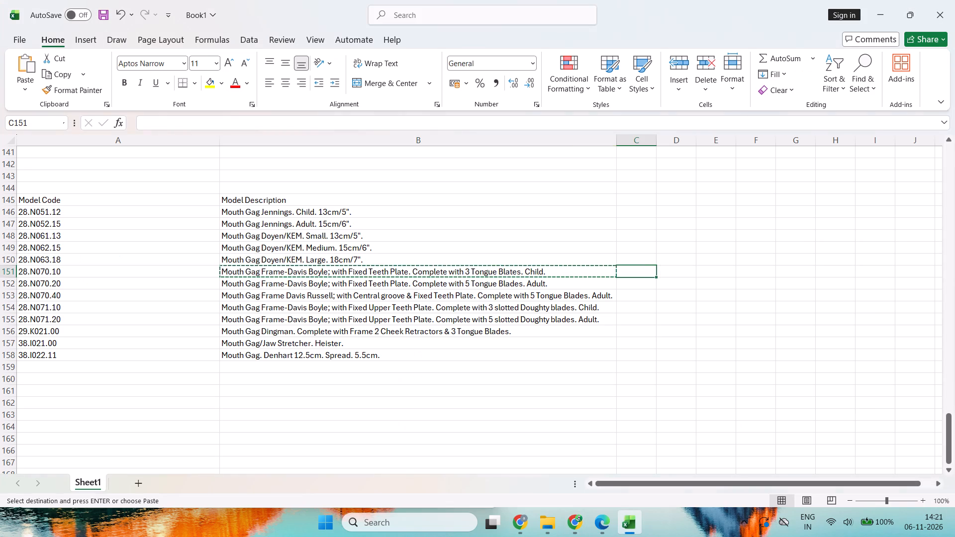
{"action": "key", "text": "Down"}
{"action": "key", "text": "Left"}
{"action": "key", "text": "Left"}
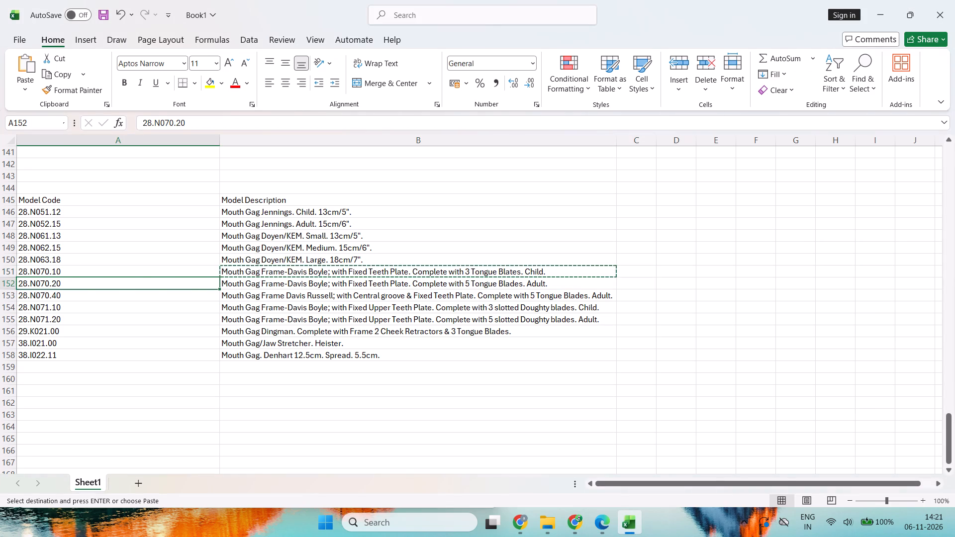
{"action": "key", "text": "ctrl+c"}
{"action": "key", "text": "alt+Tab"}
{"action": "key", "text": "Tab"}
{"action": "key", "text": "Tab"}
{"action": "key", "text": "ctrl+v"}
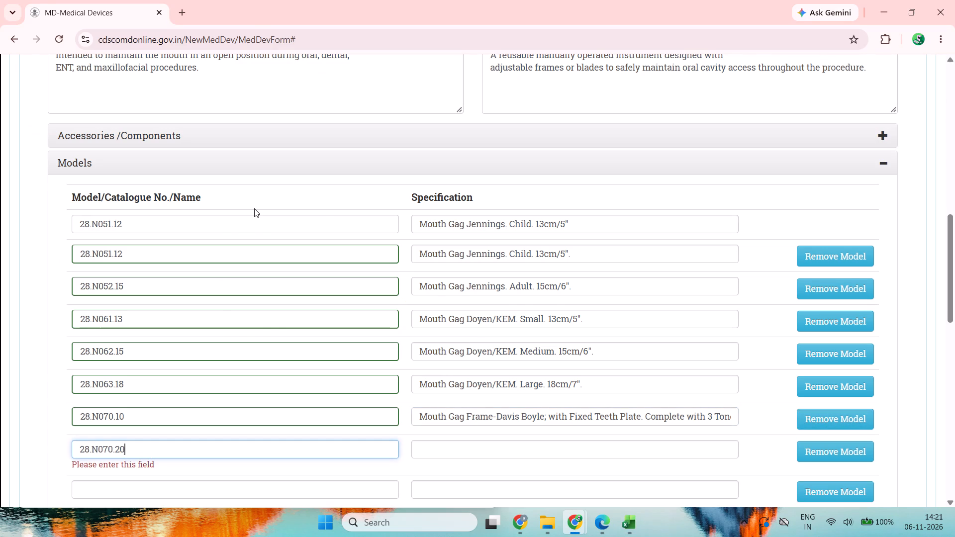
{"action": "key", "text": "alt+Tab"}
{"action": "key", "text": "Tab"}
{"action": "key", "text": "ctrl+c"}
{"action": "key", "text": "alt+Tab"}
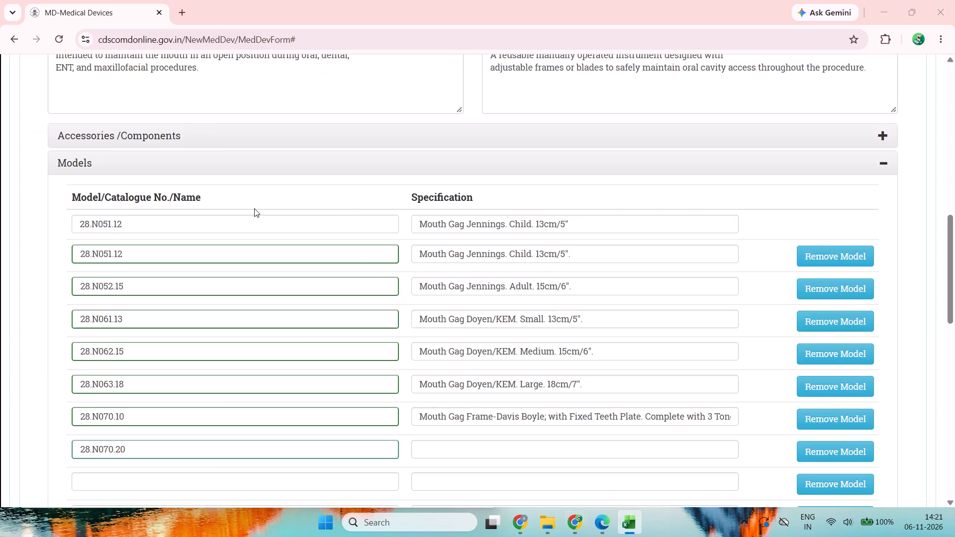
{"action": "key", "text": "Tab"}
{"action": "key", "text": "ctrl+c"}
{"action": "key", "text": "ctrl+v"}
Copy the model code 28.N070.40 from Excel into the next blank model row of the Mouth Gags device.
{"action": "key", "text": "alt+Tab"}
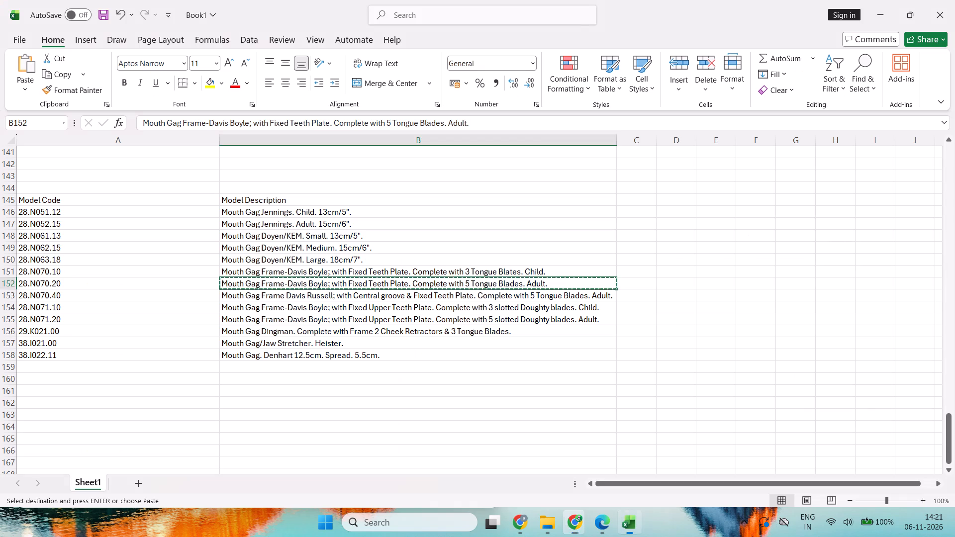
{"action": "key", "text": "Down"}
{"action": "key", "text": "Left"}
{"action": "key", "text": "ctrl+c"}
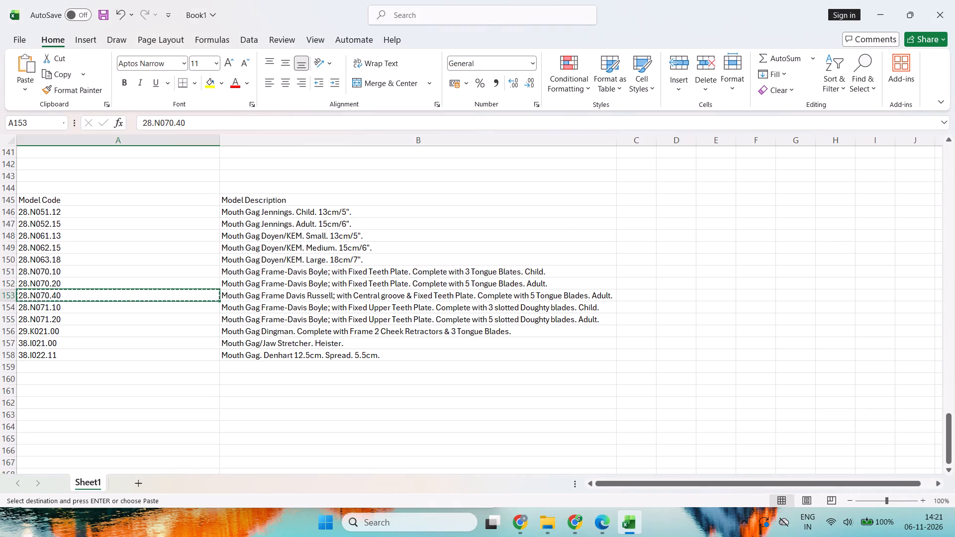
{"action": "key", "text": "alt+Tab"}
{"action": "key", "text": "Tab"}
{"action": "key", "text": "Tab"}
{"action": "key", "text": "ctrl+v"}
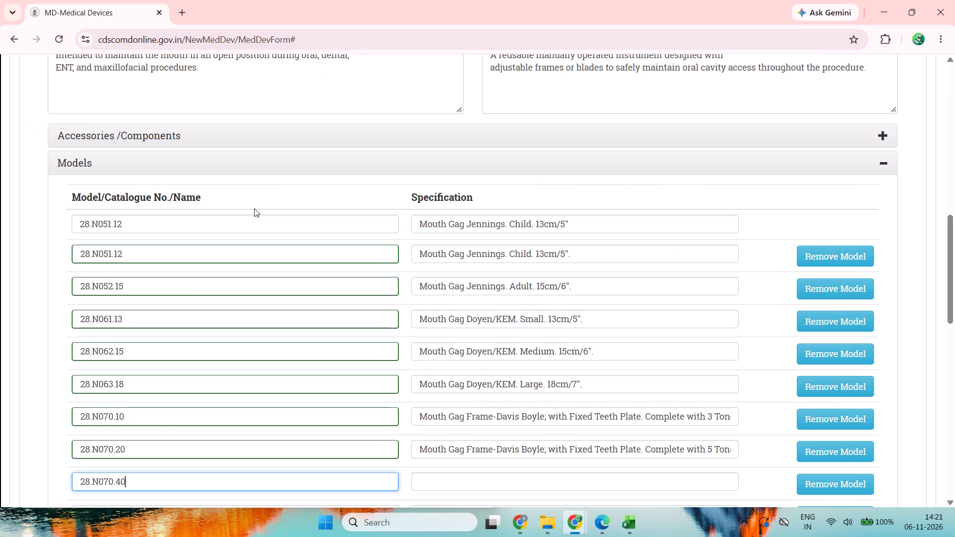
Copy the Frame Davis Russell description, with Central groove and 5 Tongue Blades, Adult, from Excel into the specification of model 28.N070.40.
{"action": "key", "text": "alt+Tab"}
{"action": "key", "text": "Tab"}
{"action": "key", "text": "ctrl+super+v"}
{"action": "key", "text": "ctrl+super+c"}
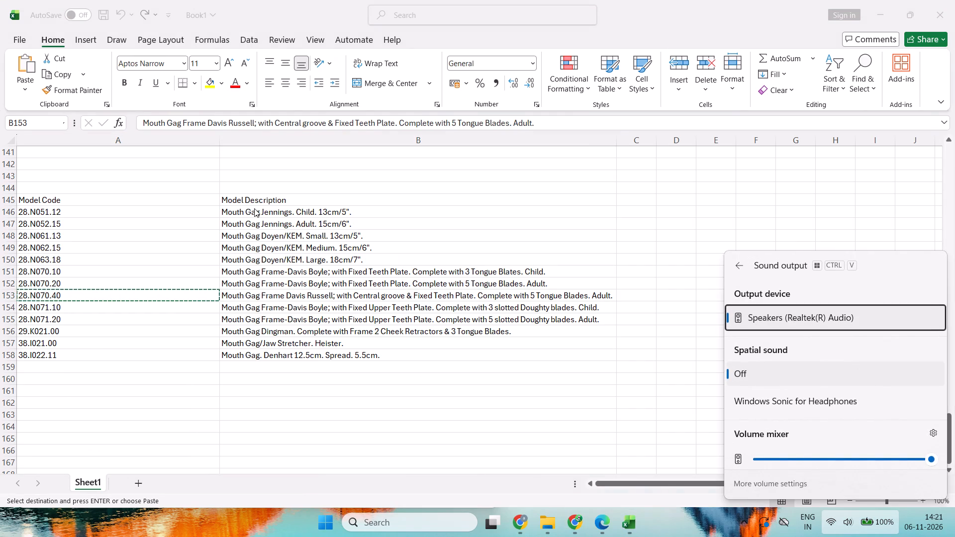
{"action": "key", "text": "b"}
{"action": "left_click", "coordinate": [696, 364]}
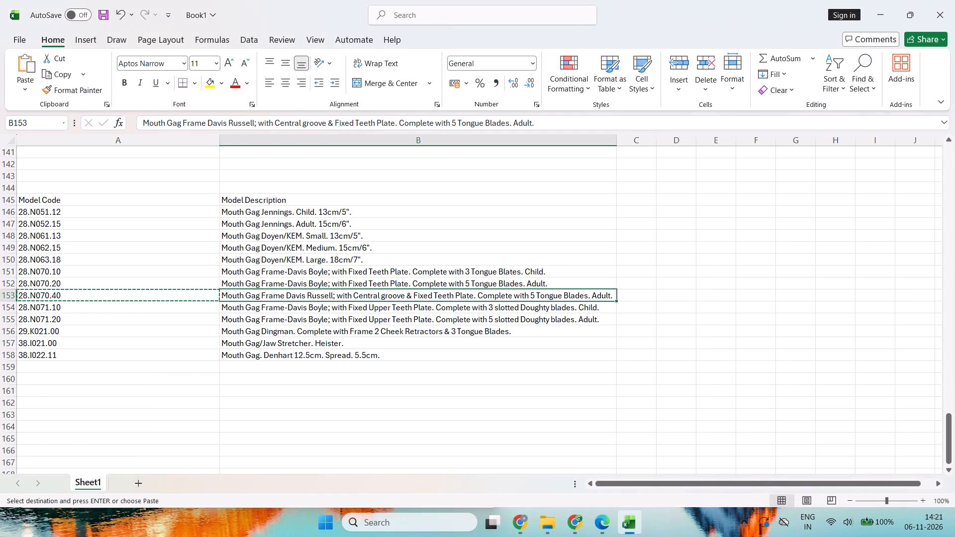
{"action": "key", "text": "alt+Tab"}
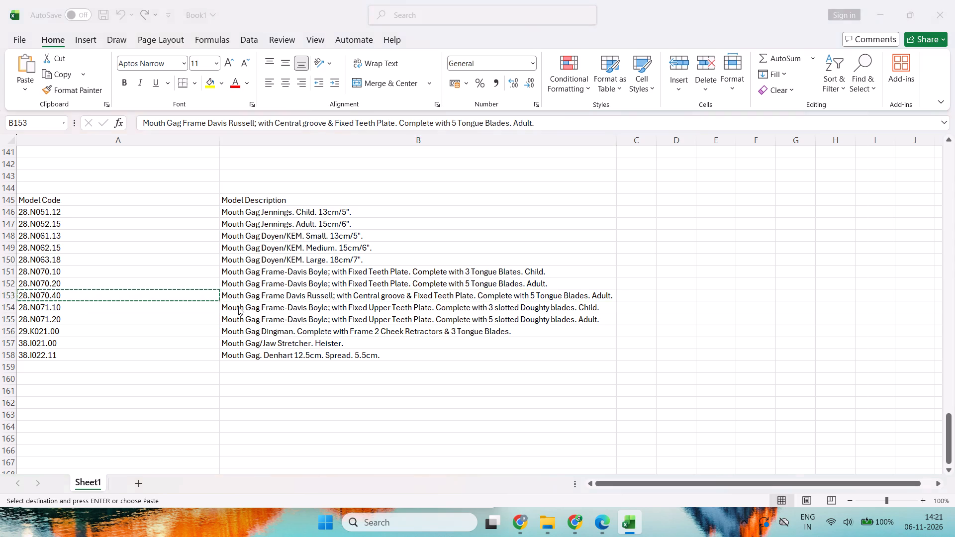
{"action": "key", "text": "alt+Tab"}
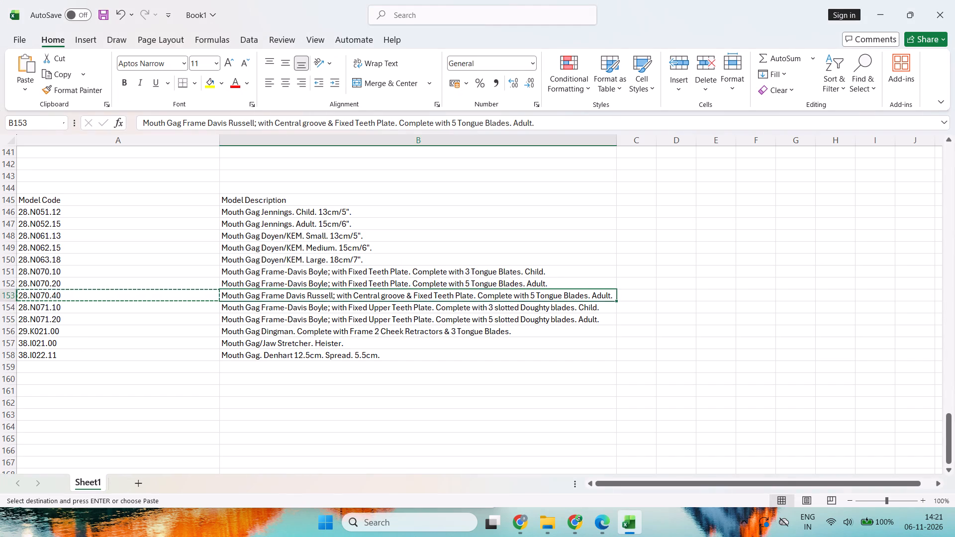
{"action": "key", "text": "ctrl+c"}
{"action": "key", "text": "alt+Tab"}
{"action": "key", "text": "Tab"}
{"action": "key", "text": "ctrl+v"}
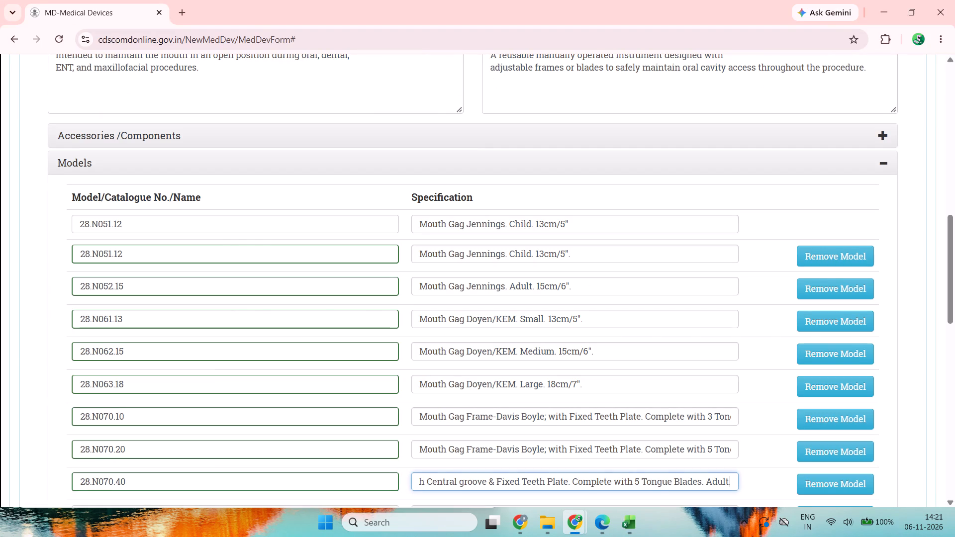
Copy code 28.N071.10 and its Frame-Davis Boyle description, with 3 slotted Doughty blades, Child, from Excel into the next blank model row.
{"action": "key", "text": "alt+Tab"}
{"action": "key", "text": "Down"}
{"action": "key", "text": "Left"}
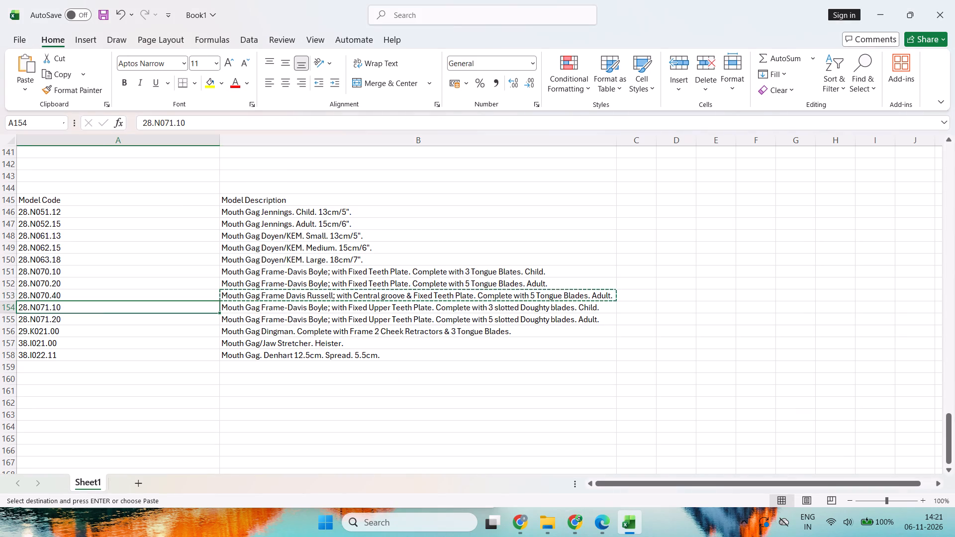
{"action": "key", "text": "ctrl+c"}
{"action": "key", "text": "alt+Tab"}
{"action": "key", "text": "Tab"}
{"action": "key", "text": "Tab"}
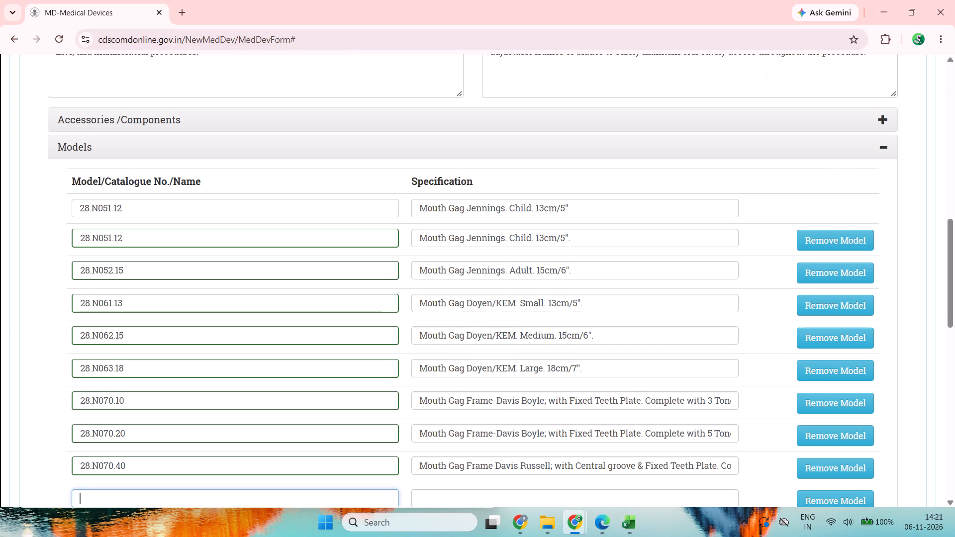
{"action": "key", "text": "ctrl+v"}
{"action": "key", "text": "alt+Tab"}
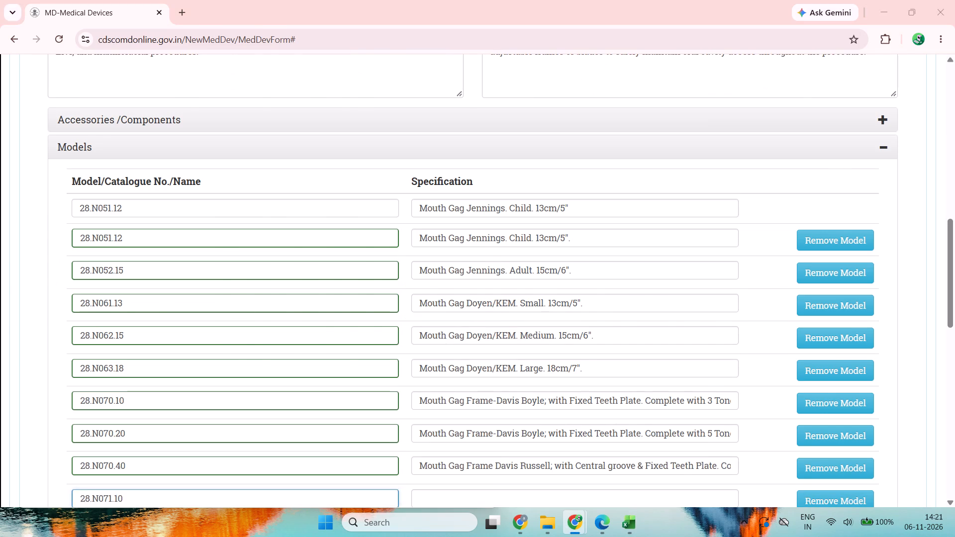
{"action": "key", "text": "Tab"}
{"action": "key", "text": "ctrl+c"}
{"action": "key", "text": "alt+Tab"}
{"action": "key", "text": "Tab"}
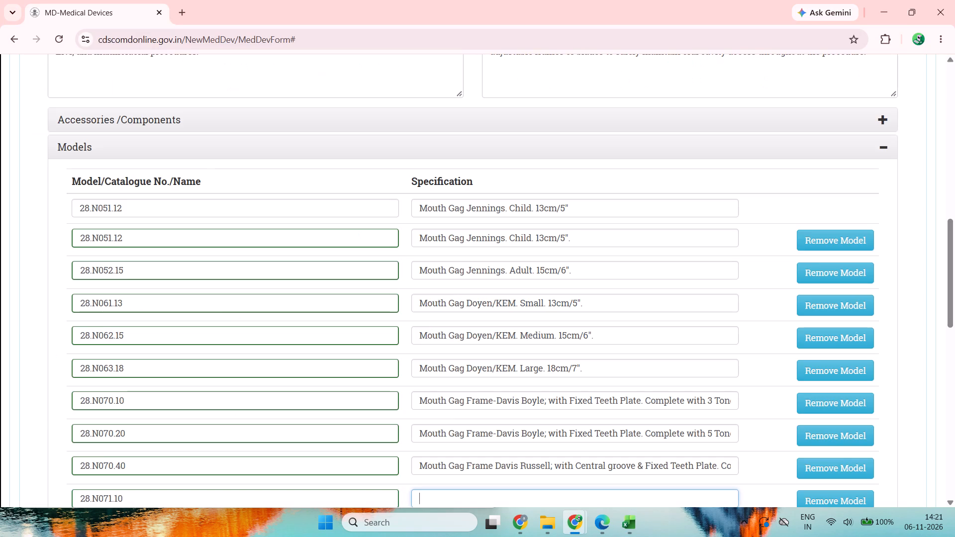
{"action": "key", "text": "ctrl+v"}
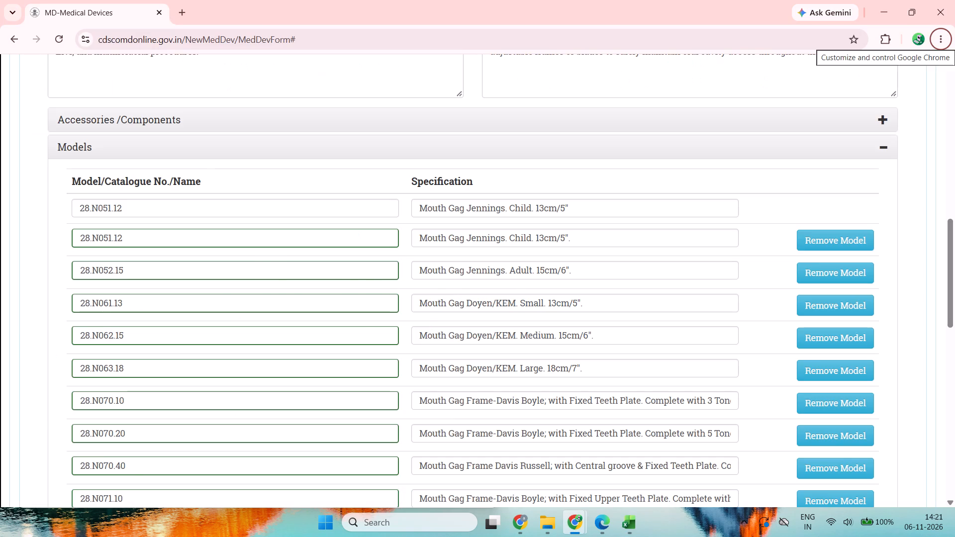
Copy code 28.N071.20 and its Frame-Davis Boyle description, with 5 slotted Doughty blades, Adult, from Excel into the last blank model row.
{"action": "key", "text": "alt+Tab"}
{"action": "key", "text": "Down"}
{"action": "key", "text": "Left"}
{"action": "key", "text": "ctrl+c"}
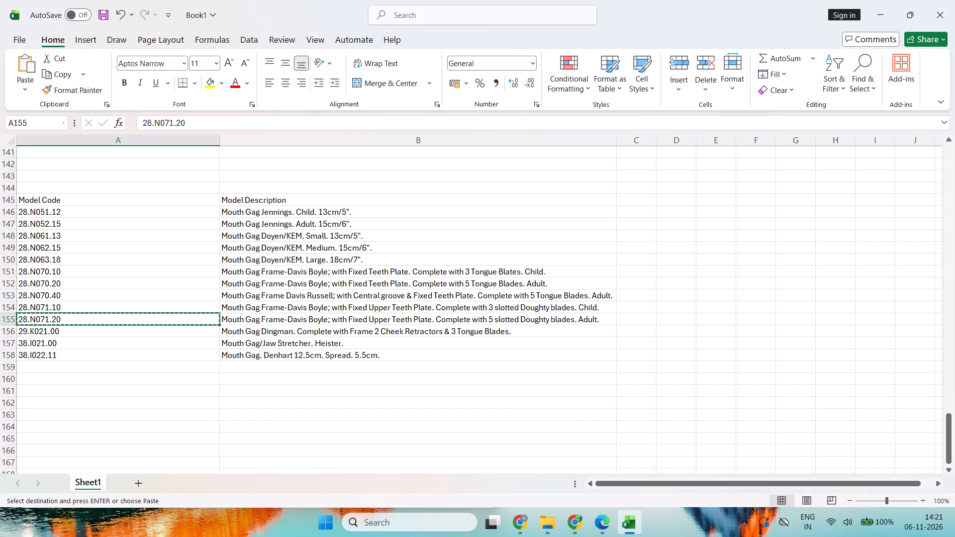
{"action": "key", "text": "alt+Tab"}
{"action": "scroll", "coordinate": [236, 307], "scroll_direction": "down", "scroll_amount": 4}
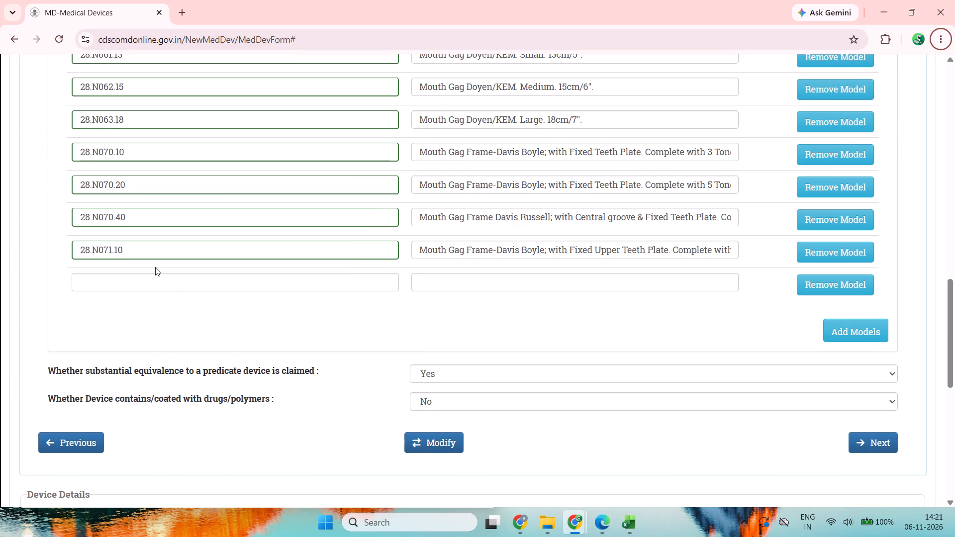
{"action": "left_click", "coordinate": [155, 267]}
{"action": "left_click", "coordinate": [155, 277]}
{"action": "key", "text": "ctrl+v"}
{"action": "key", "text": "alt+Tab"}
{"action": "key", "text": "Tab"}
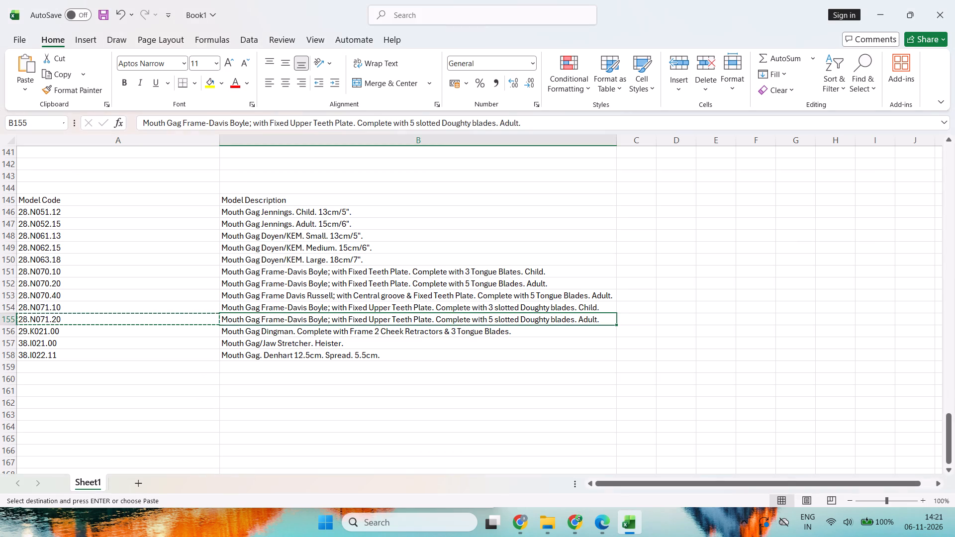
{"action": "key", "text": "ctrl+c"}
{"action": "key", "text": "alt+Tab"}
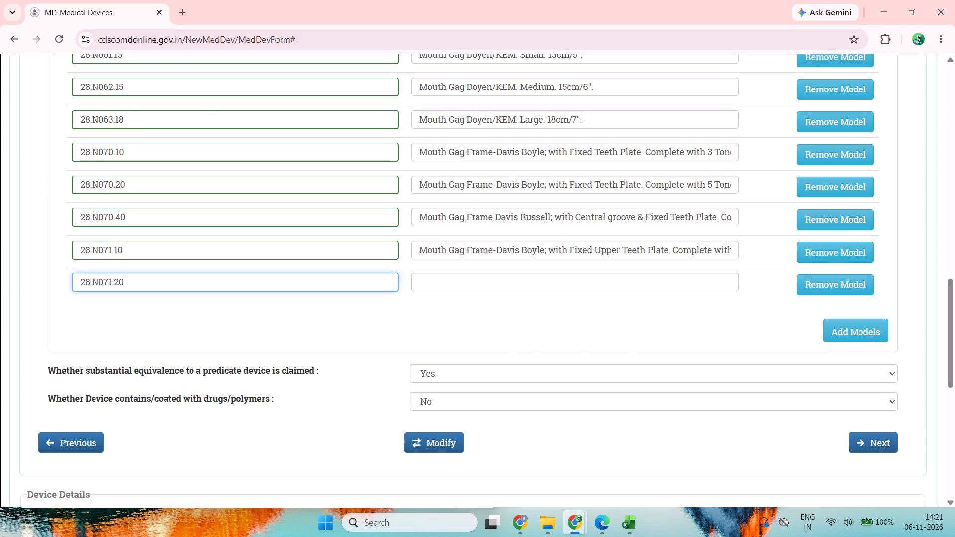
{"action": "left_click", "coordinate": [501, 276]}
{"action": "key", "text": "ctrl+v"}
Submit the modified Mouth Gags device record with its added models.
{"action": "scroll", "coordinate": [460, 287], "scroll_direction": "down", "scroll_amount": 3}
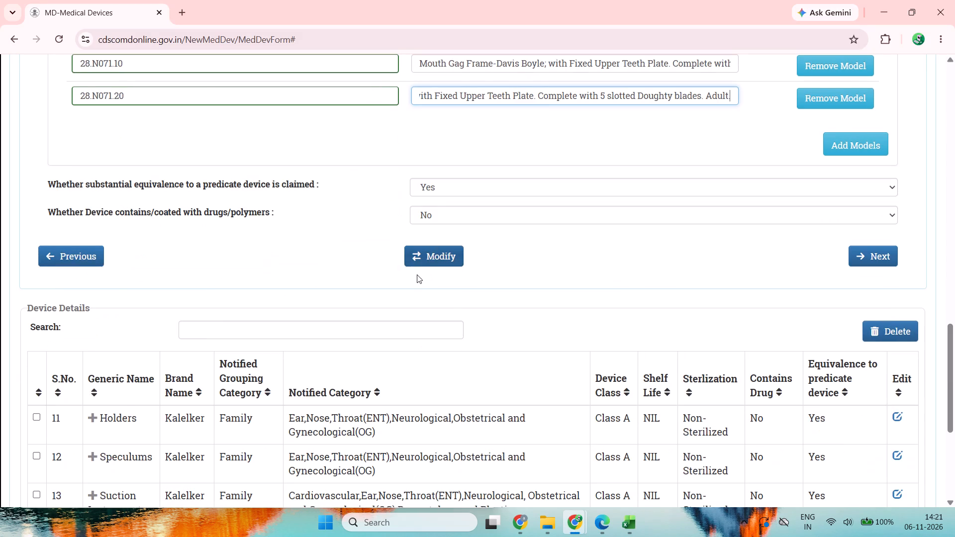
{"action": "left_click", "coordinate": [426, 259]}
{"action": "left_click", "coordinate": [462, 331]}
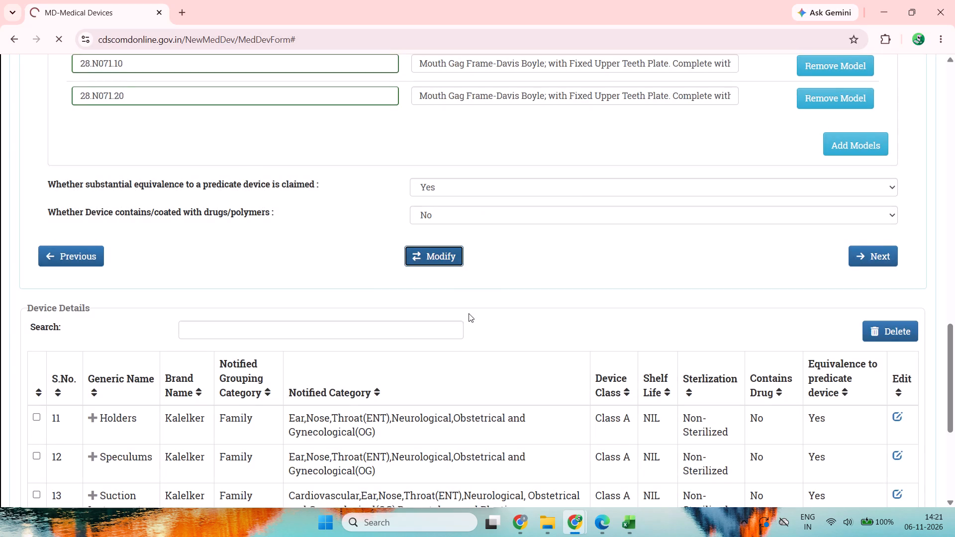
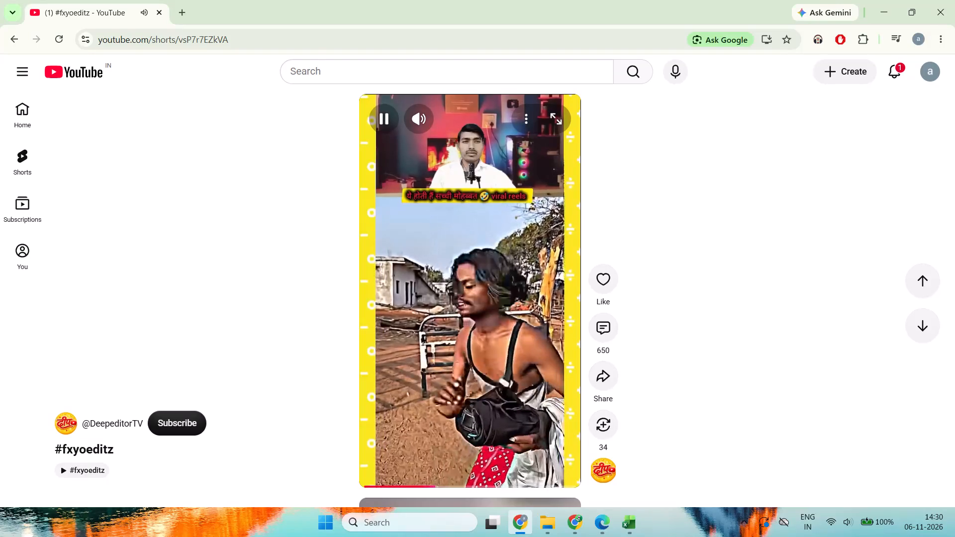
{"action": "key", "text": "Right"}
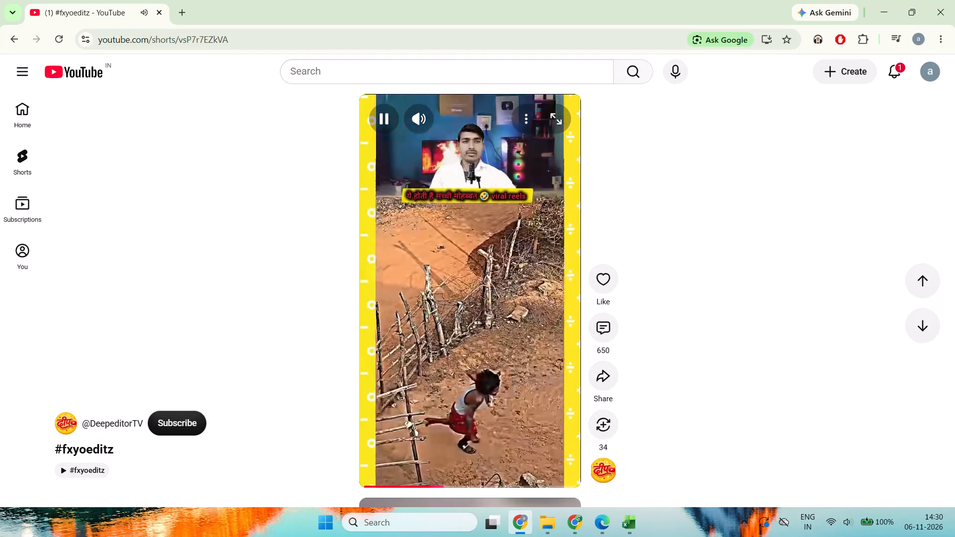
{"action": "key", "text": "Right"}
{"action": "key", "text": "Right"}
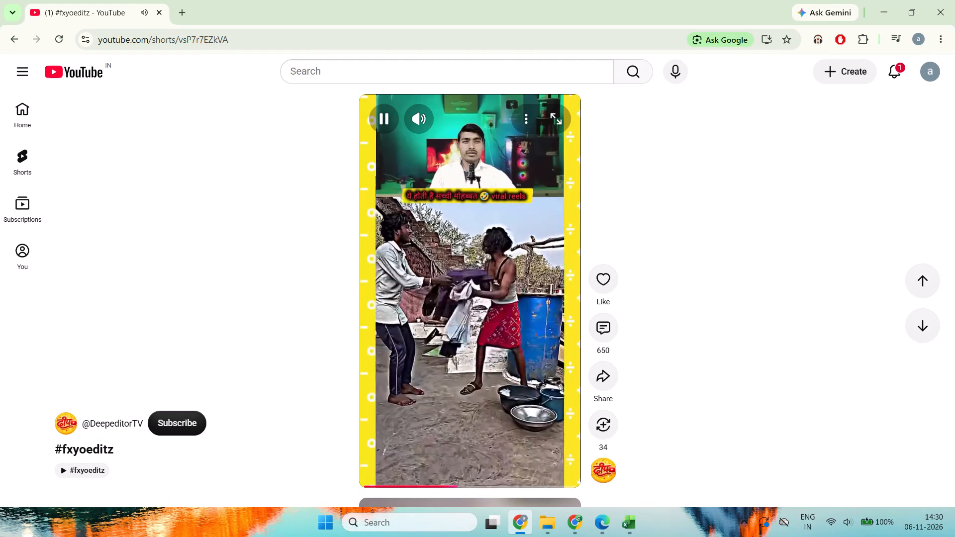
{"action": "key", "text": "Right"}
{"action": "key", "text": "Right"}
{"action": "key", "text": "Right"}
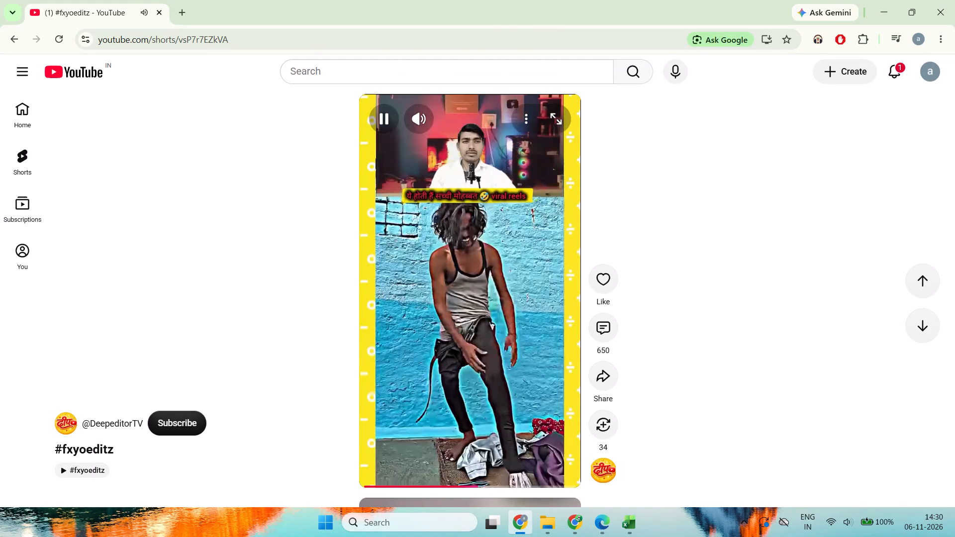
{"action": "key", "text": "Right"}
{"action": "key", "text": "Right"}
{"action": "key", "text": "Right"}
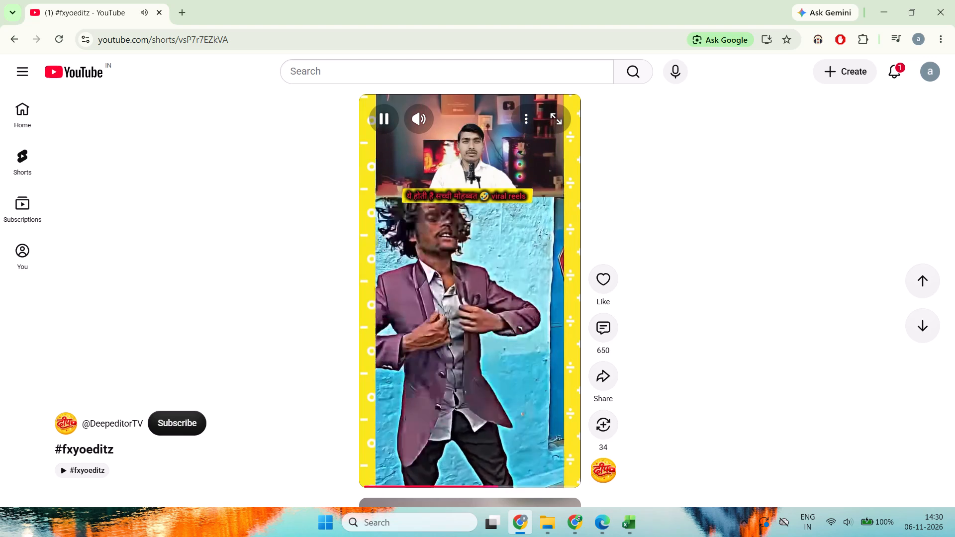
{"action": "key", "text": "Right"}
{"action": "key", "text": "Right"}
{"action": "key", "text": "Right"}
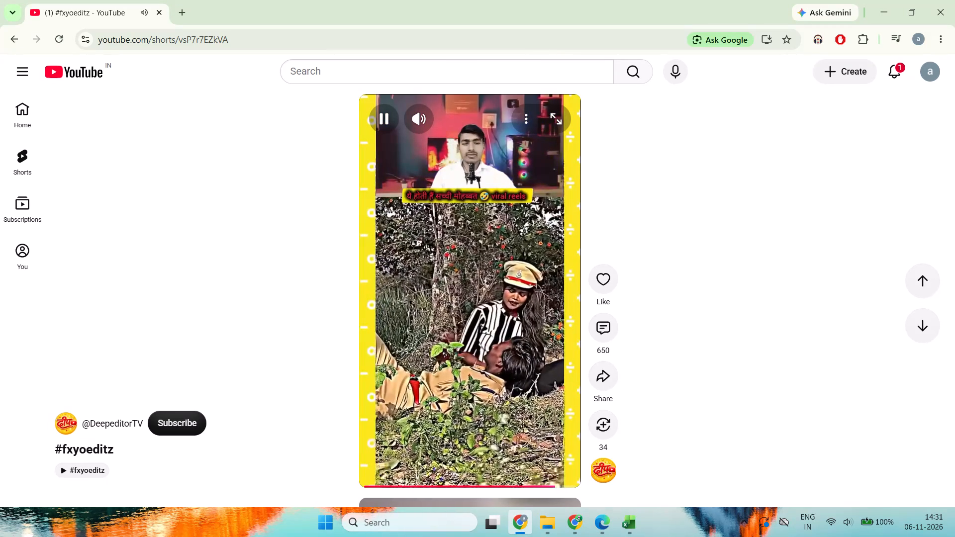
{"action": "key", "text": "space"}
Switch to the online licence application and show page 2 of its device details table.
{"action": "key", "text": "alt+Tab"}
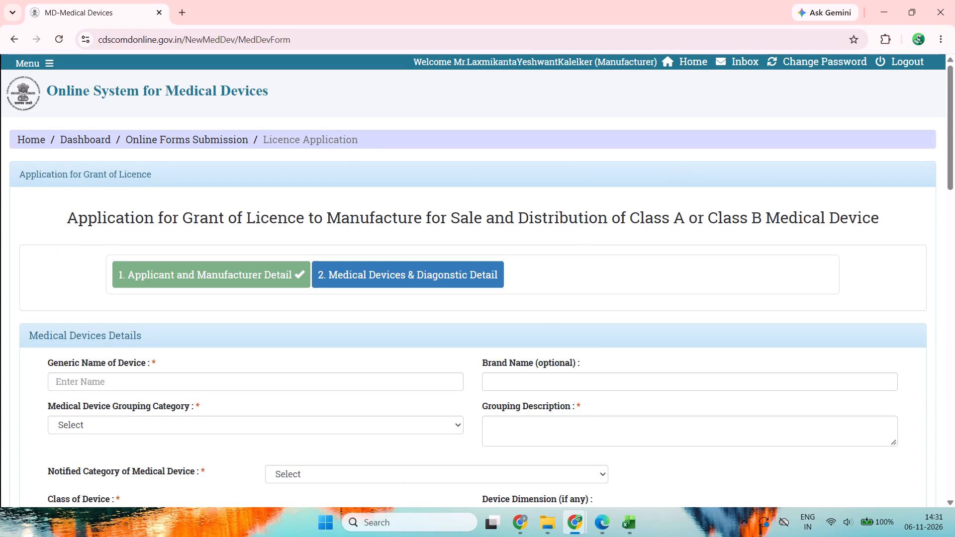
{"action": "scroll", "coordinate": [653, 349], "scroll_direction": "down", "scroll_amount": 2}
{"action": "left_click", "coordinate": [600, 522]}
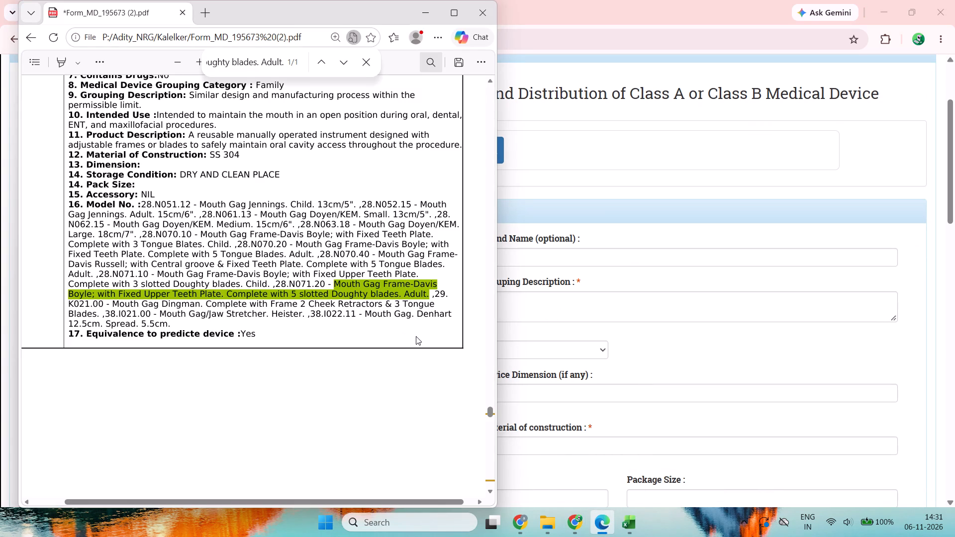
{"action": "left_click", "coordinate": [632, 357]}
{"action": "scroll", "coordinate": [248, 330], "scroll_direction": "down", "scroll_amount": 14}
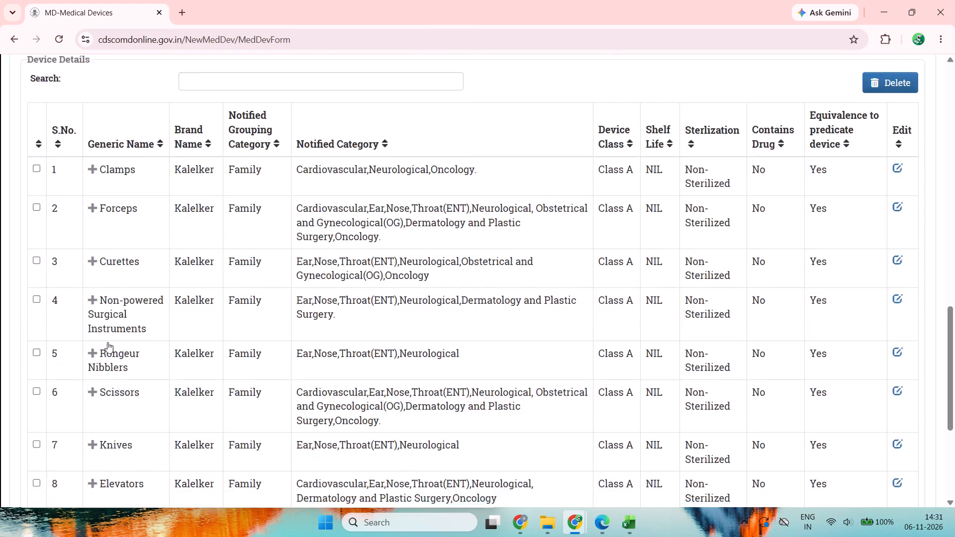
{"action": "scroll", "coordinate": [80, 389], "scroll_direction": "down", "scroll_amount": 3}
{"action": "left_click", "coordinate": [334, 382]}
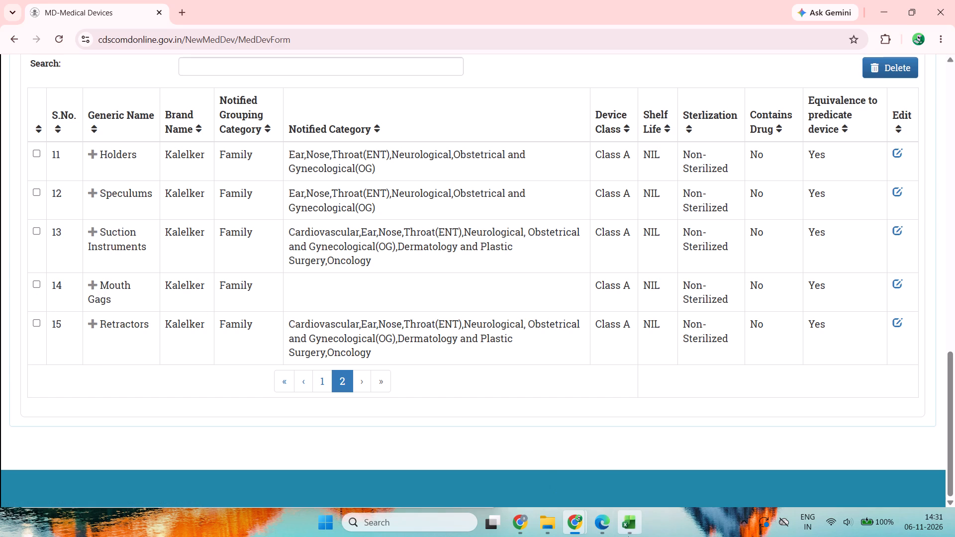
Switch to the form PDF in Edge and look through the device entries that follow Mouth Gags, to the end of the document.
{"action": "left_click", "coordinate": [606, 523]}
{"action": "scroll", "coordinate": [290, 273], "scroll_direction": "down", "scroll_amount": 2}
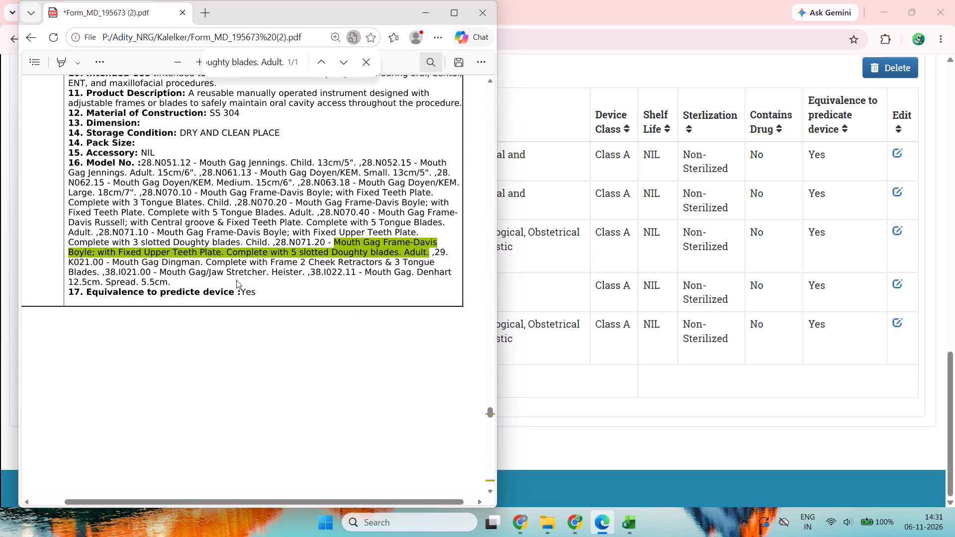
{"action": "scroll", "coordinate": [236, 280], "scroll_direction": "down", "scroll_amount": 5}
{"action": "scroll", "coordinate": [110, 340], "scroll_direction": "down", "scroll_amount": 18}
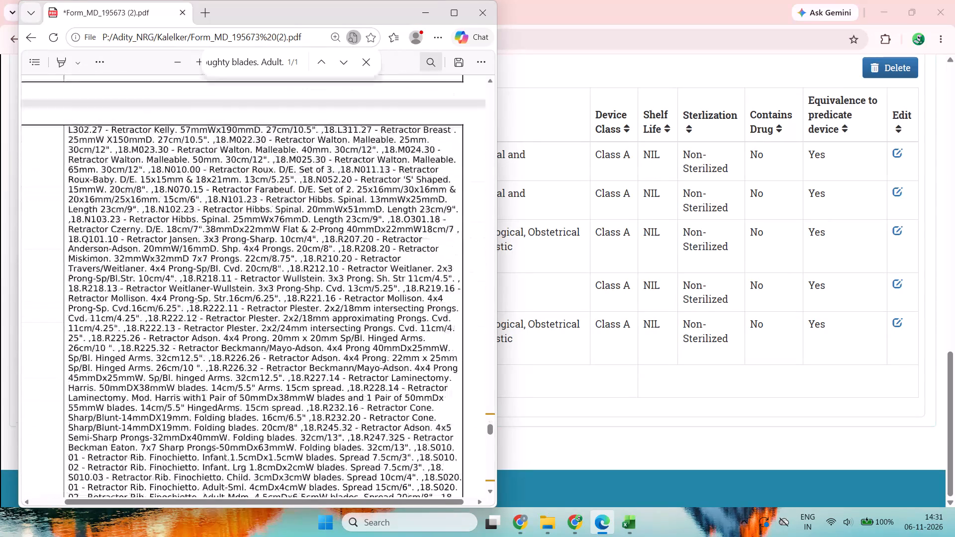
{"action": "scroll", "coordinate": [91, 384], "scroll_direction": "down", "scroll_amount": 9}
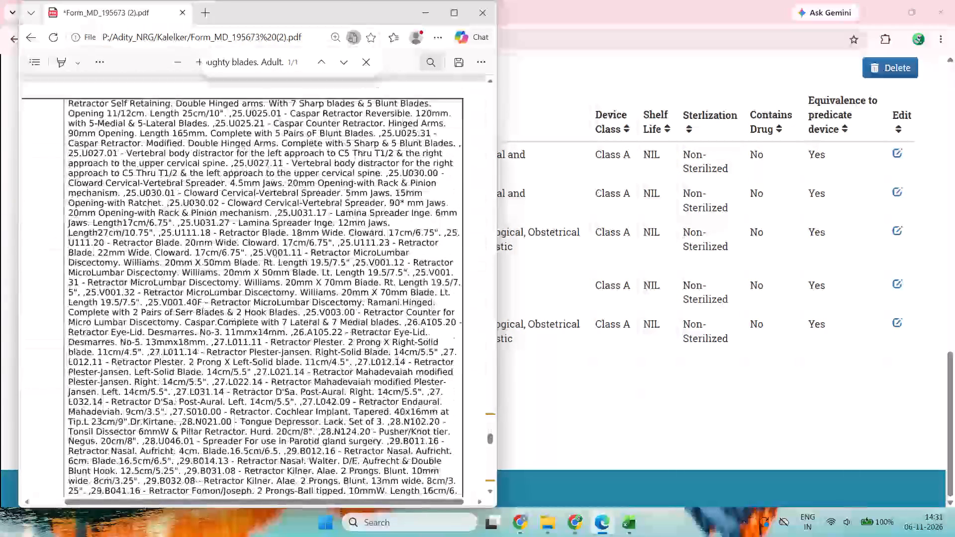
{"action": "scroll", "coordinate": [90, 385], "scroll_direction": "down", "scroll_amount": 17}
{"action": "scroll", "coordinate": [90, 385], "scroll_direction": "up", "scroll_amount": 4}
{"action": "scroll", "coordinate": [90, 385], "scroll_direction": "down", "scroll_amount": 8}
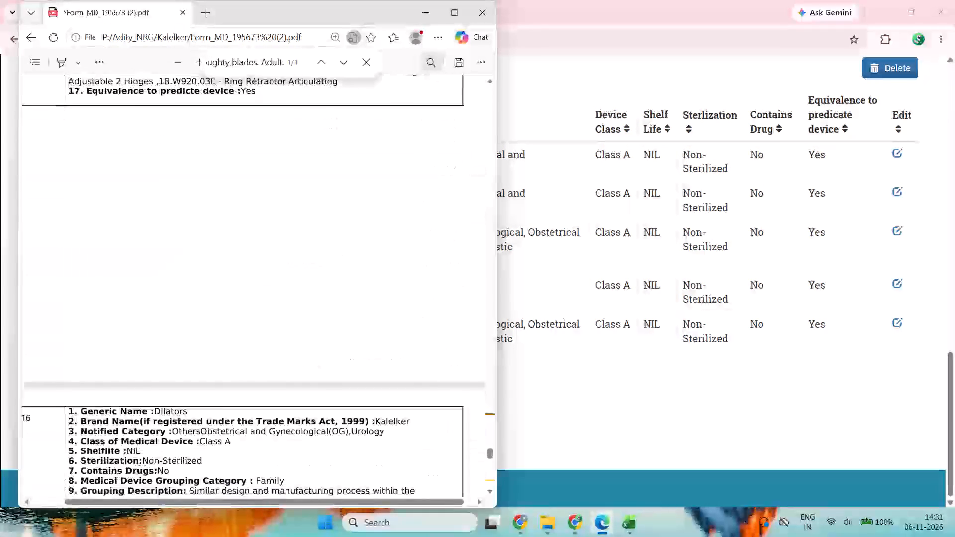
{"action": "scroll", "coordinate": [90, 385], "scroll_direction": "down", "scroll_amount": 6}
{"action": "scroll", "coordinate": [90, 385], "scroll_direction": "up", "scroll_amount": 1}
{"action": "scroll", "coordinate": [90, 385], "scroll_direction": "down", "scroll_amount": 20}
{"action": "scroll", "coordinate": [90, 385], "scroll_direction": "down", "scroll_amount": 5}
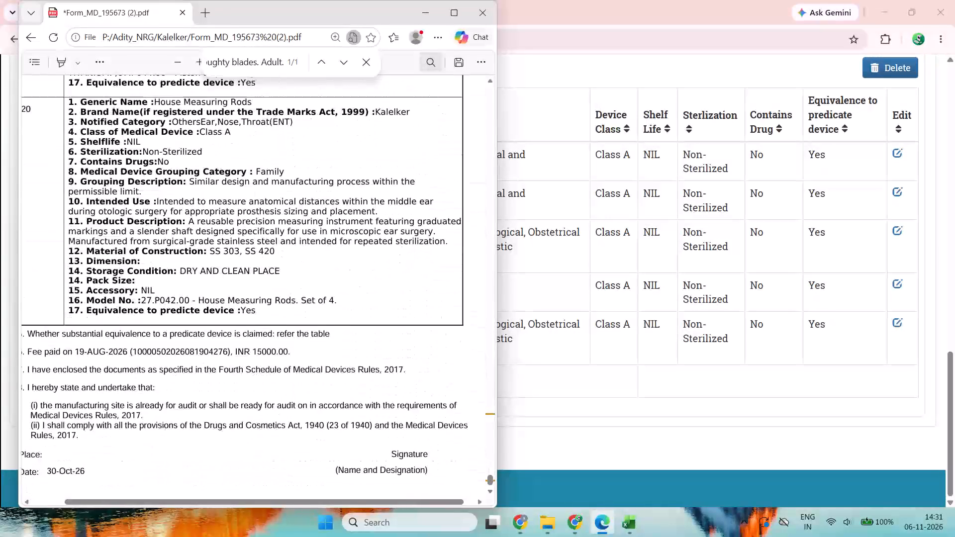
{"action": "scroll", "coordinate": [90, 385], "scroll_direction": "up", "scroll_amount": 3}
{"action": "scroll", "coordinate": [90, 385], "scroll_direction": "down", "scroll_amount": 6}
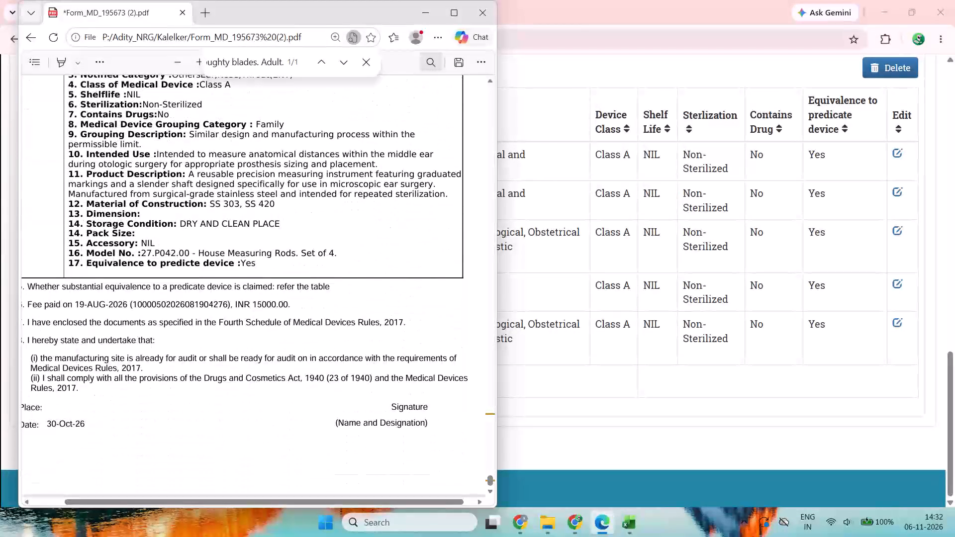
{"action": "scroll", "coordinate": [90, 385], "scroll_direction": "down", "scroll_amount": 3}
{"action": "scroll", "coordinate": [90, 385], "scroll_direction": "up", "scroll_amount": 19}
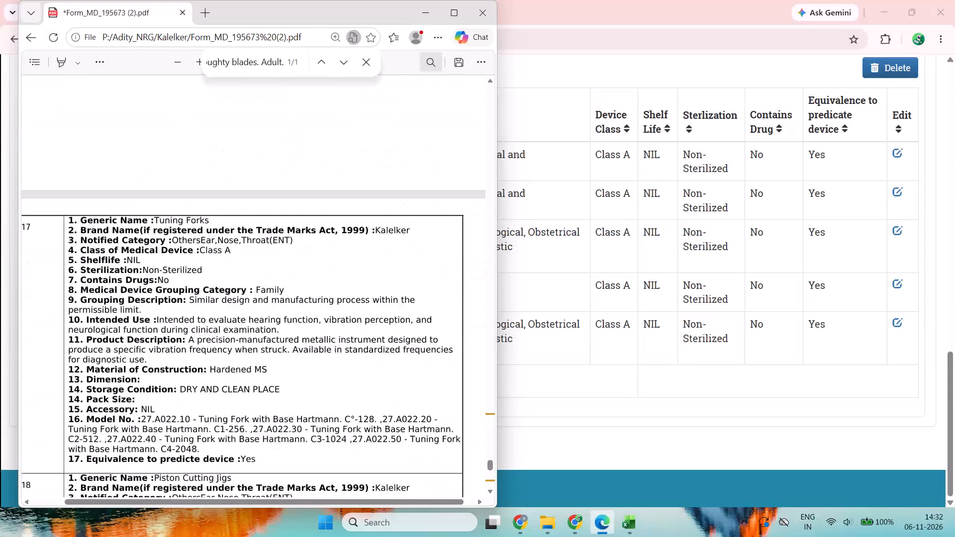
{"action": "scroll", "coordinate": [95, 369], "scroll_direction": "up", "scroll_amount": 20}
{"action": "scroll", "coordinate": [95, 369], "scroll_direction": "up", "scroll_amount": 7}
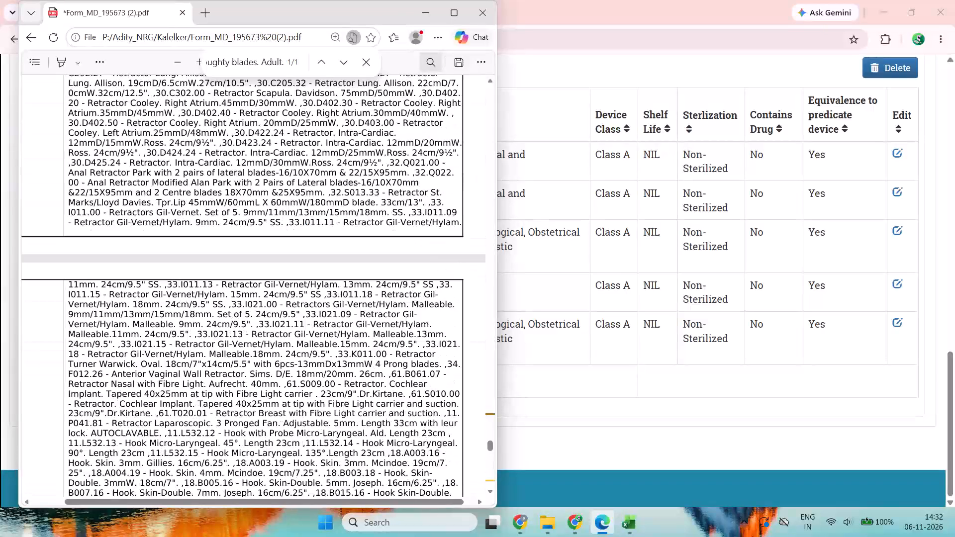
{"action": "scroll", "coordinate": [95, 369], "scroll_direction": "up", "scroll_amount": 20}
{"action": "scroll", "coordinate": [95, 369], "scroll_direction": "up", "scroll_amount": 7}
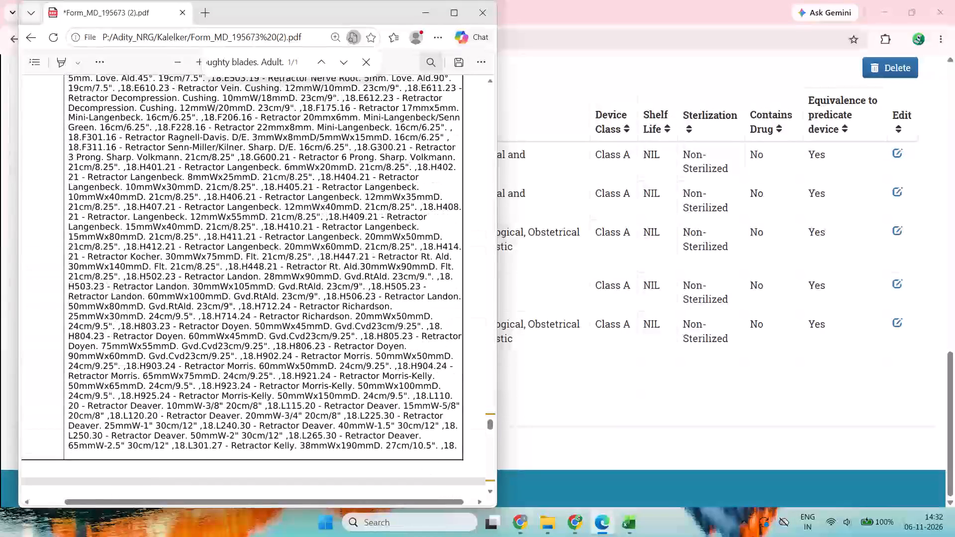
{"action": "scroll", "coordinate": [118, 382], "scroll_direction": "up", "scroll_amount": 8}
Copy the full Retractors model list, from 11.L531.51 to 18.W920.03L Ring Retractor Articulating, from item 15 of the form PDF.
{"action": "scroll", "coordinate": [140, 386], "scroll_direction": "down", "scroll_amount": 2}
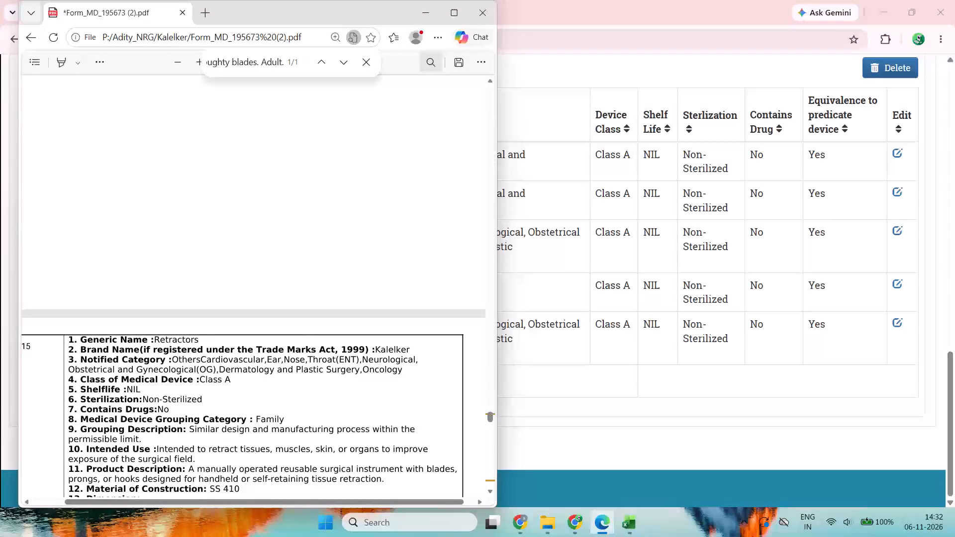
{"action": "scroll", "coordinate": [141, 380], "scroll_direction": "down", "scroll_amount": 6}
{"action": "scroll", "coordinate": [141, 377], "scroll_direction": "up", "scroll_amount": 6}
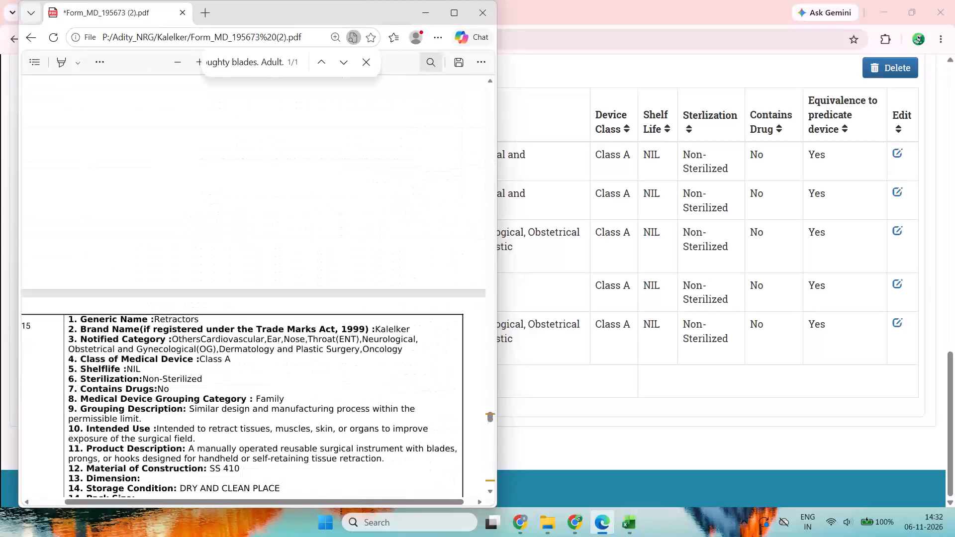
{"action": "scroll", "coordinate": [141, 372], "scroll_direction": "up", "scroll_amount": 4}
{"action": "scroll", "coordinate": [141, 372], "scroll_direction": "down", "scroll_amount": 8}
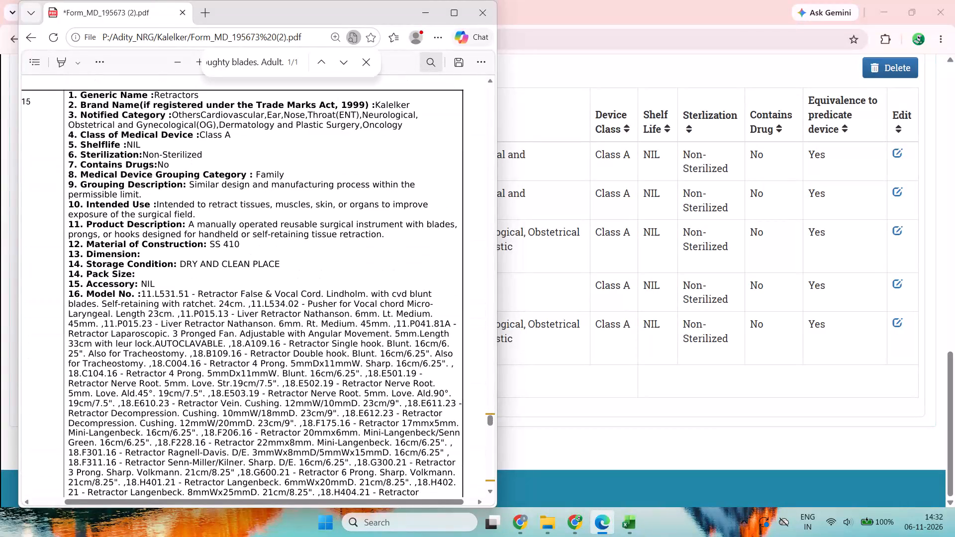
{"action": "scroll", "coordinate": [162, 346], "scroll_direction": "down", "scroll_amount": 5}
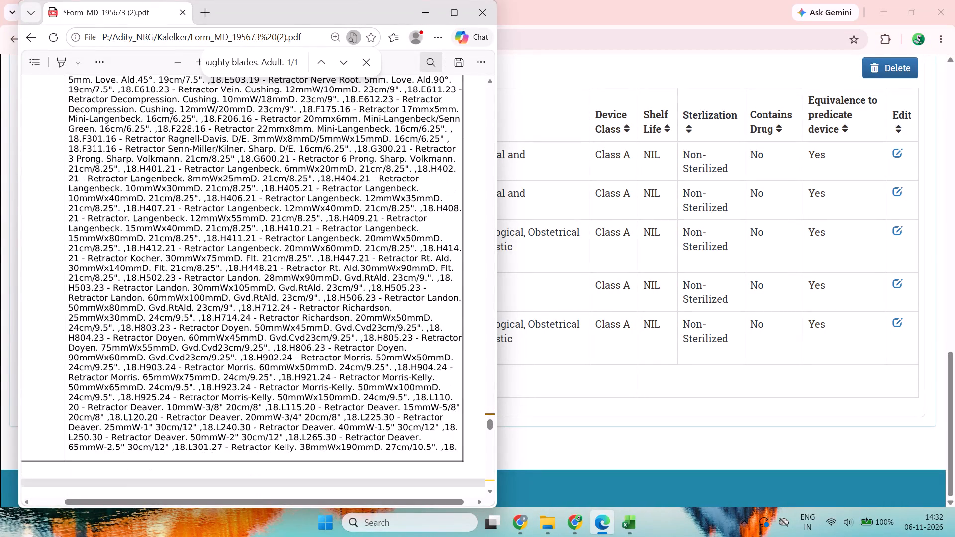
{"action": "scroll", "coordinate": [162, 339], "scroll_direction": "up", "scroll_amount": 4}
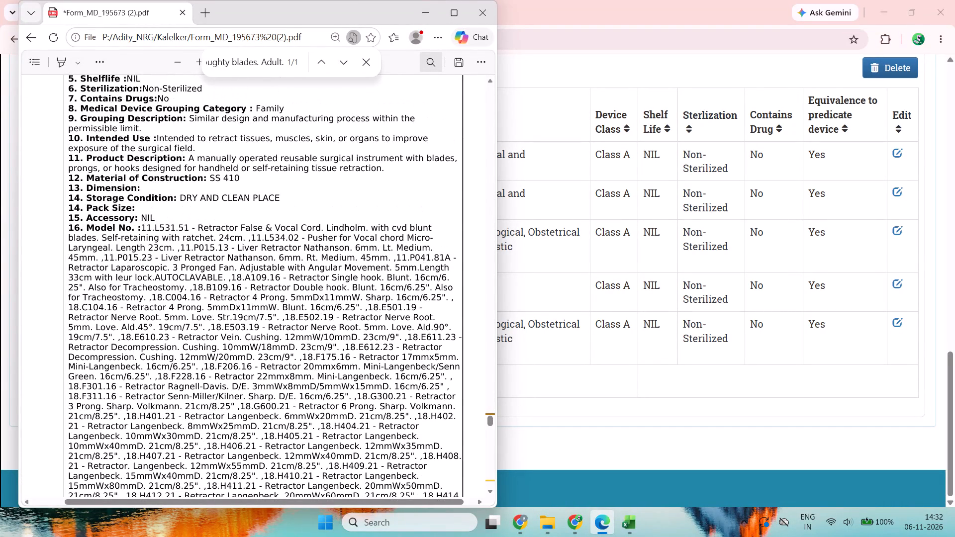
{"action": "left_click_drag", "start_coordinate": [144, 225], "coordinate": [151, 250]}
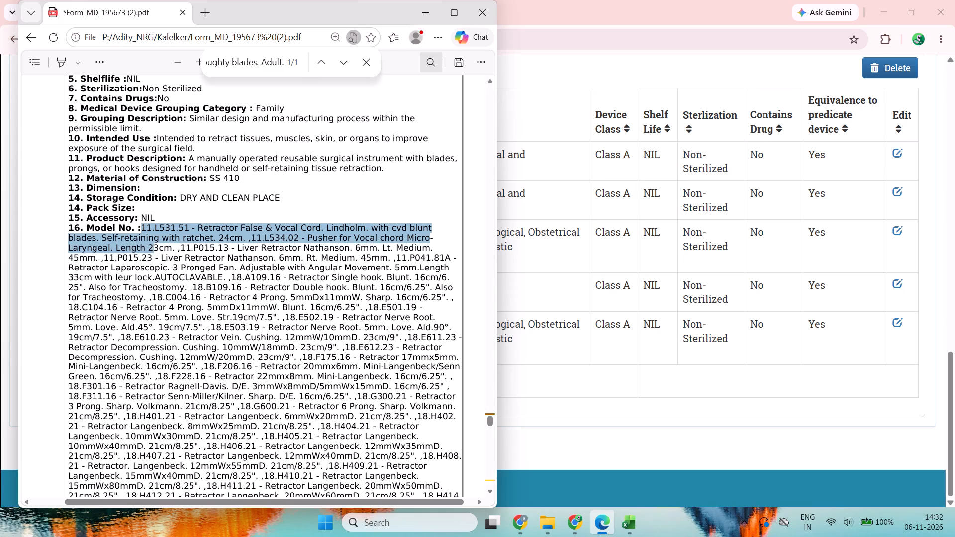
{"action": "left_click_drag", "start_coordinate": [151, 250], "coordinate": [403, 502]}
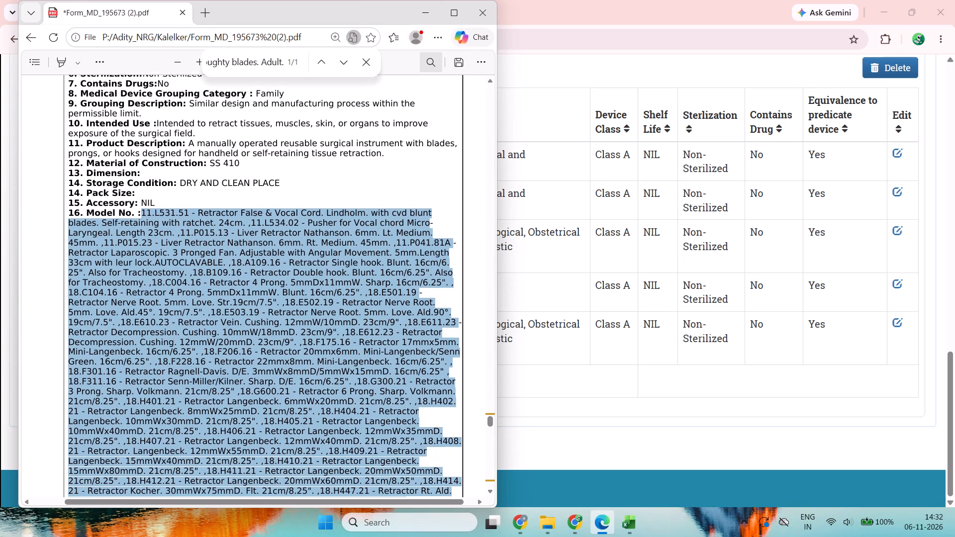
{"action": "left_click_drag", "start_coordinate": [403, 502], "coordinate": [401, 520]}
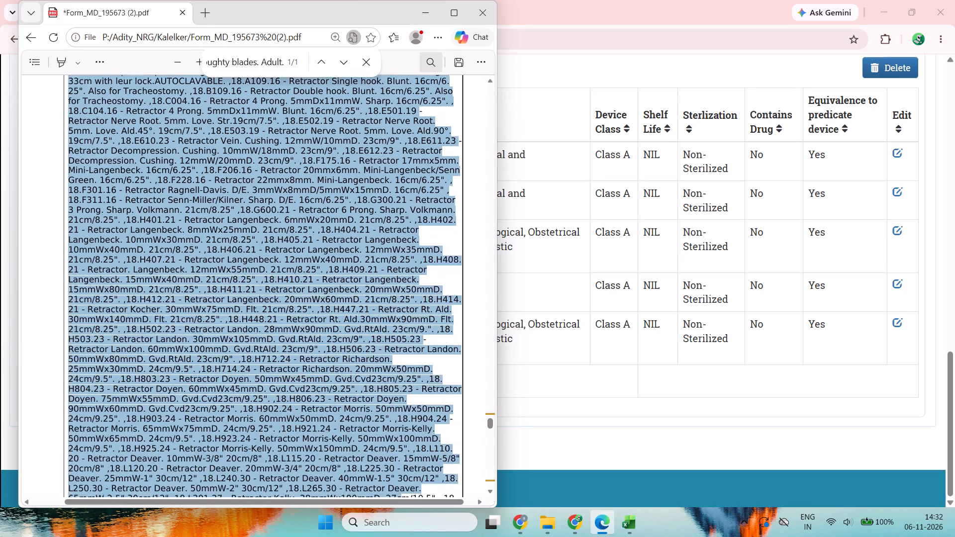
{"action": "left_click_drag", "start_coordinate": [401, 520], "coordinate": [382, 517]}
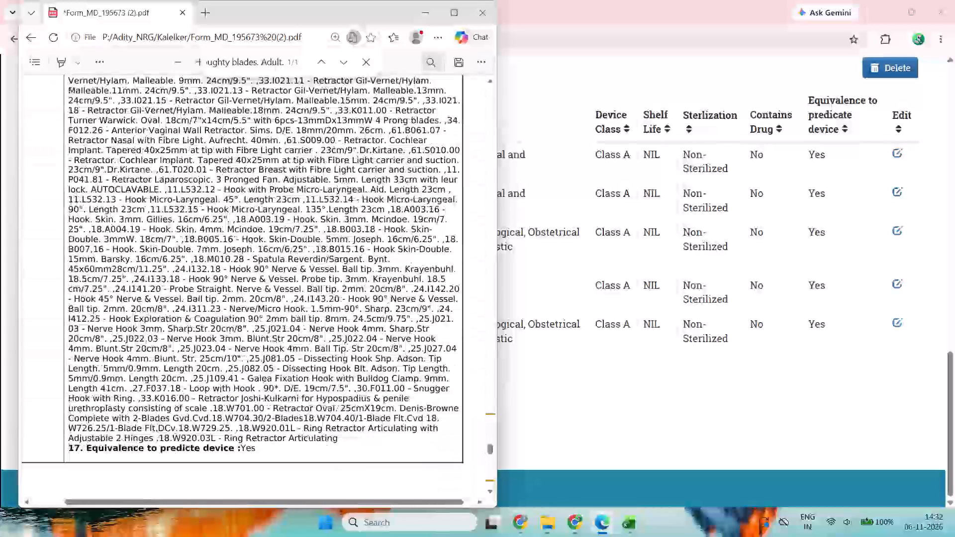
{"action": "left_click_drag", "start_coordinate": [382, 517], "coordinate": [341, 343]}
{"action": "key", "text": "ctrl+c"}
Review the PDF entries after Retractors, from Dilators to House Measuring Rods, and return to the Retractors model list.
{"action": "scroll", "coordinate": [312, 349], "scroll_direction": "down", "scroll_amount": 3}
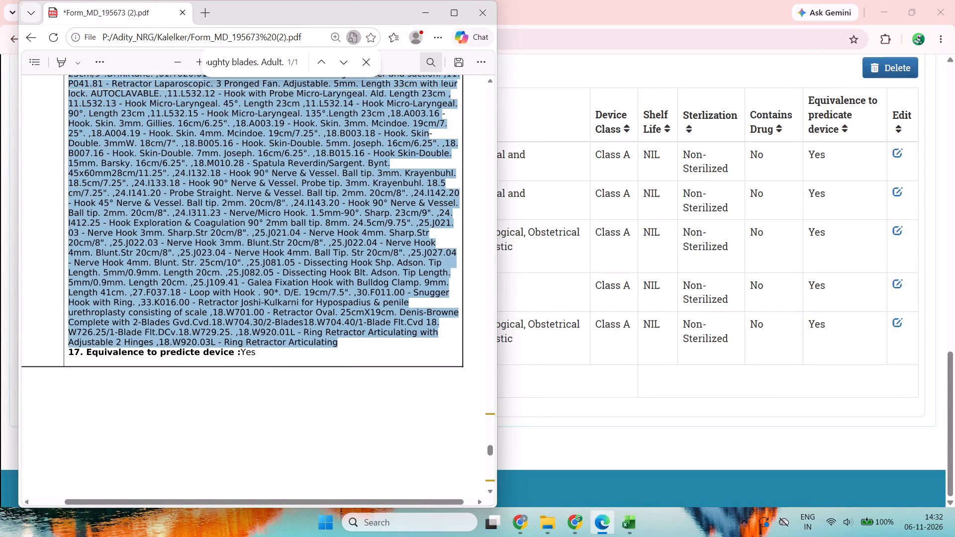
{"action": "scroll", "coordinate": [312, 349], "scroll_direction": "down", "scroll_amount": 3}
{"action": "scroll", "coordinate": [220, 326], "scroll_direction": "down", "scroll_amount": 8}
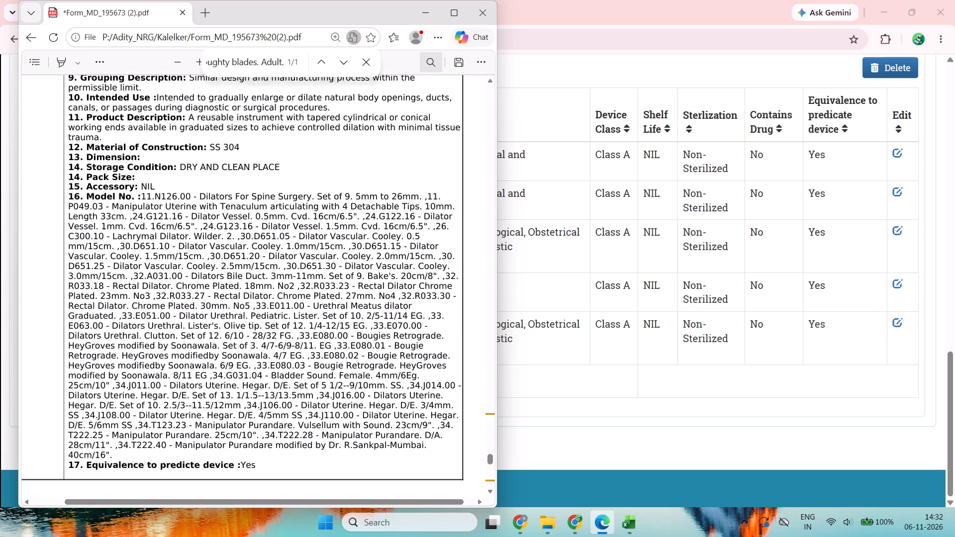
{"action": "scroll", "coordinate": [221, 331], "scroll_direction": "down", "scroll_amount": 13}
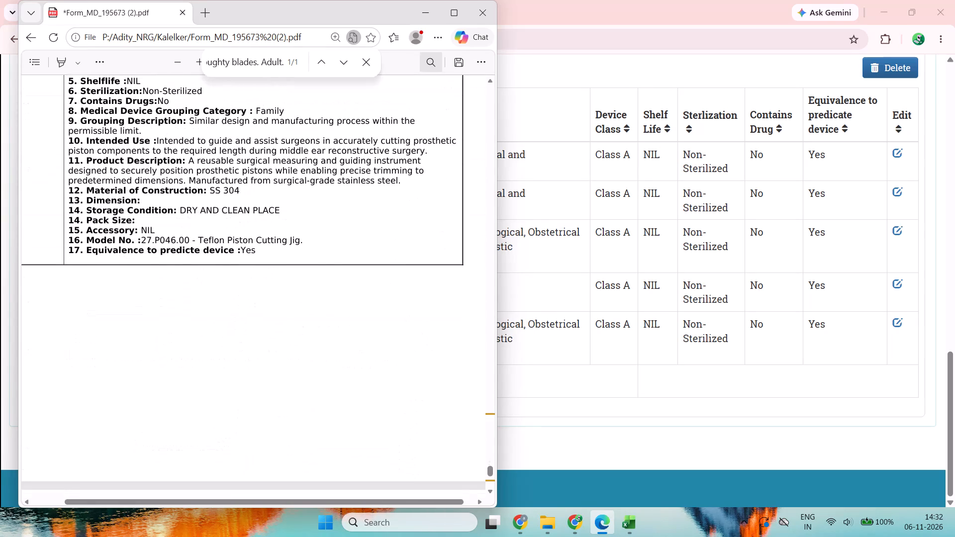
{"action": "scroll", "coordinate": [221, 331], "scroll_direction": "down", "scroll_amount": 11}
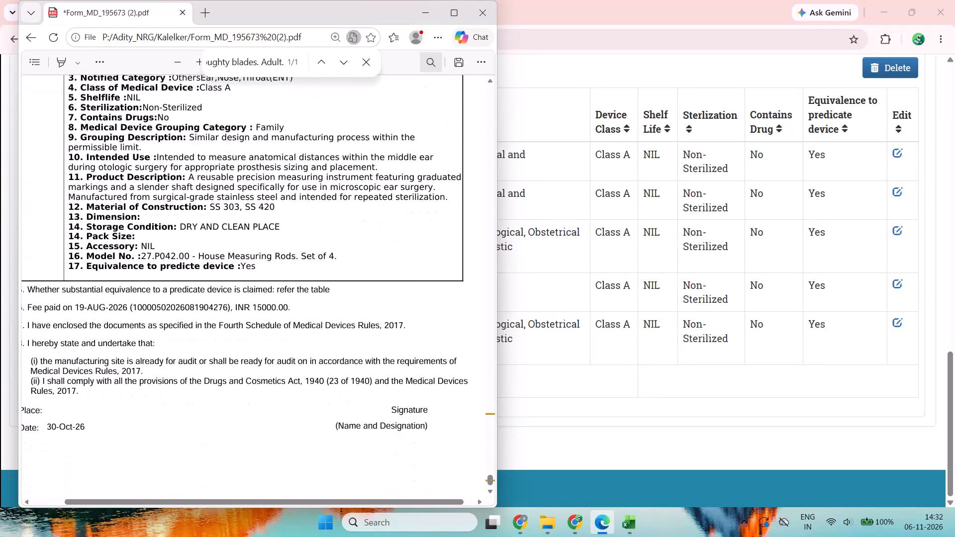
{"action": "scroll", "coordinate": [221, 331], "scroll_direction": "up", "scroll_amount": 7}
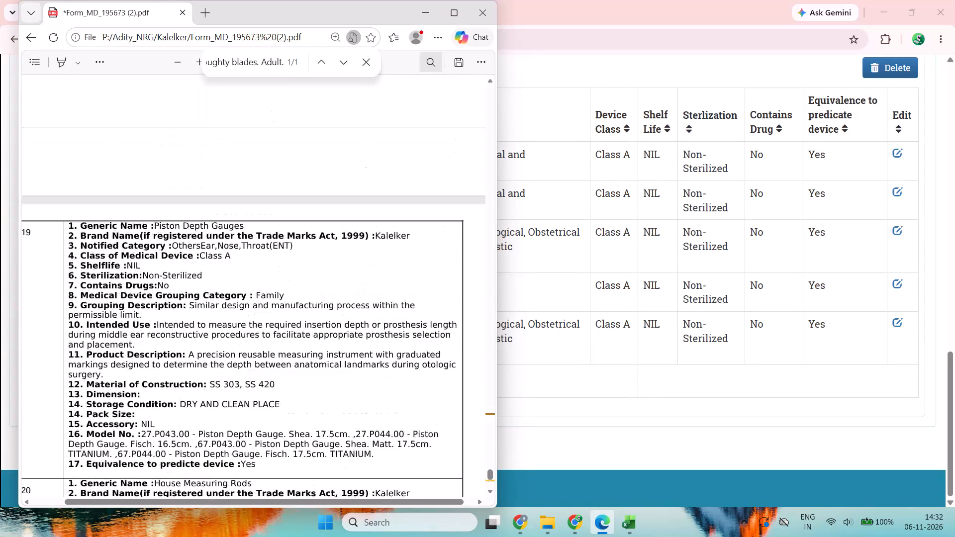
{"action": "scroll", "coordinate": [272, 331], "scroll_direction": "up", "scroll_amount": 1}
{"action": "scroll", "coordinate": [102, 312], "scroll_direction": "up", "scroll_amount": 3}
{"action": "scroll", "coordinate": [163, 295], "scroll_direction": "up", "scroll_amount": 12}
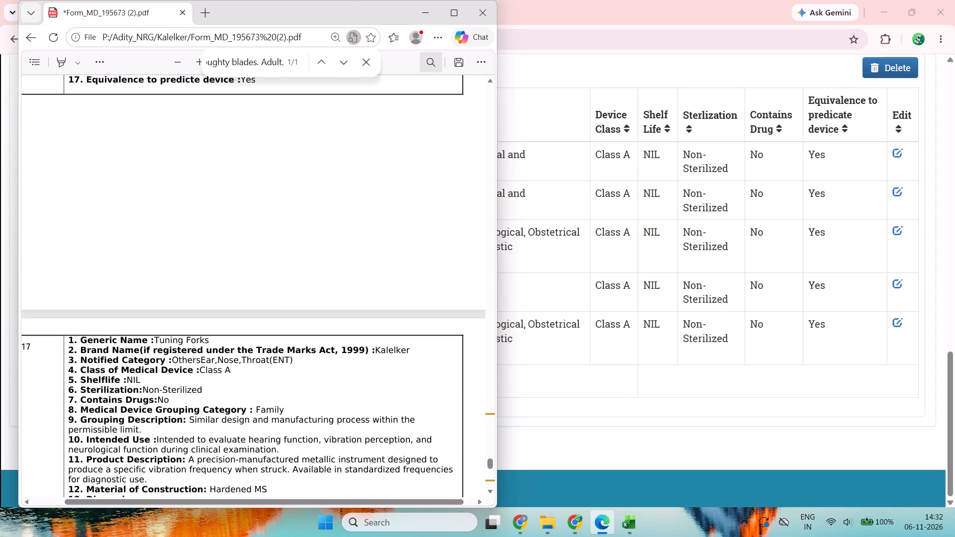
{"action": "scroll", "coordinate": [167, 303], "scroll_direction": "up", "scroll_amount": 11}
{"action": "scroll", "coordinate": [167, 303], "scroll_direction": "down", "scroll_amount": 9}
{"action": "scroll", "coordinate": [167, 303], "scroll_direction": "up", "scroll_amount": 8}
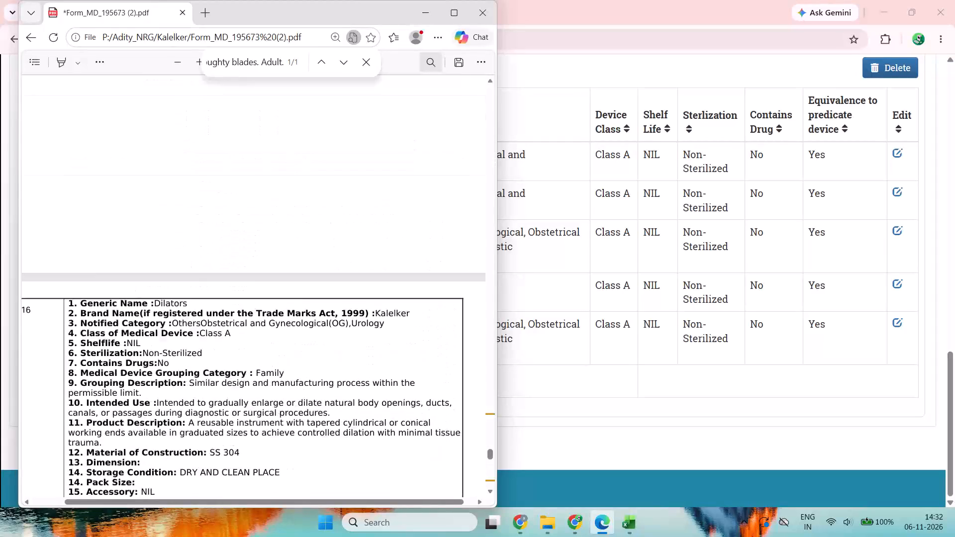
{"action": "scroll", "coordinate": [167, 303], "scroll_direction": "up", "scroll_amount": 11}
{"action": "scroll", "coordinate": [167, 303], "scroll_direction": "down", "scroll_amount": 3}
{"action": "scroll", "coordinate": [167, 303], "scroll_direction": "up", "scroll_amount": 10}
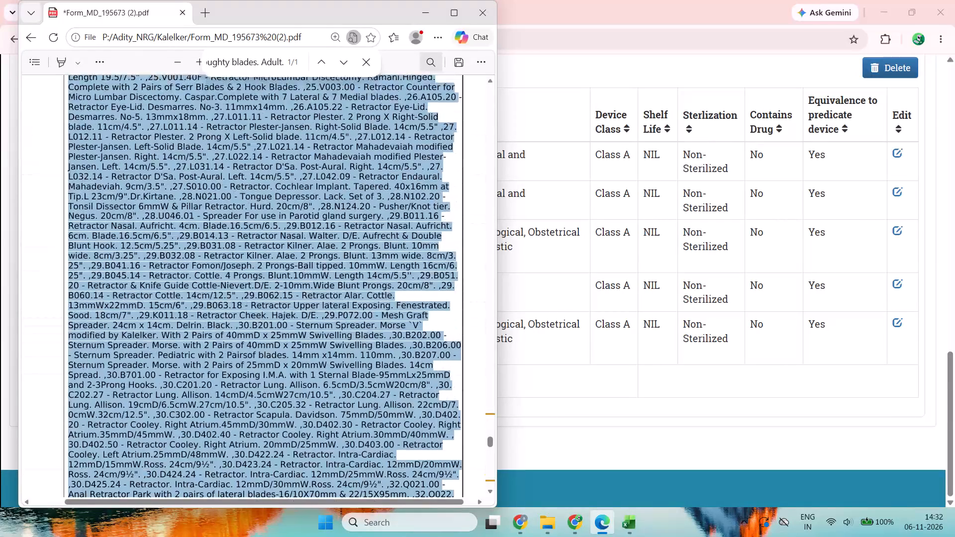
Review the form PDF backwards from the Retractors model list to the Mouth Gags model list.
{"action": "scroll", "coordinate": [167, 303], "scroll_direction": "up", "scroll_amount": 13}
{"action": "scroll", "coordinate": [208, 284], "scroll_direction": "up", "scroll_amount": 4}
{"action": "scroll", "coordinate": [366, 173], "scroll_direction": "up", "scroll_amount": 2}
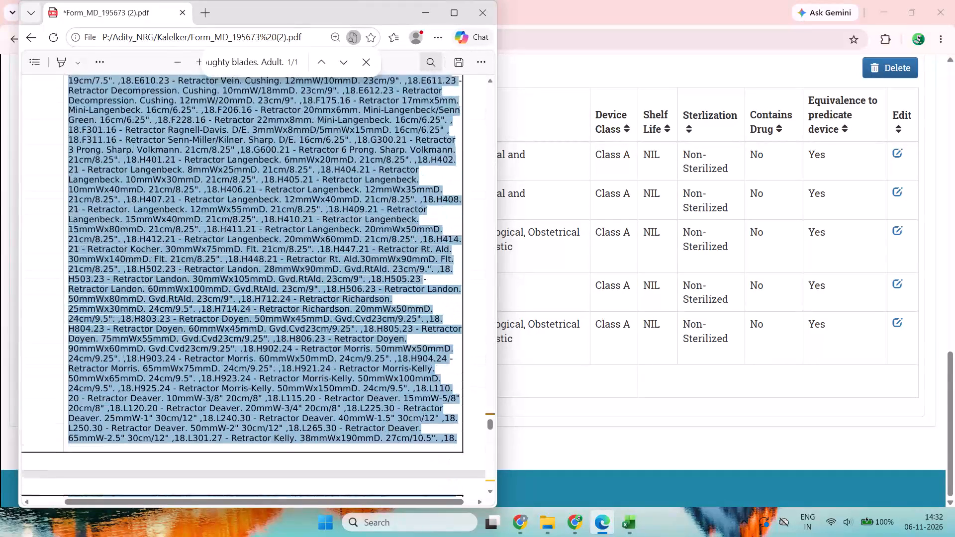
{"action": "scroll", "coordinate": [354, 178], "scroll_direction": "up", "scroll_amount": 16}
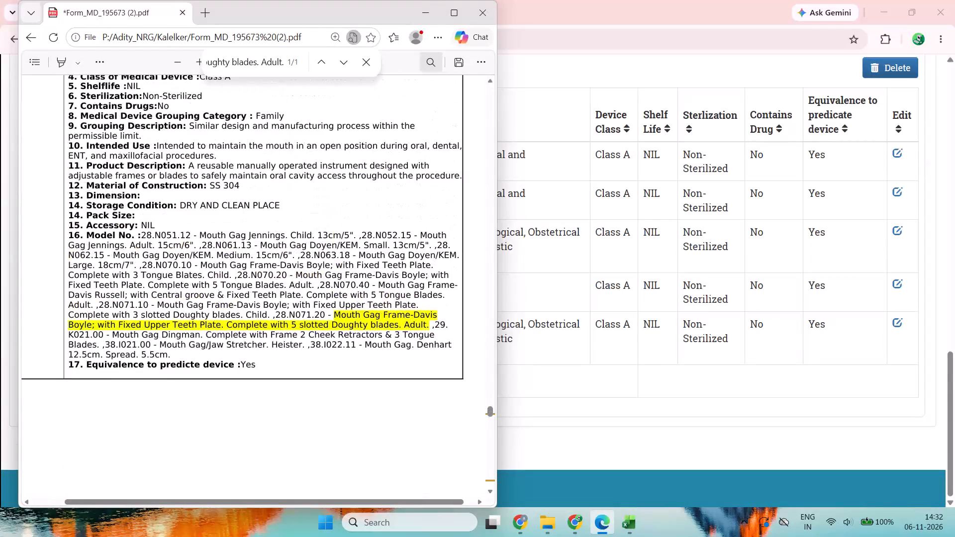